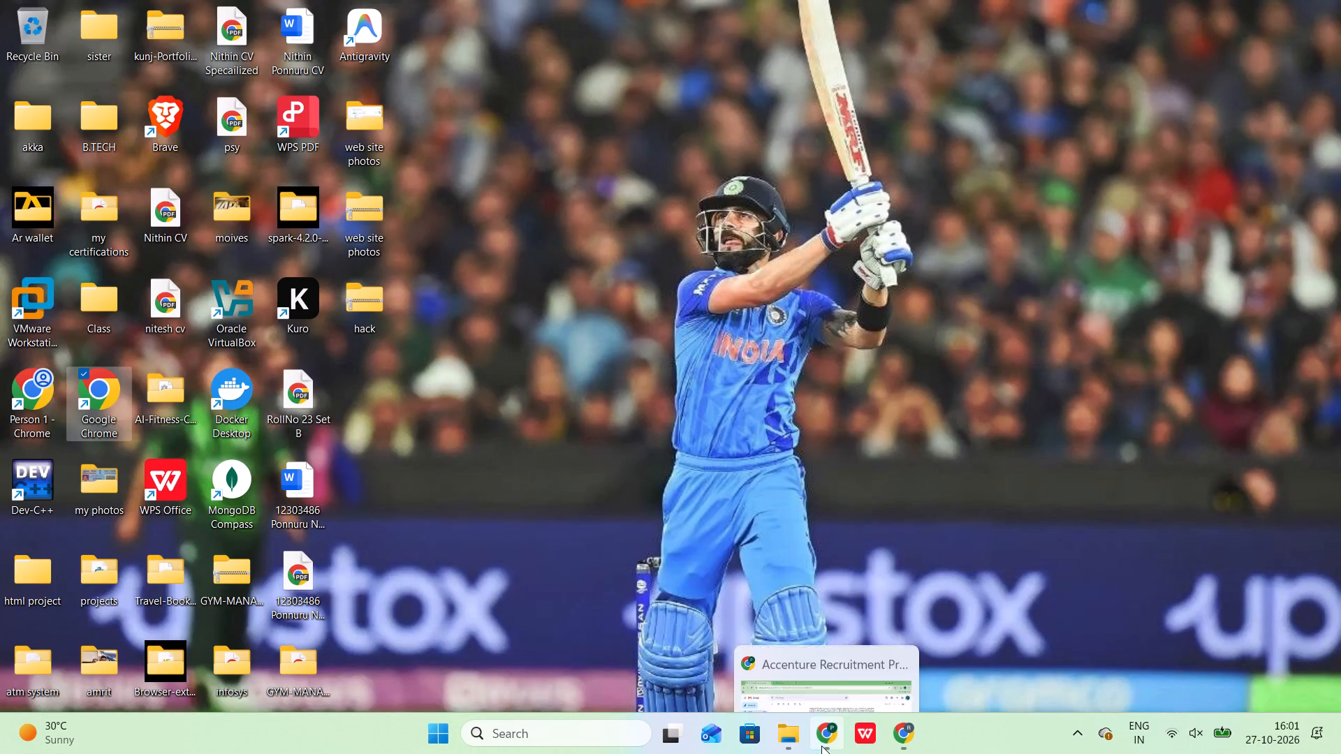
Open the Gym_Management_System_Report_Formatted Word document from the Downloads folder in WPS Office and close the Templates page.
click(803, 740)
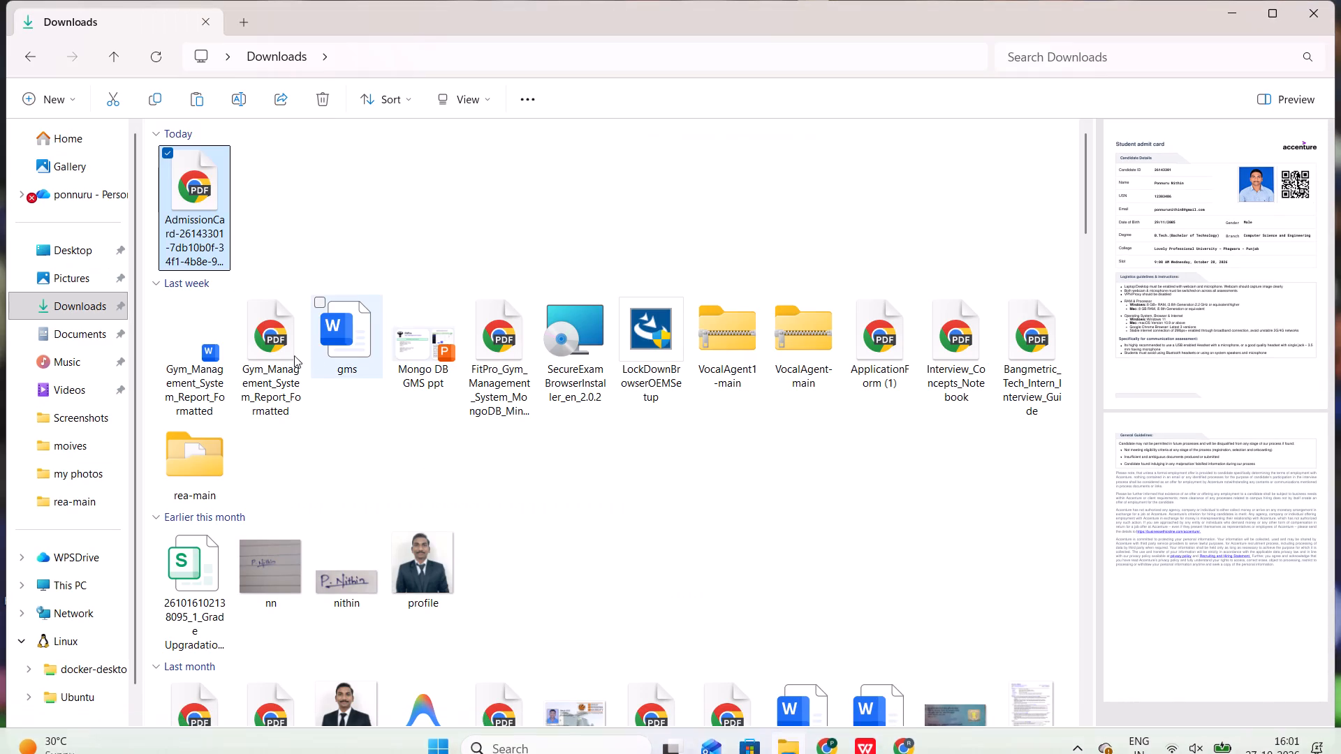
double_click(228, 350)
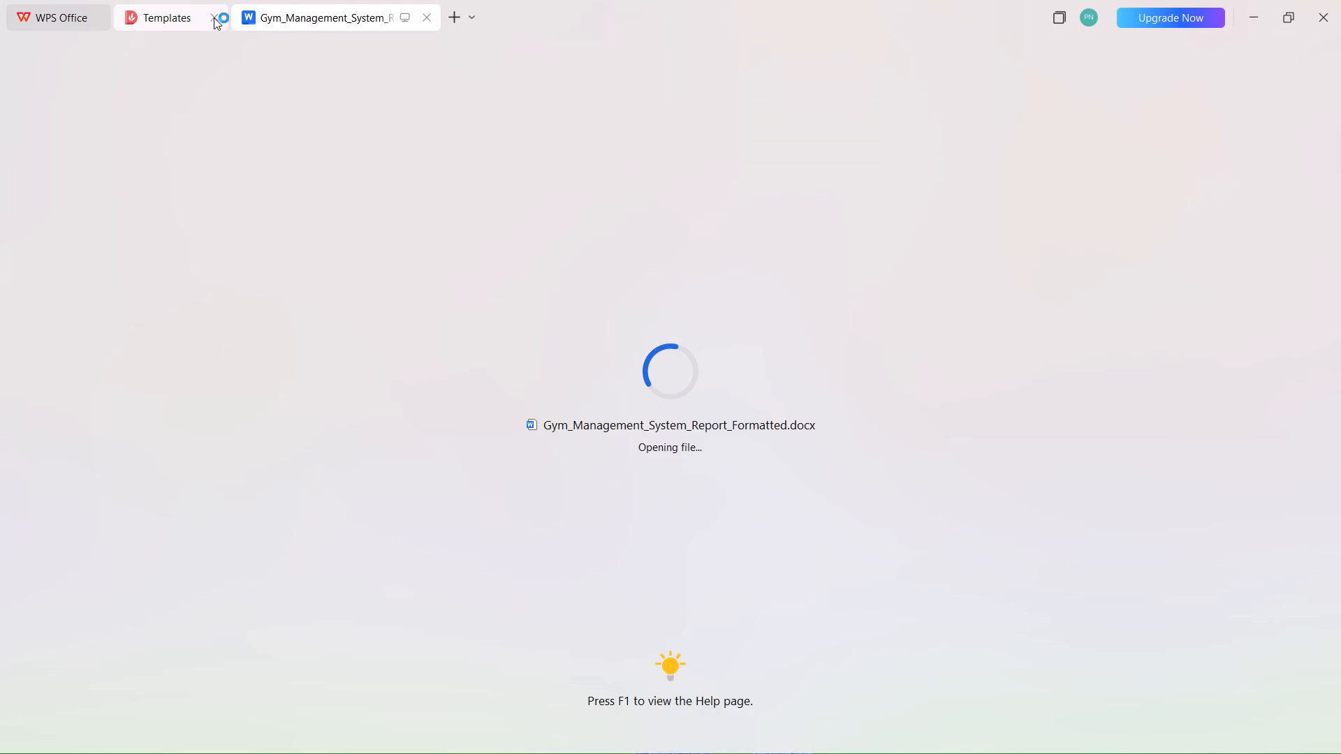
click(214, 15)
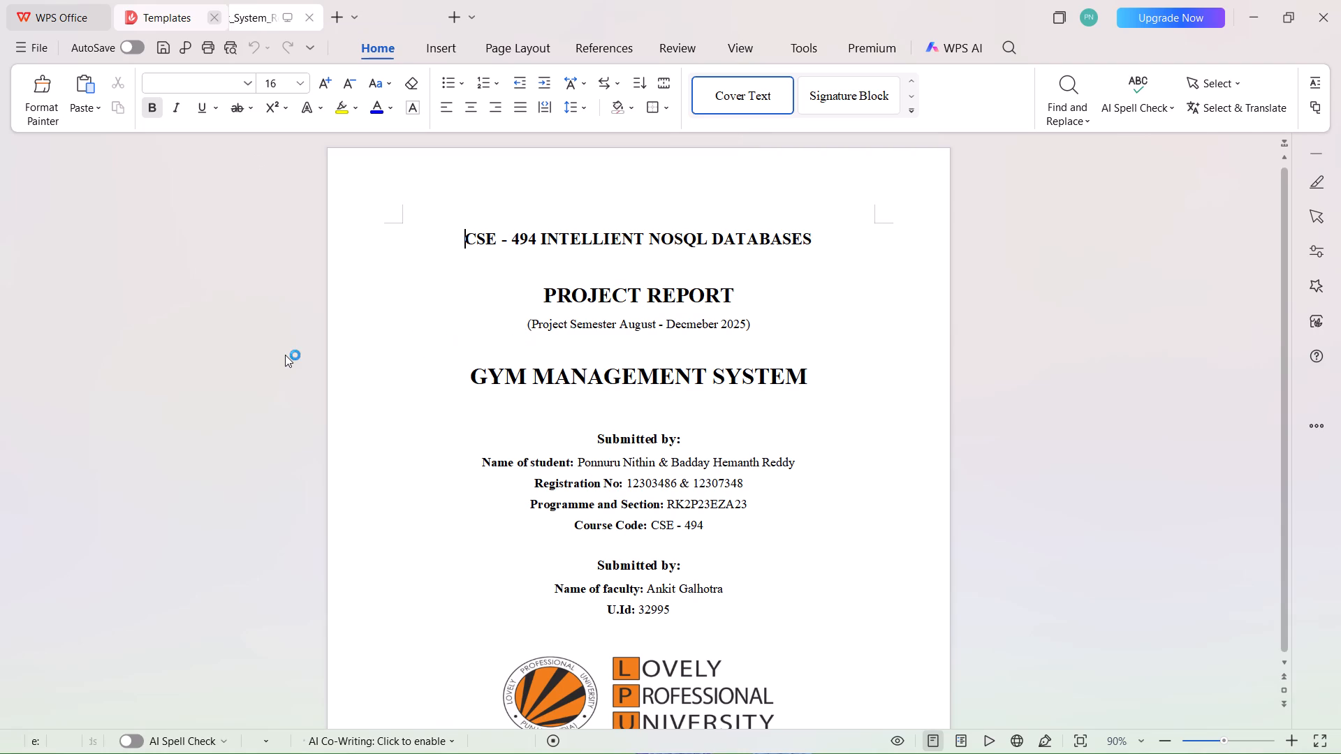
Look over the report's cover page from the title down to the university name.
scroll(566, 417, down, 1)
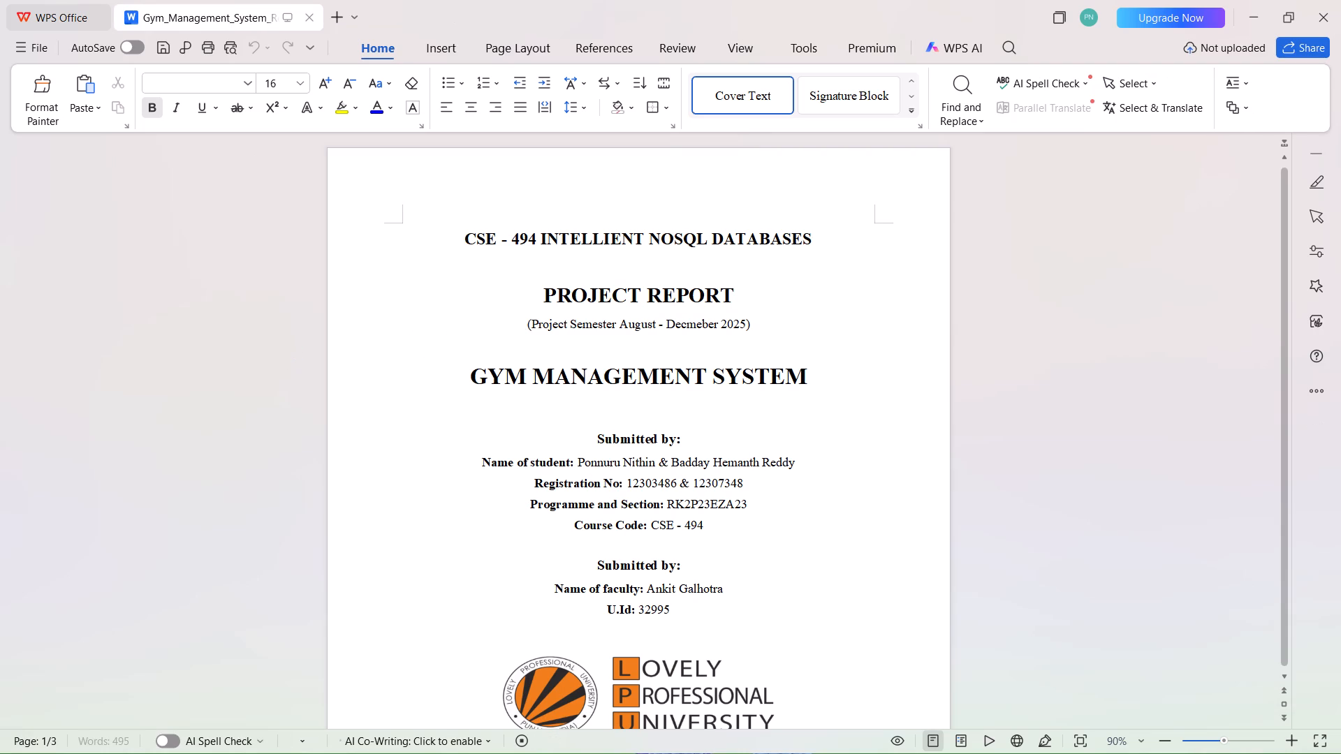
scroll(566, 417, down, 1)
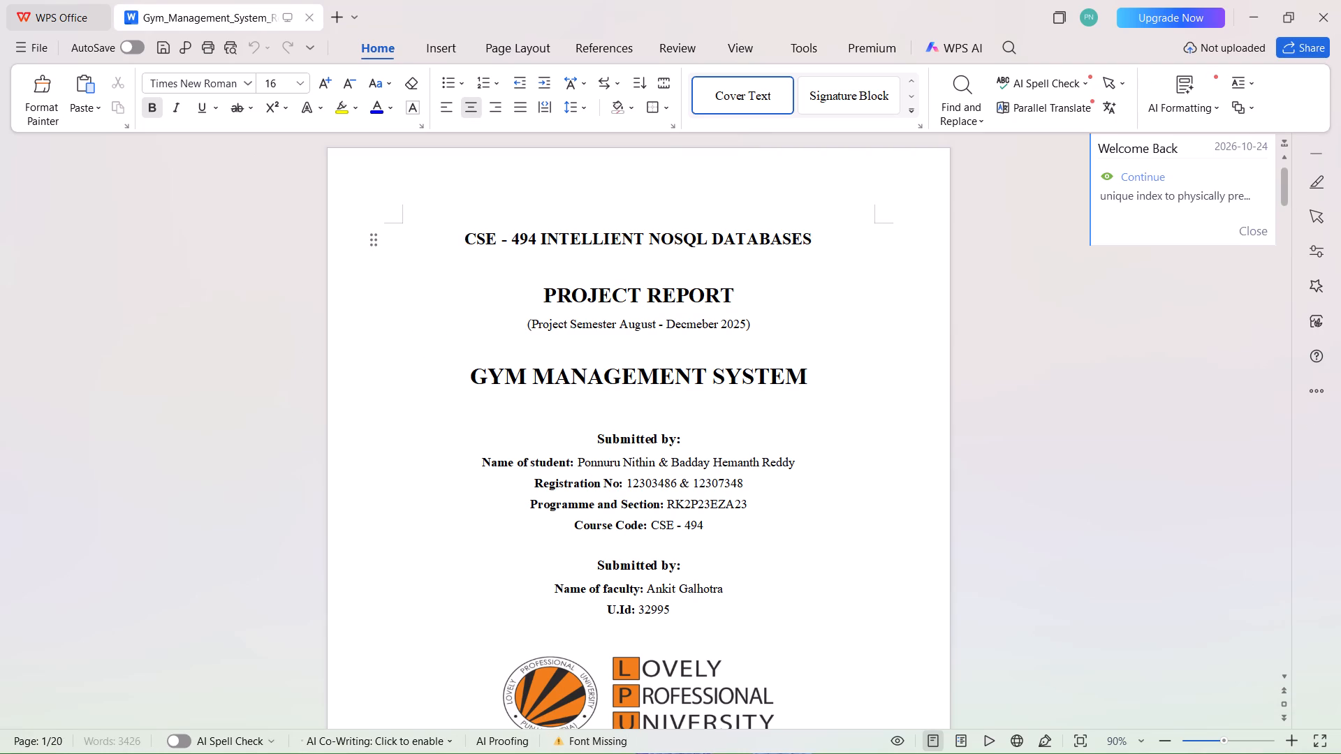
click(1015, 538)
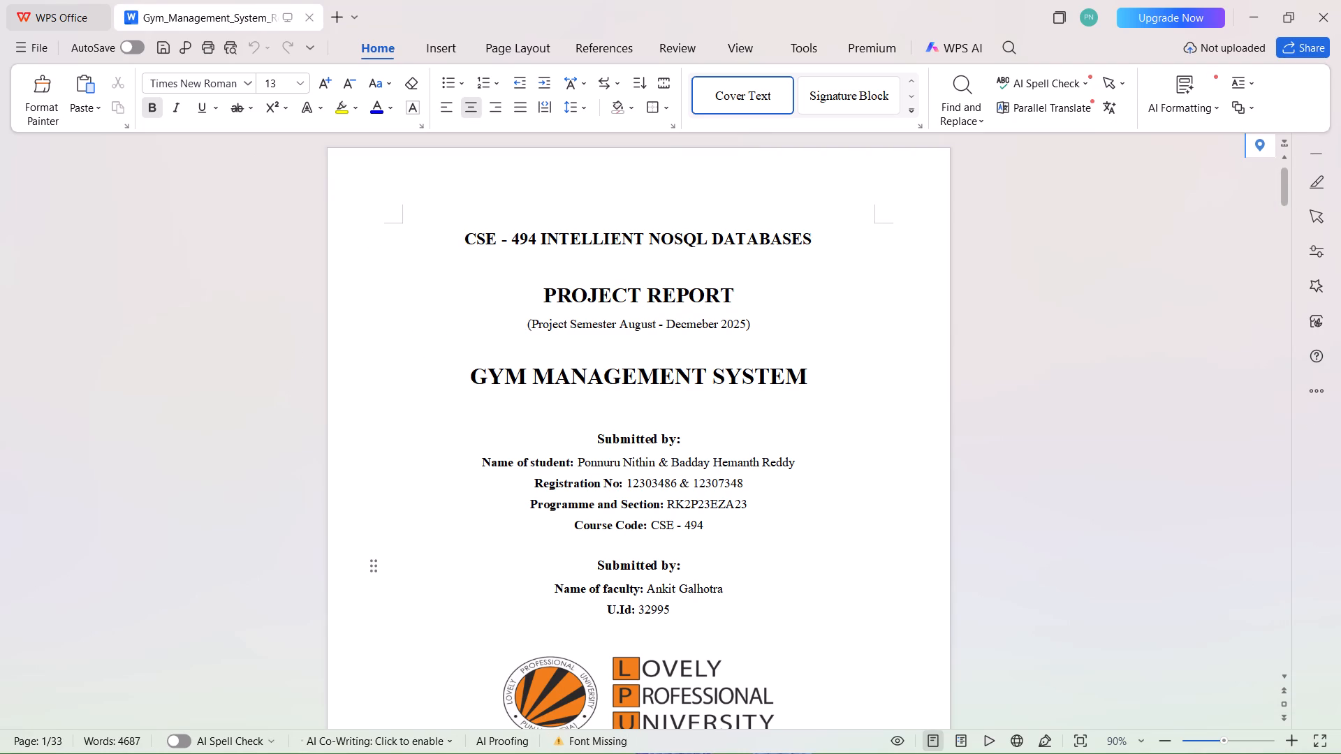
scroll(1015, 538, down, 4)
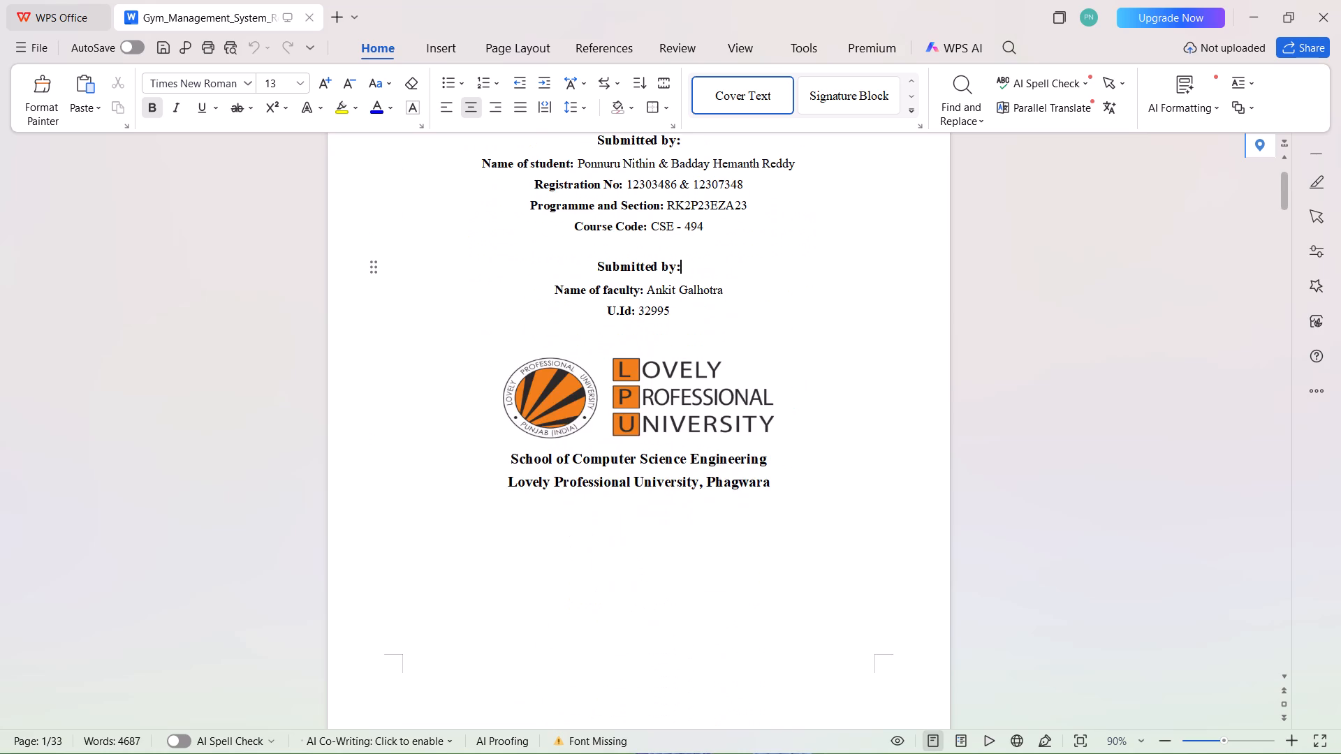
scroll(1015, 538, down, 2)
scroll(779, 489, up, 4)
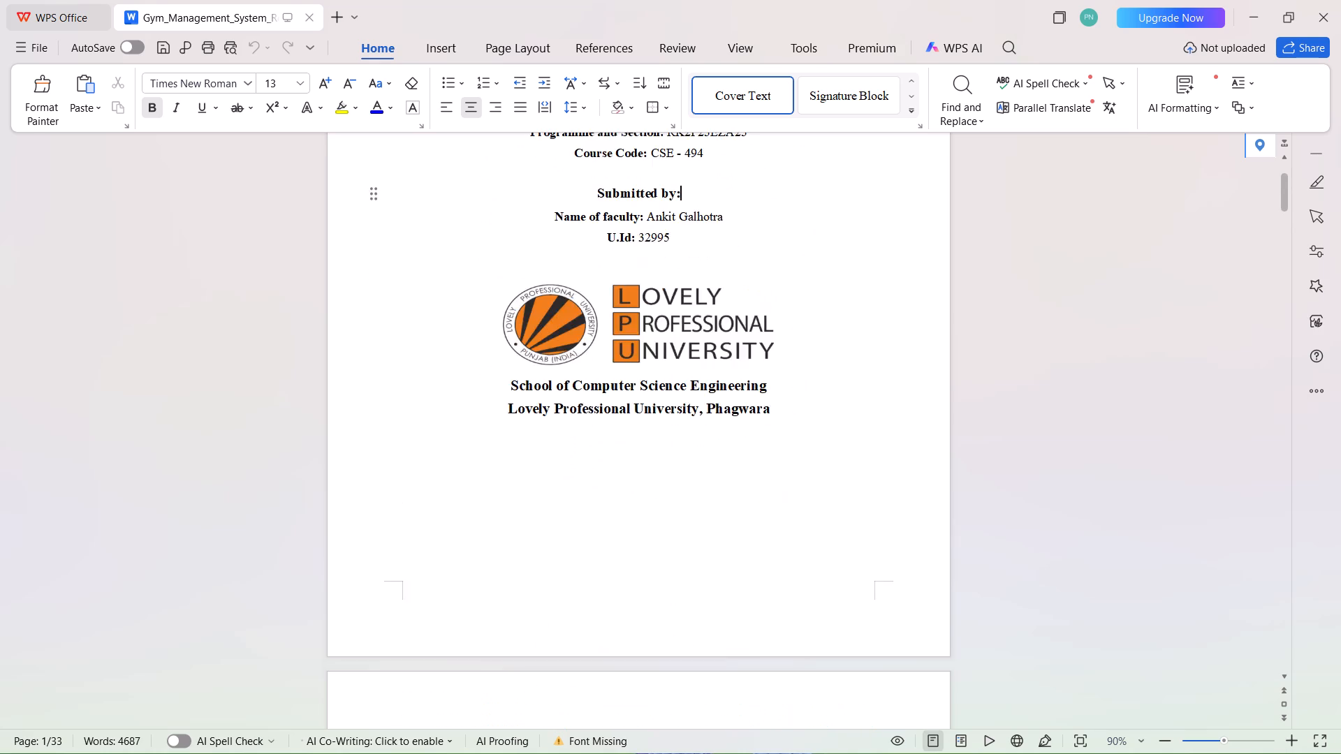
scroll(779, 489, up, 2)
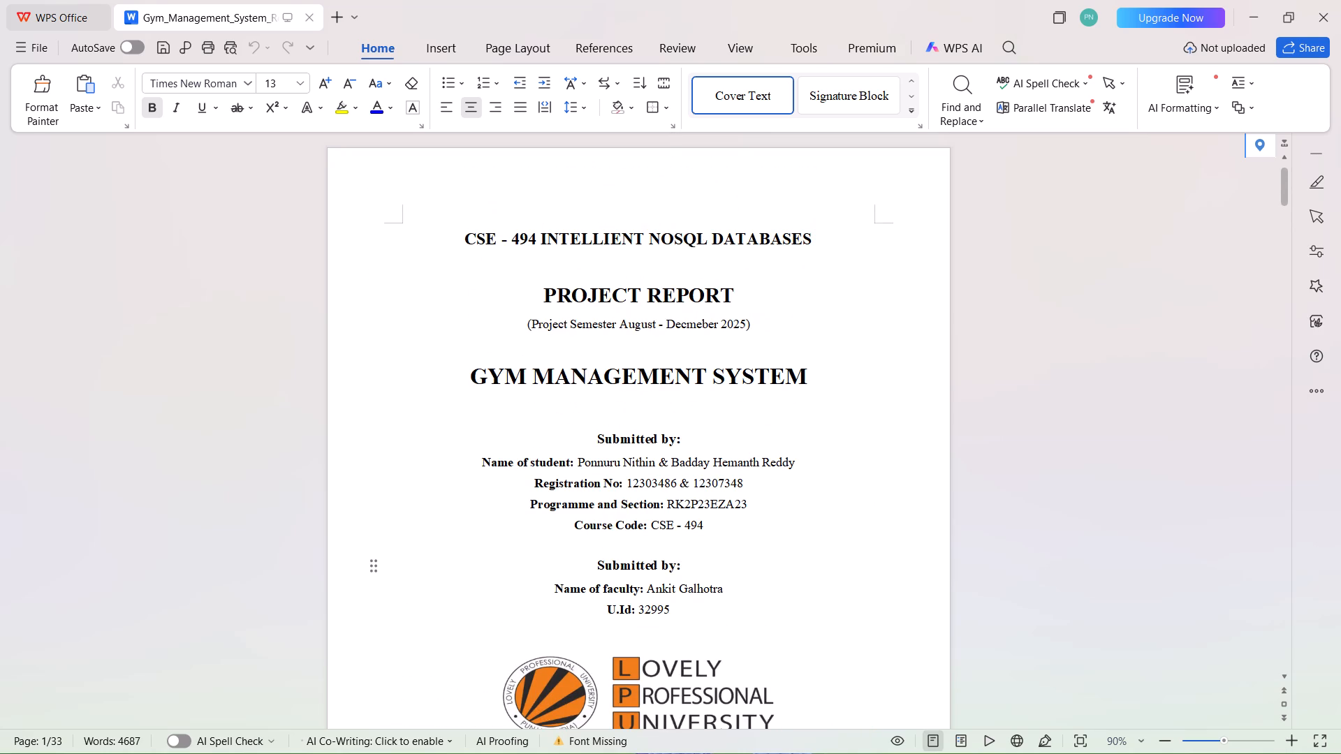
Set the line spacing of the entire report to 1.5.
click(569, 105)
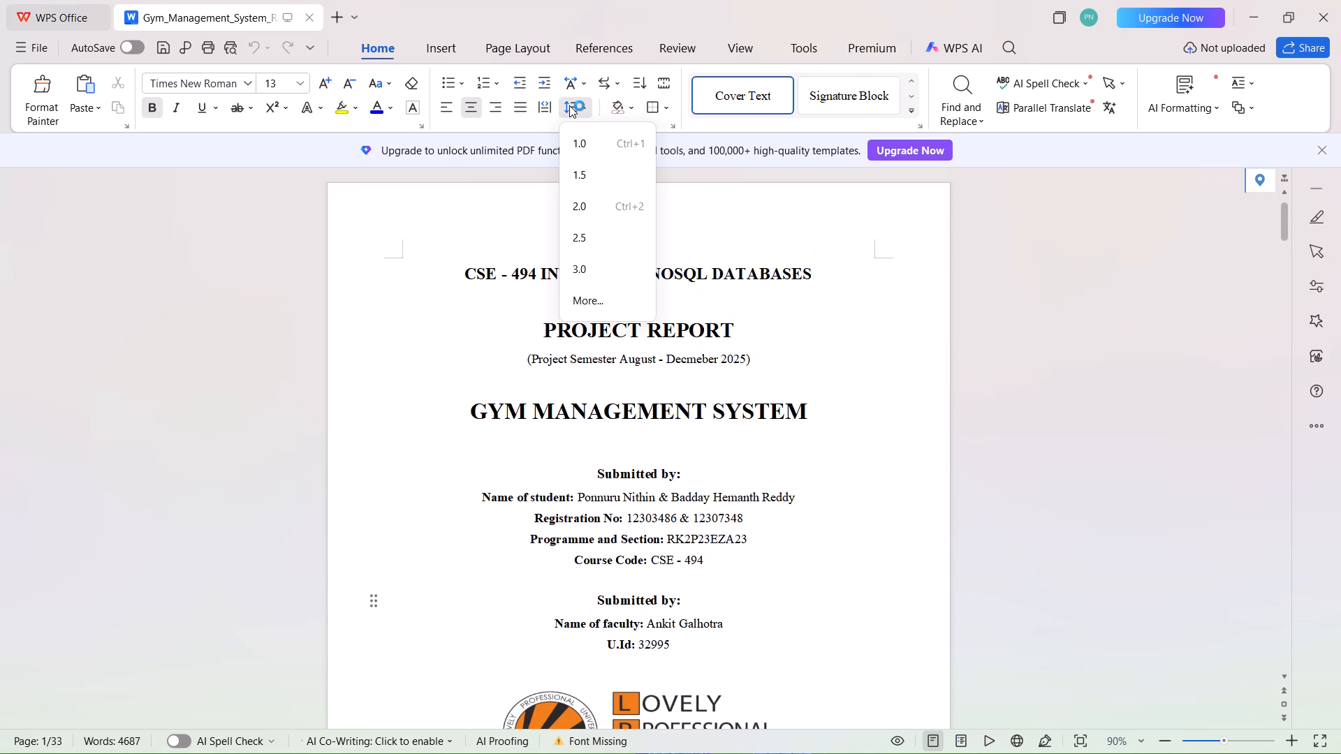
click(569, 105)
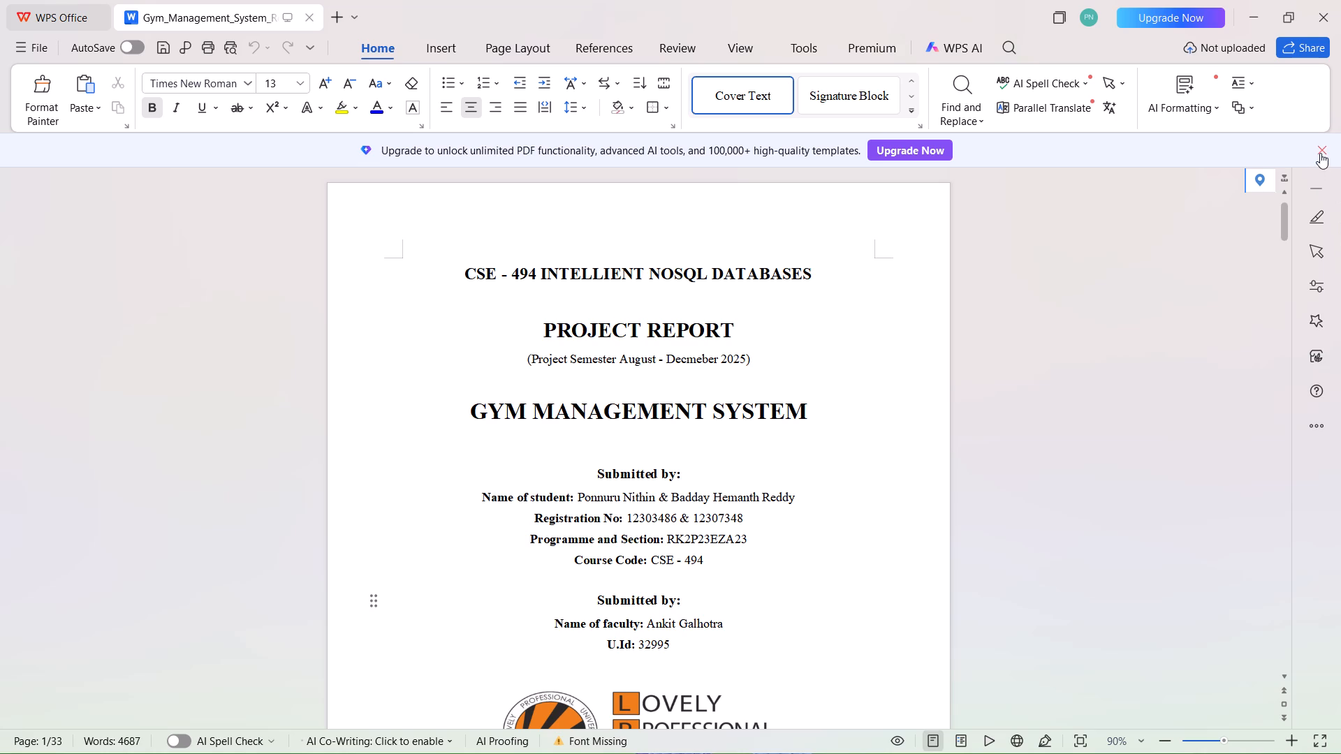
click(1320, 153)
click(740, 378)
key(ctrl+a)
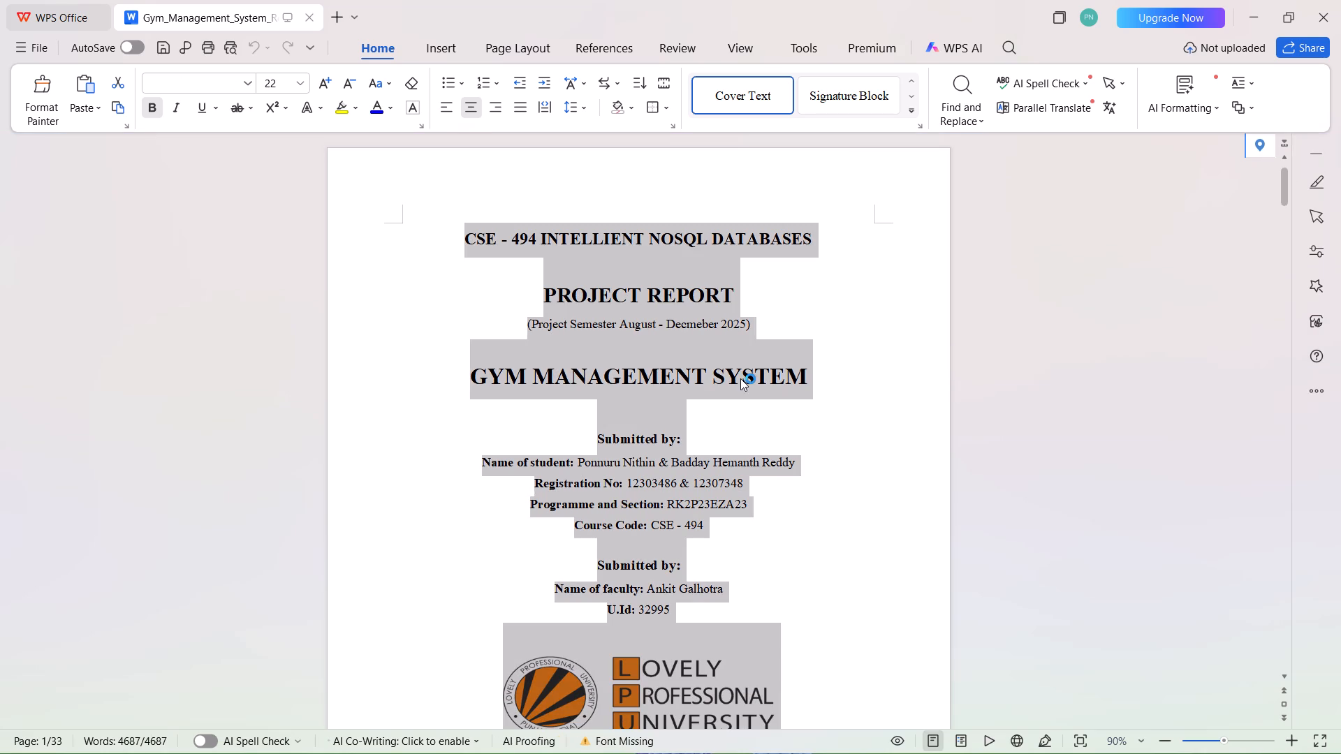
click(576, 116)
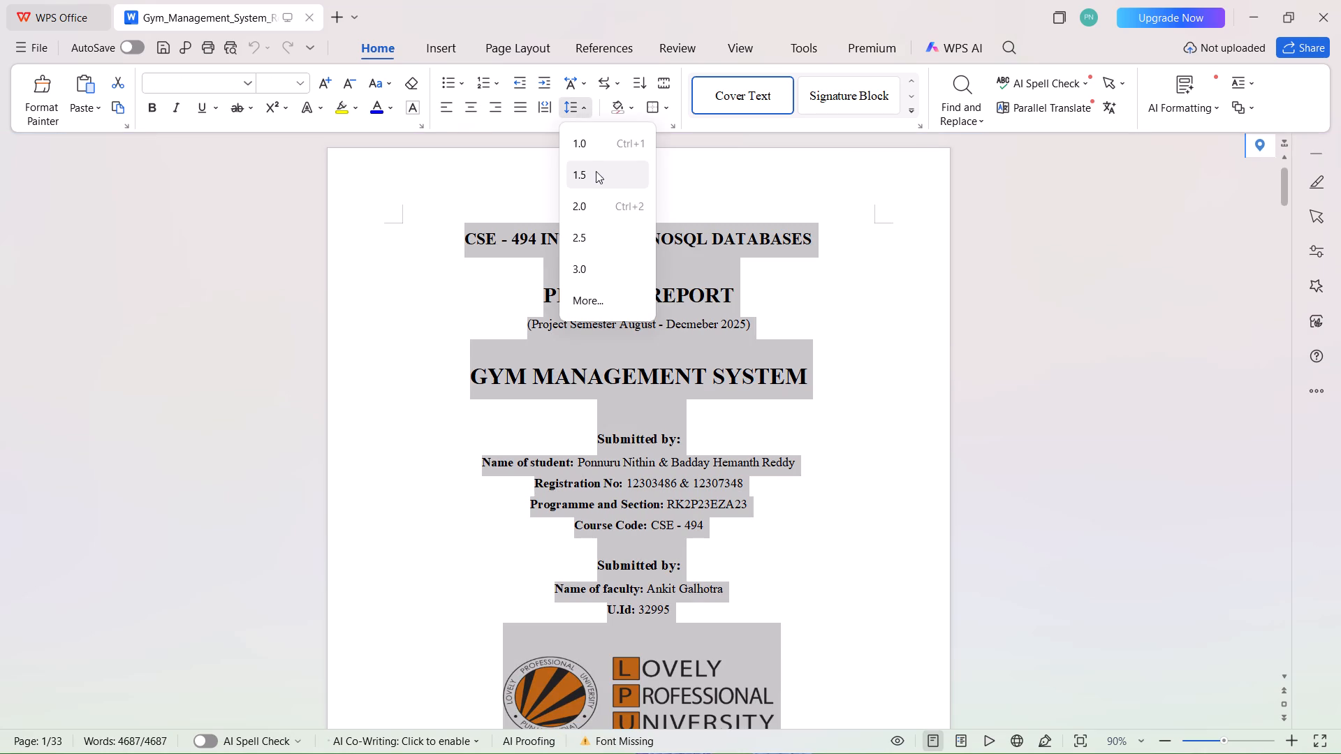
click(596, 171)
Examine the layout of the front matter, from the cover page through the table of contents and abbreviations summary.
scroll(776, 371, down, 2)
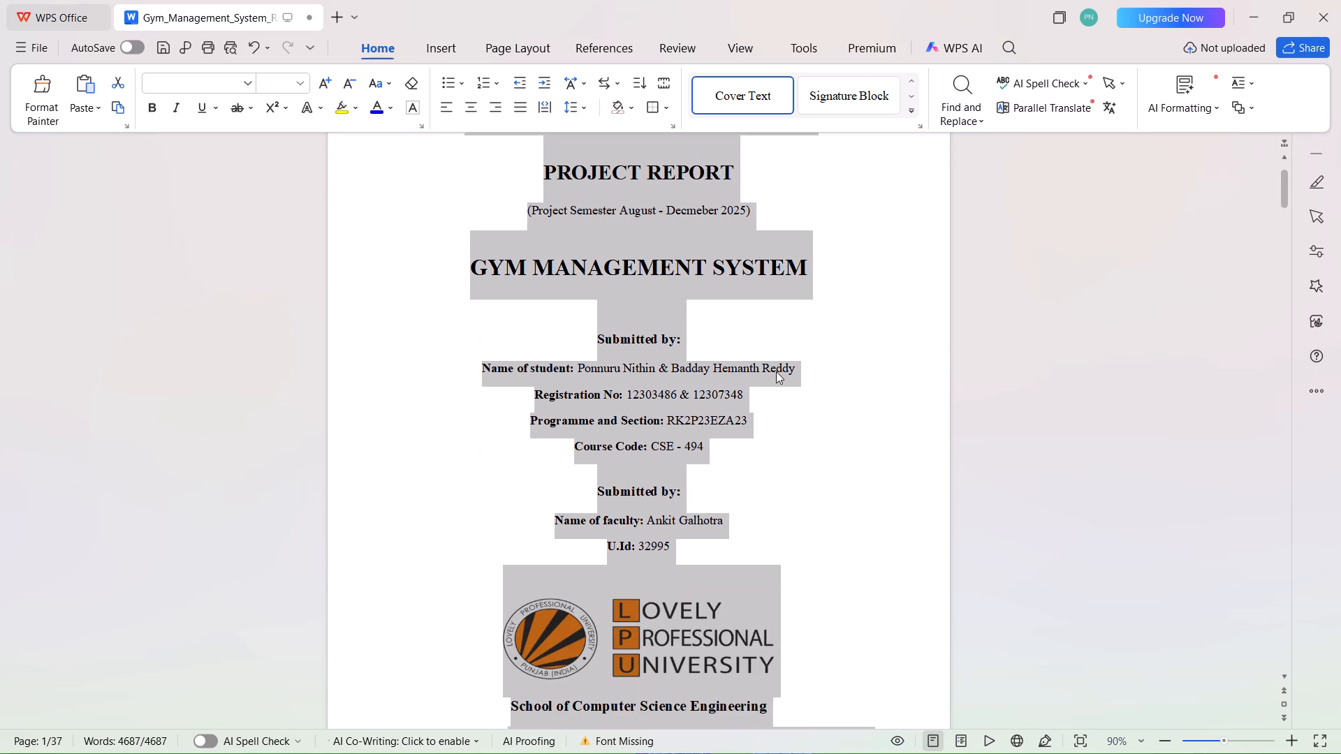
click(1109, 417)
scroll(1109, 417, up, 1)
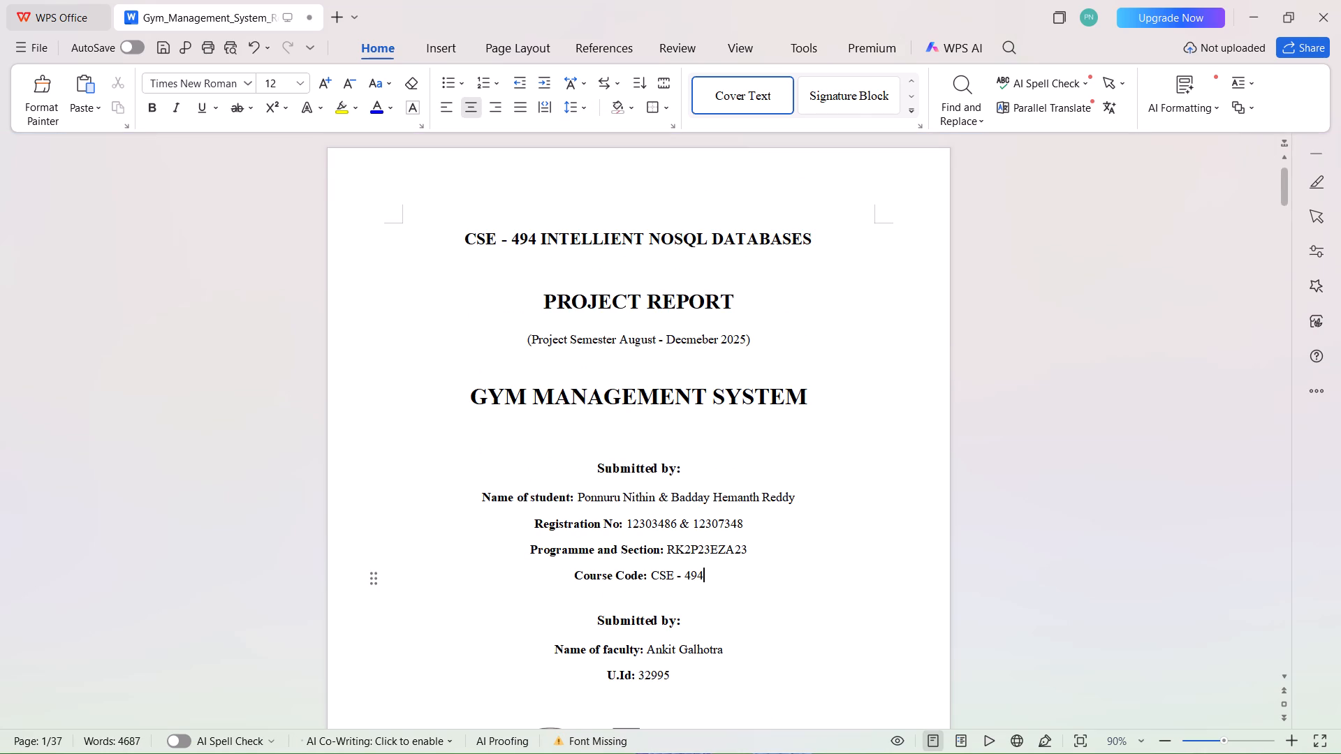
scroll(1109, 417, down, 6)
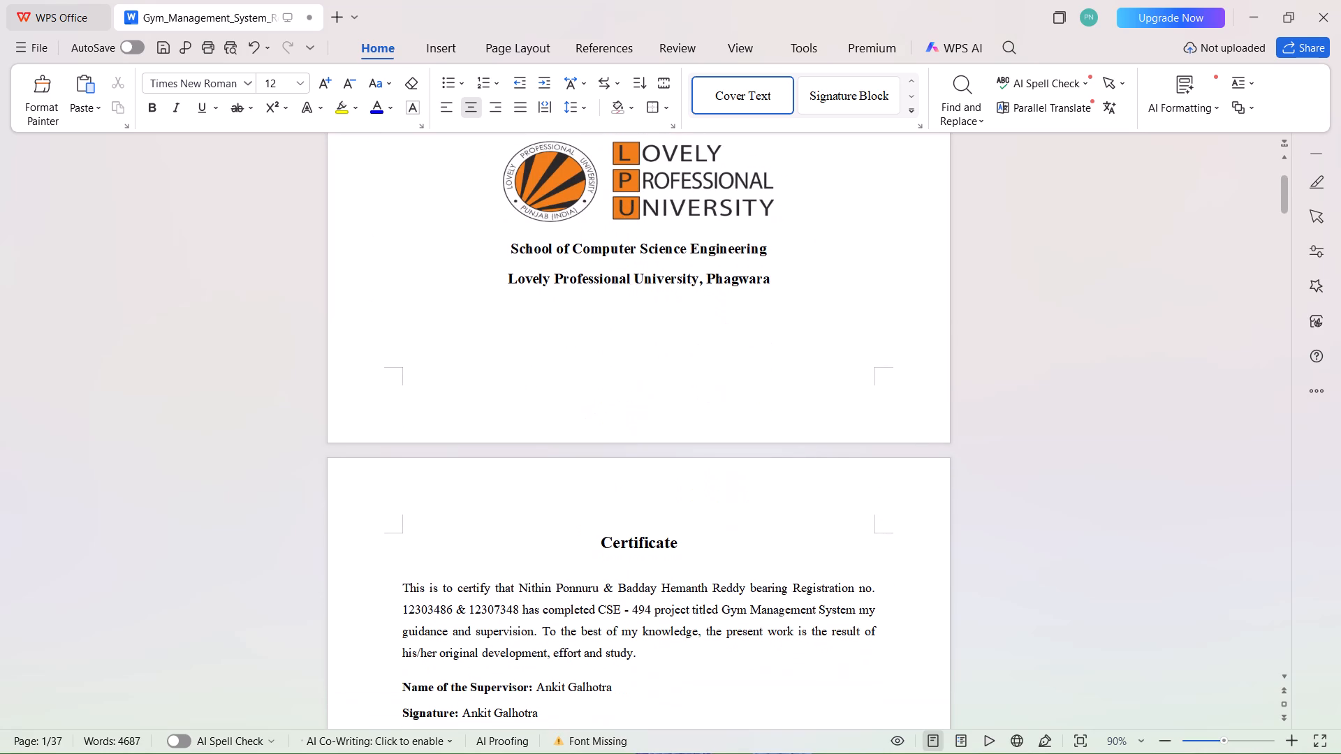
scroll(1109, 417, down, 6)
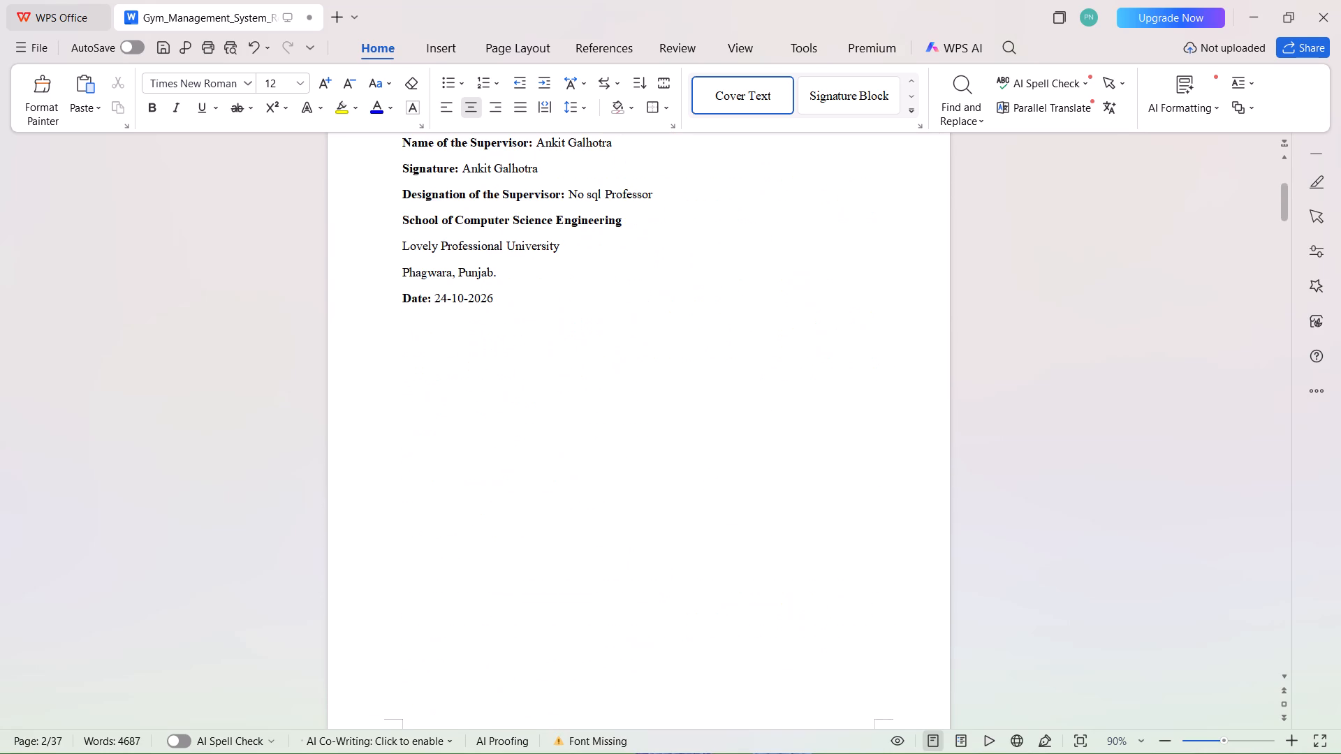
scroll(1109, 417, down, 6)
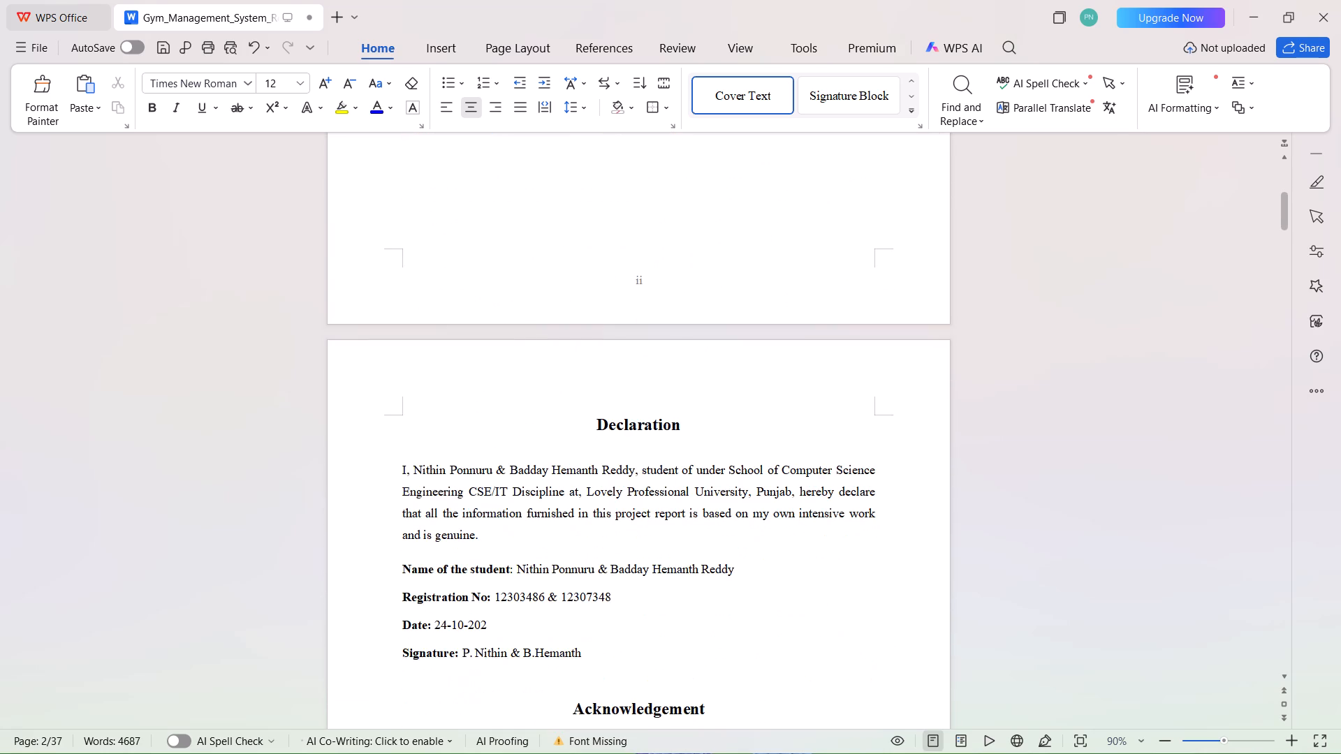
scroll(1109, 417, down, 13)
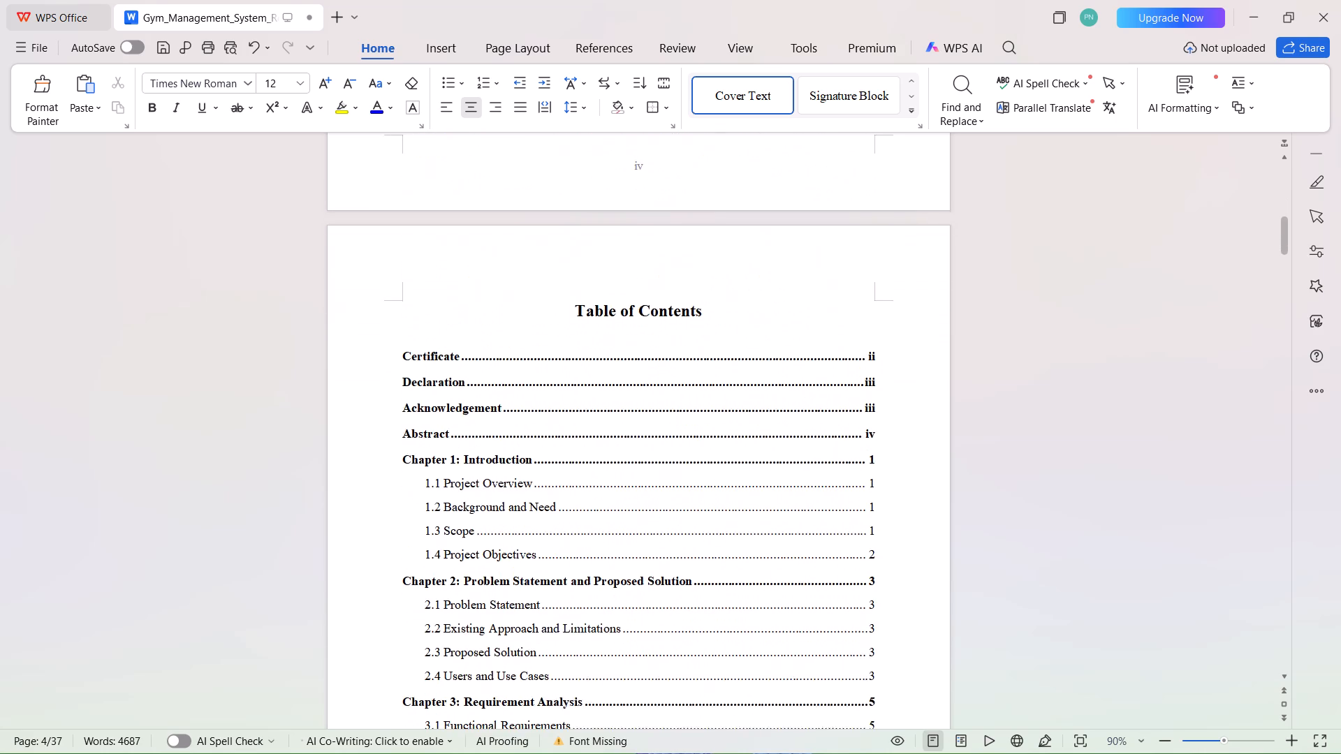
scroll(1109, 417, down, 7)
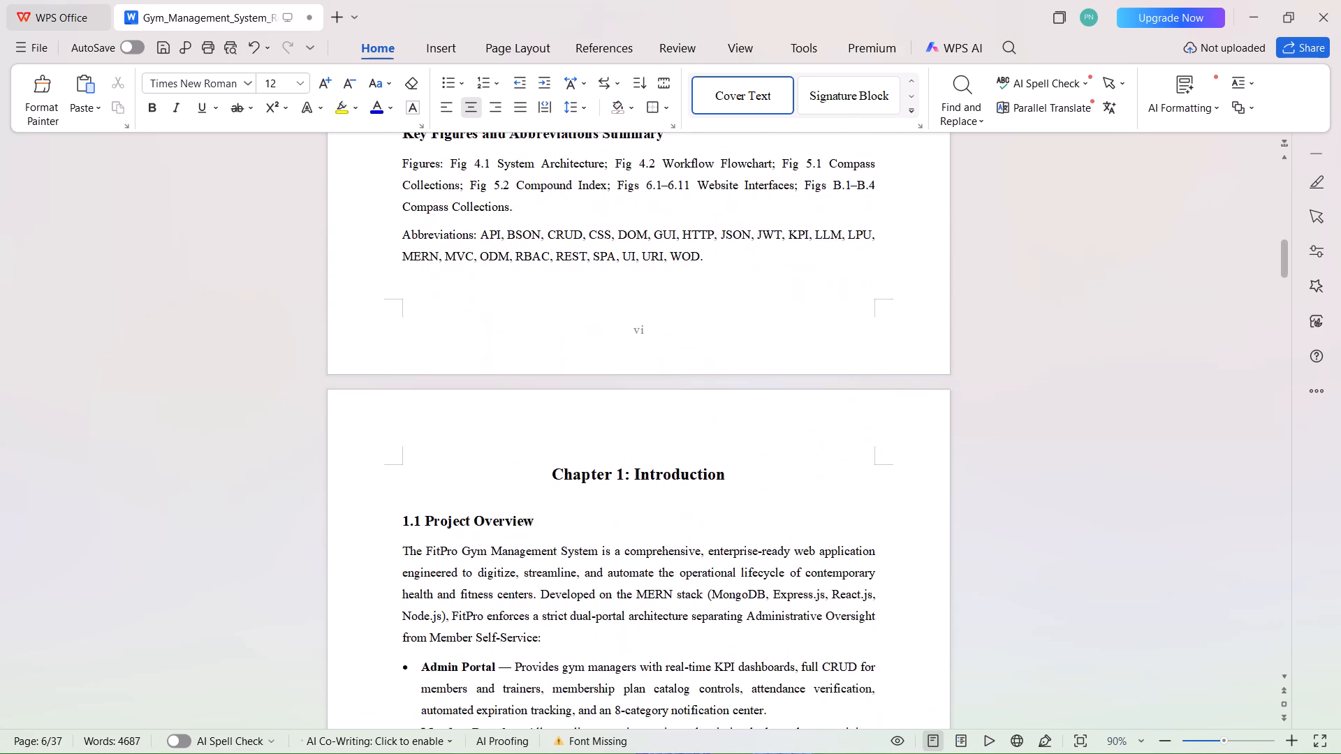
Examine the page layout from Chapter 1 to the start of Chapter 3, including how Table 2.1 breaks across pages.
scroll(1109, 417, down, 8)
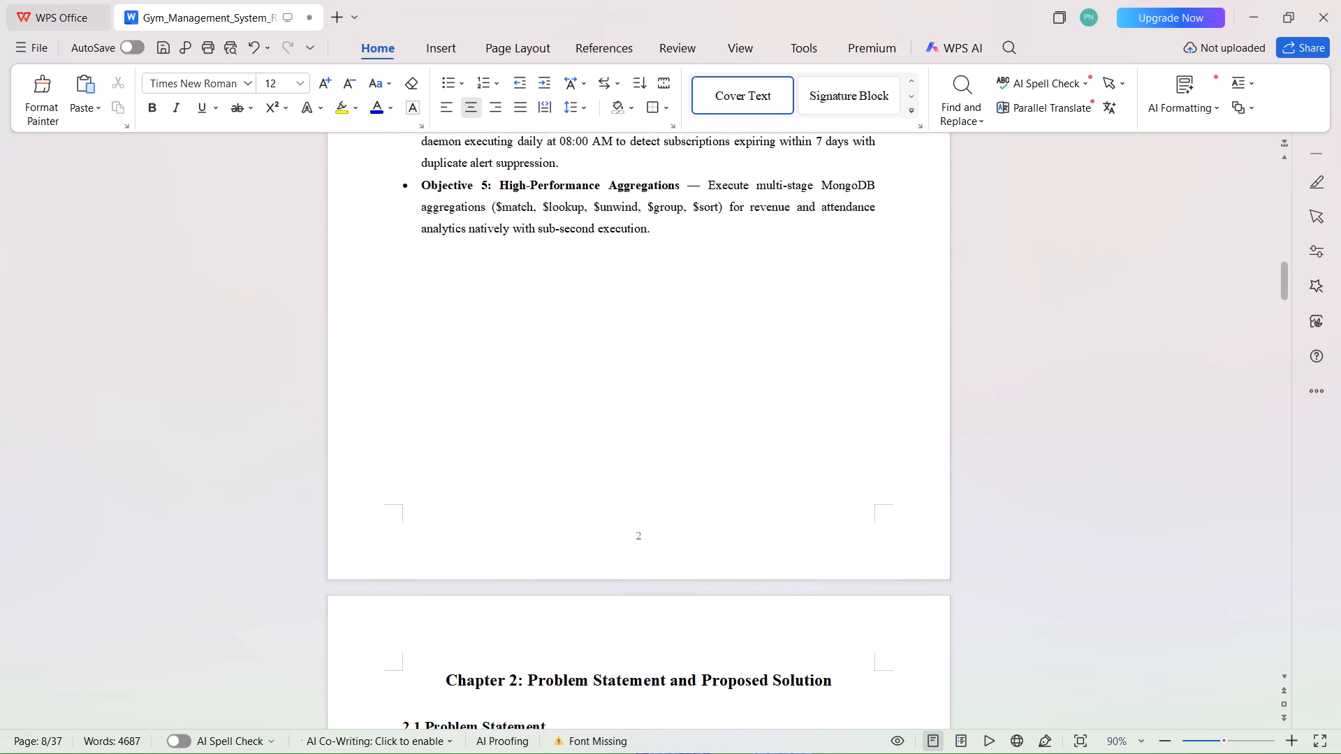
scroll(1109, 417, down, 4)
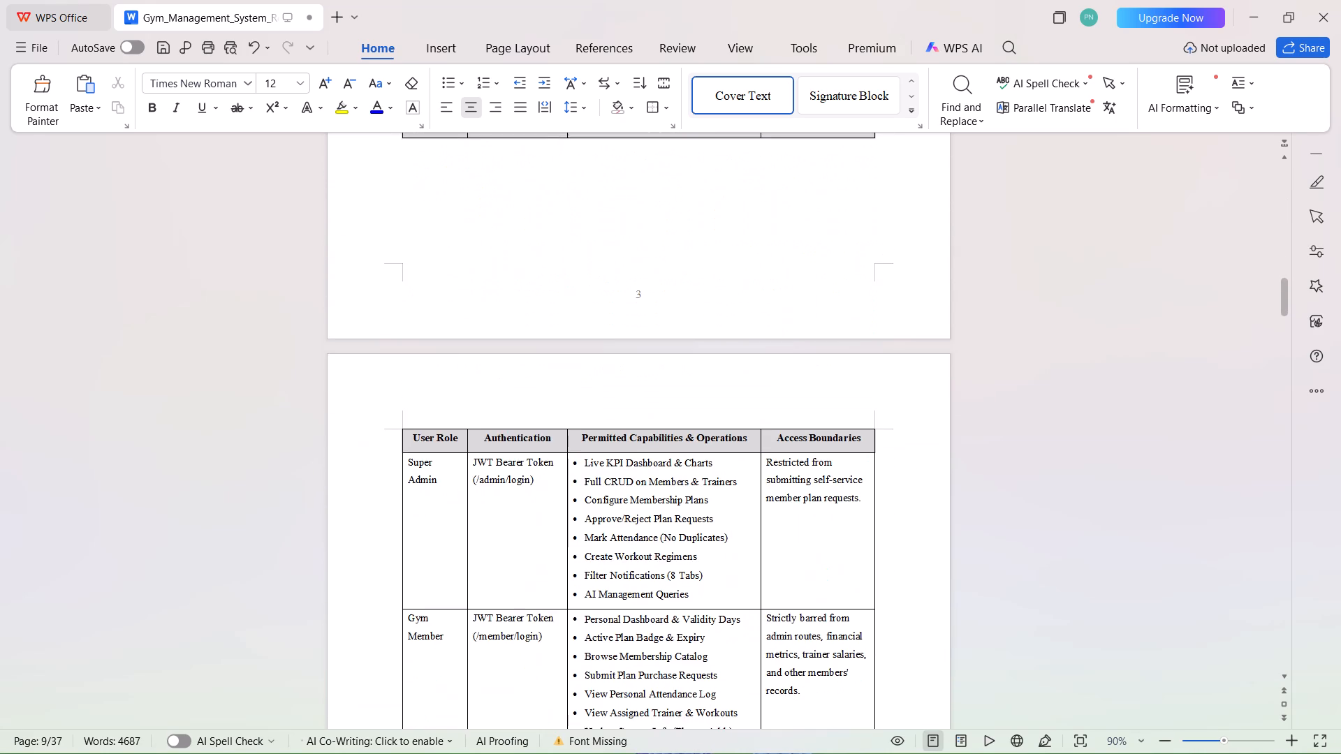
scroll(1109, 417, up, 2)
scroll(1109, 417, down, 3)
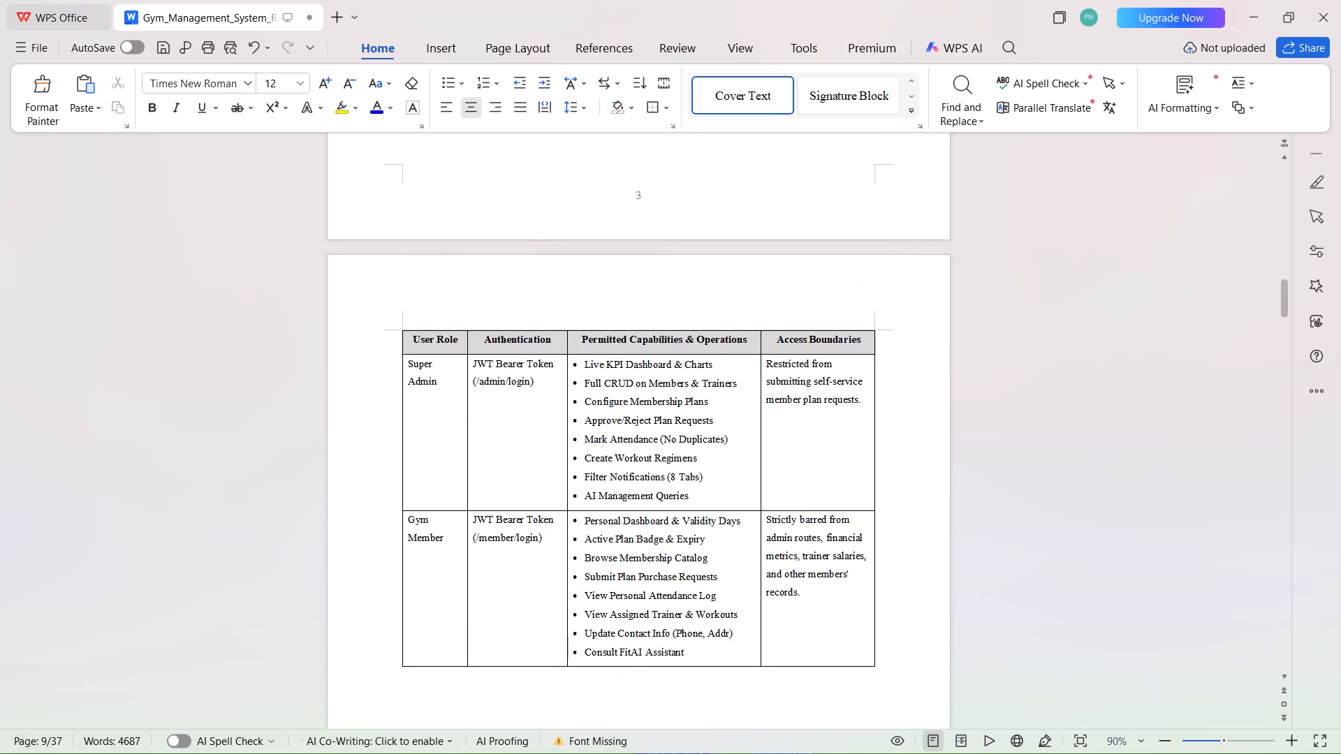
scroll(1109, 417, down, 1)
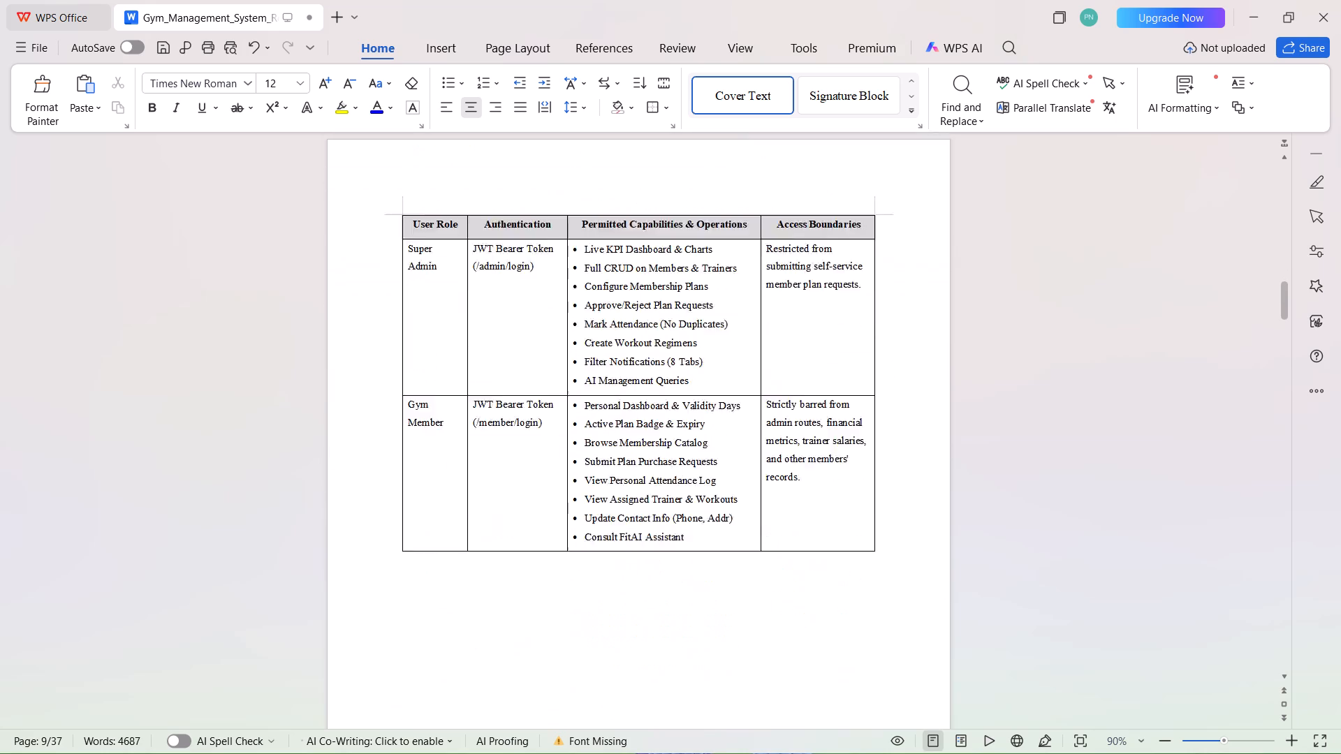
scroll(1109, 417, down, 6)
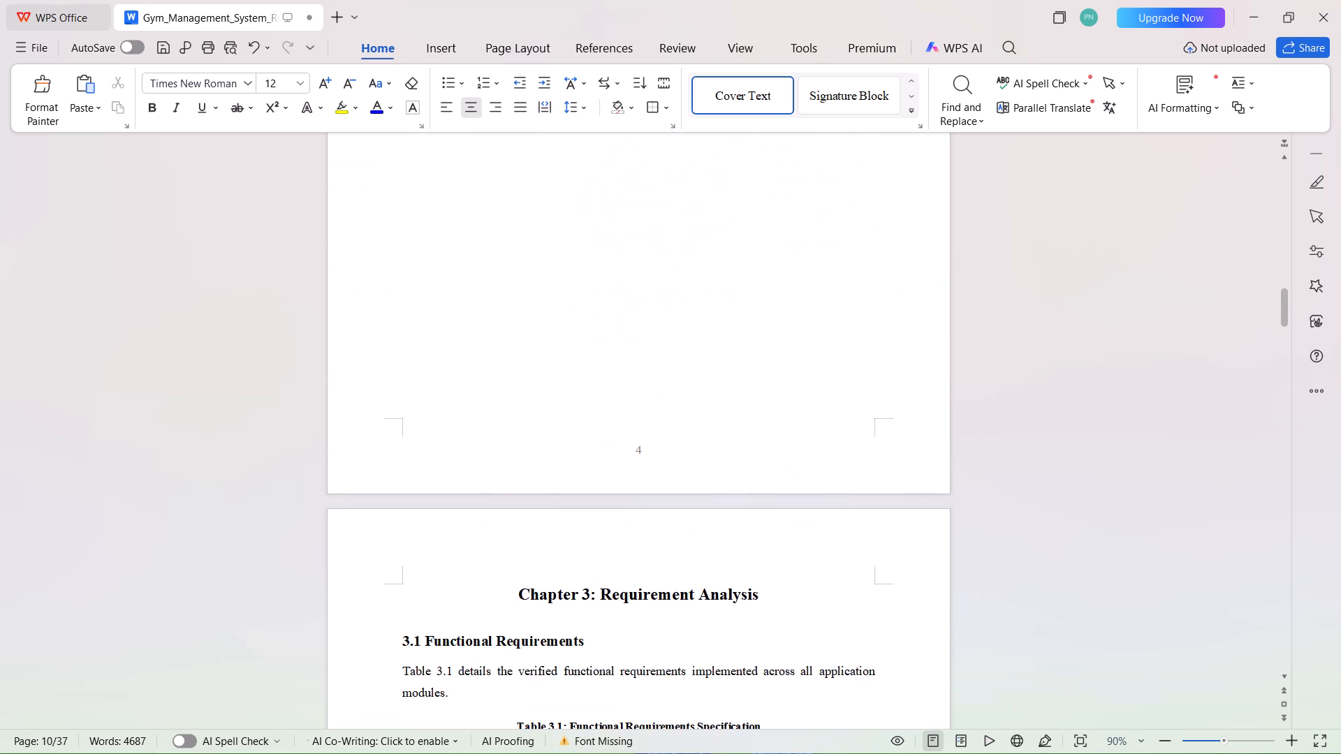
scroll(1109, 417, down, 4)
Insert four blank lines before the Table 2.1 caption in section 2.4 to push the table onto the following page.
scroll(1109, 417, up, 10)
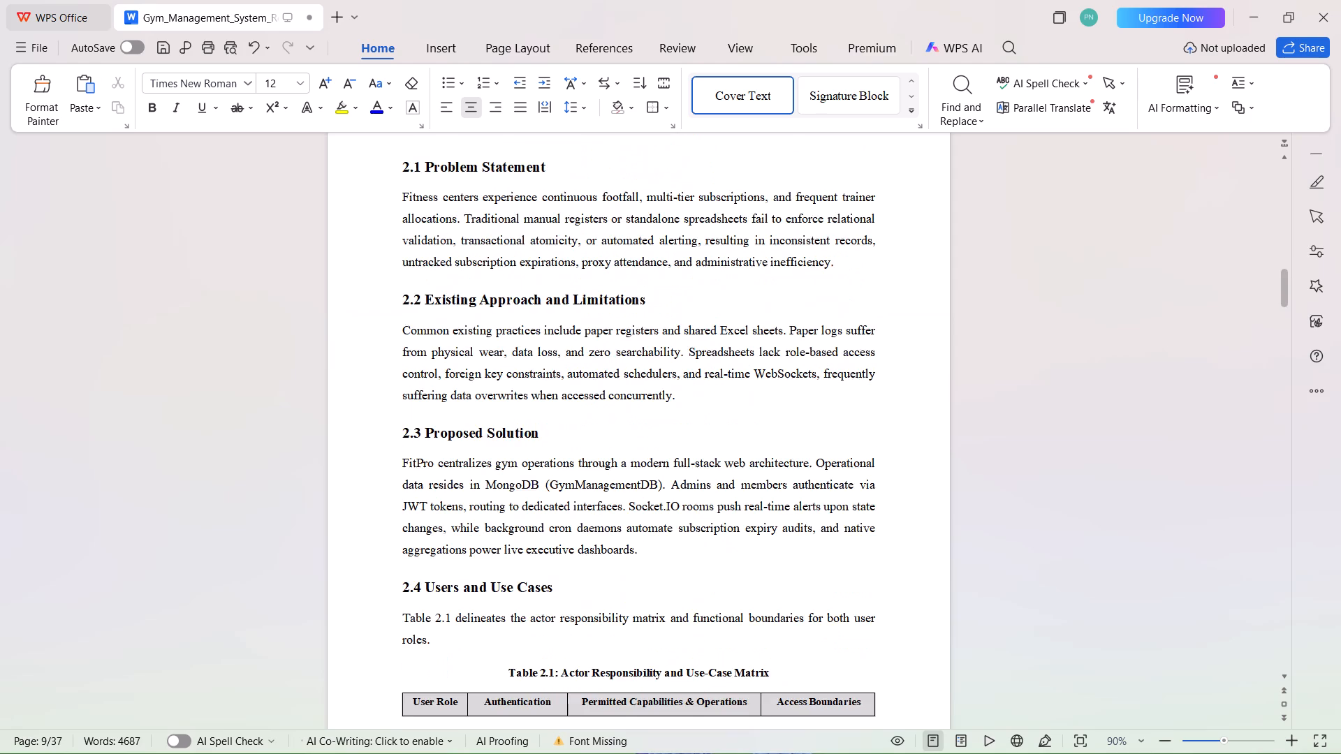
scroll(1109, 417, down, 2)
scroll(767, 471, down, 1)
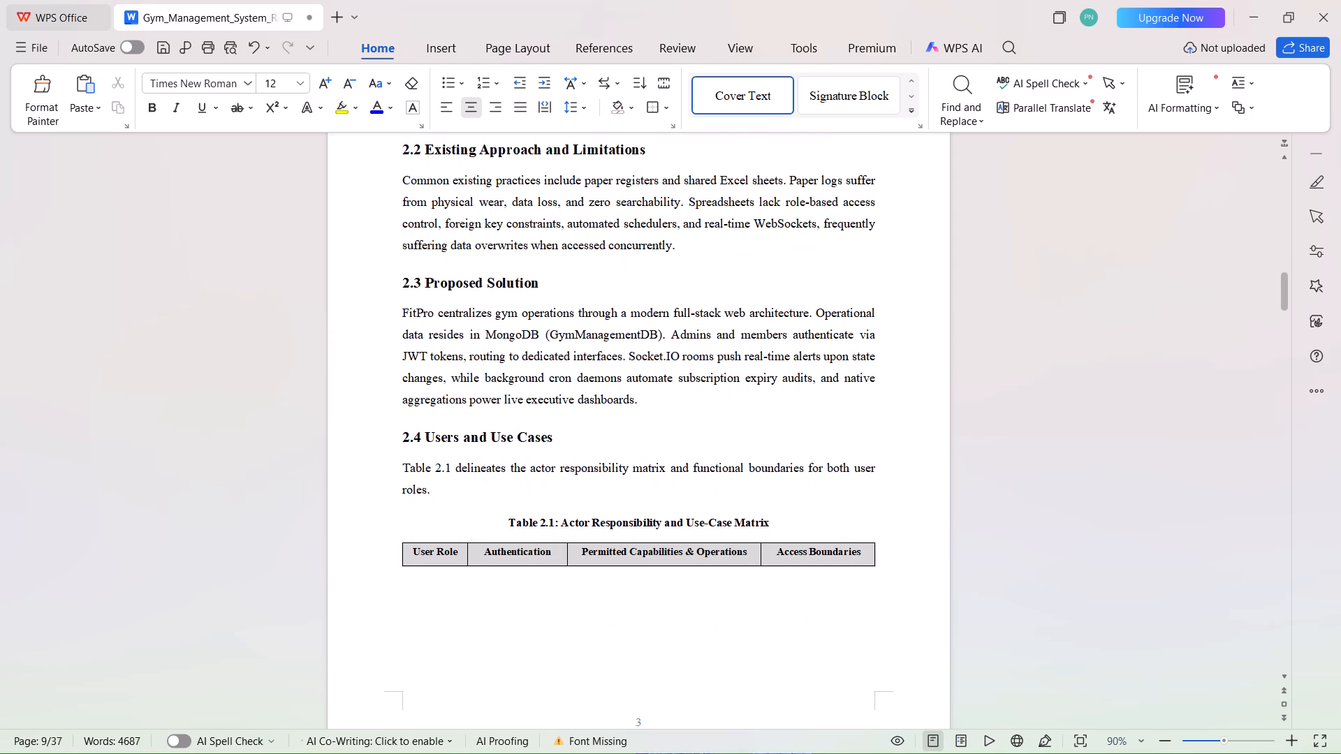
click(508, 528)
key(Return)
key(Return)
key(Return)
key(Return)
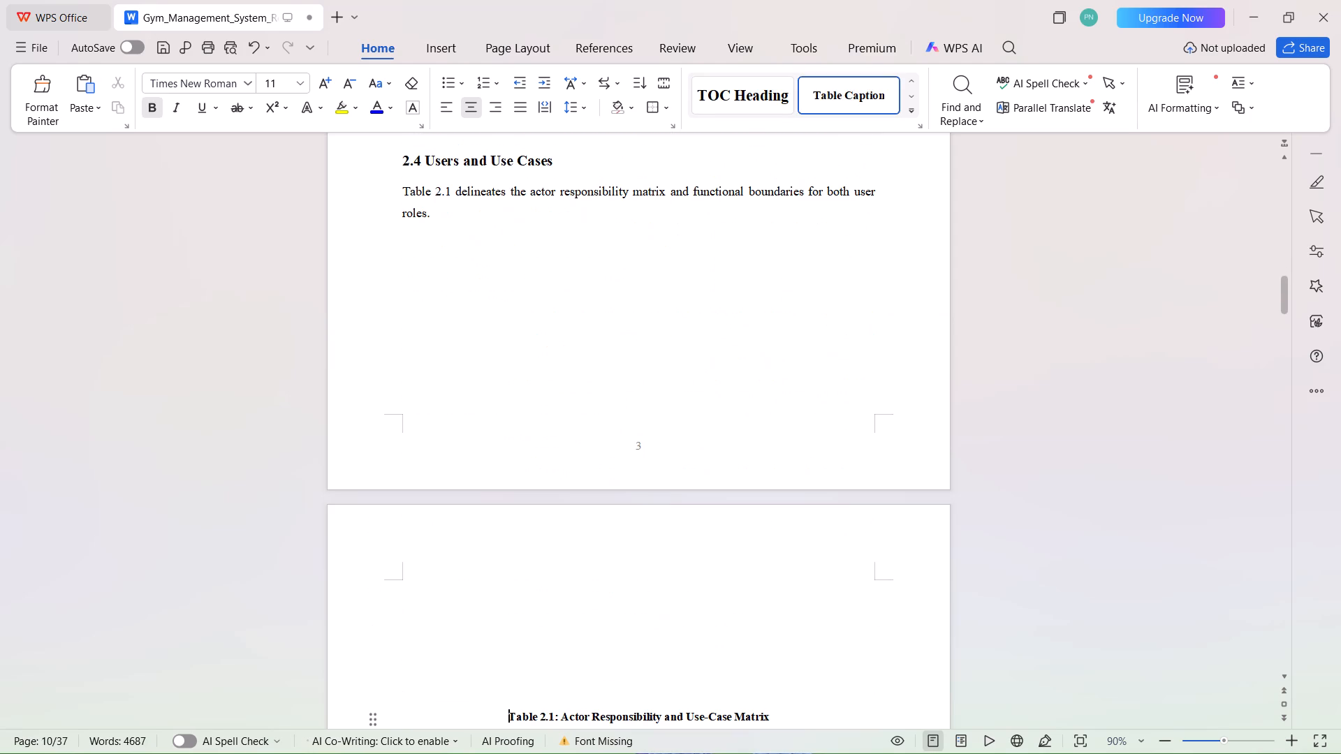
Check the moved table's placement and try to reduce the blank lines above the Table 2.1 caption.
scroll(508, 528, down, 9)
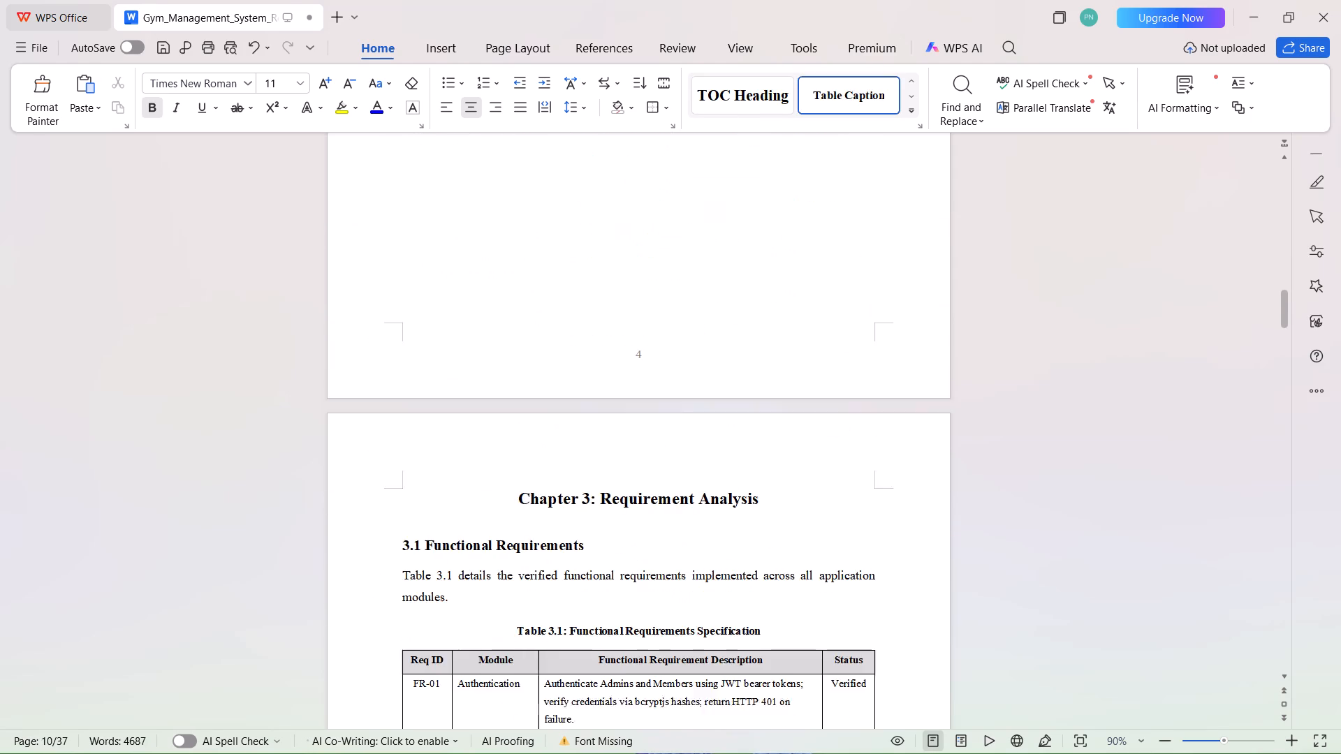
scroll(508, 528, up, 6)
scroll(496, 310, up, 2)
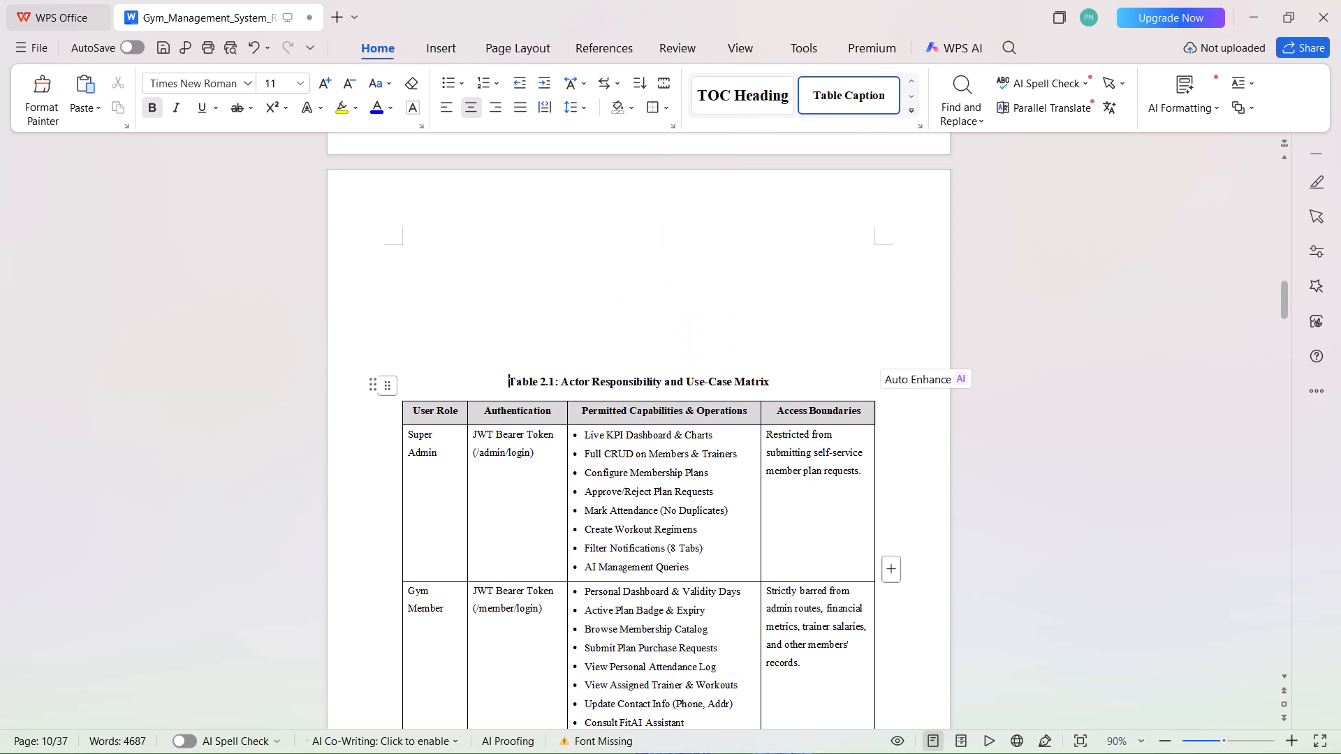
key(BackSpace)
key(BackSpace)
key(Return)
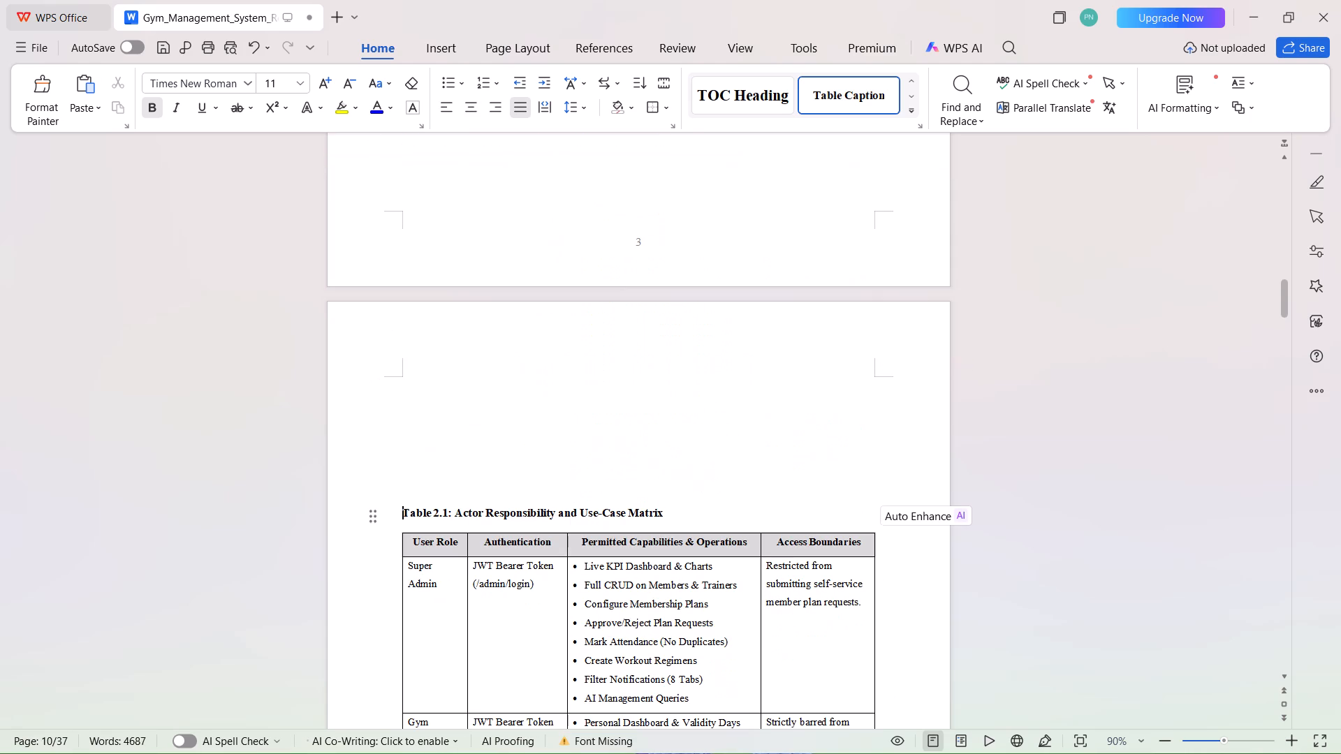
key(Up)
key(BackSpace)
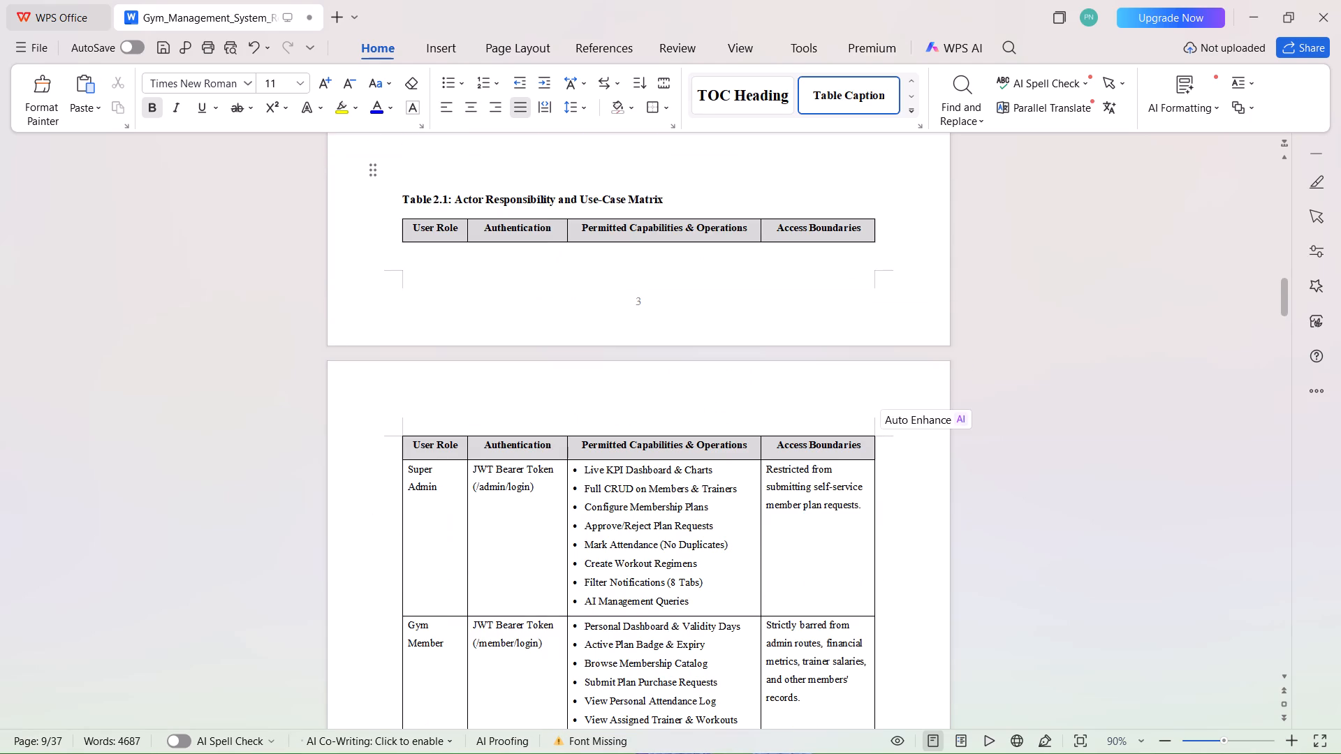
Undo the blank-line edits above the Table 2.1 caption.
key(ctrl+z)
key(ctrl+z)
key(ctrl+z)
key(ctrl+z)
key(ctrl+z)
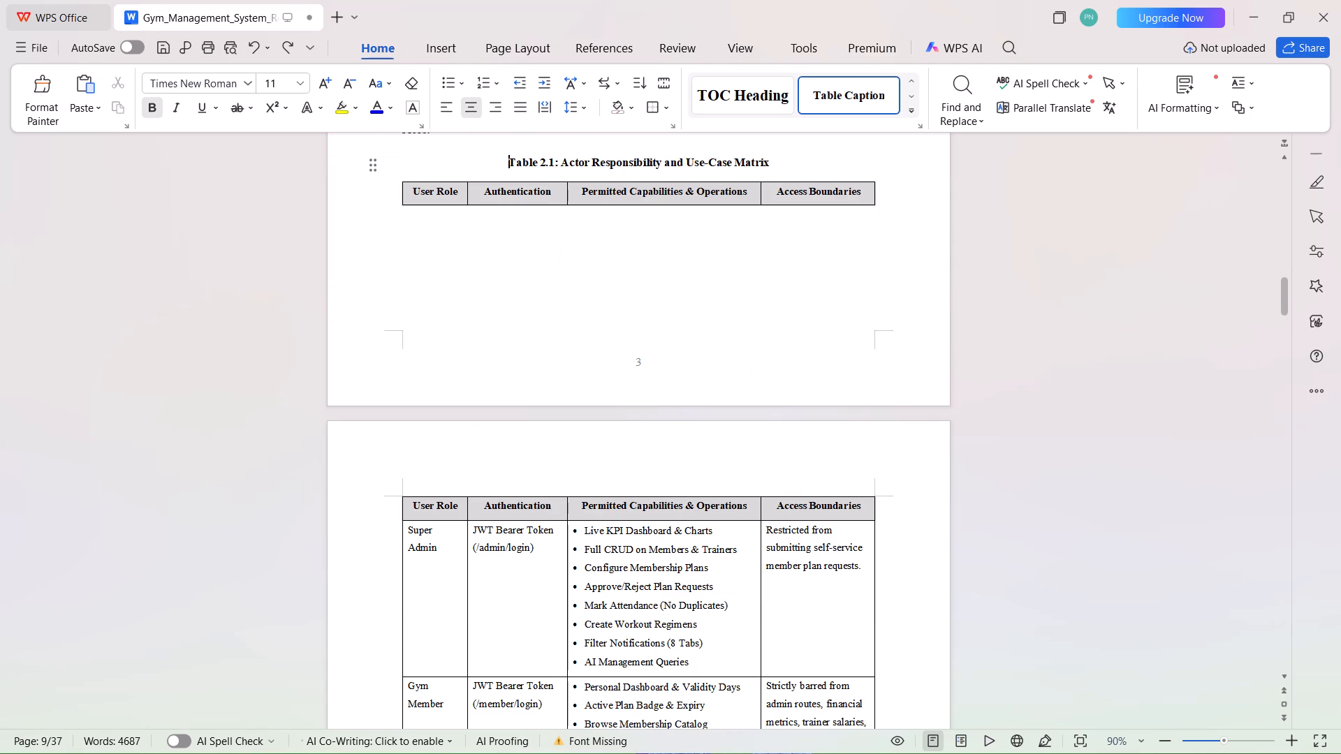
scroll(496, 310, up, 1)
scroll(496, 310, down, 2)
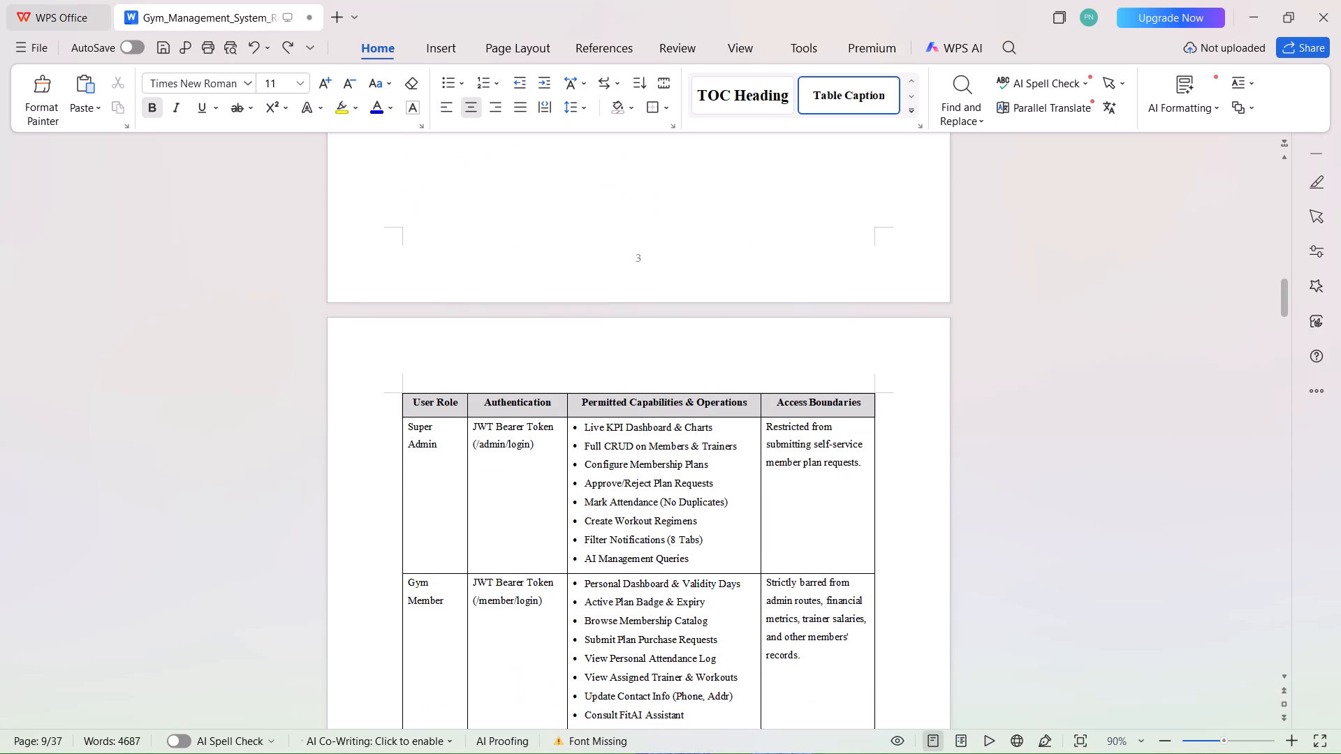
Recheck how Table 2.1 breaks across pages and the space left at the end of Chapter 2.
scroll(496, 310, up, 1)
click(574, 273)
key(Down)
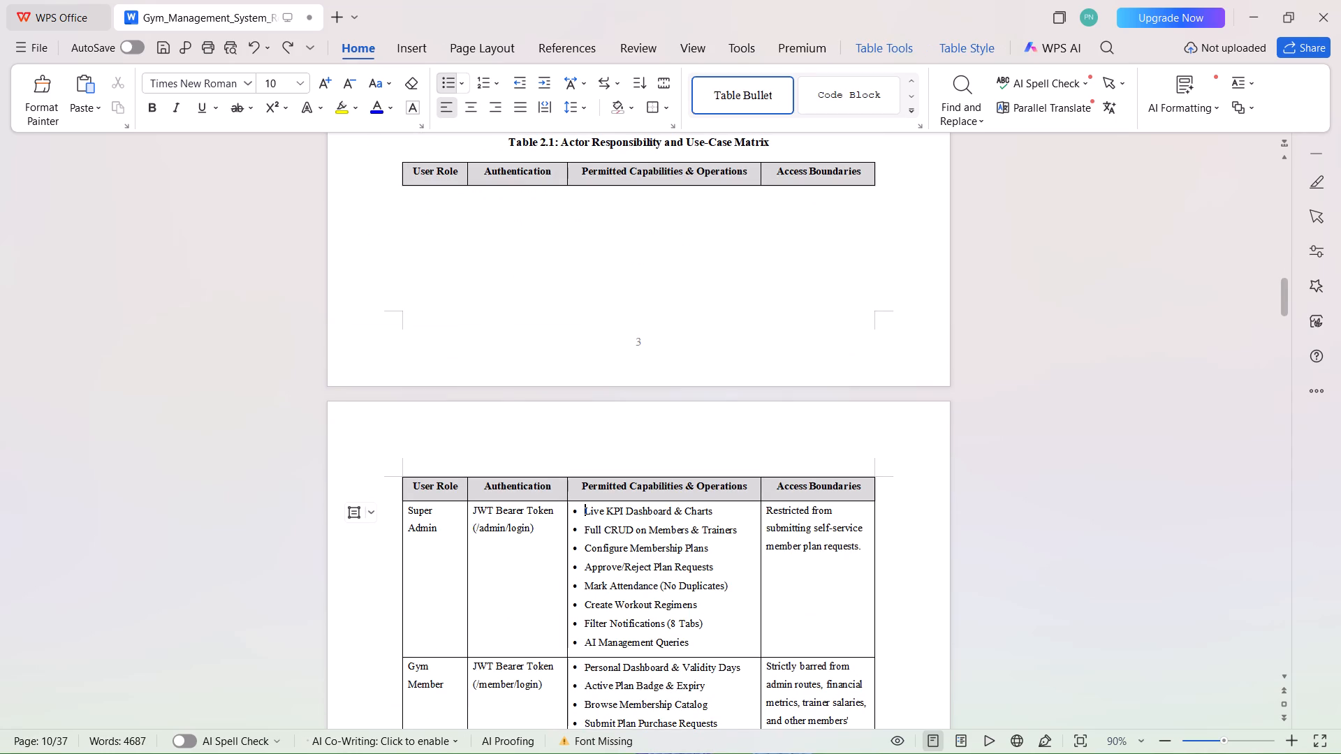
key(Down)
key(Down)
key(Down)
click(1138, 350)
scroll(1138, 350, down, 1)
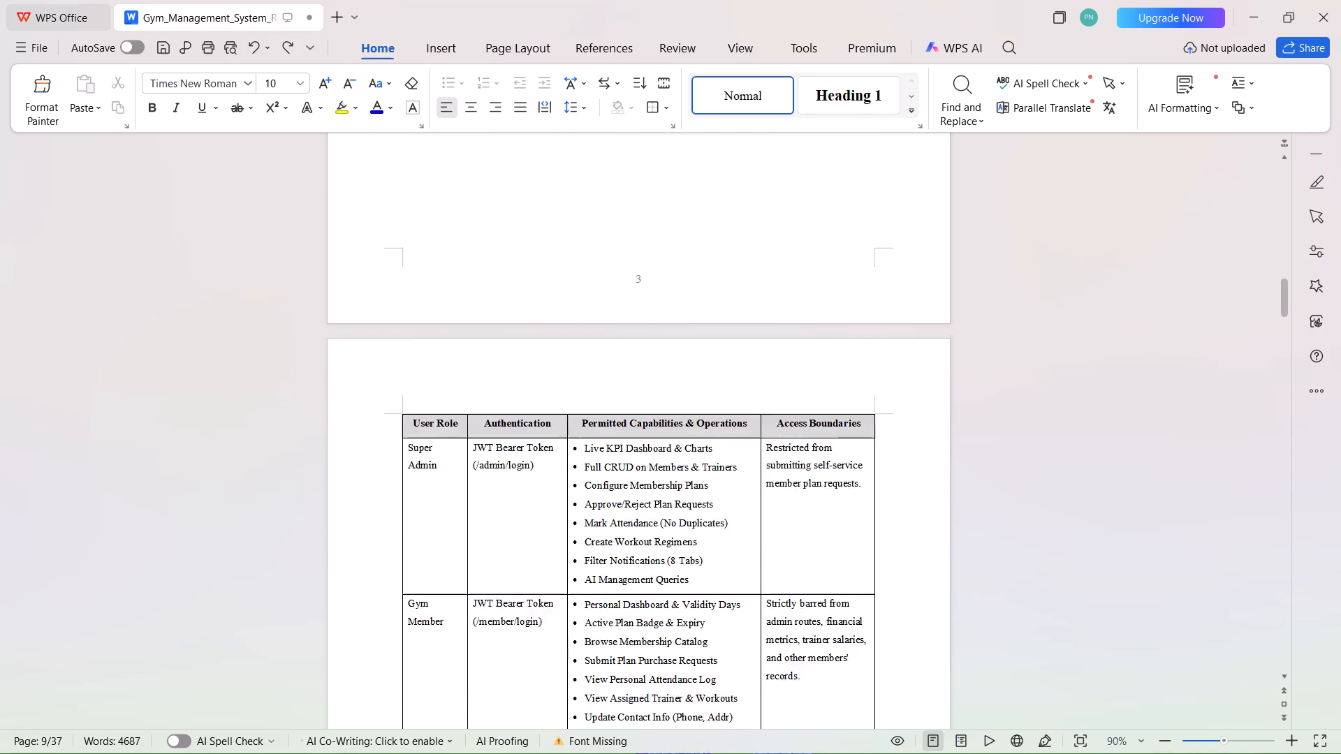
scroll(1138, 350, down, 7)
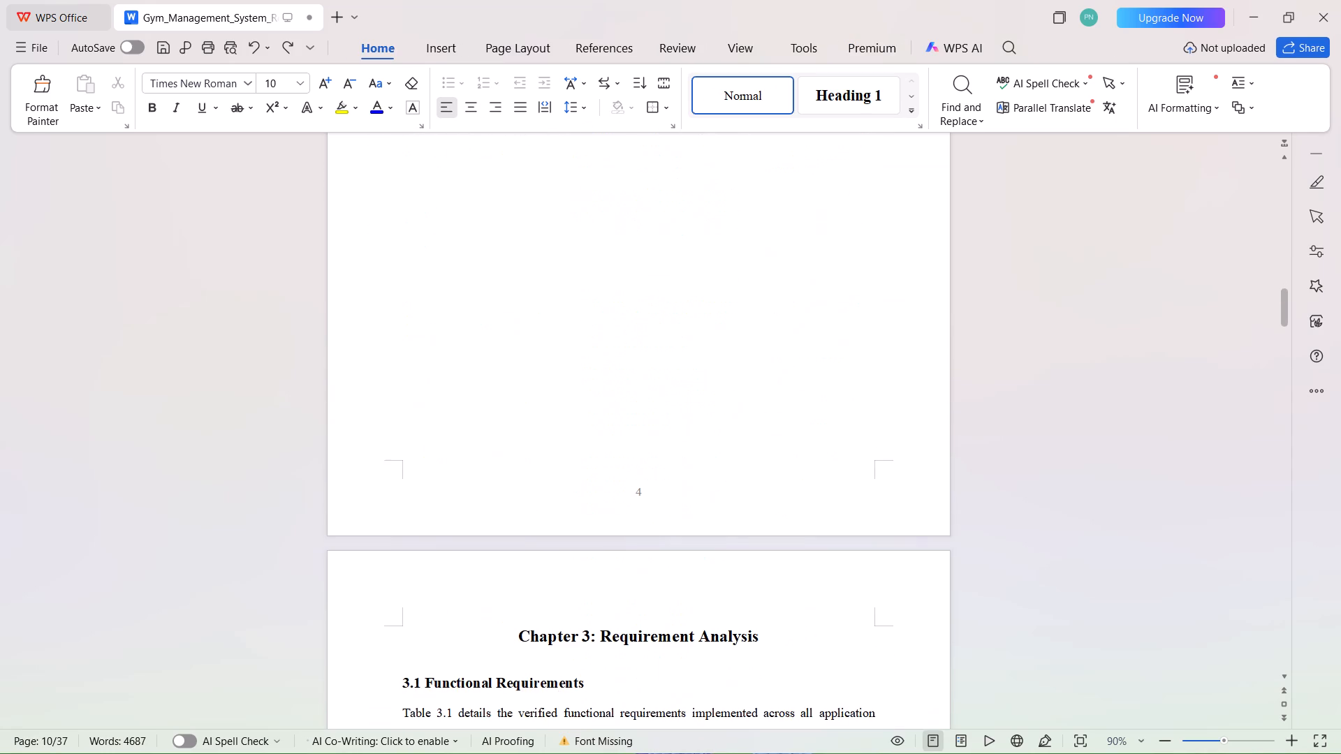
Examine the page layout of Chapter 3, including Table 3.1 and the placement of Table 3.2 relative to section 3.4.
scroll(1138, 350, down, 4)
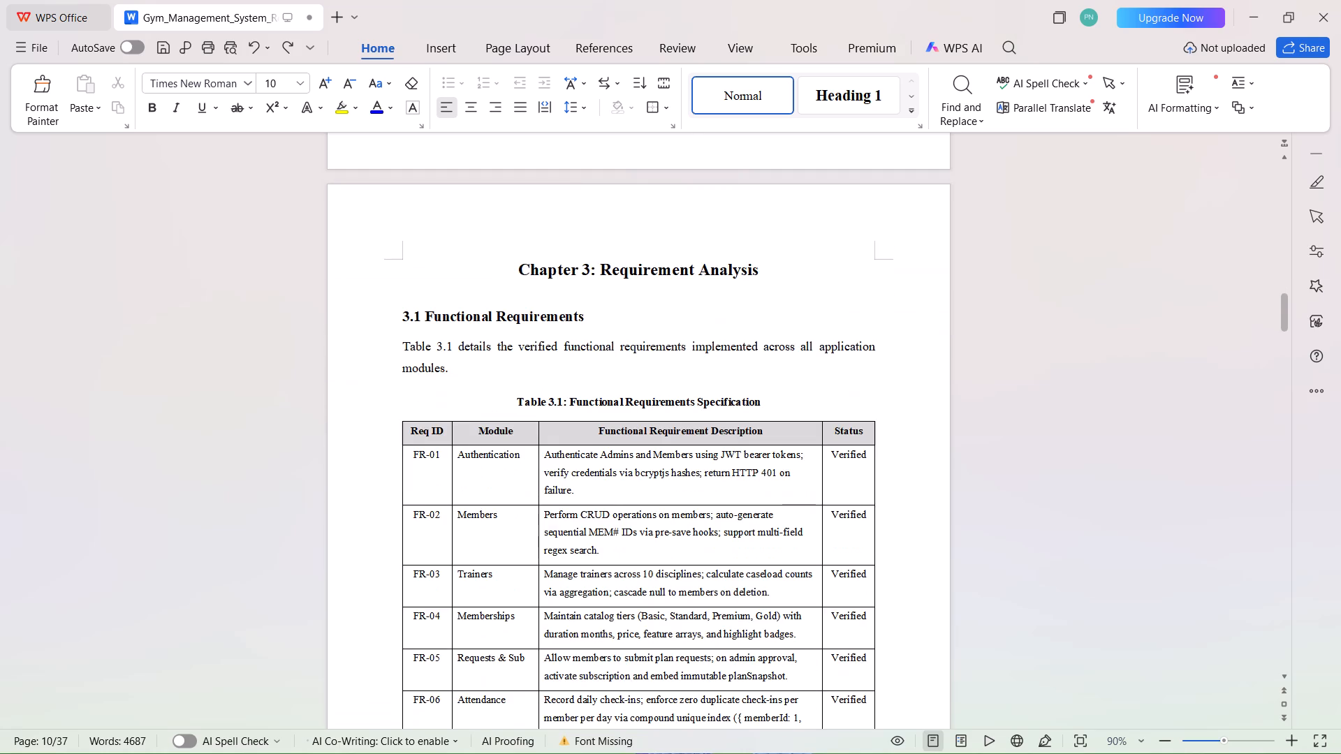
scroll(1138, 350, down, 9)
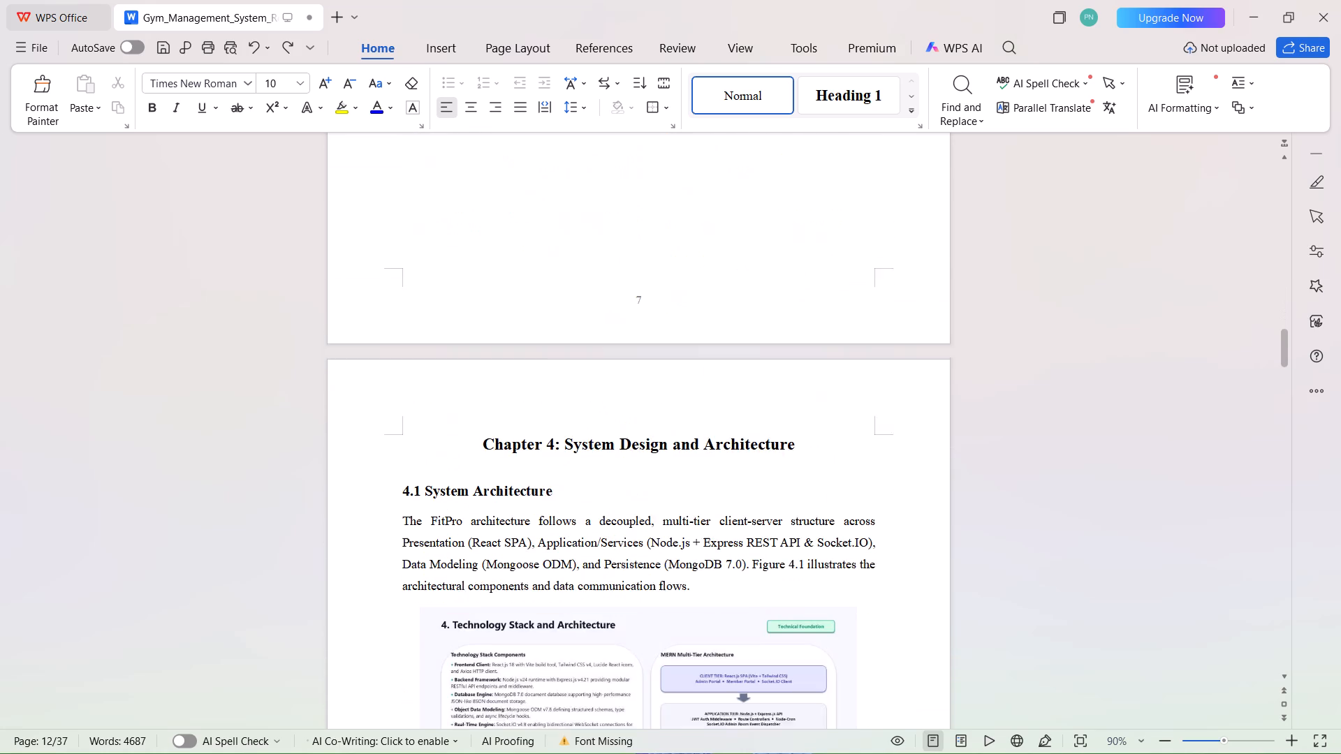
scroll(1138, 350, down, 1)
scroll(1138, 350, up, 6)
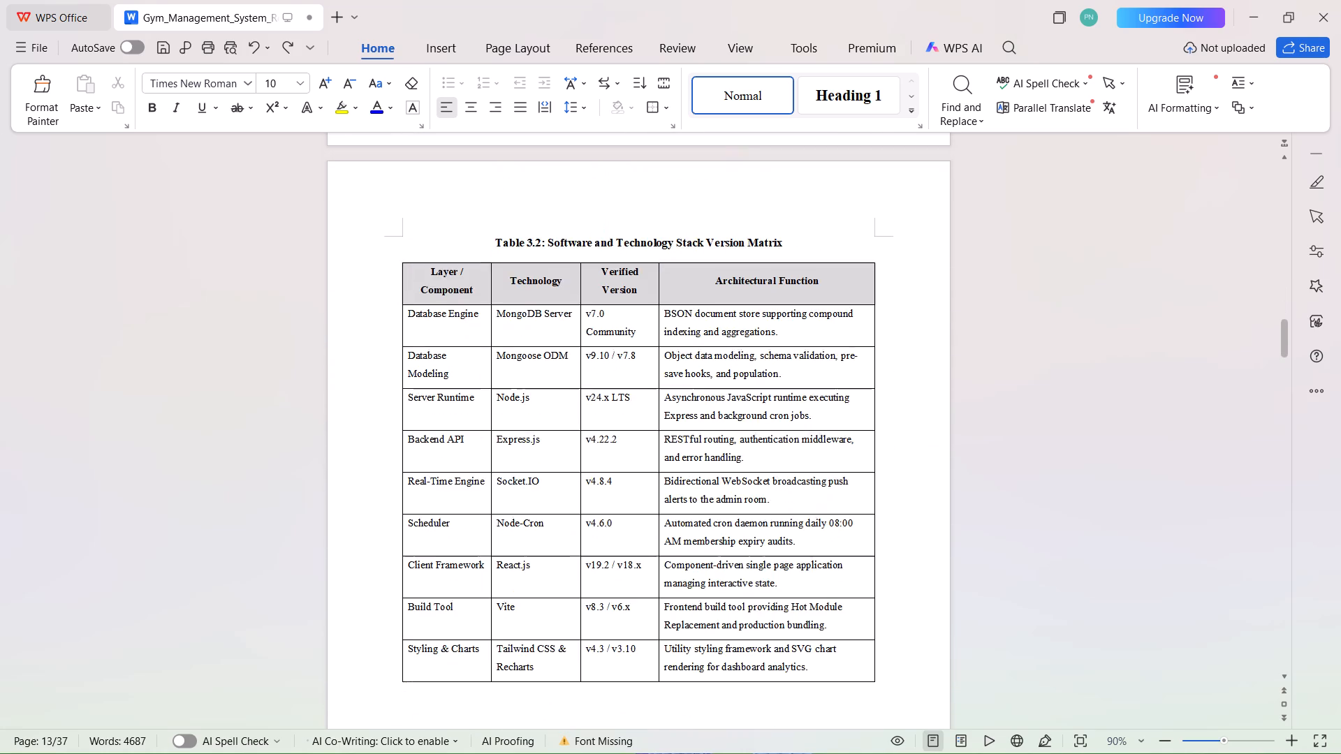
scroll(1138, 350, up, 6)
scroll(1138, 350, down, 1)
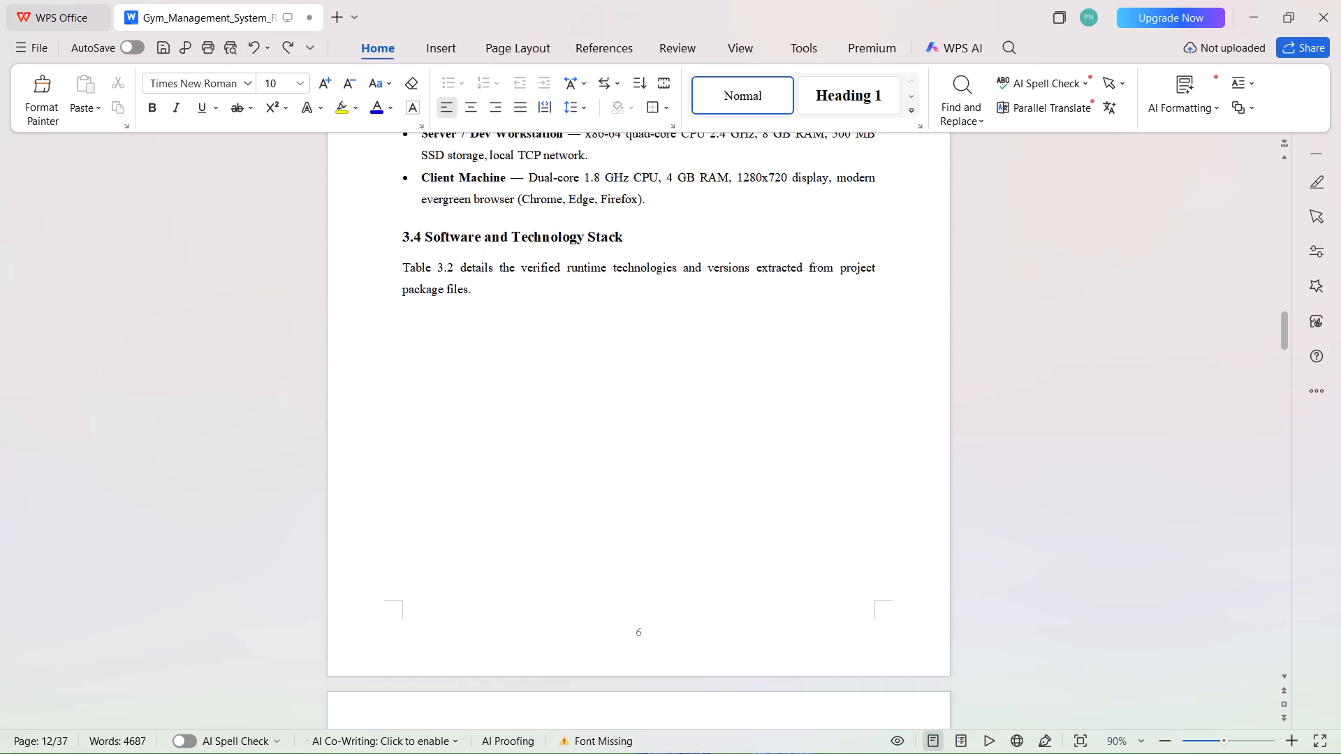
scroll(1138, 350, down, 6)
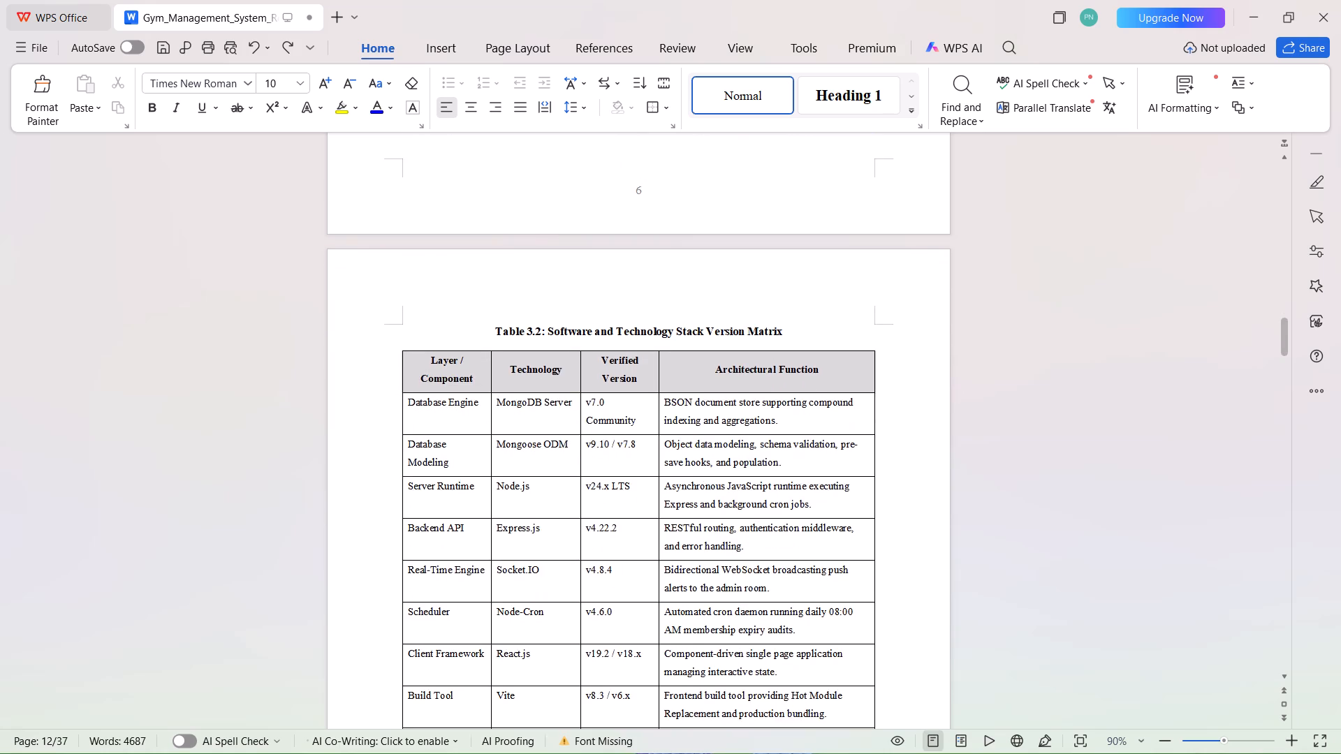
scroll(1138, 350, down, 2)
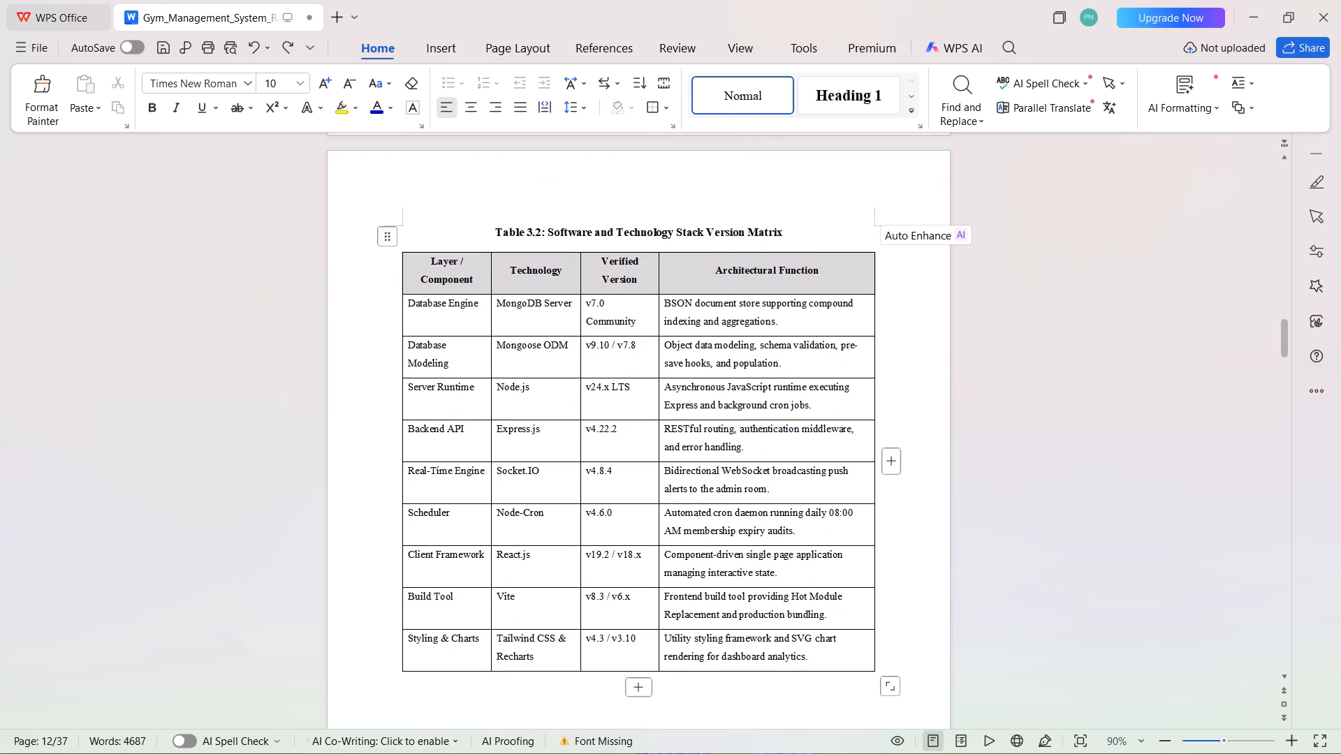
click(478, 305)
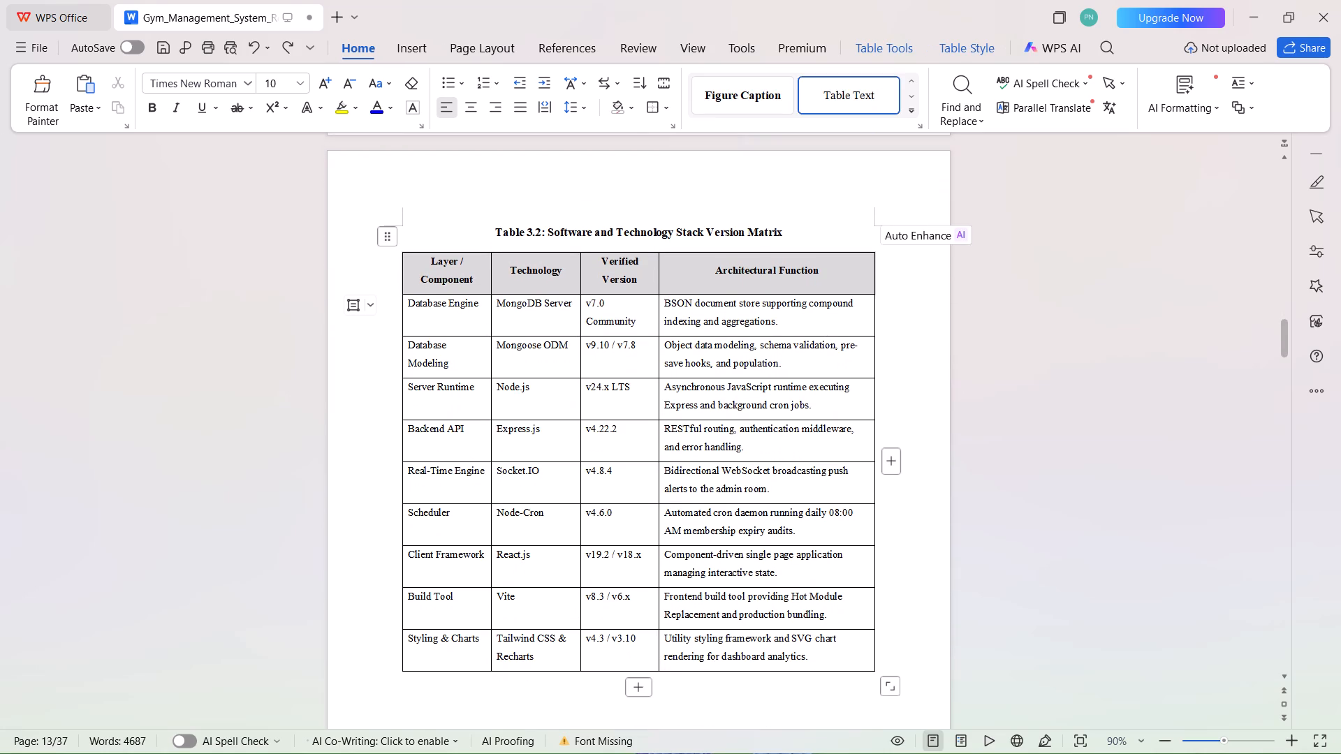
scroll(993, 422, down, 1)
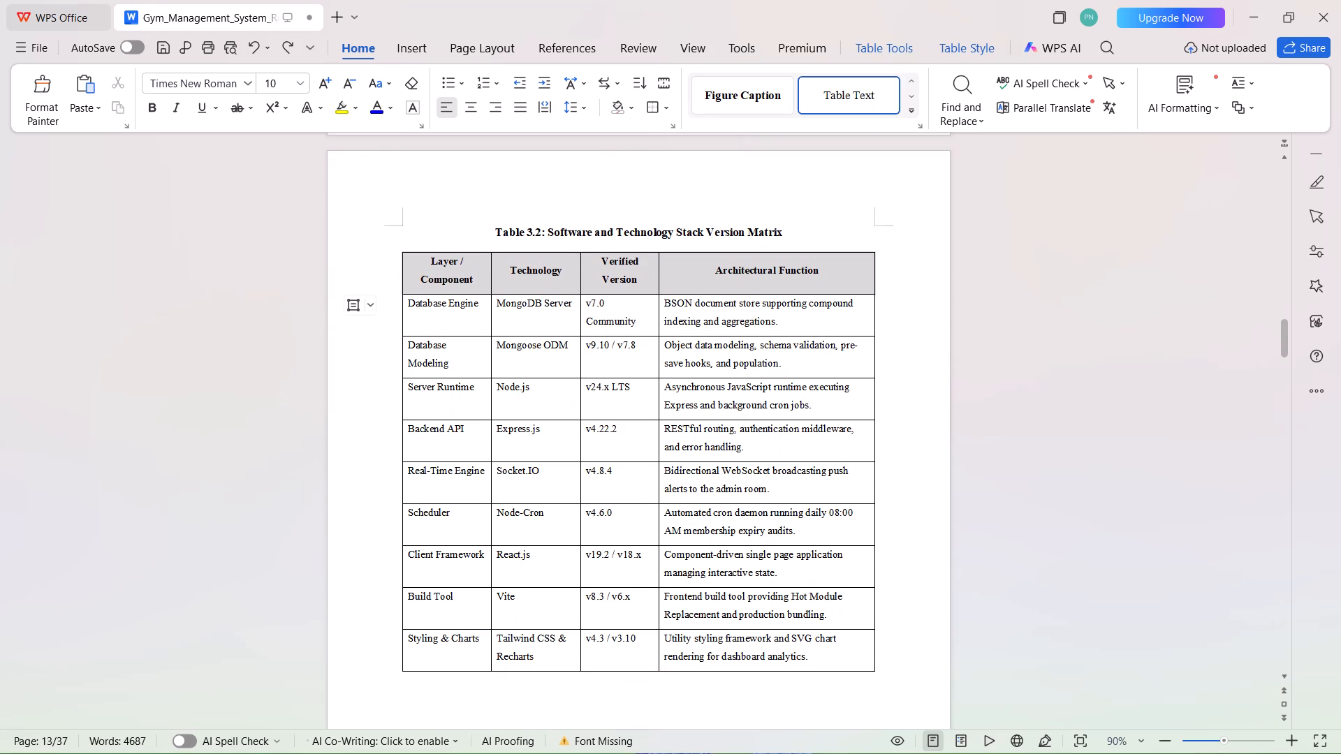
Examine the page layout of Chapter 4, including its architecture and flowchart figures.
scroll(993, 422, down, 7)
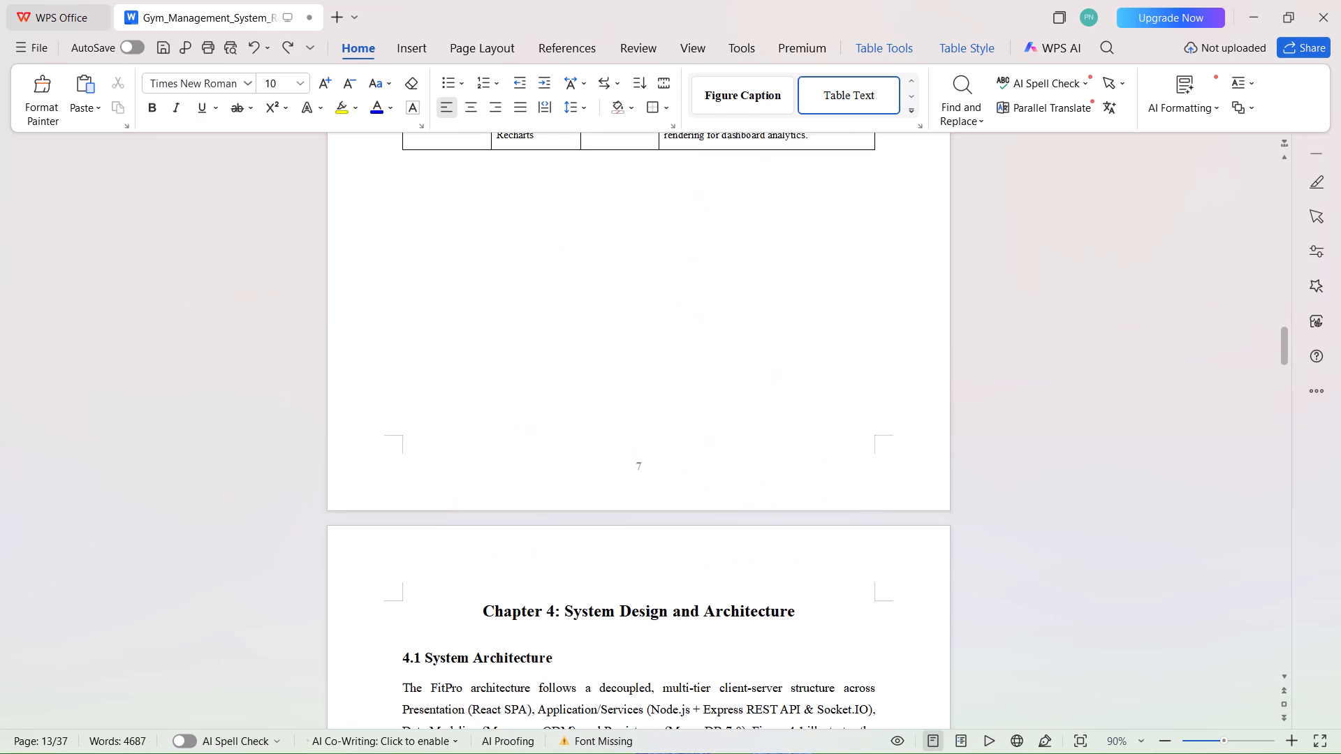
scroll(993, 422, down, 12)
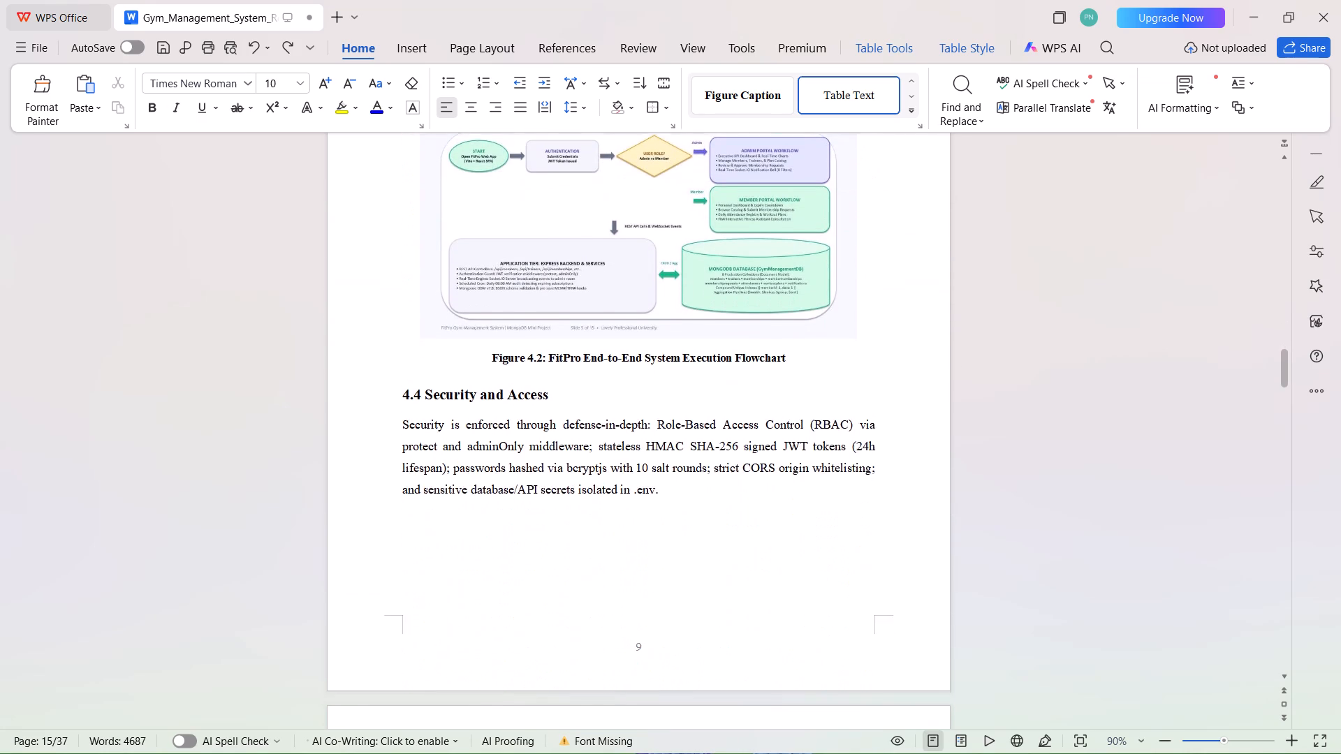
Examine how the tables, Figure 5.1 and the sample document code block fall across the pages of Chapter 5.
scroll(993, 422, down, 6)
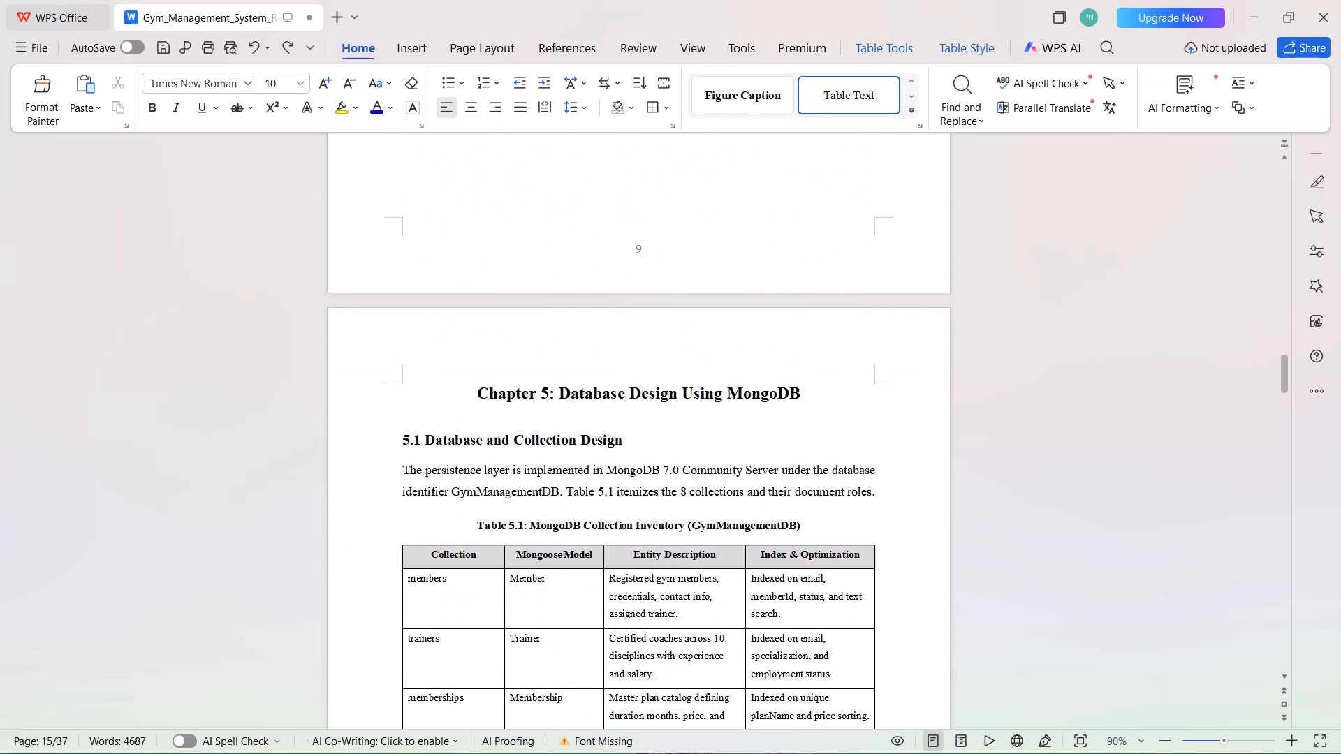
scroll(993, 422, down, 5)
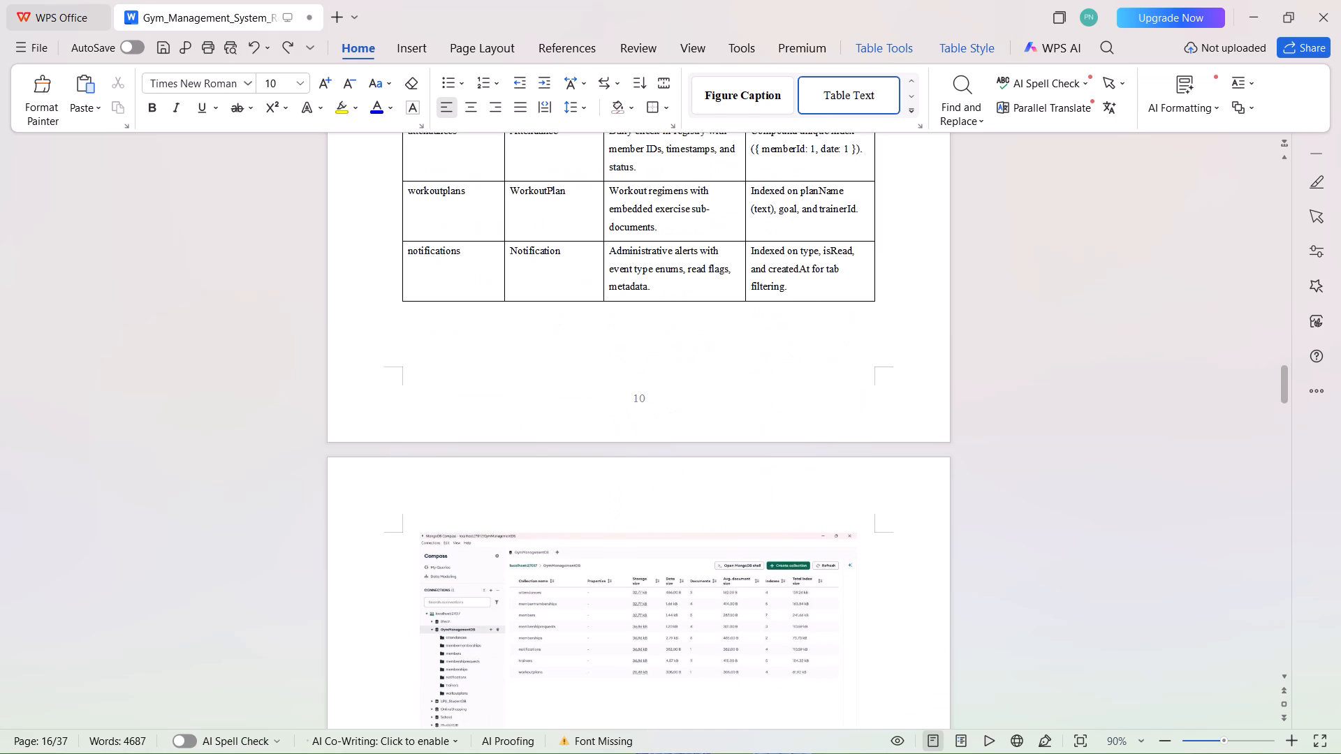
scroll(993, 422, down, 2)
click(770, 350)
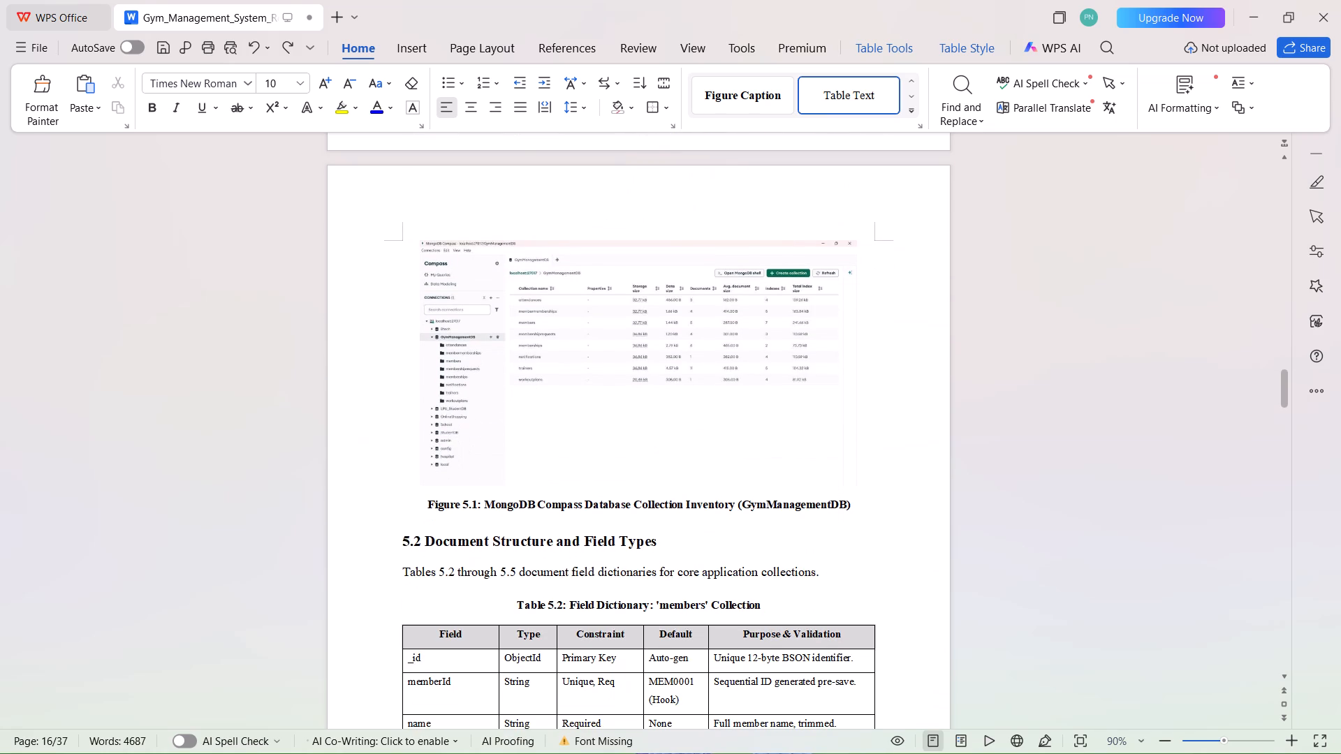
scroll(1171, 422, down, 3)
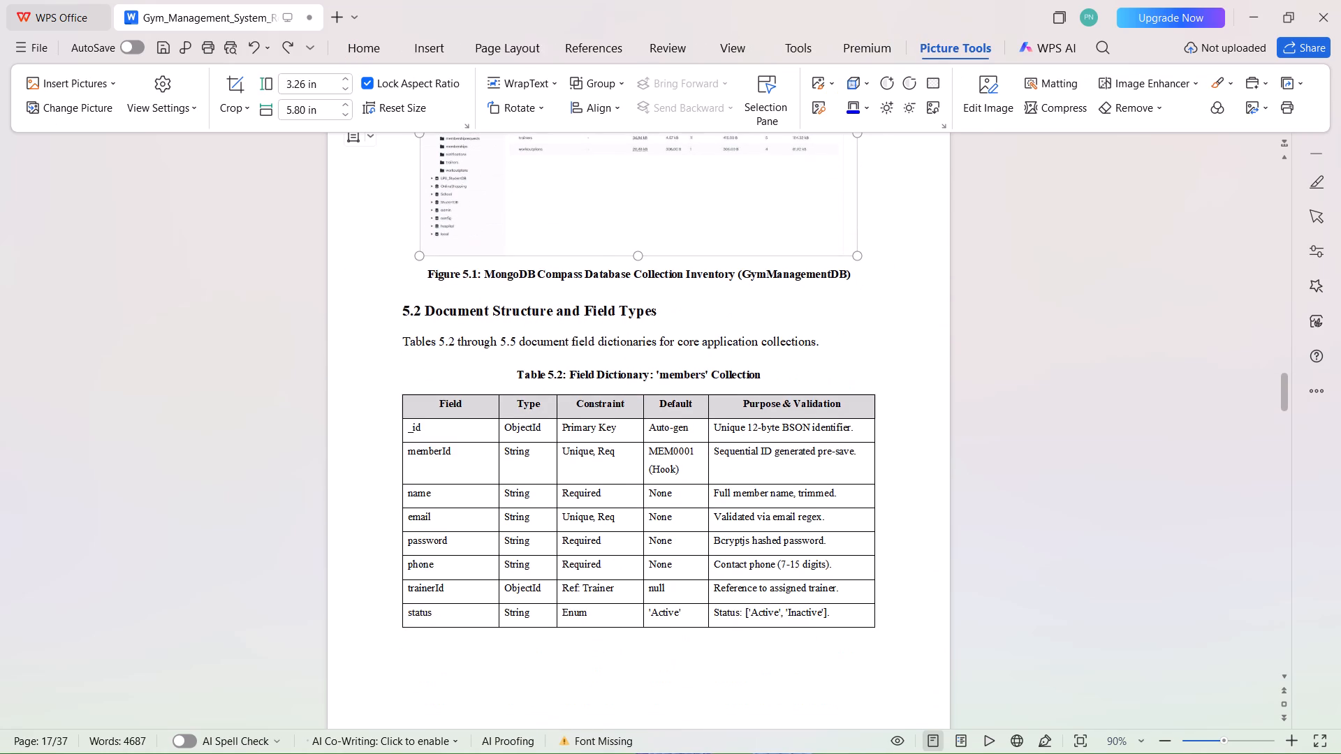
scroll(1171, 422, down, 6)
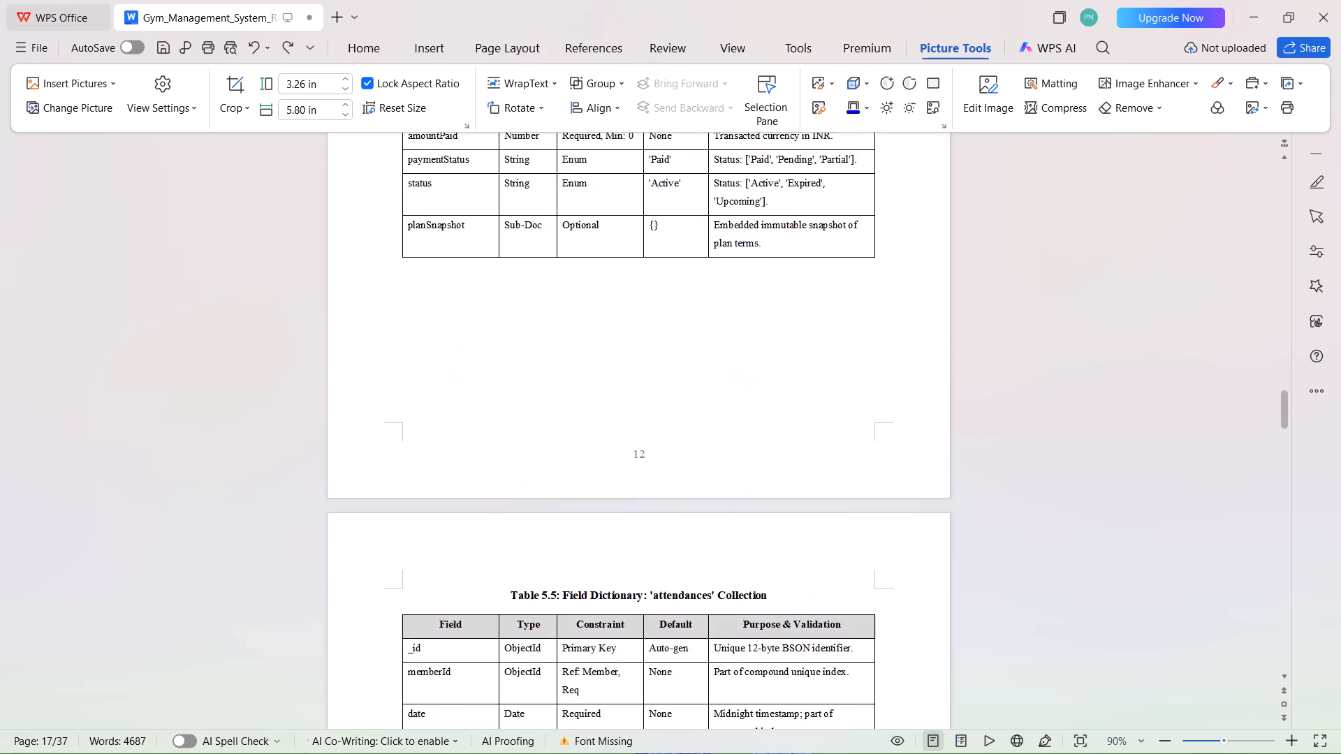
scroll(1171, 422, down, 4)
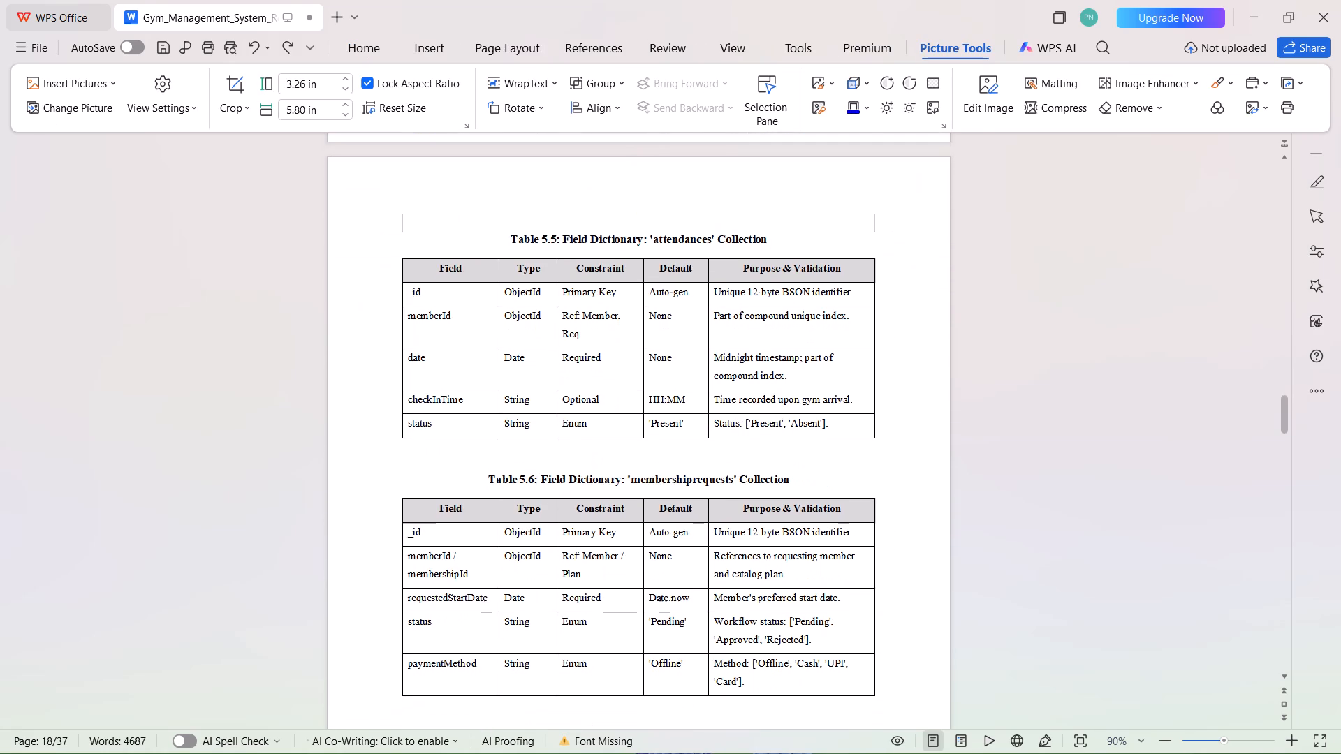
scroll(1171, 422, down, 6)
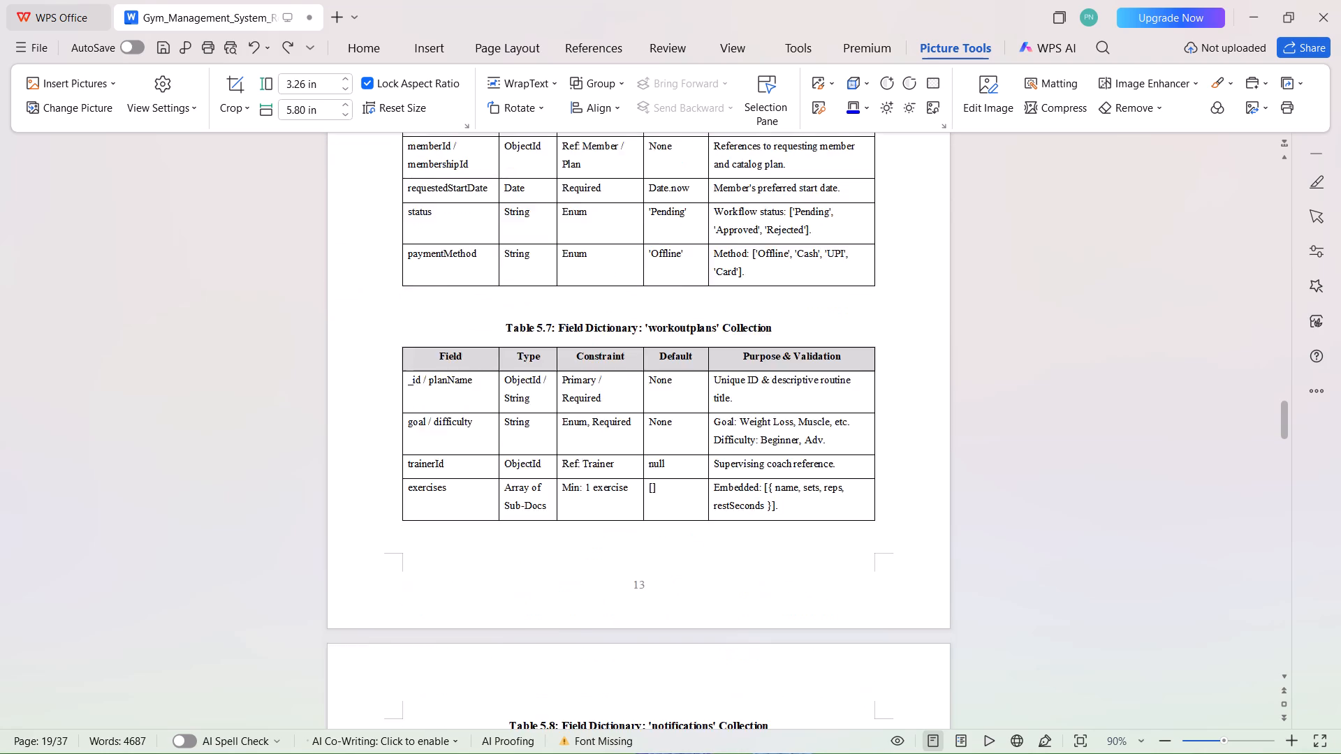
scroll(1171, 422, down, 6)
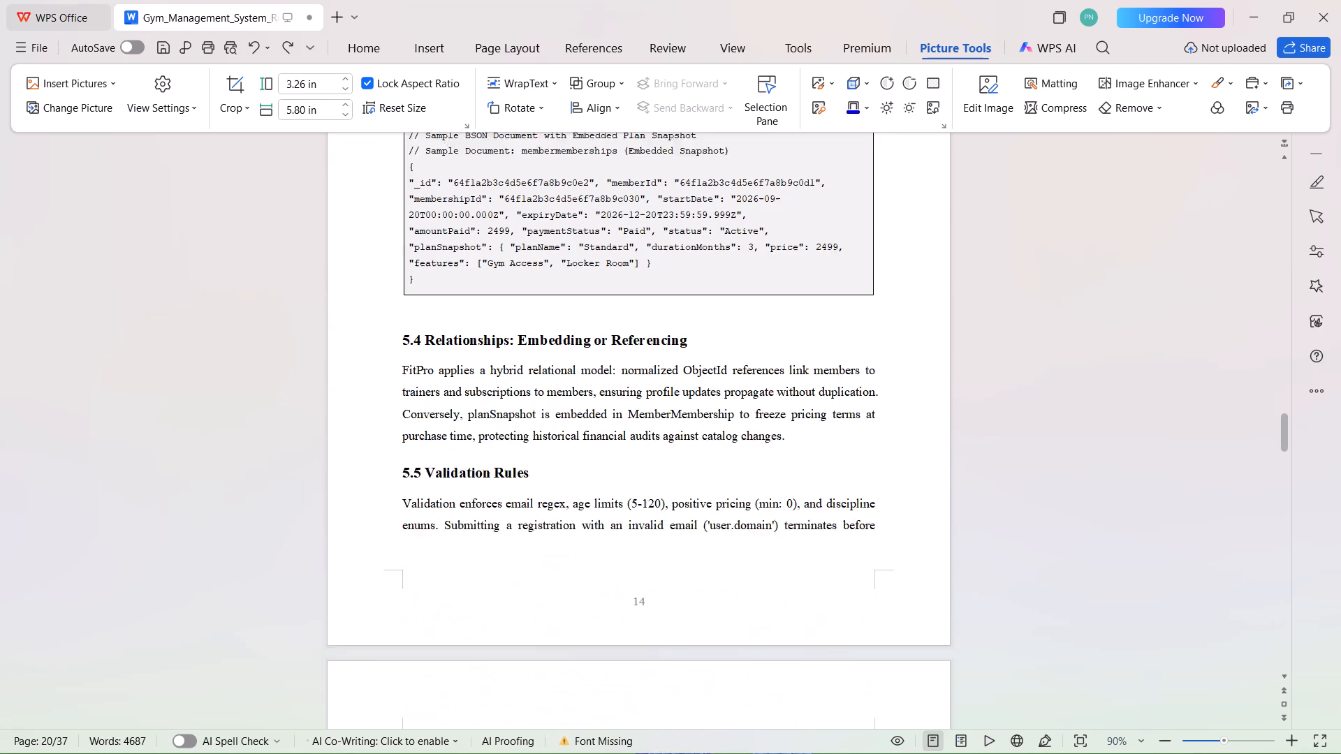
scroll(1171, 422, down, 1)
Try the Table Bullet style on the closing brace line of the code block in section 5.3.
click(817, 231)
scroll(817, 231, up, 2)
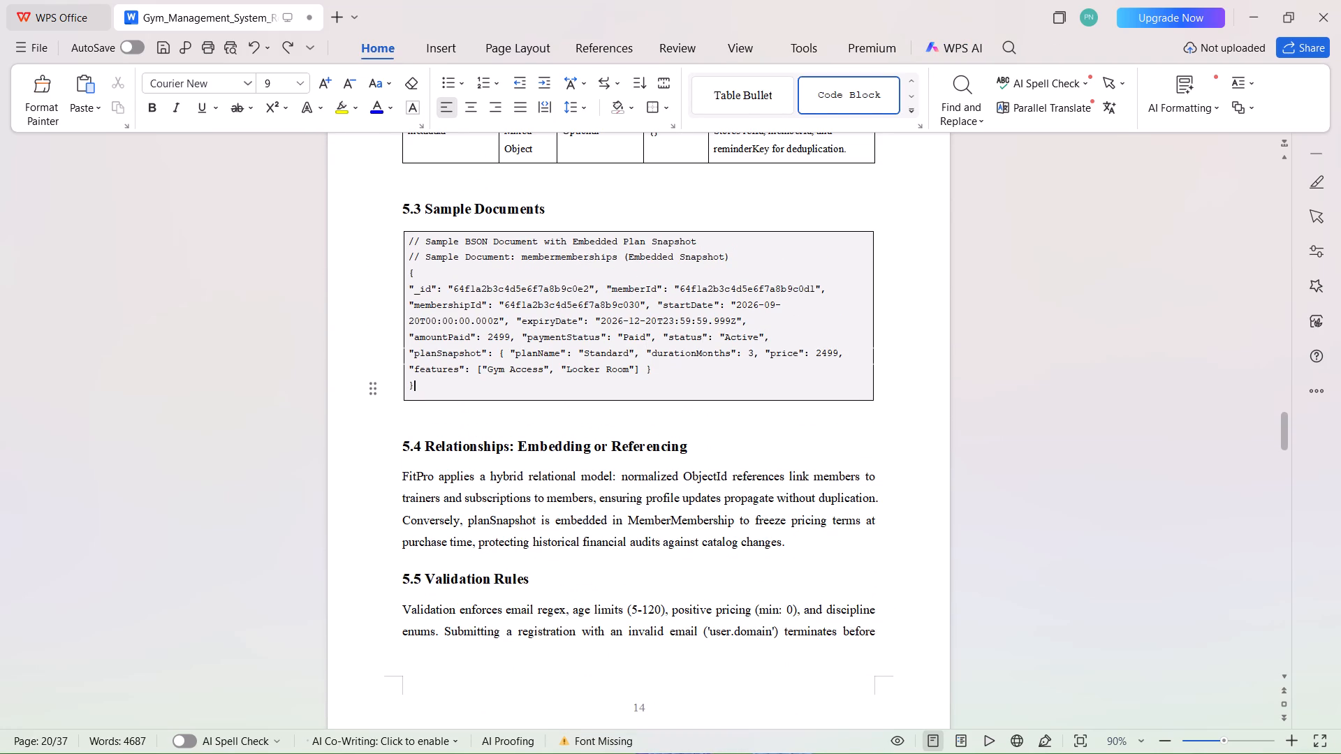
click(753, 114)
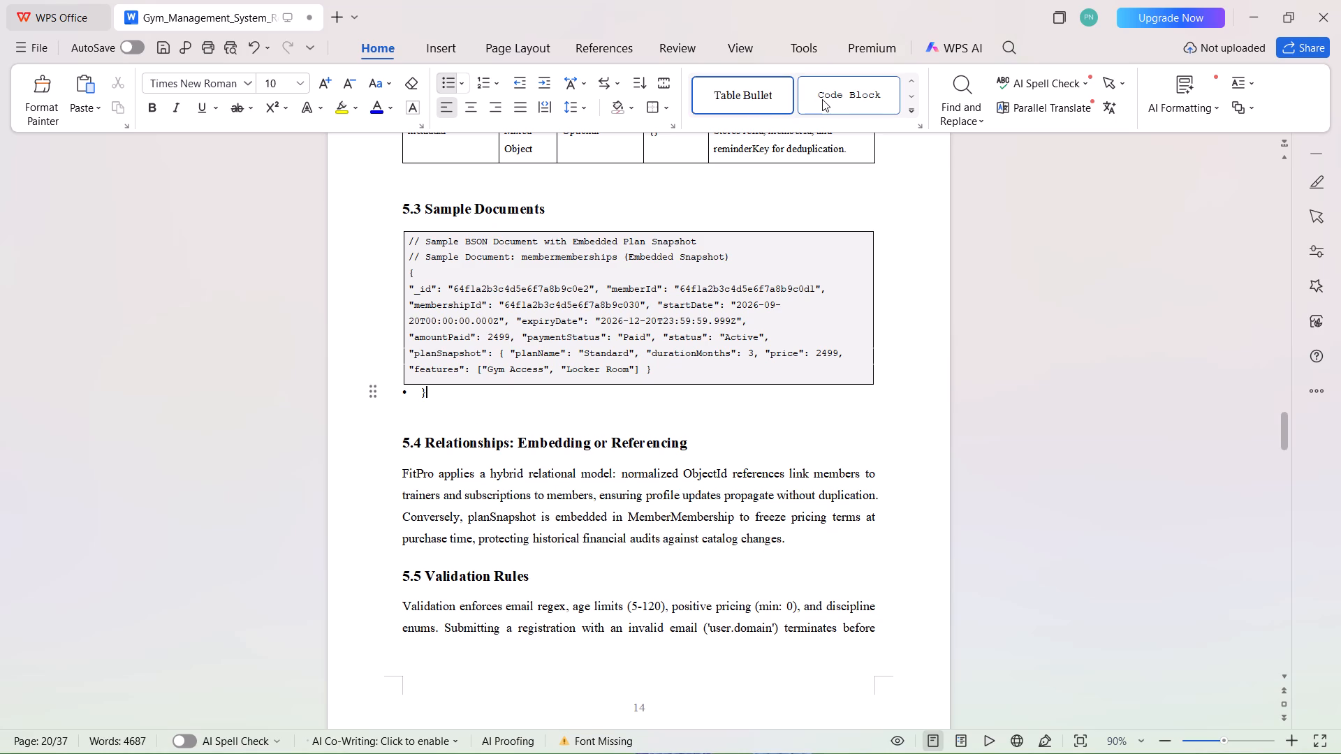
Apply the Code Block style to the closing brace line of the sample document in section 5.3.
click(822, 99)
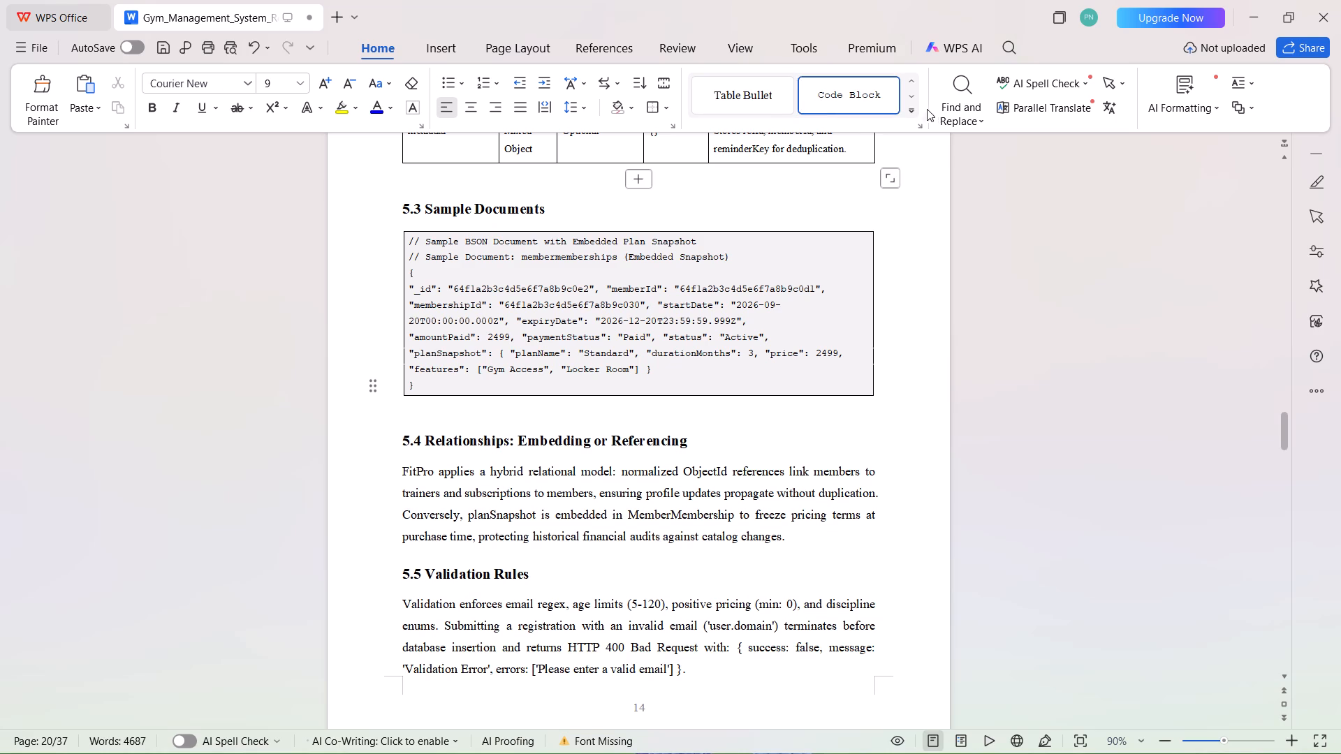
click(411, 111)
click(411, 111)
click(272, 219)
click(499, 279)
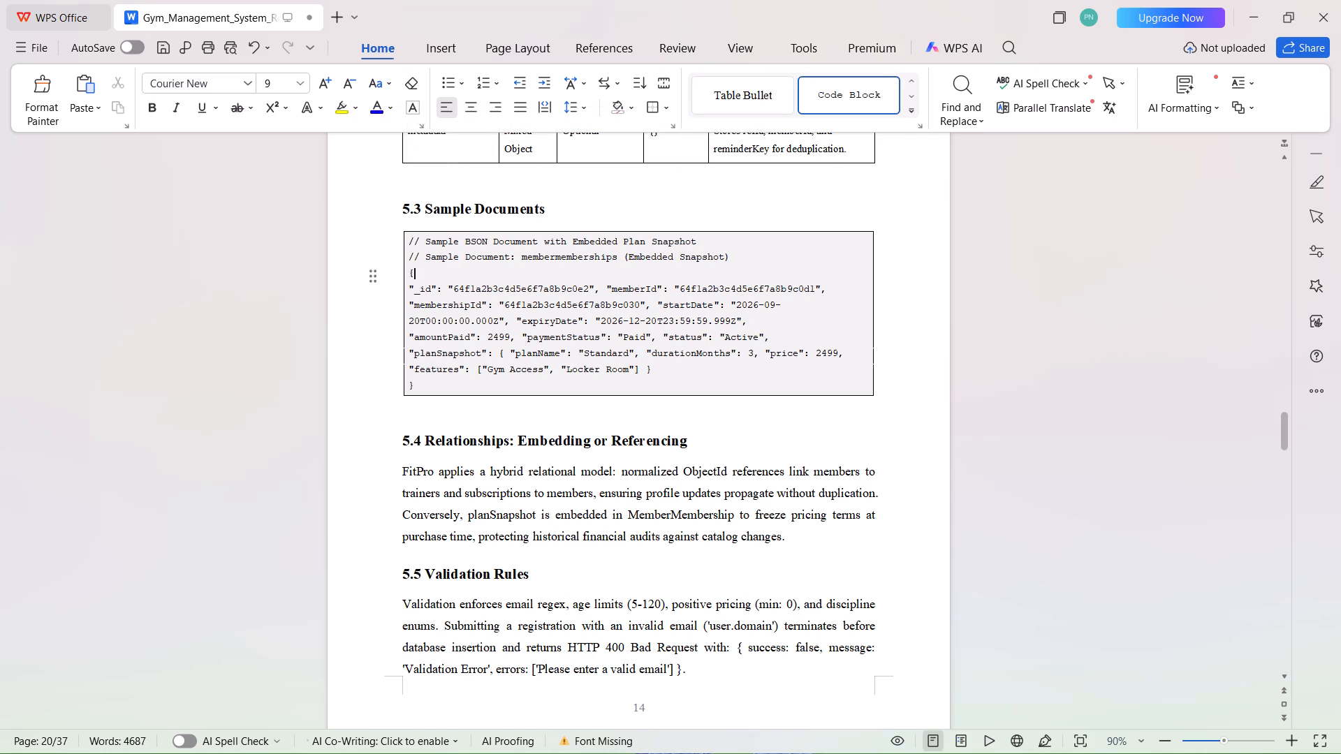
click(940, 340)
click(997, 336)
Examine the page layout from section 5.4 onward and check the formatting of the CRUD code block in section 6.2.
scroll(997, 336, down, 4)
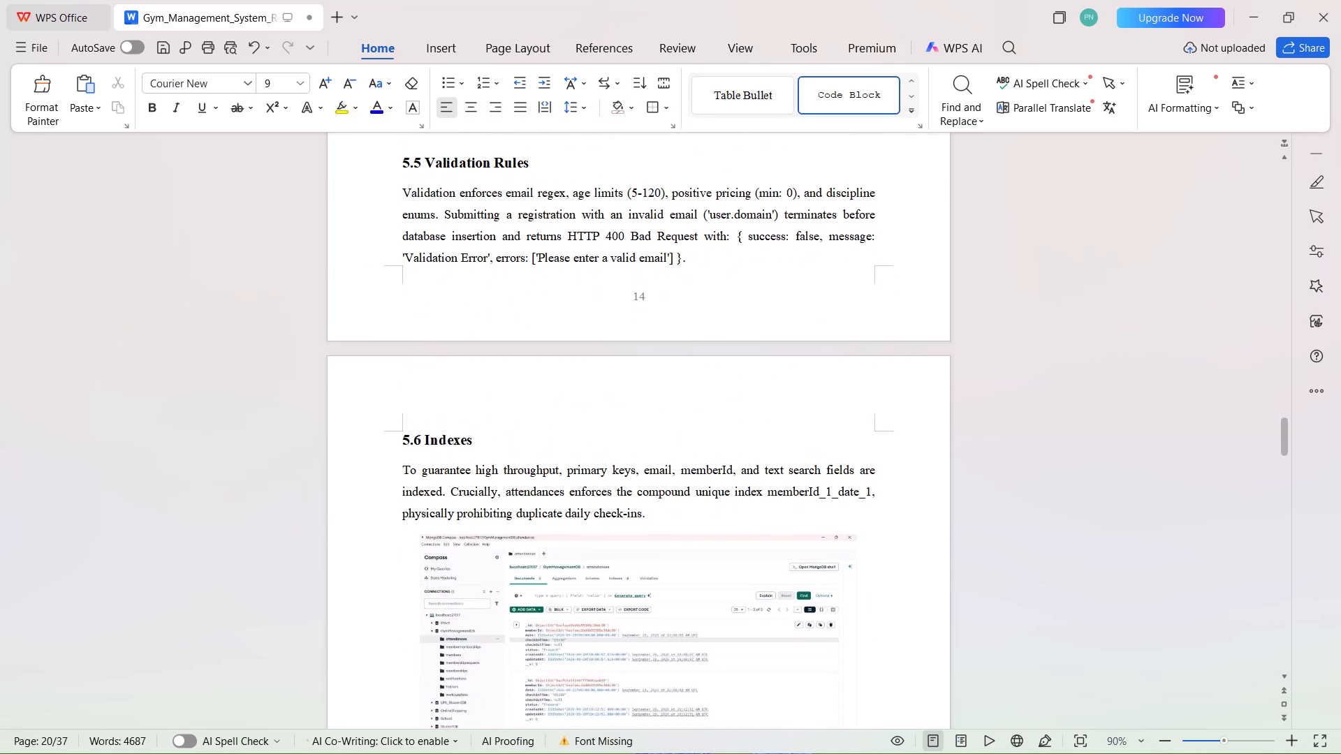
scroll(997, 336, down, 7)
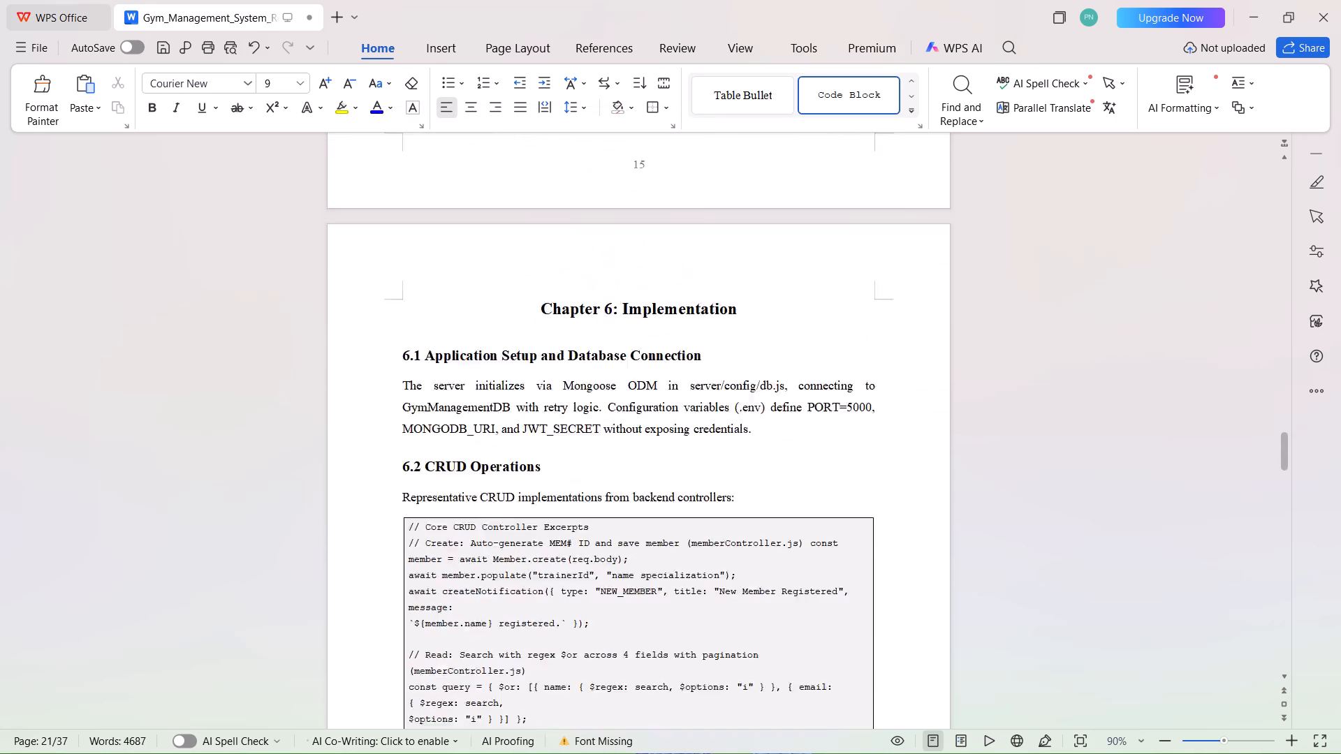
scroll(997, 336, down, 1)
scroll(997, 336, up, 4)
scroll(997, 336, down, 1)
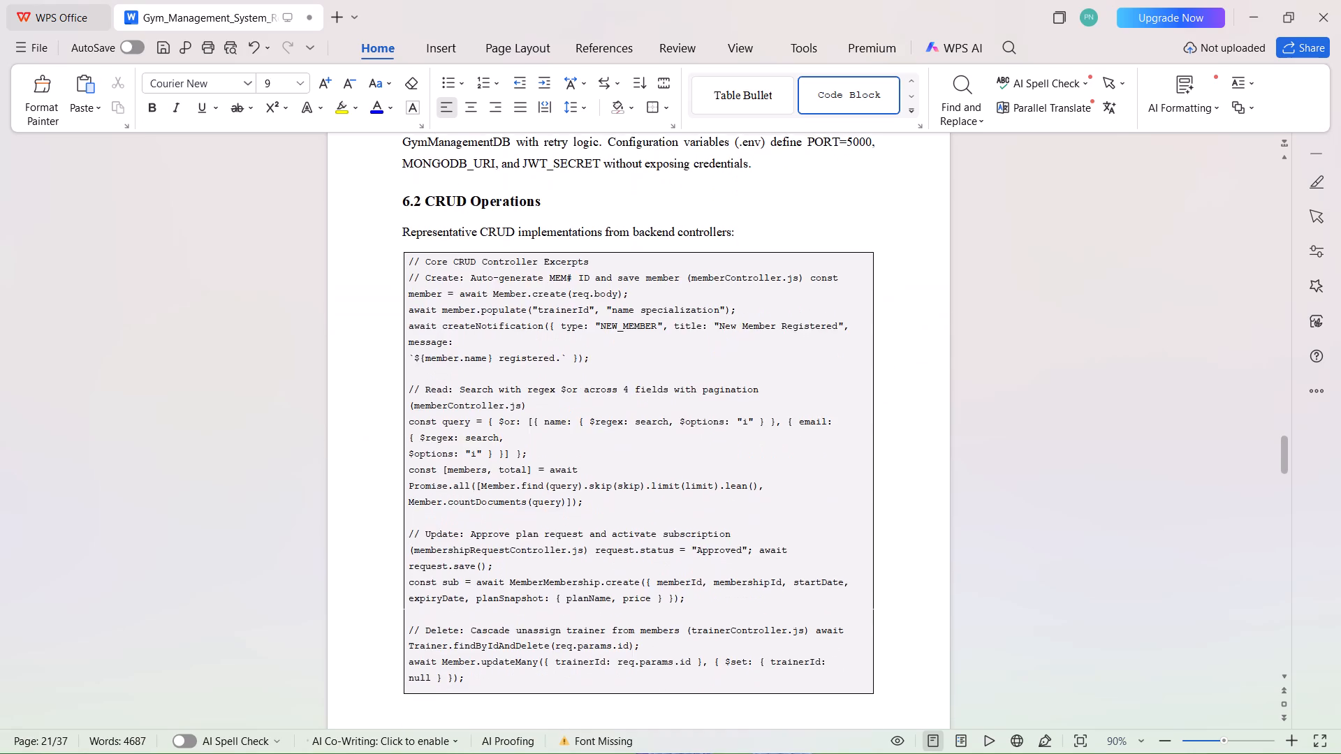
scroll(997, 336, down, 2)
click(776, 350)
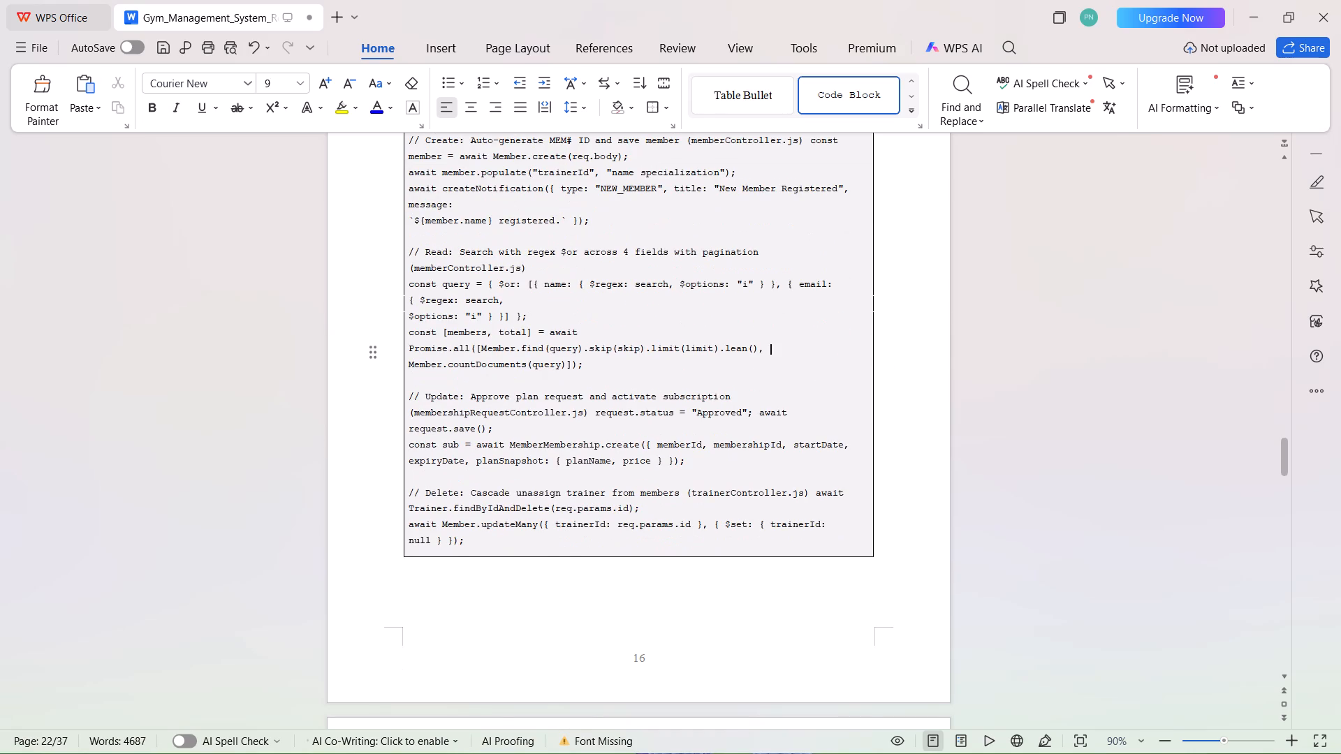
scroll(776, 350, up, 1)
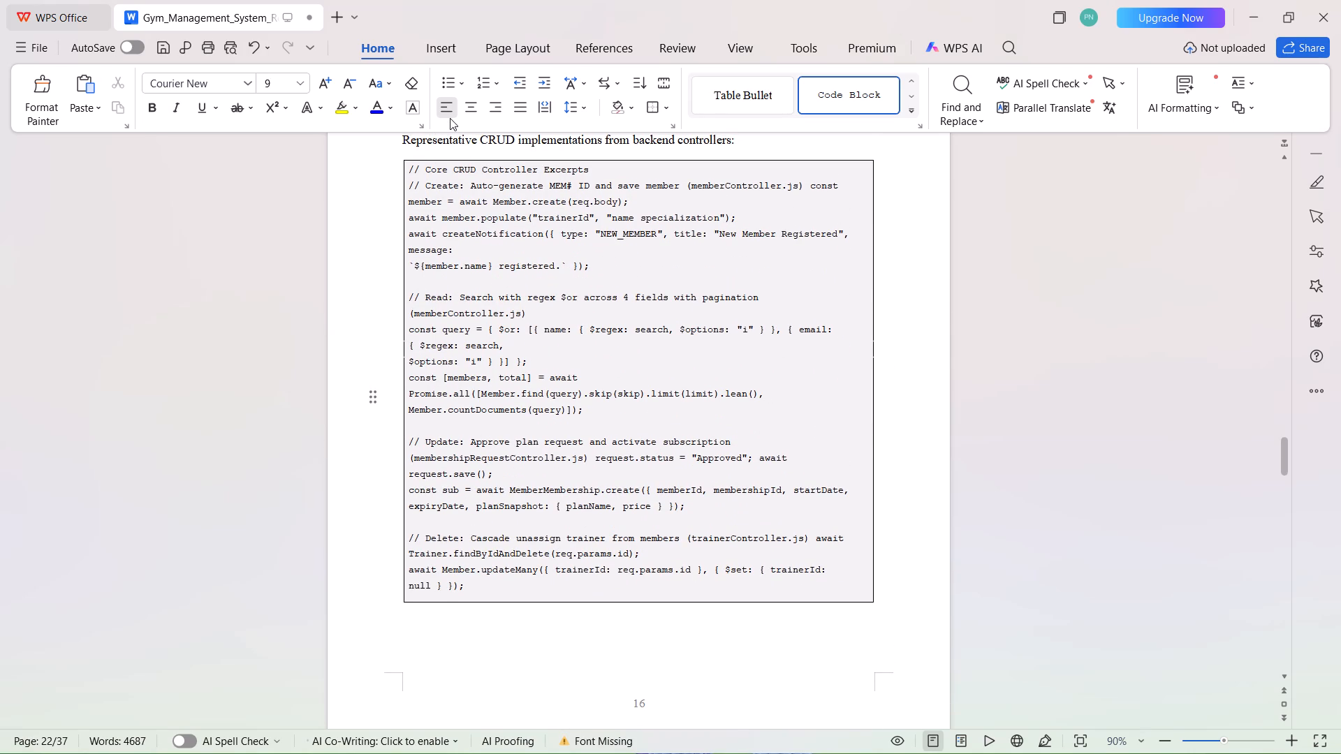
click(474, 158)
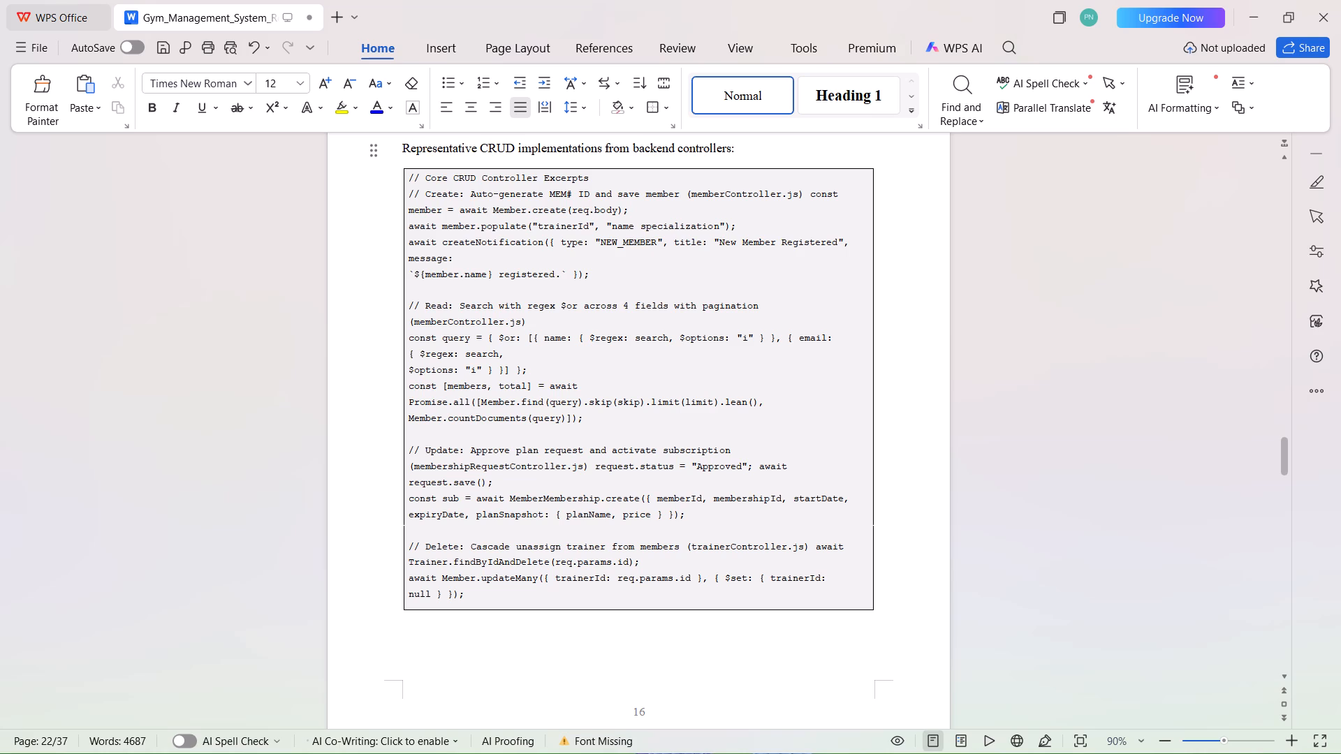
scroll(889, 327, down, 2)
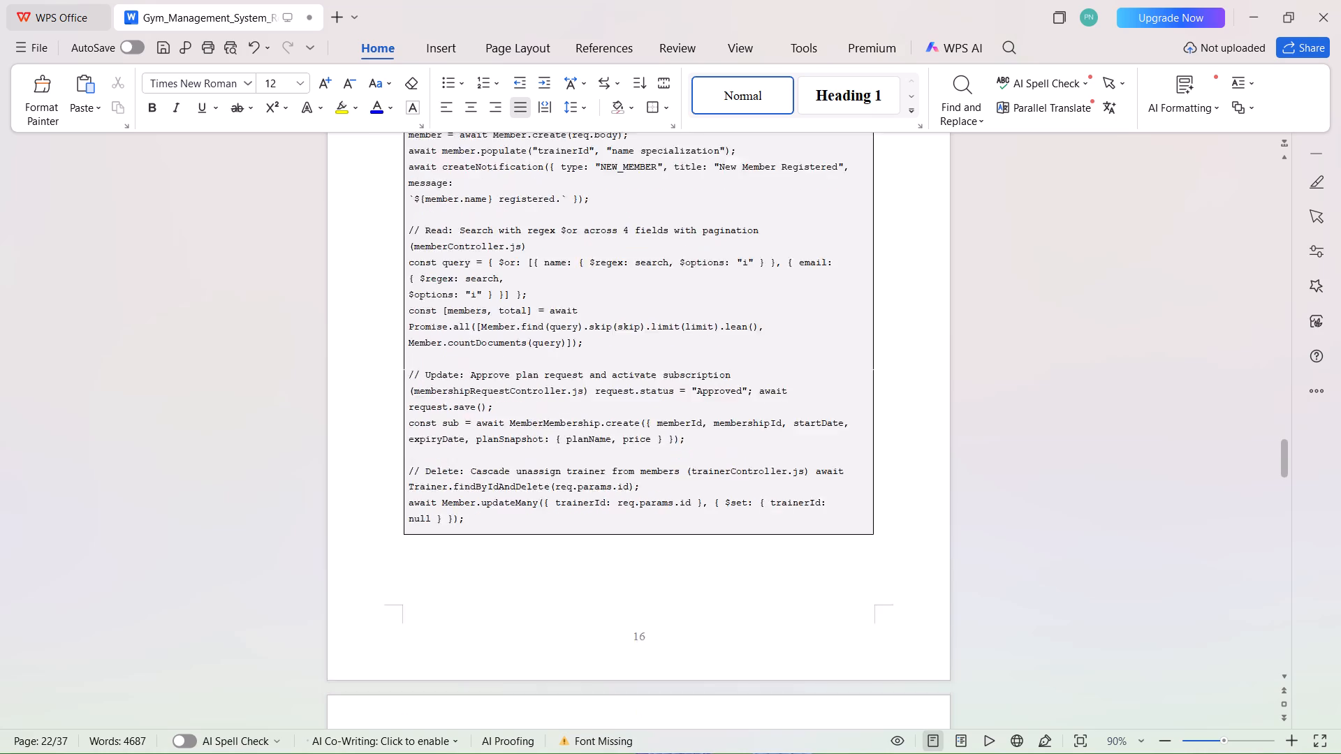
Examine how the aggregation pipeline code block and the website screenshot figures fall across the remaining pages of Chapter 6.
scroll(889, 327, down, 1)
scroll(1023, 364, down, 6)
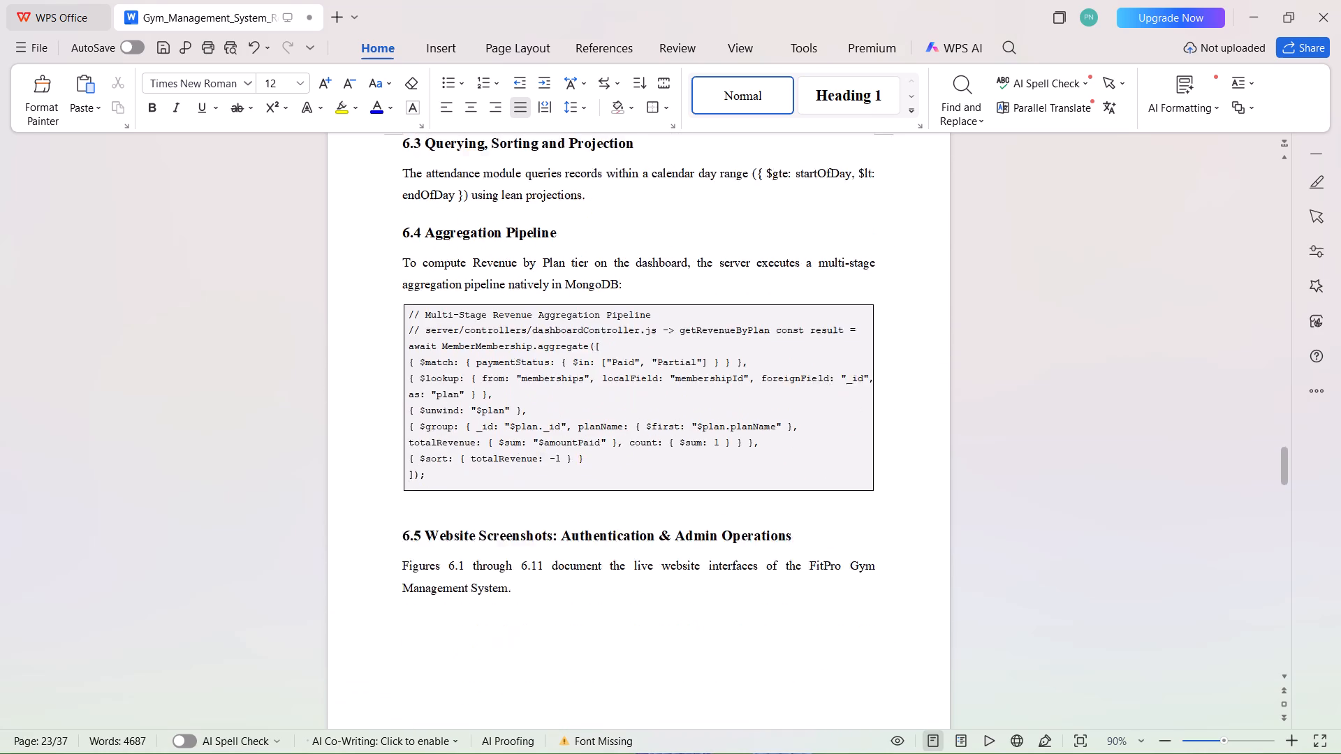
scroll(1023, 364, down, 5)
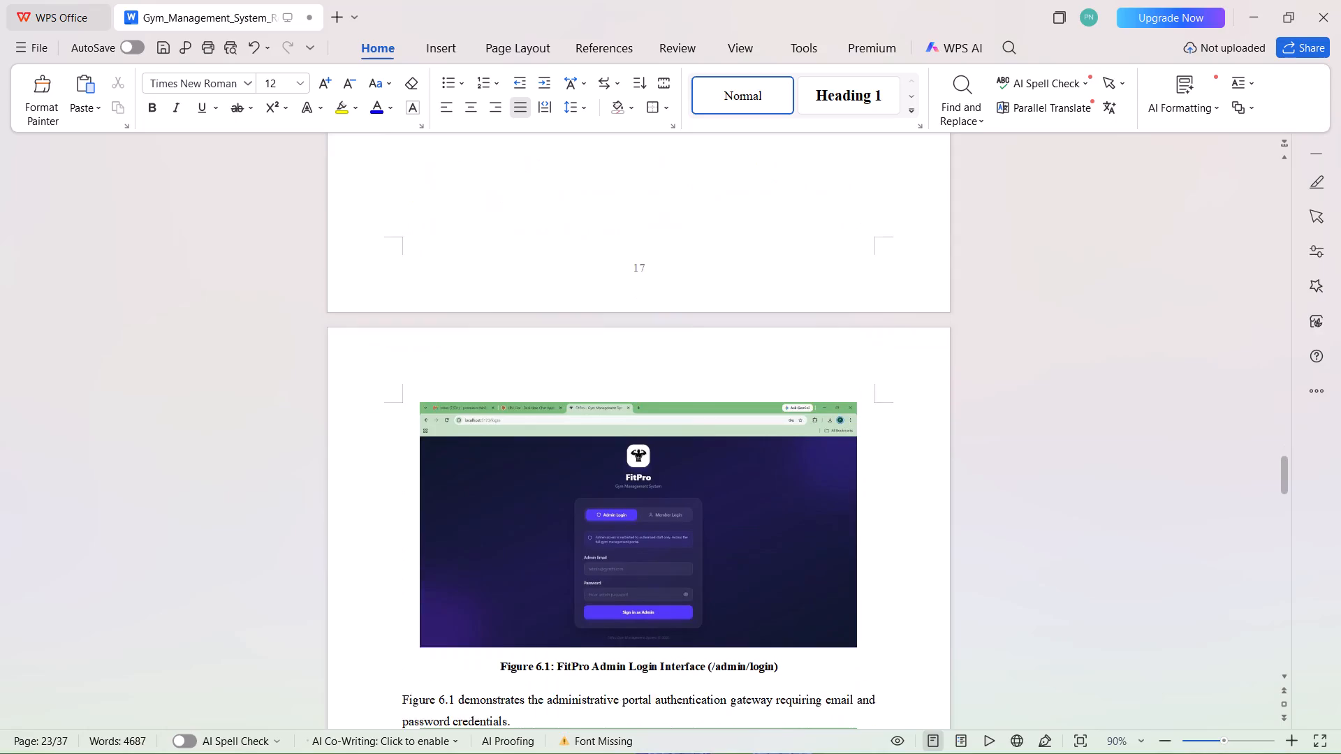
scroll(1023, 364, down, 3)
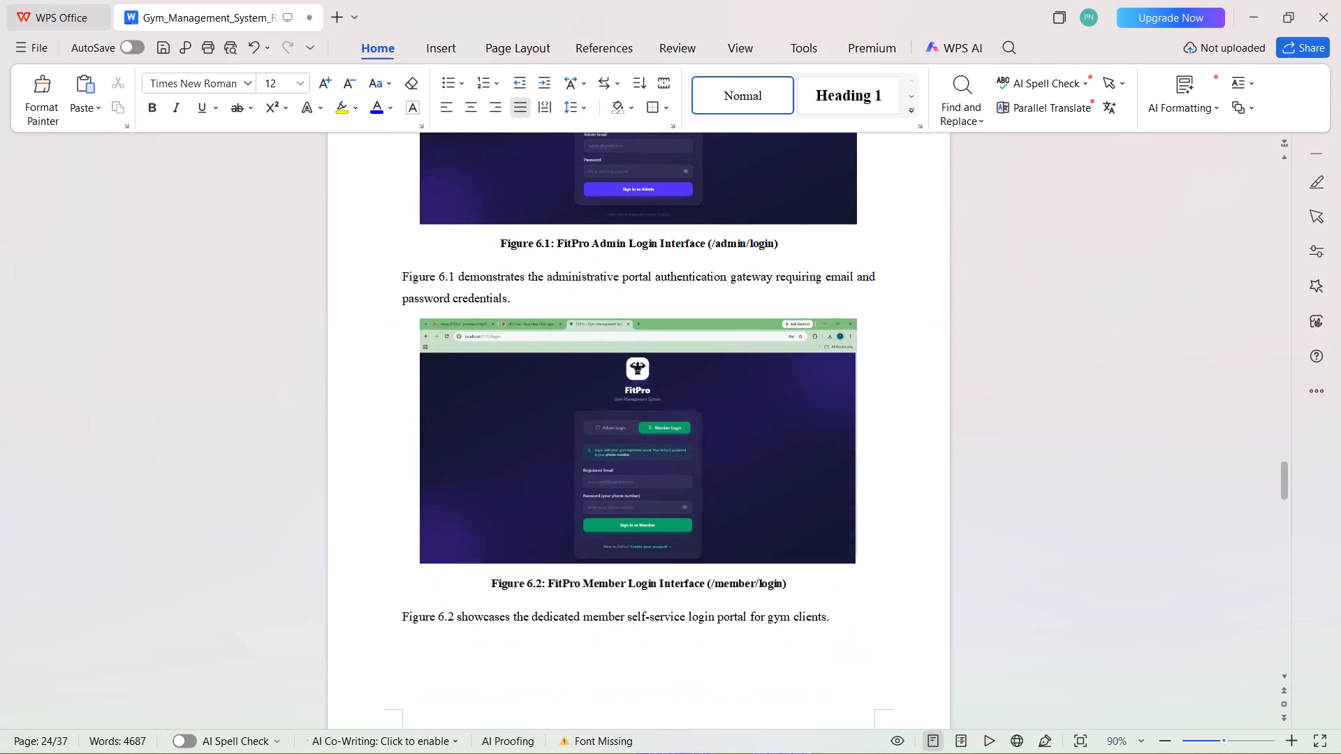
scroll(1023, 364, down, 4)
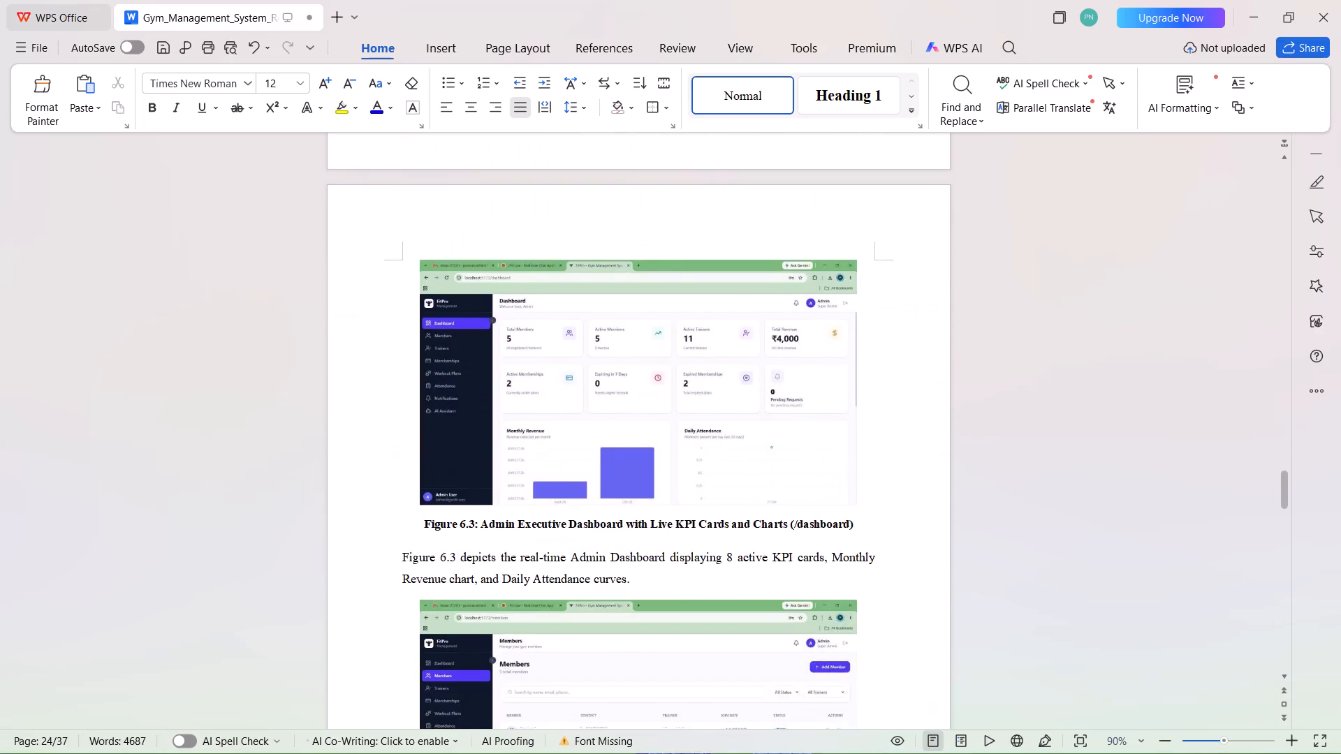
scroll(1023, 364, down, 5)
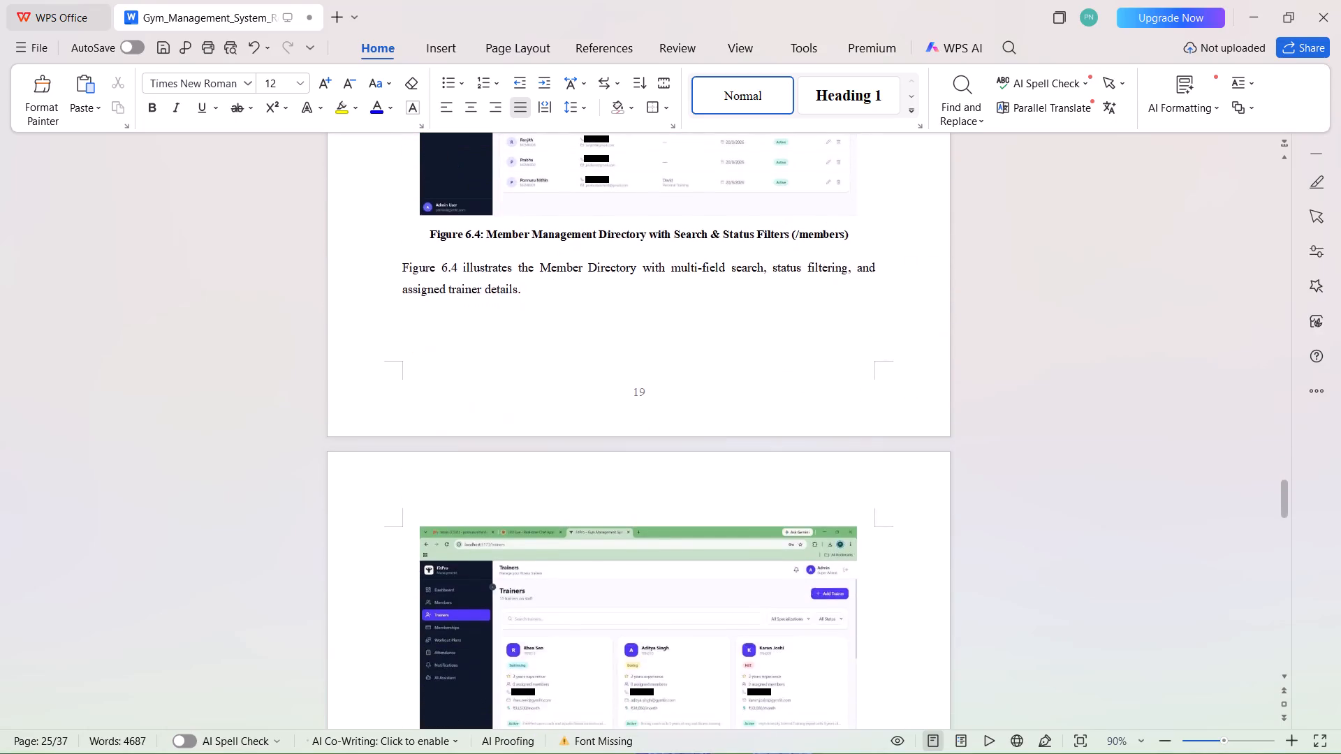
scroll(1023, 364, down, 8)
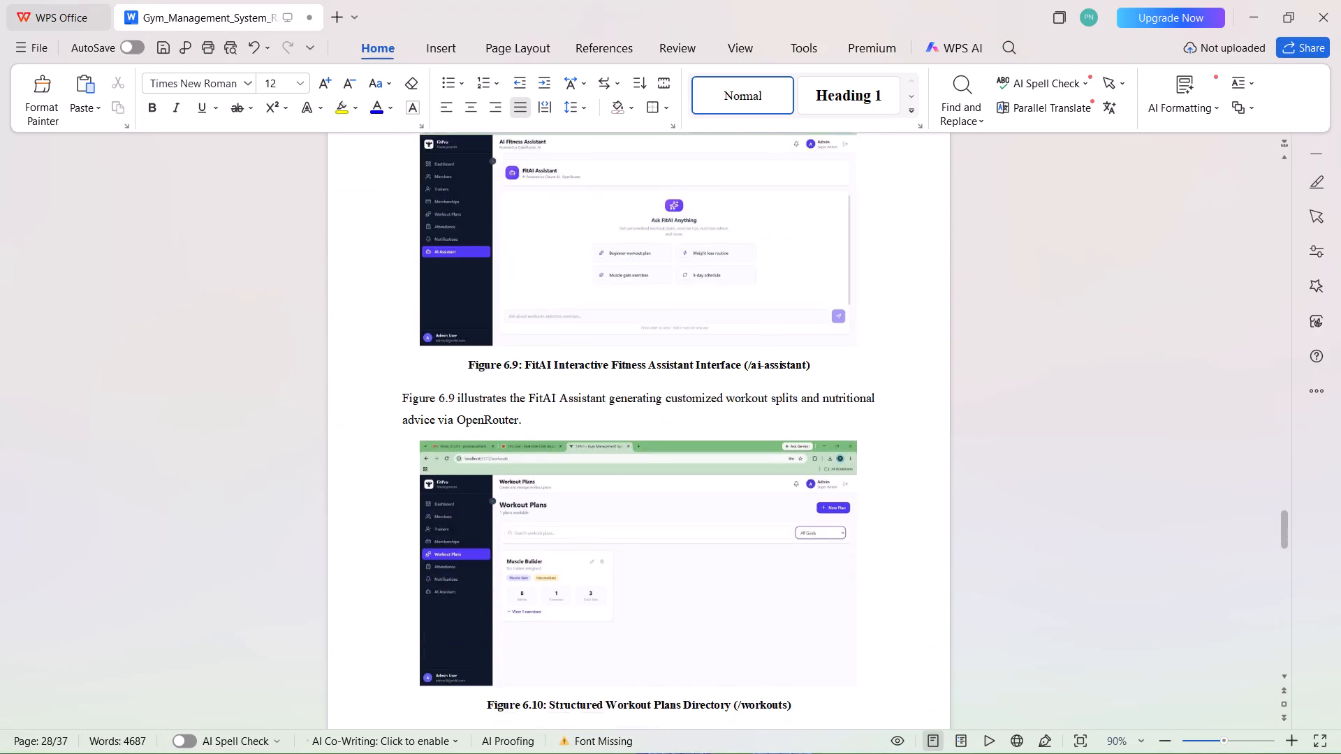
scroll(1023, 364, down, 4)
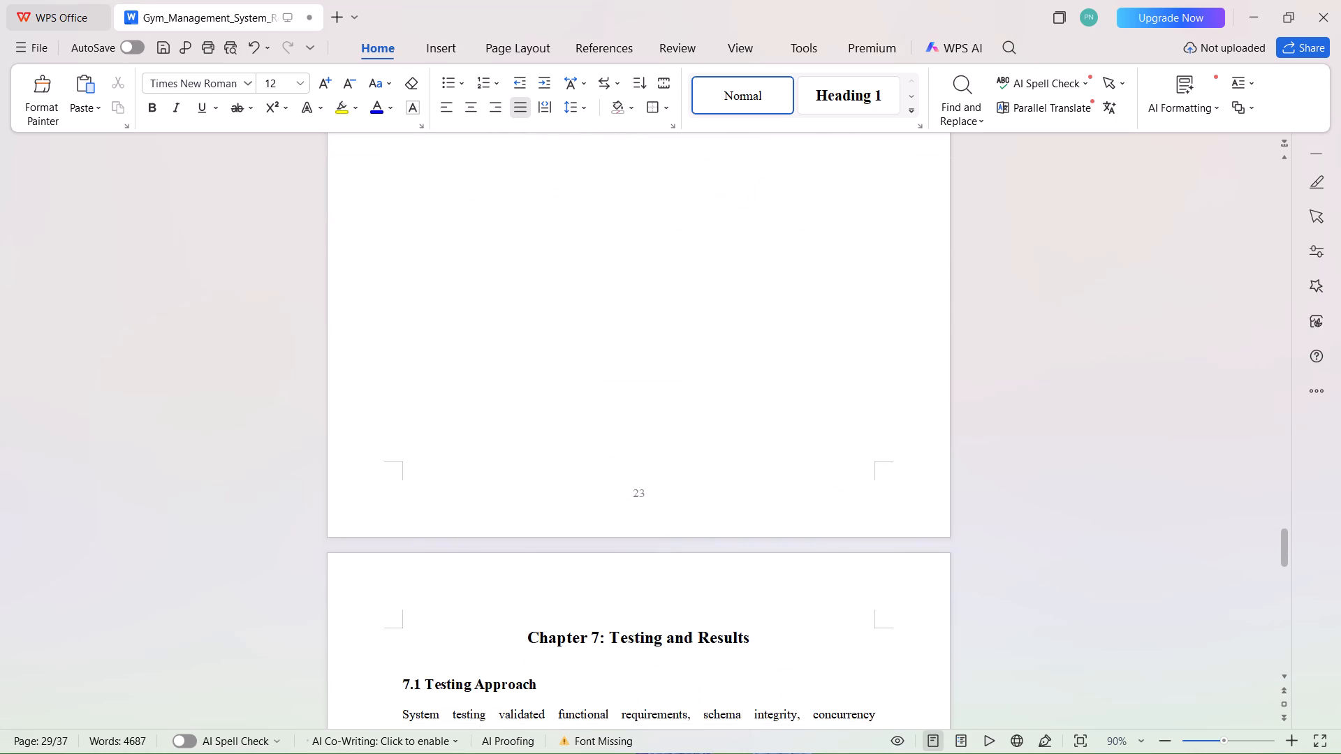
Examine the layout of Chapters 7 and 8 and the references, including how the test case table breaks across pages.
scroll(1023, 364, down, 8)
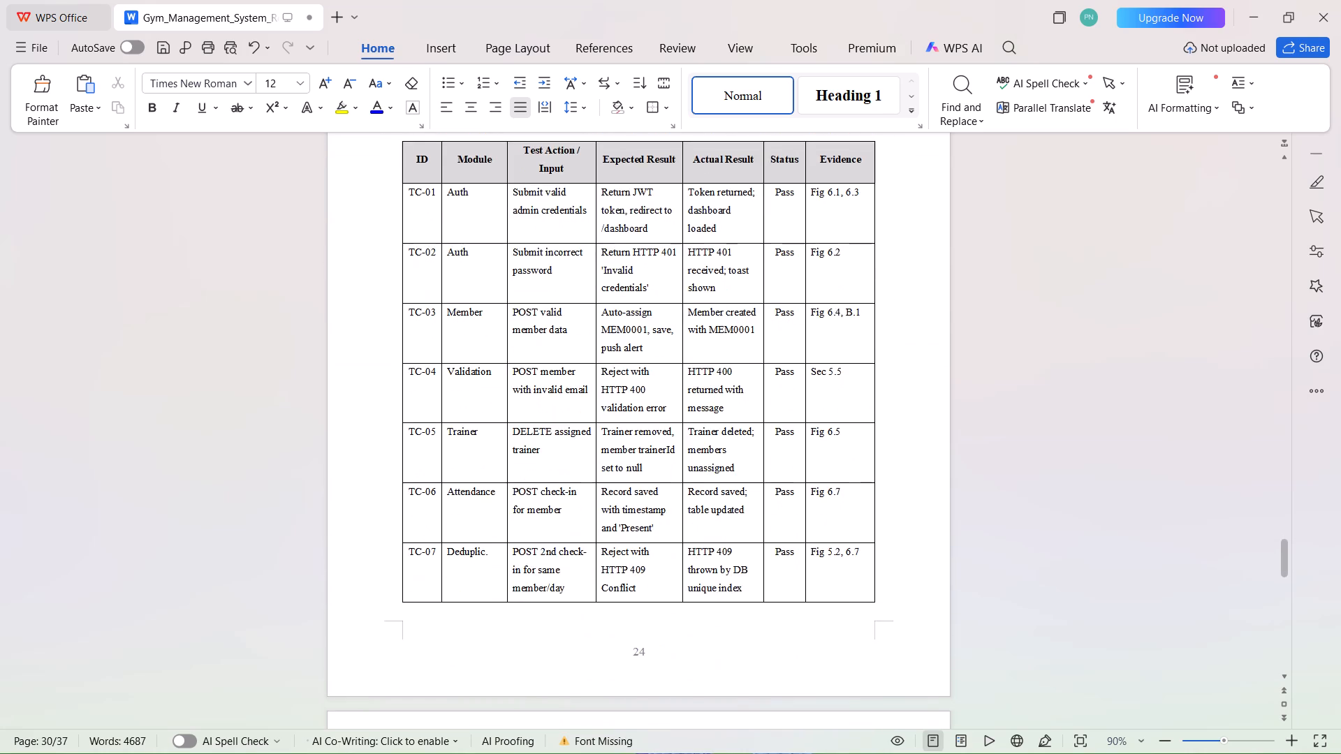
scroll(1023, 364, down, 6)
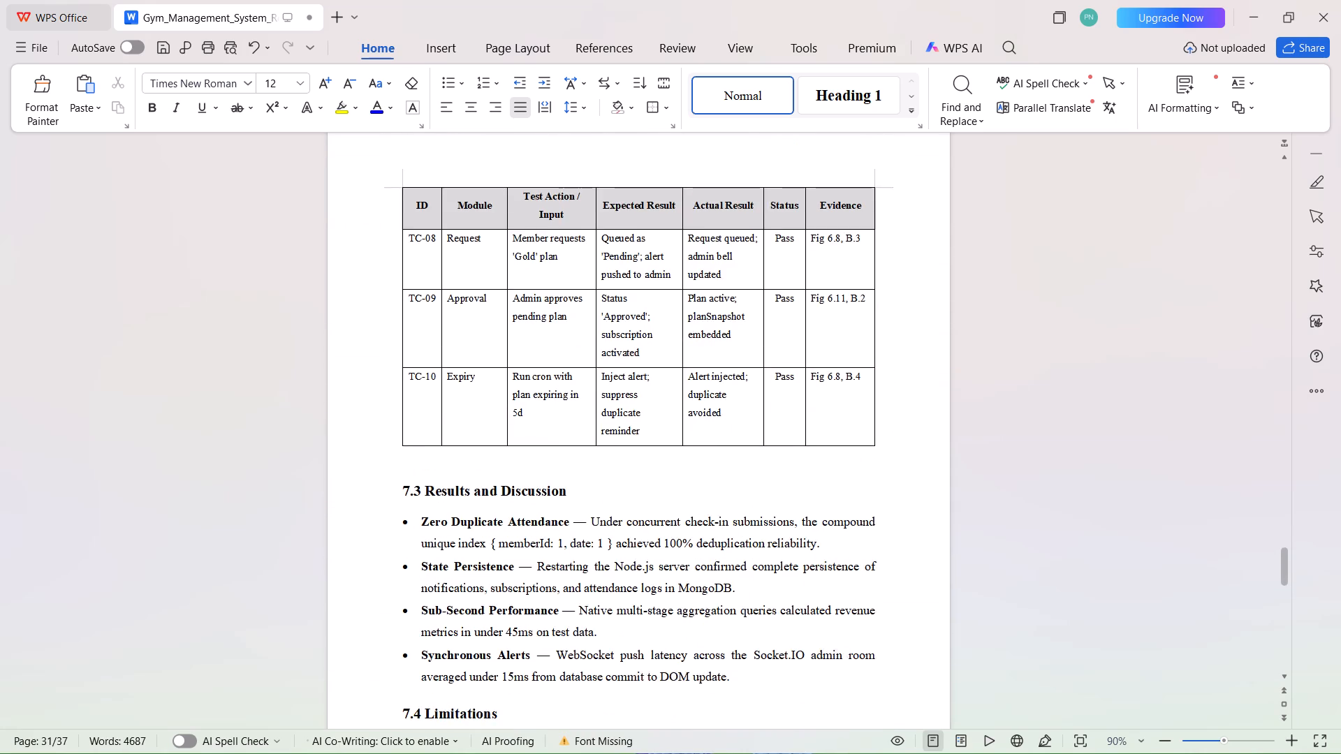
scroll(1023, 364, down, 8)
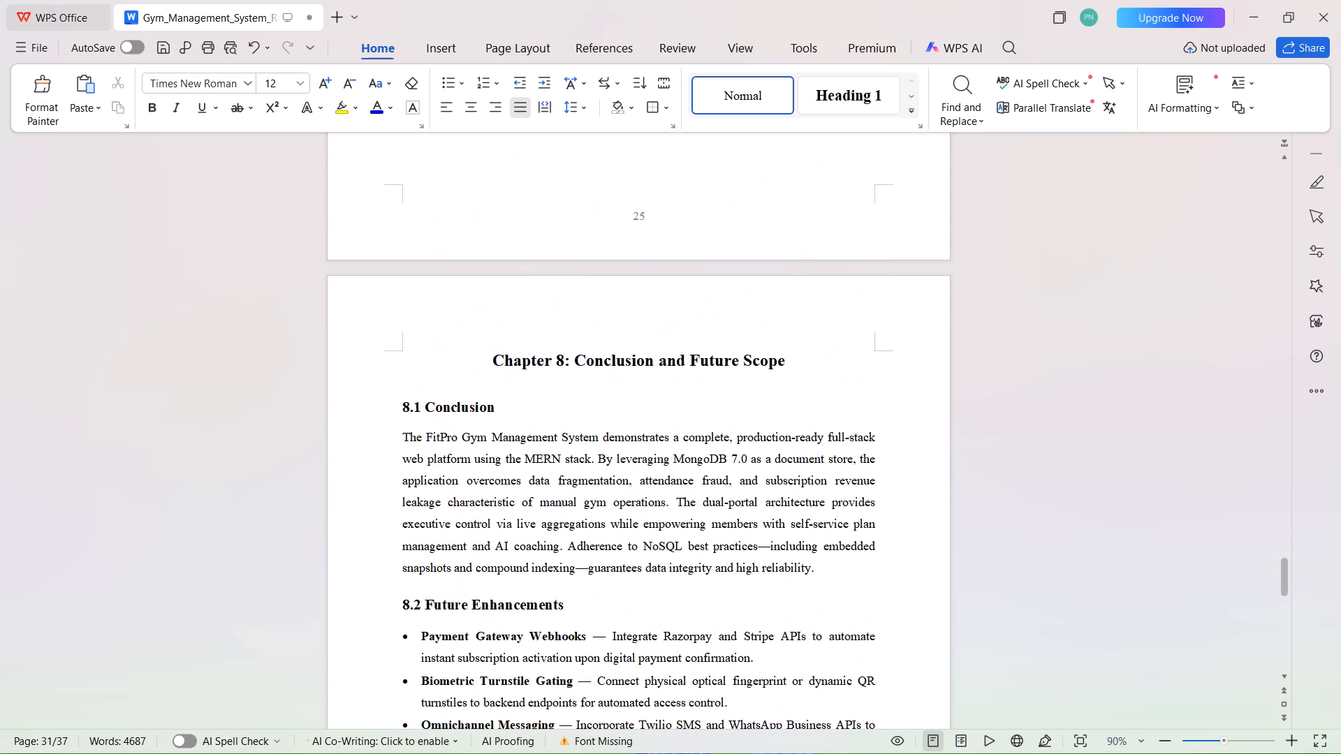
scroll(1023, 364, down, 8)
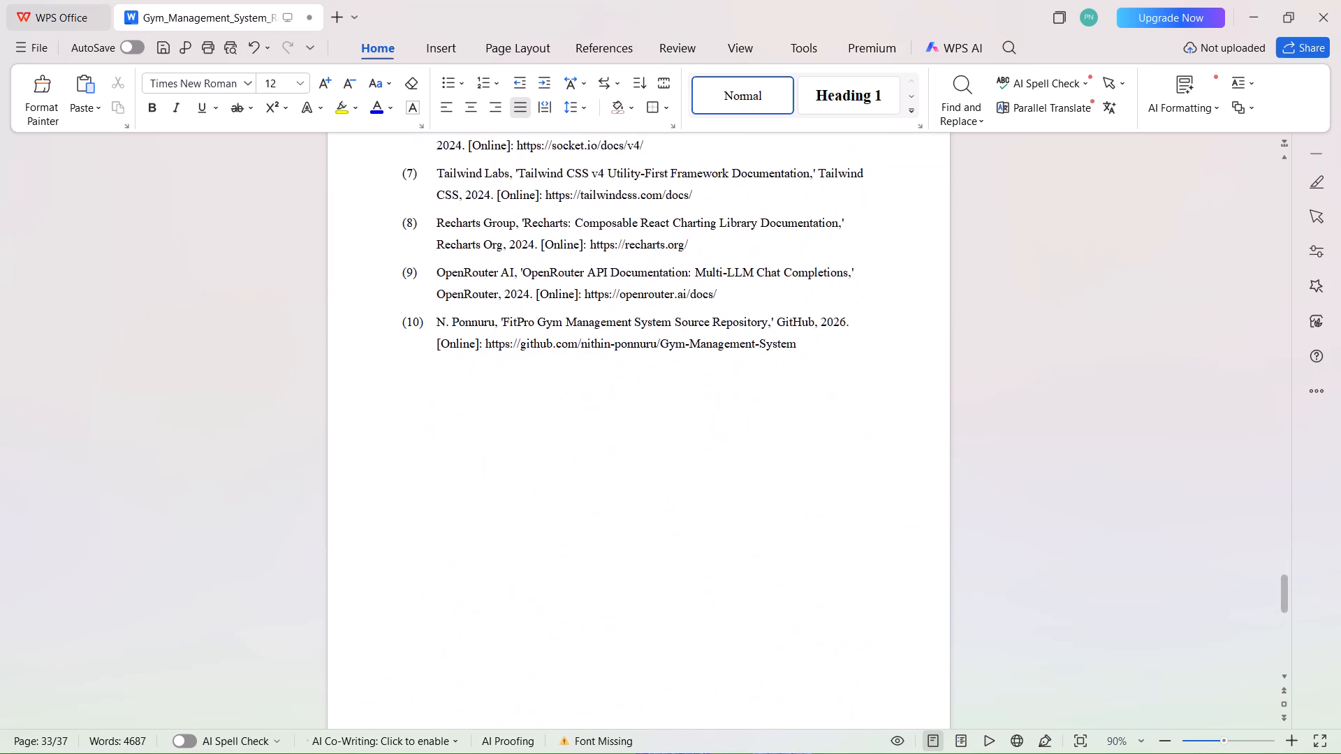
Examine the layout of the appendix pages through the report's last page, including the MongoDB Compass figures in Appendix B.
scroll(1023, 364, down, 2)
scroll(1023, 364, up, 7)
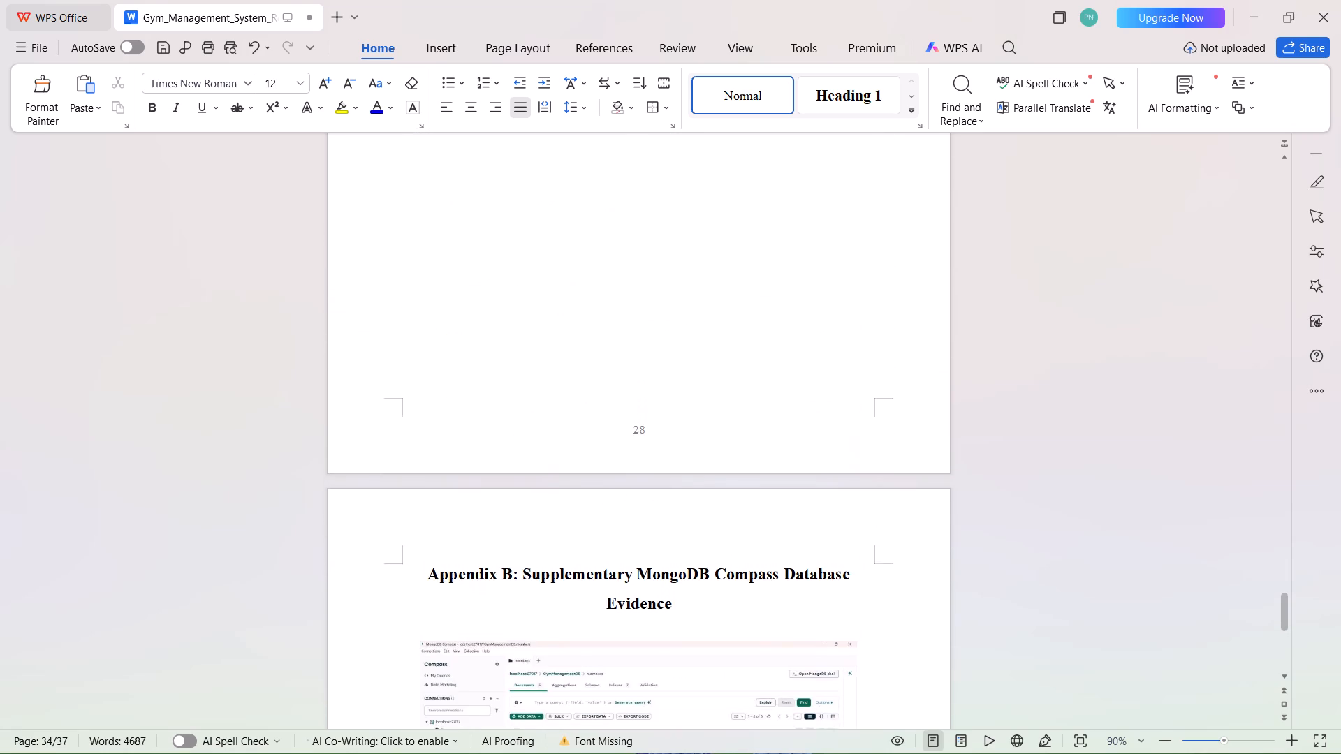
scroll(1023, 364, down, 1)
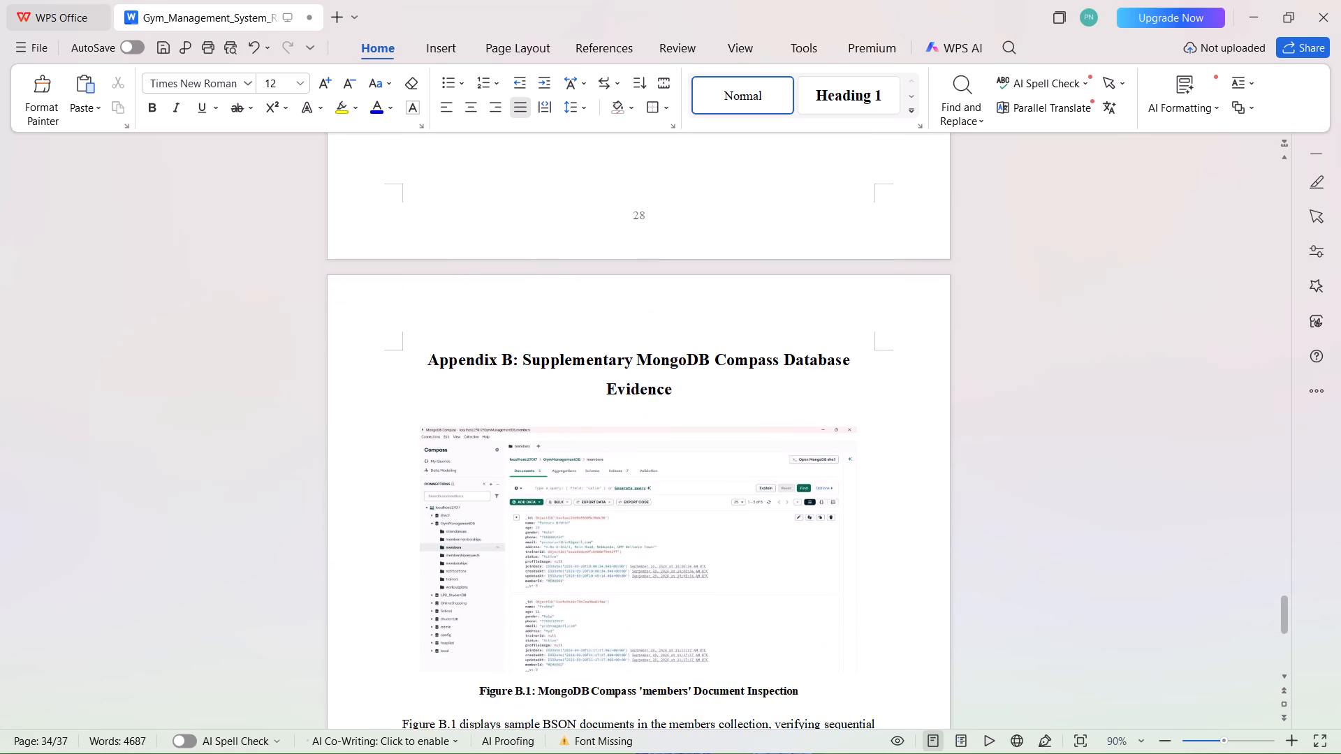
scroll(1023, 364, down, 6)
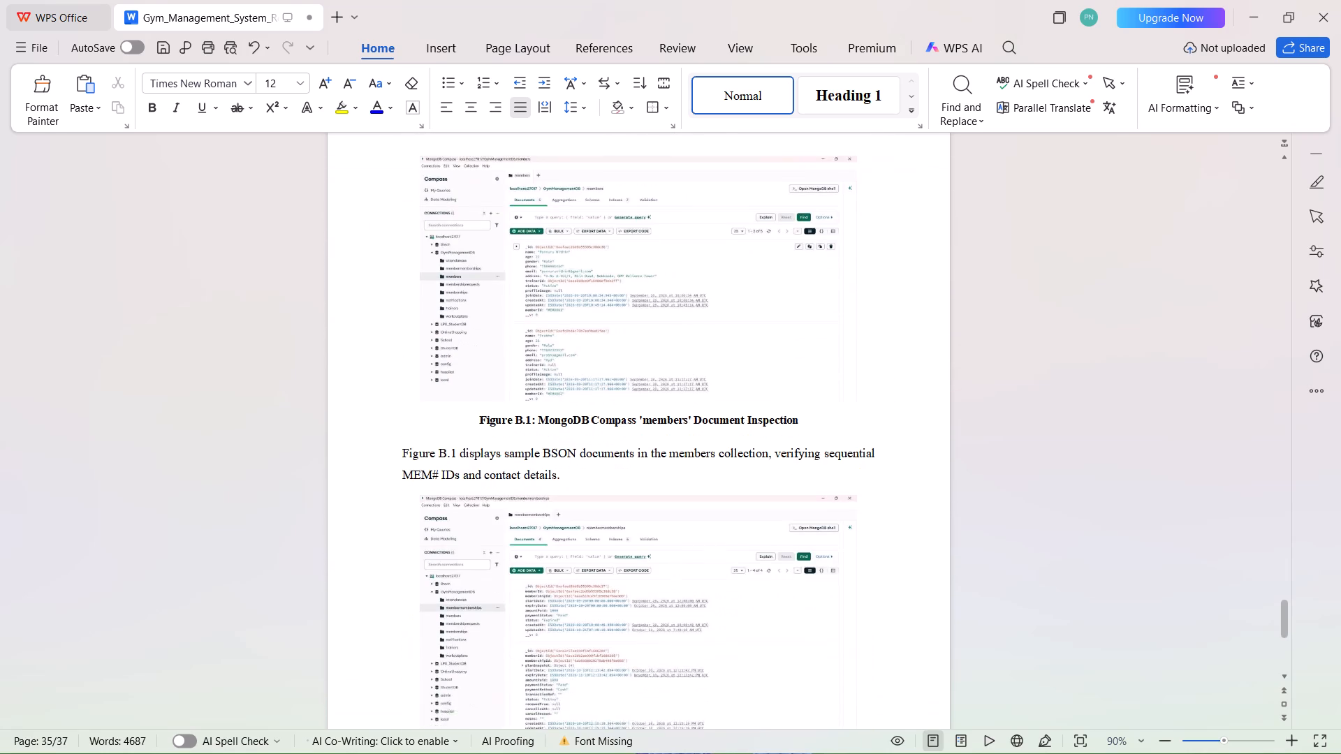
scroll(1023, 364, down, 7)
scroll(1023, 364, up, 1)
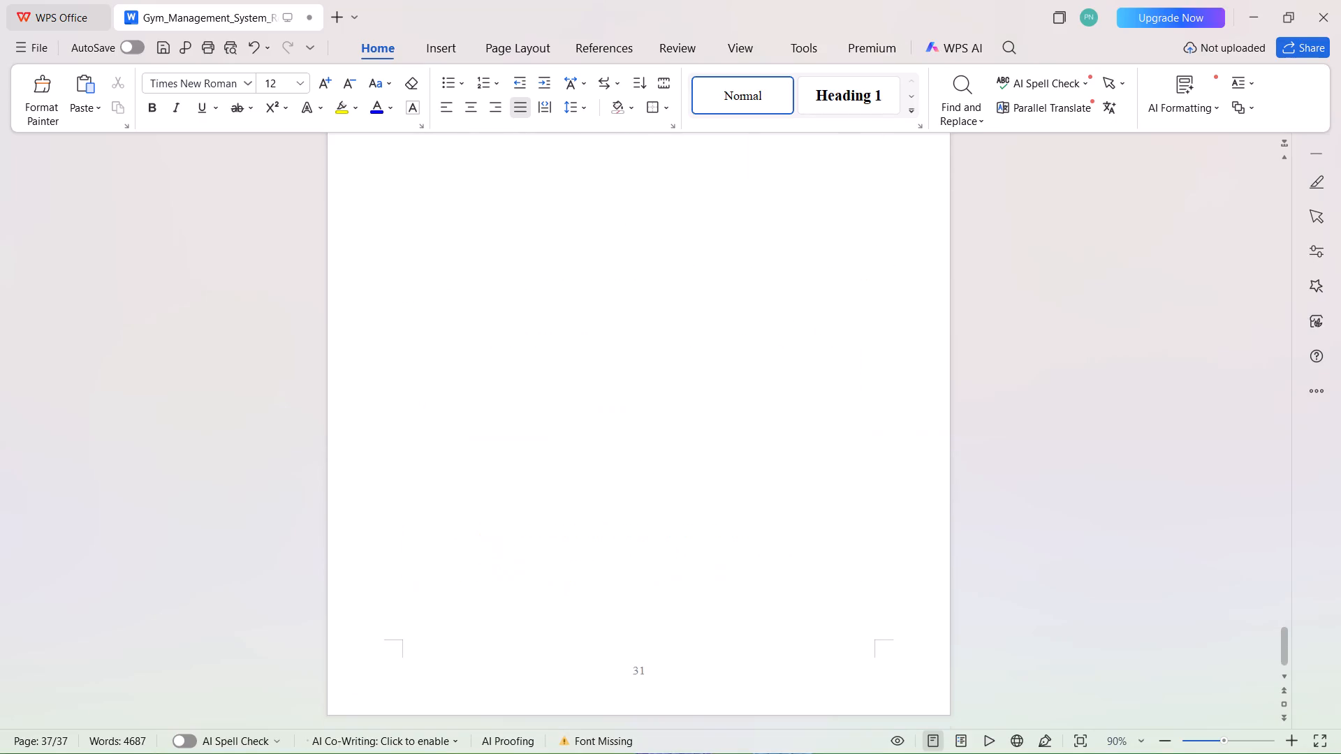
scroll(1023, 364, up, 2)
scroll(1023, 364, down, 11)
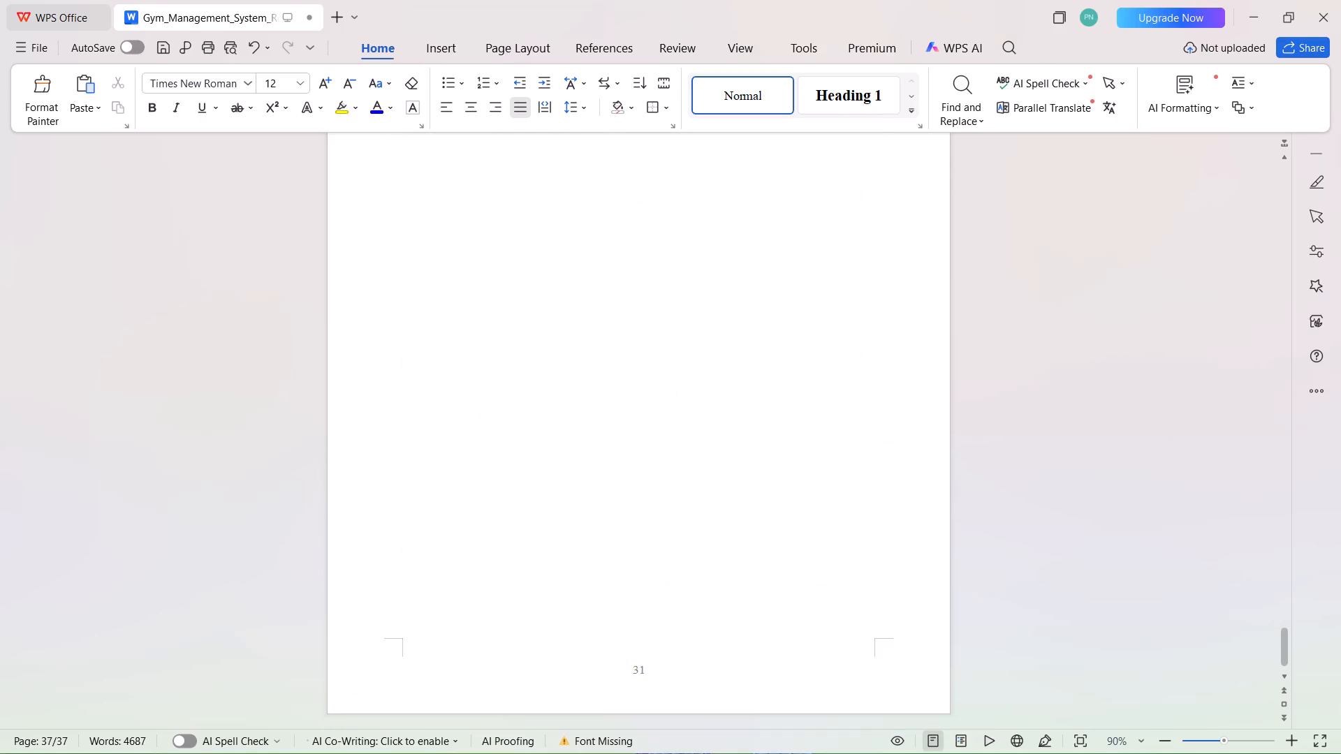
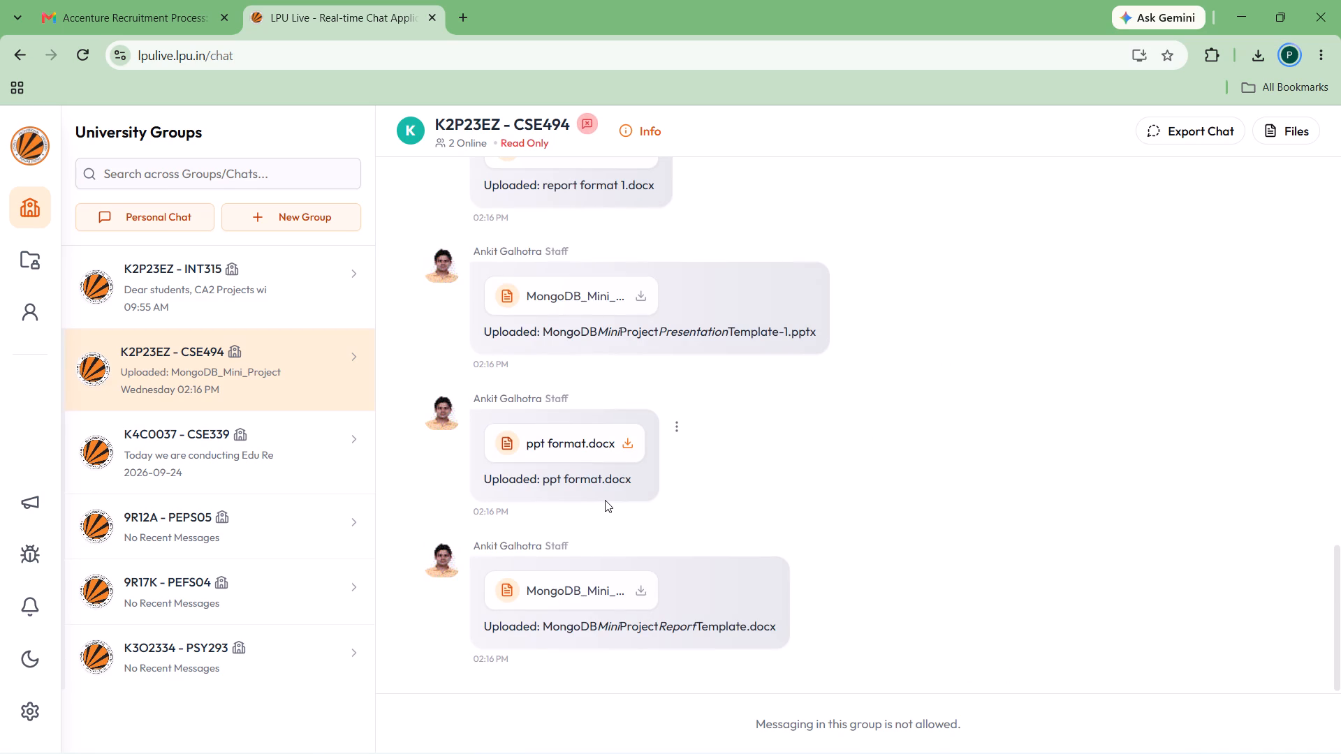
Download MongoDB_Mini_Project_Report_Template.docx from the K2P23EZ - CSE494 group chat and open it in WPS Office.
click(639, 577)
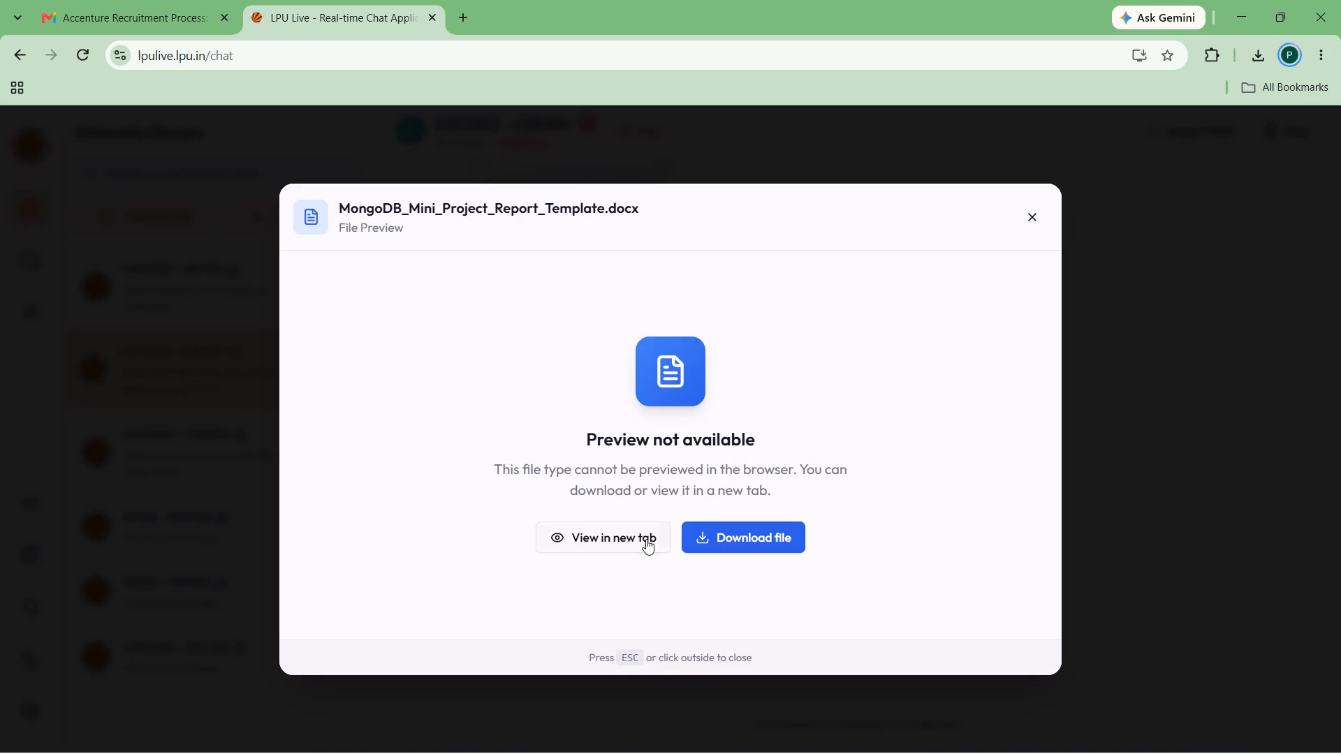
click(646, 539)
click(1261, 52)
click(1081, 149)
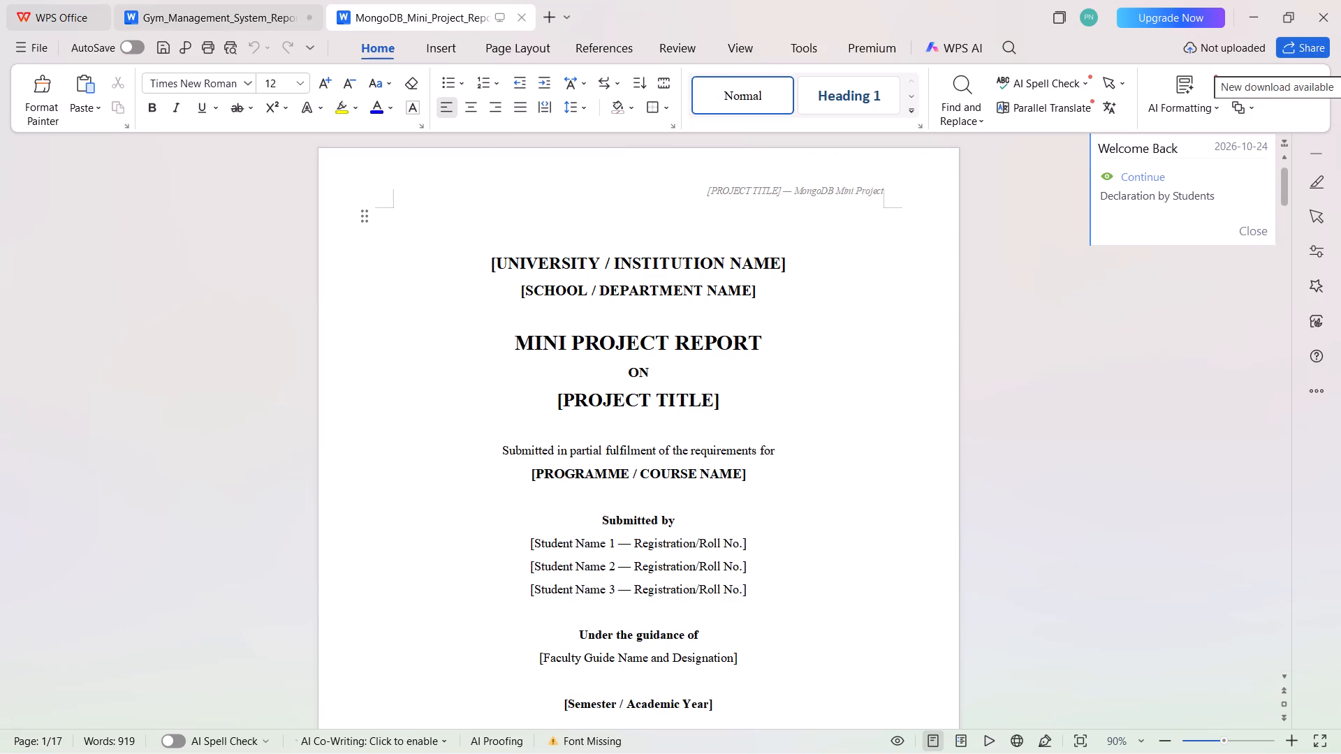
Examine the report template's page layout from the title page through to the appendix page.
scroll(986, 383, down, 12)
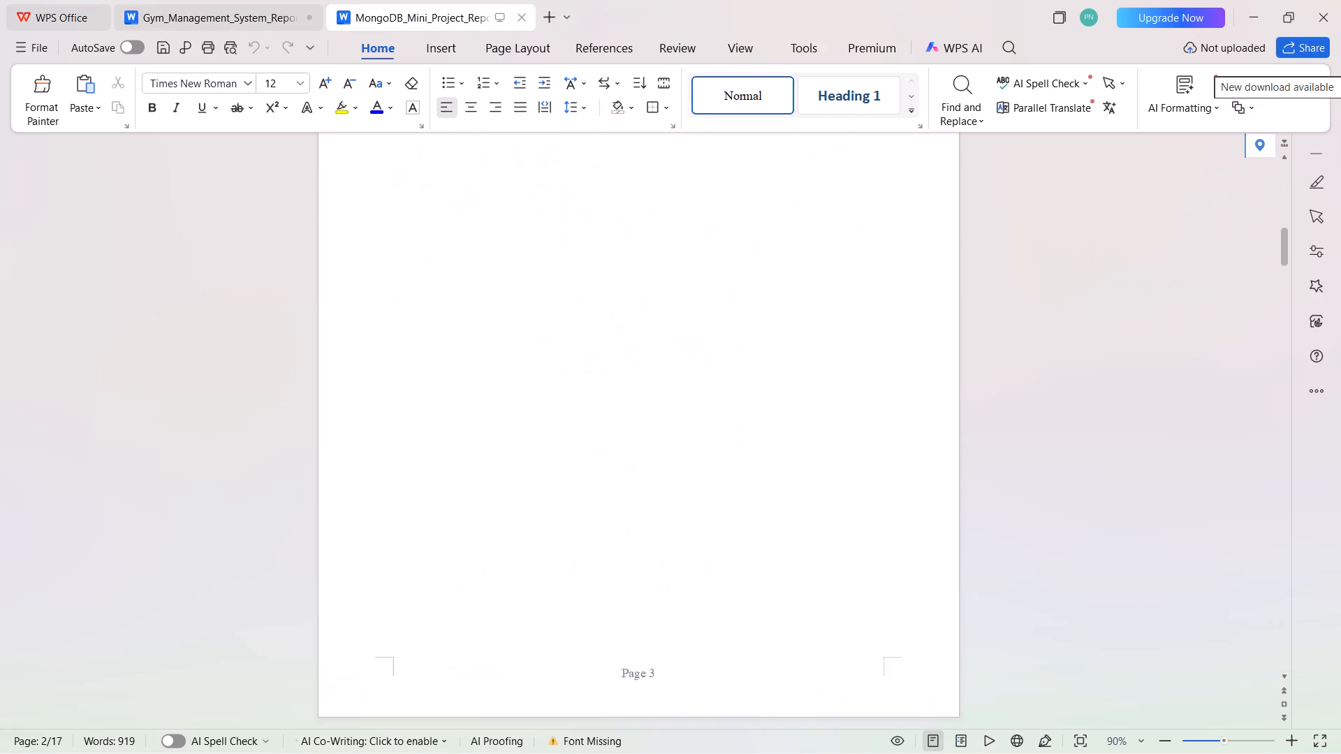
scroll(986, 383, down, 10)
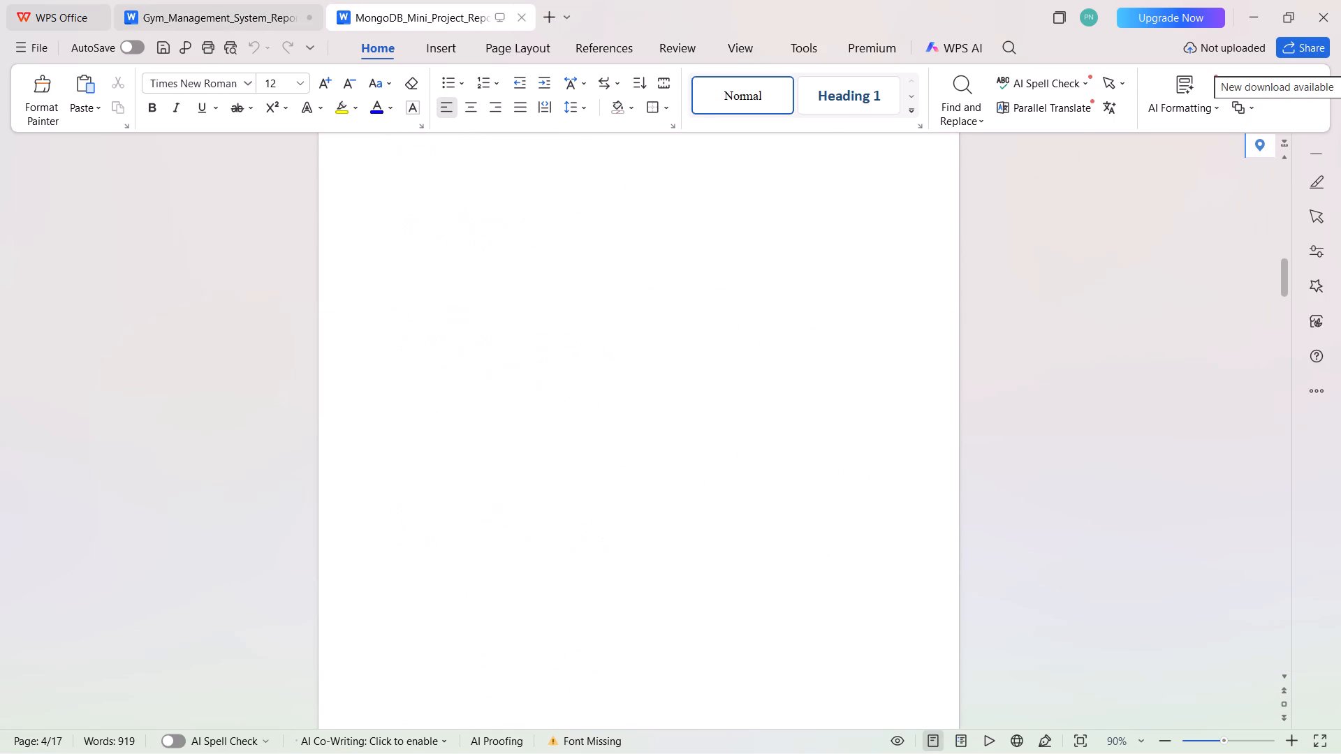
scroll(986, 383, down, 5)
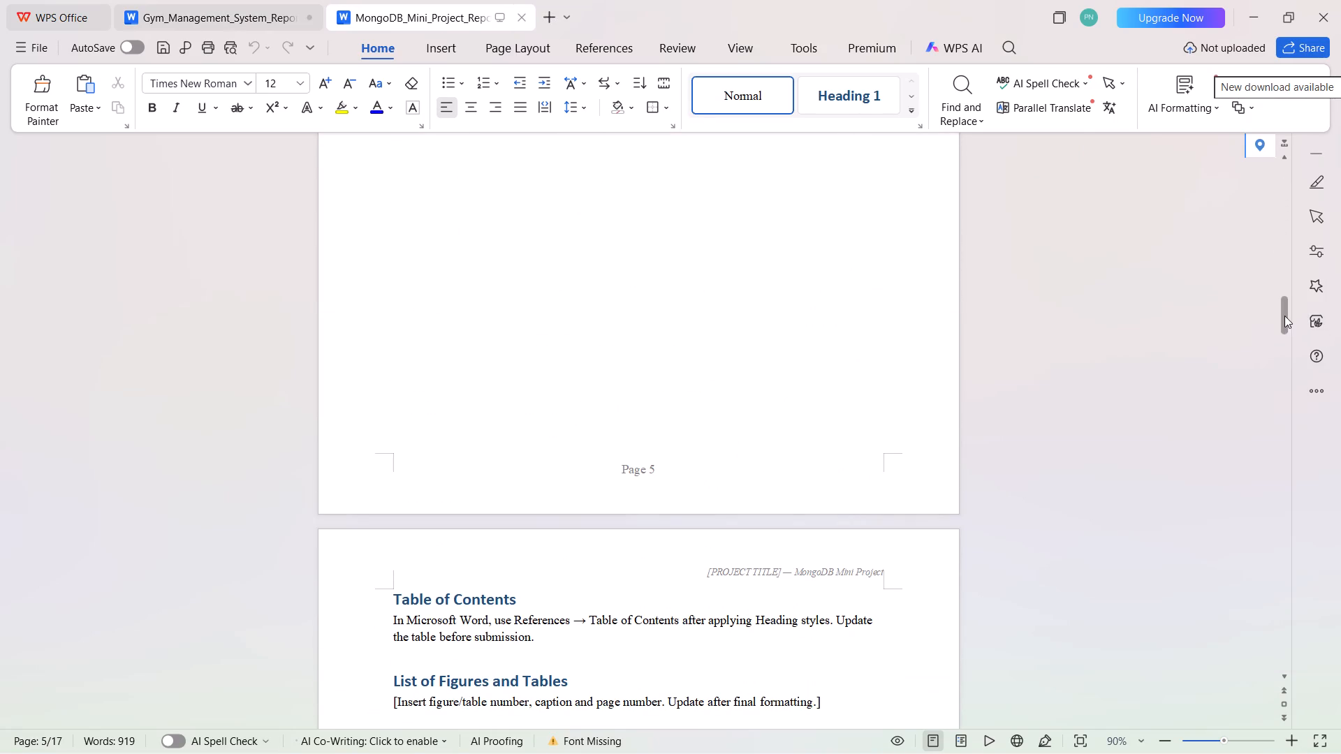
drag(1282, 311, 1340, 753)
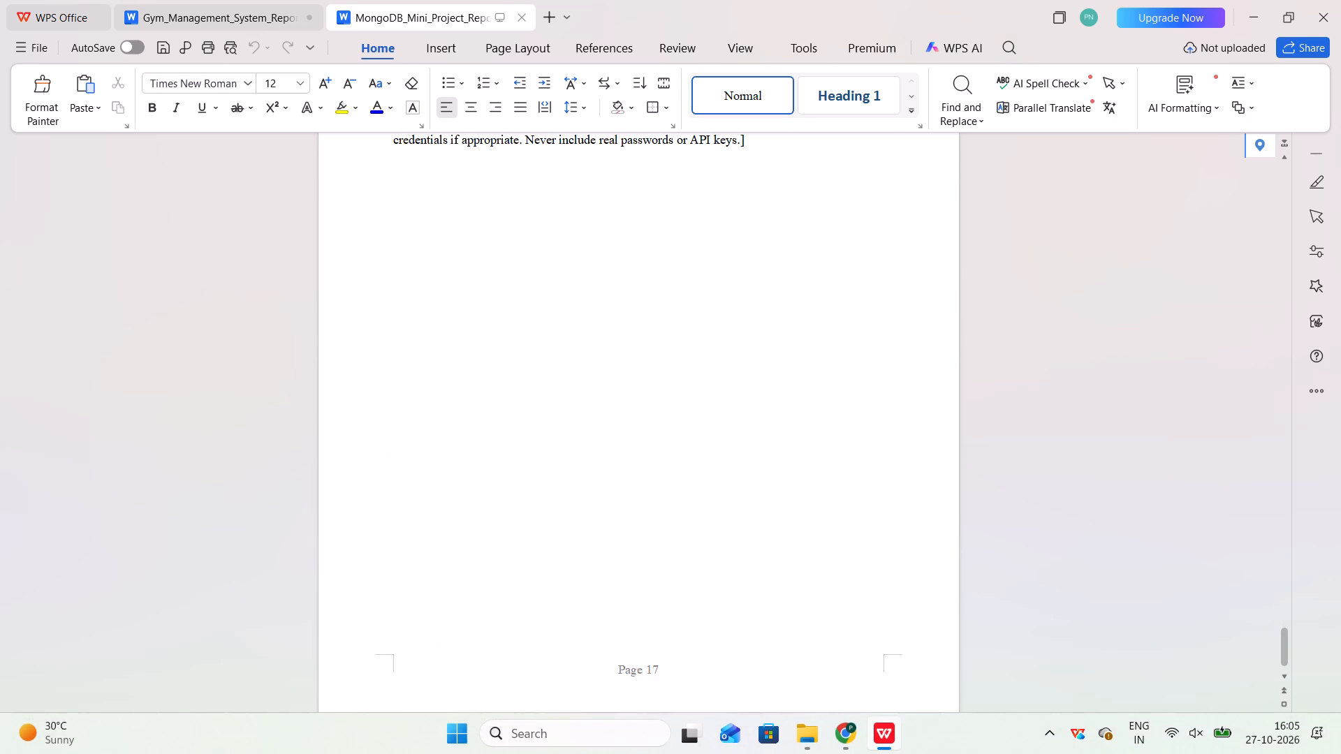
scroll(1122, 561, up, 2)
scroll(1050, 445, up, 2)
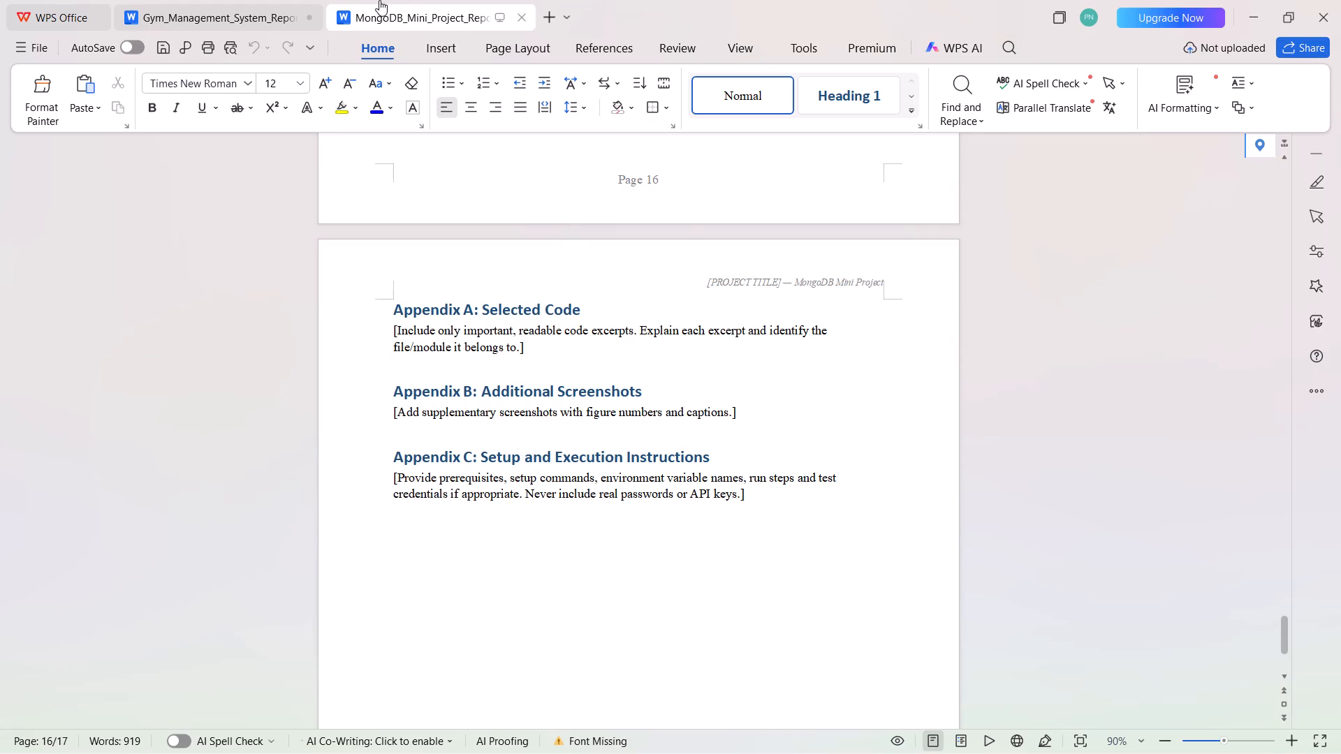
Return to the Gym Management System report and examine how Appendices A, B and C are laid out across their pages.
click(286, 0)
scroll(362, 309, up, 3)
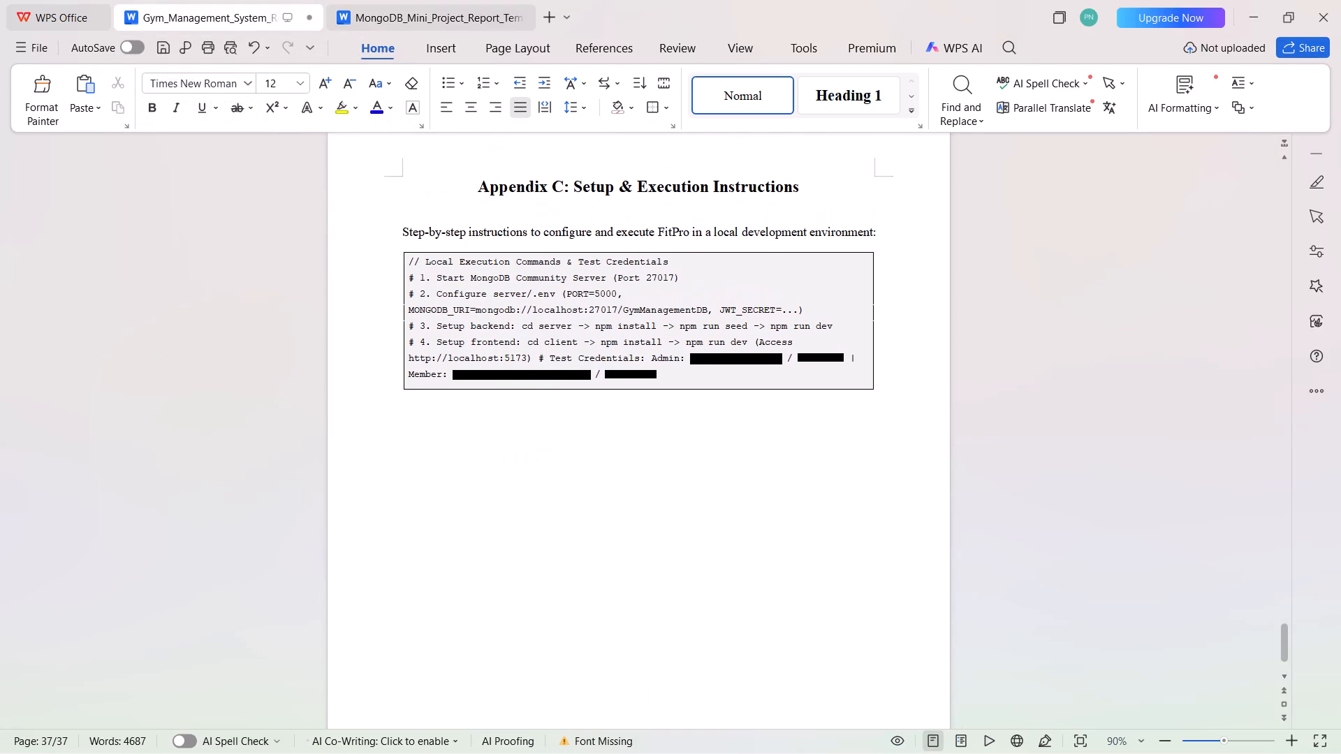
scroll(392, 334, up, 4)
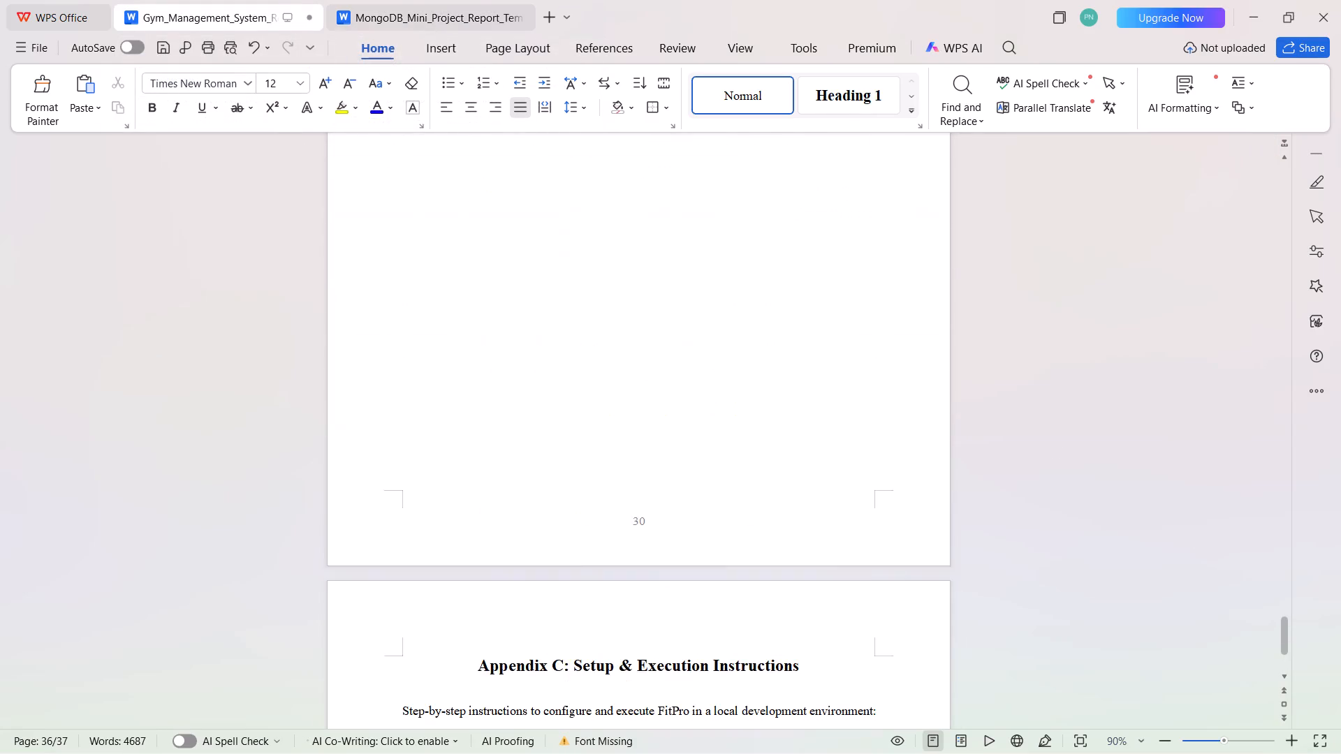
scroll(392, 334, up, 9)
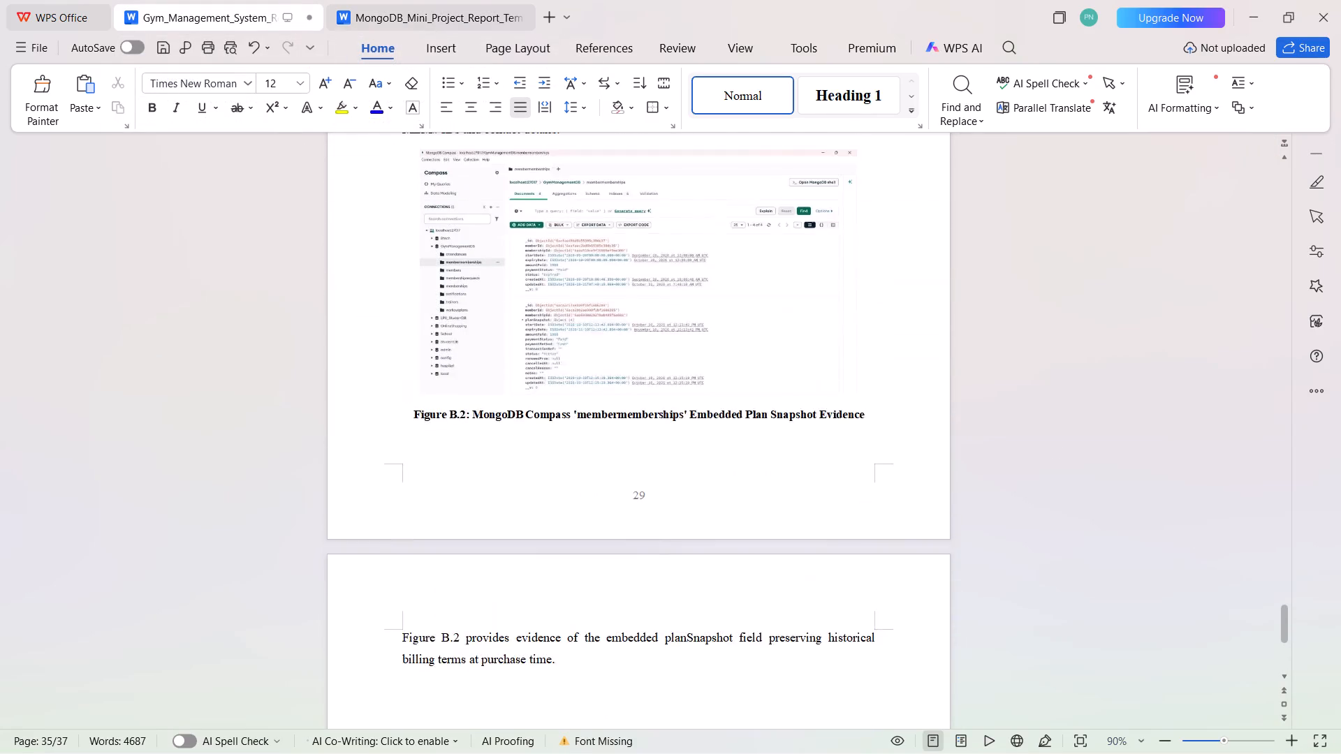
scroll(392, 334, up, 9)
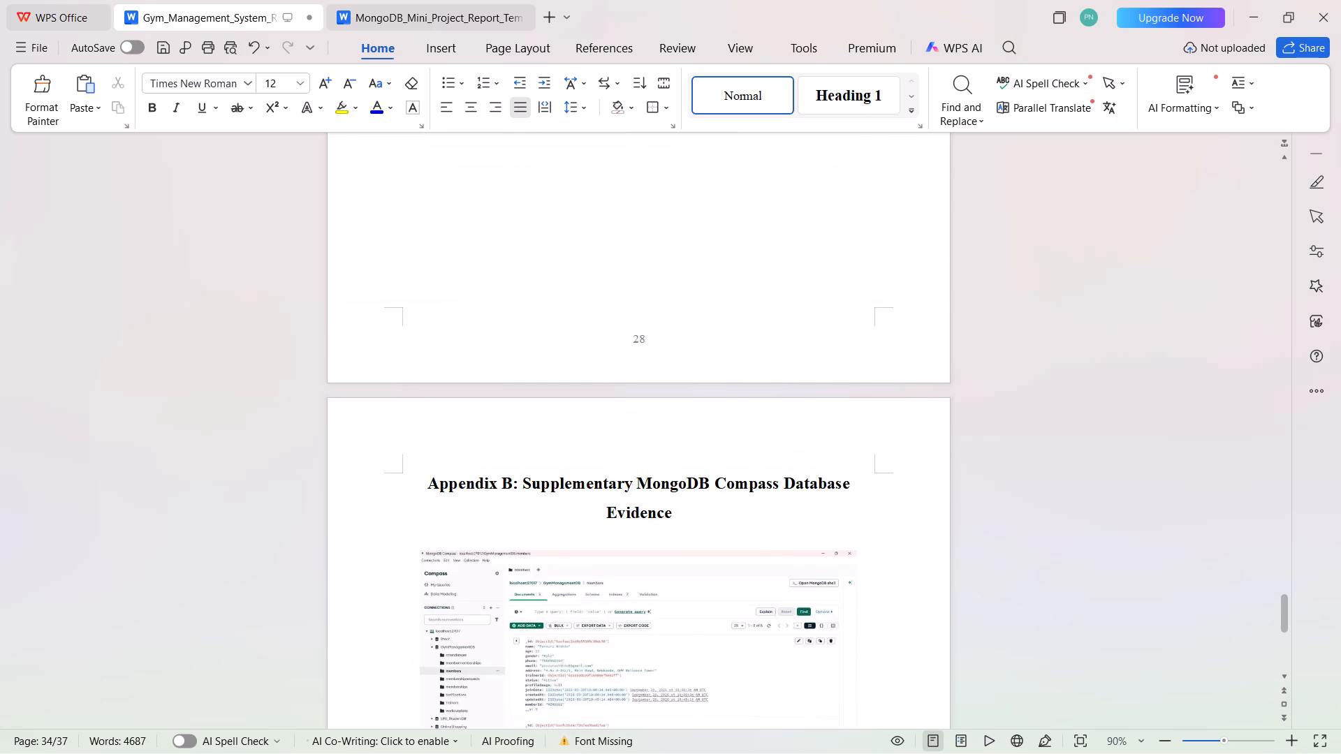
scroll(392, 334, up, 8)
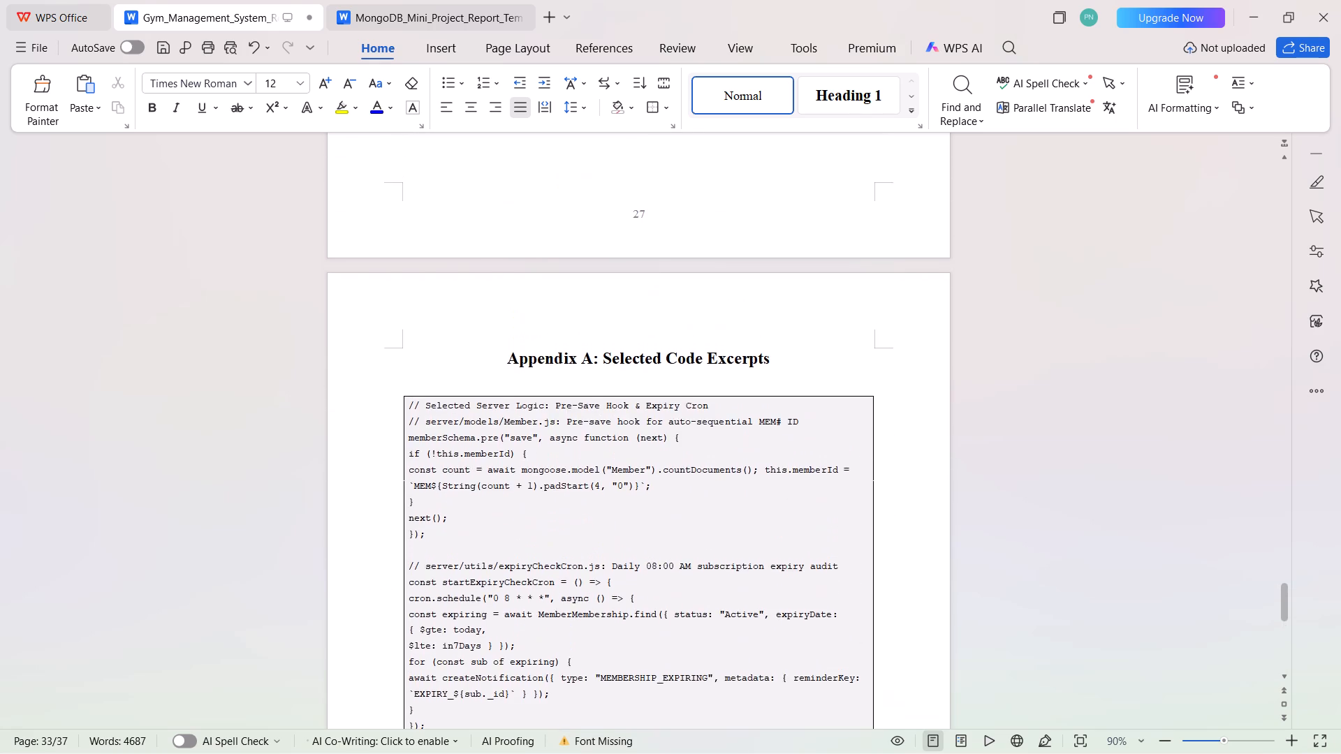
scroll(392, 334, up, 5)
scroll(392, 334, down, 2)
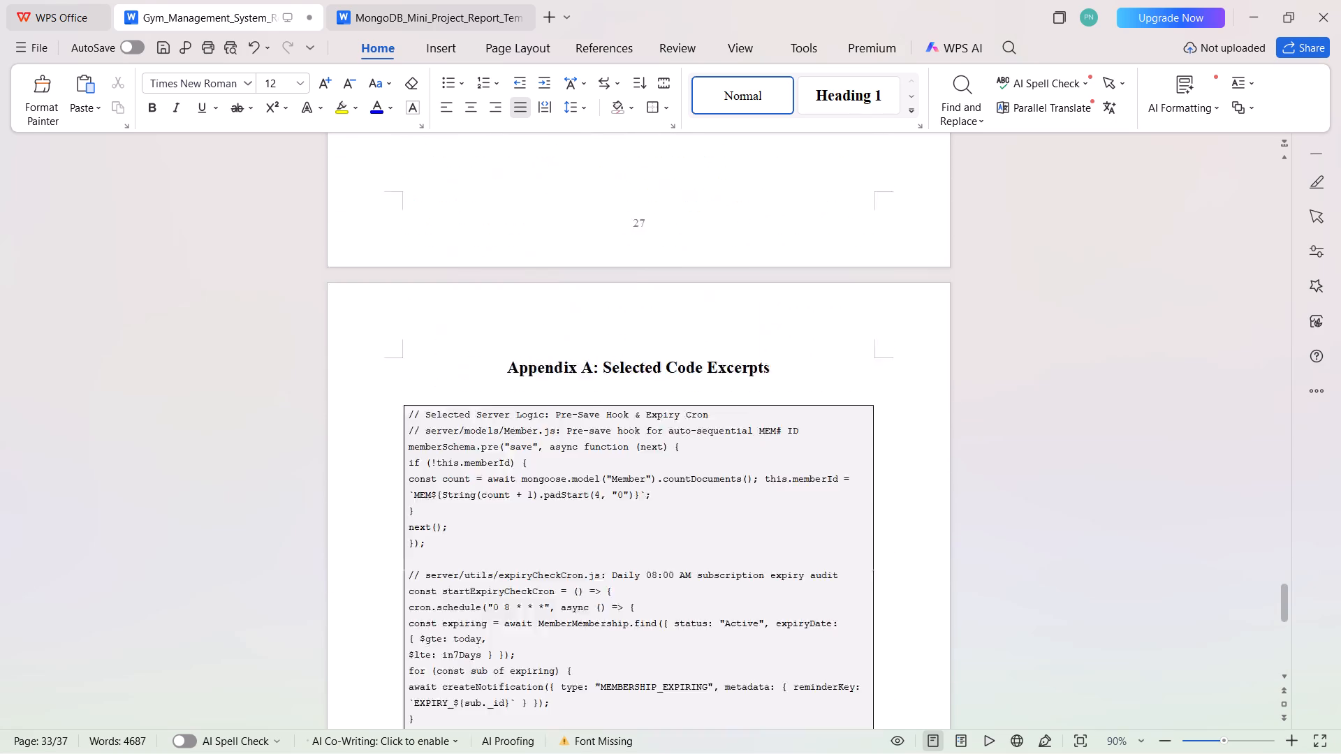
scroll(392, 334, down, 2)
scroll(392, 334, up, 5)
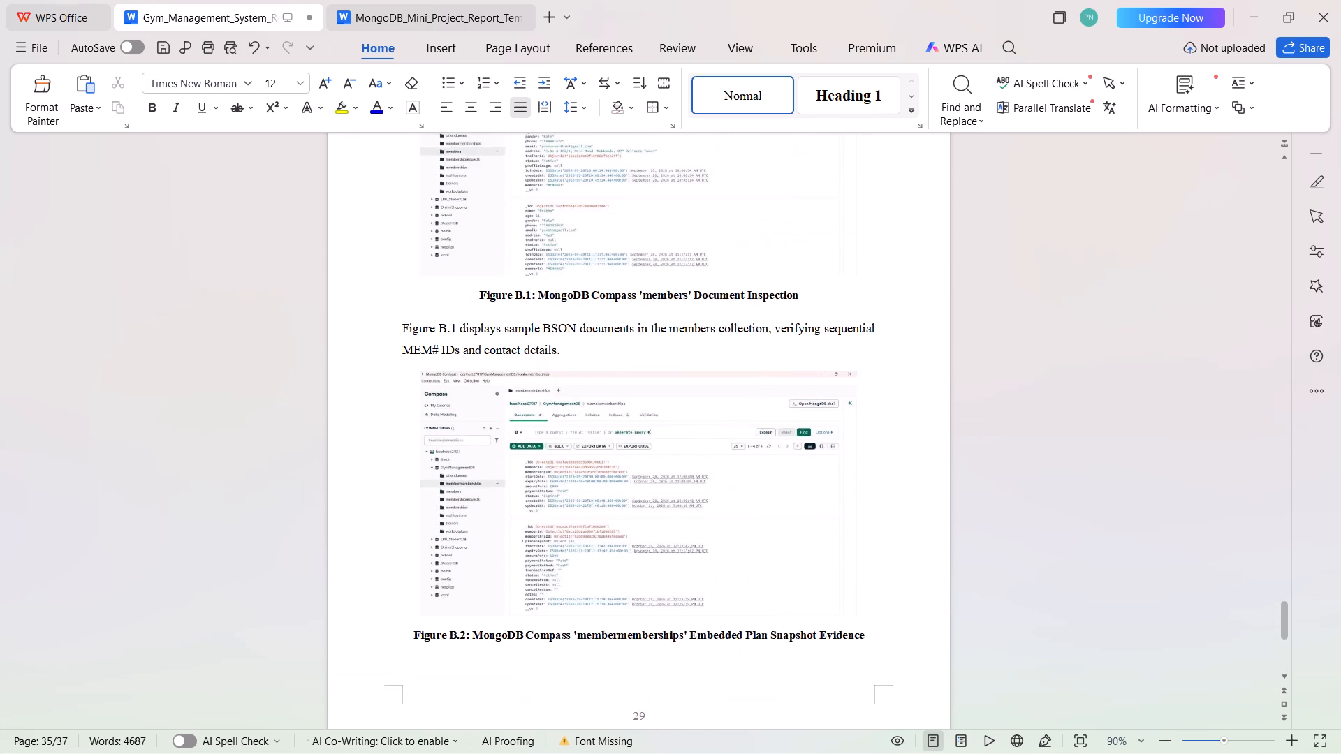
scroll(392, 334, up, 5)
scroll(392, 334, down, 4)
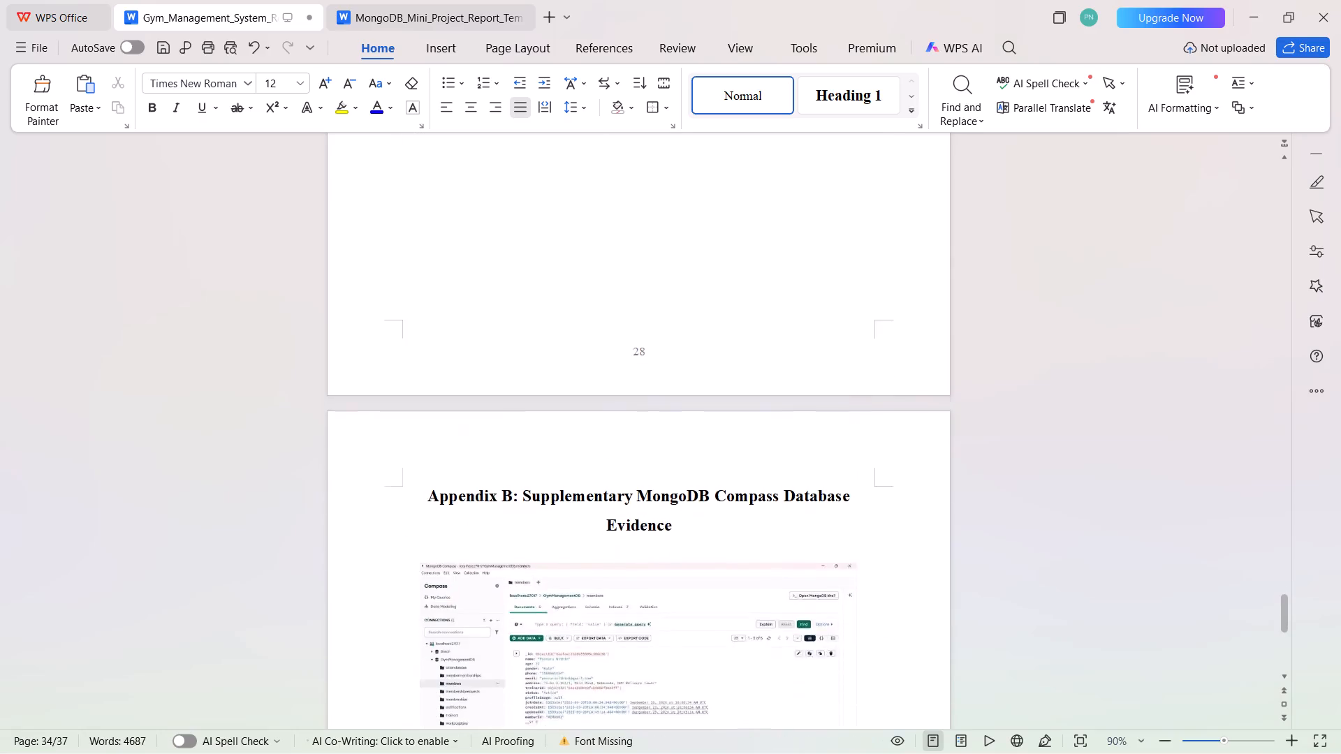
scroll(392, 334, down, 11)
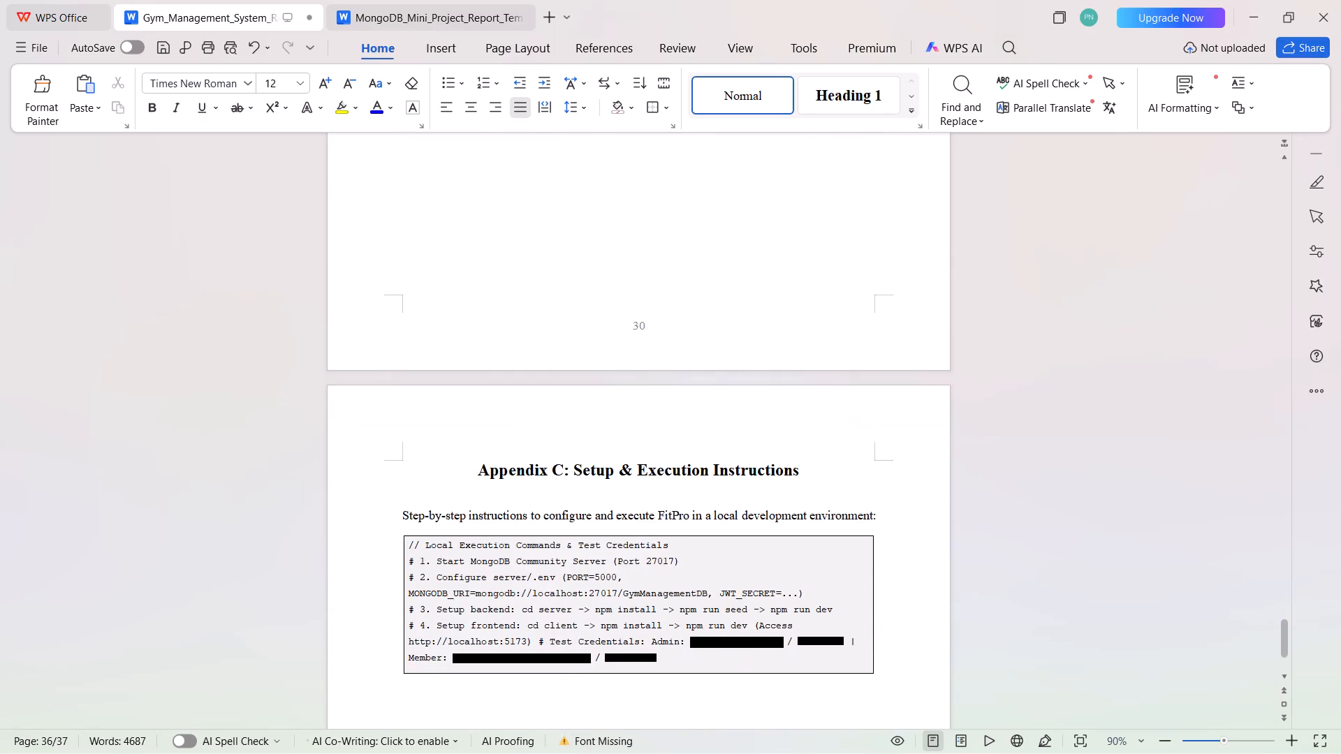
scroll(644, 509, down, 3)
scroll(755, 414, up, 3)
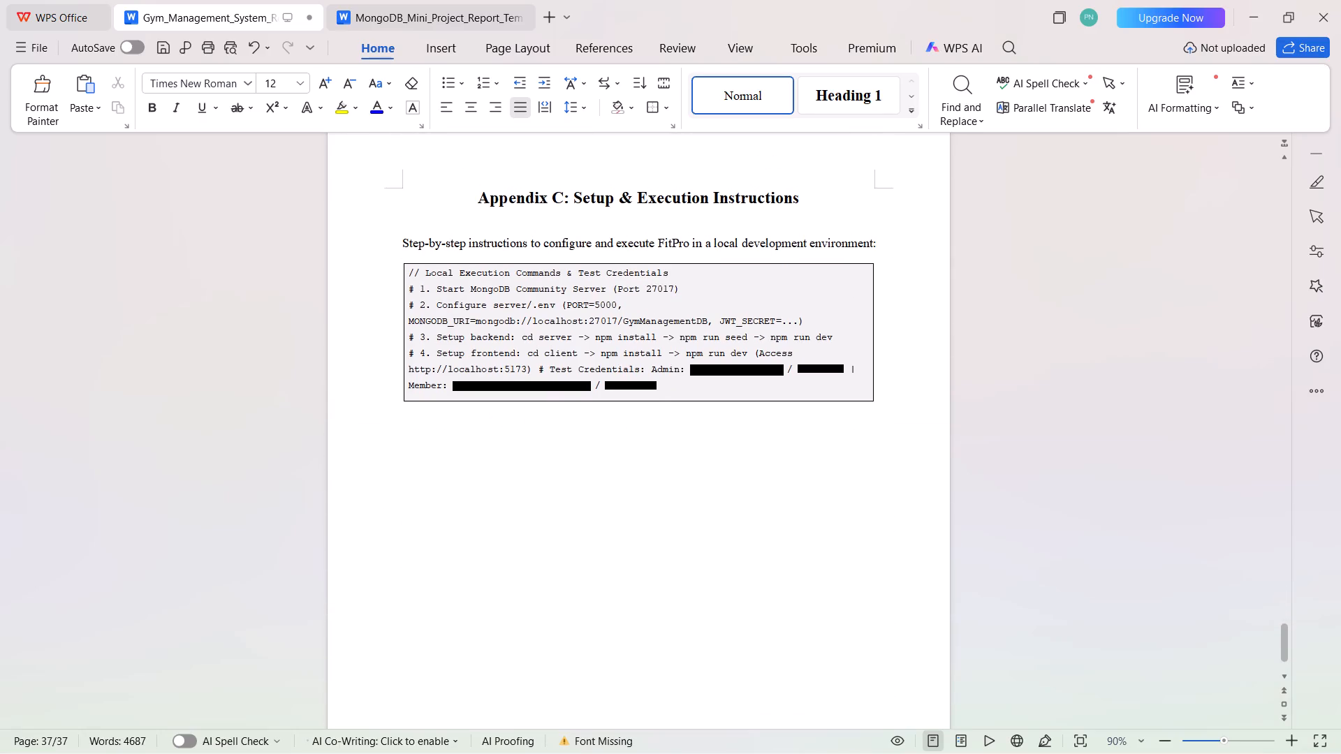
Try to move the whole of Appendix C onto the preceding page, below the Figure B.2 explanation, by cutting and pasting it.
drag(887, 401, 456, 195)
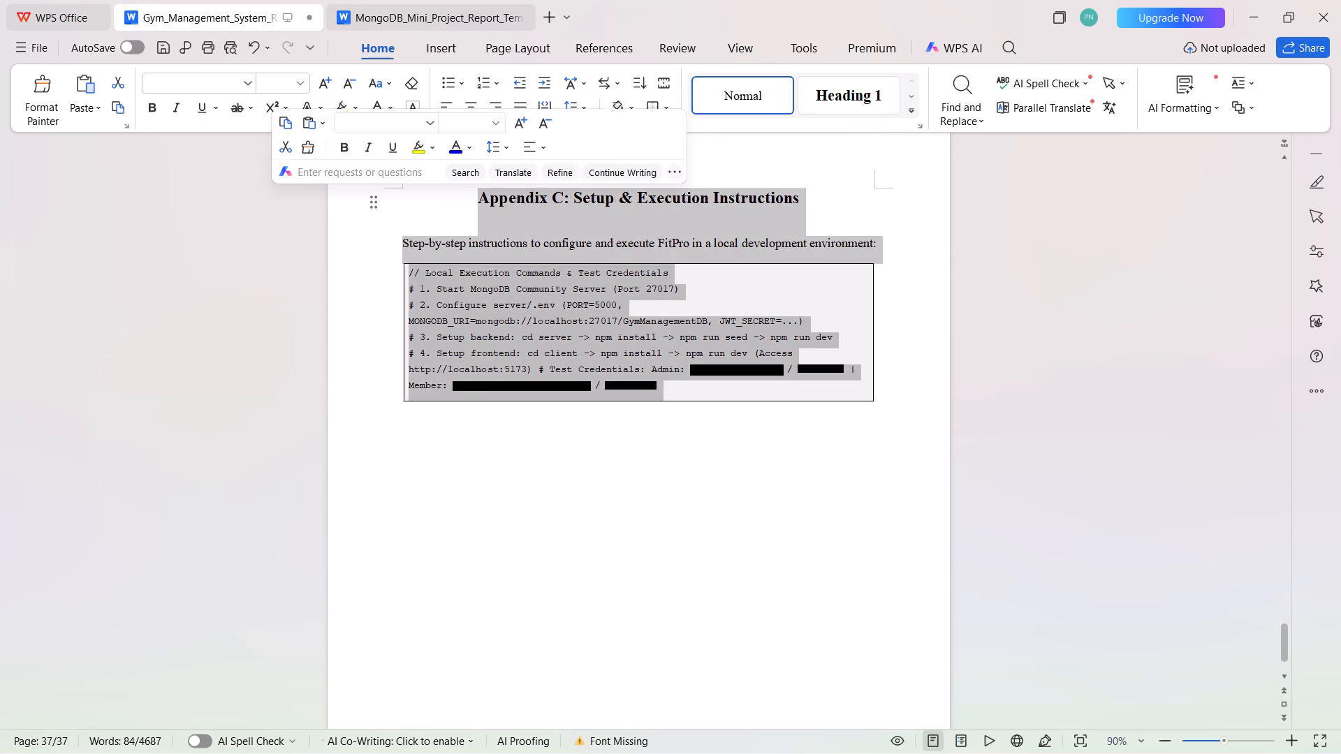
key(ctrl+x)
scroll(456, 195, up, 6)
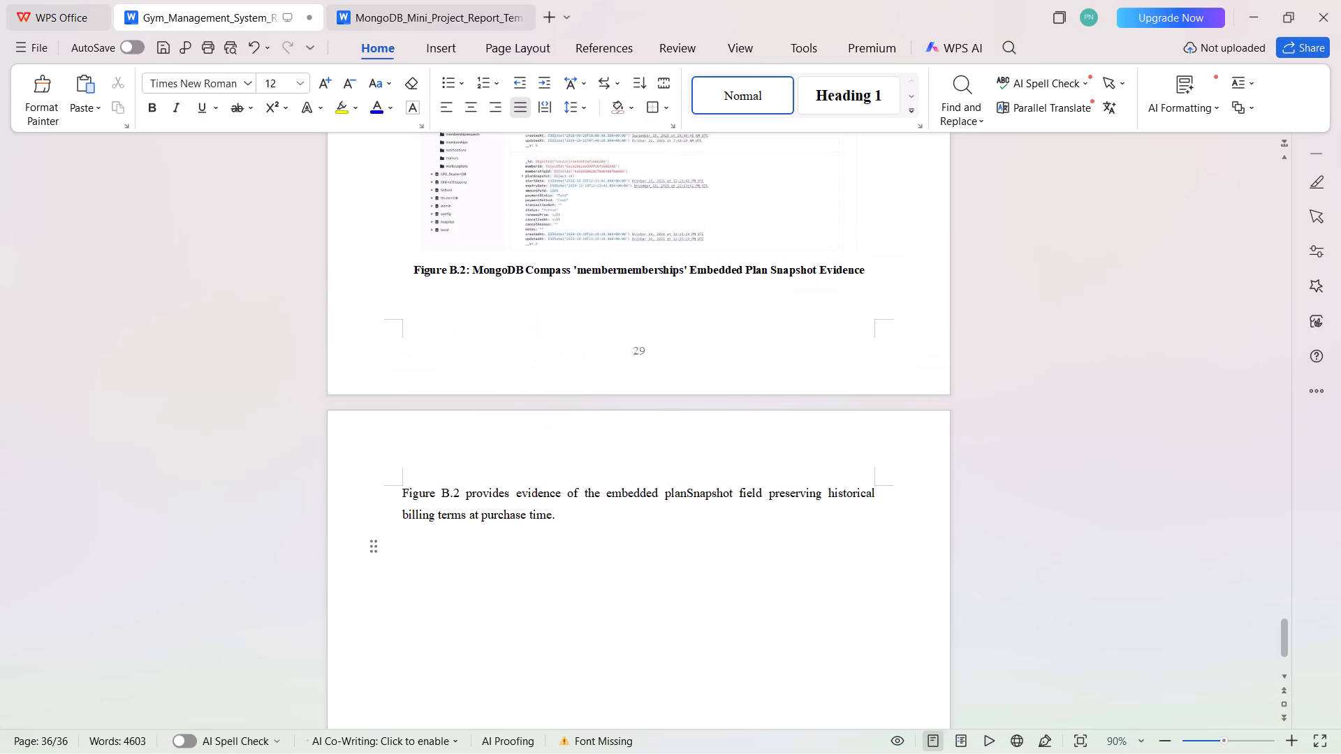
key(Return)
key(Return)
key(BackSpace)
key(ctrl+v)
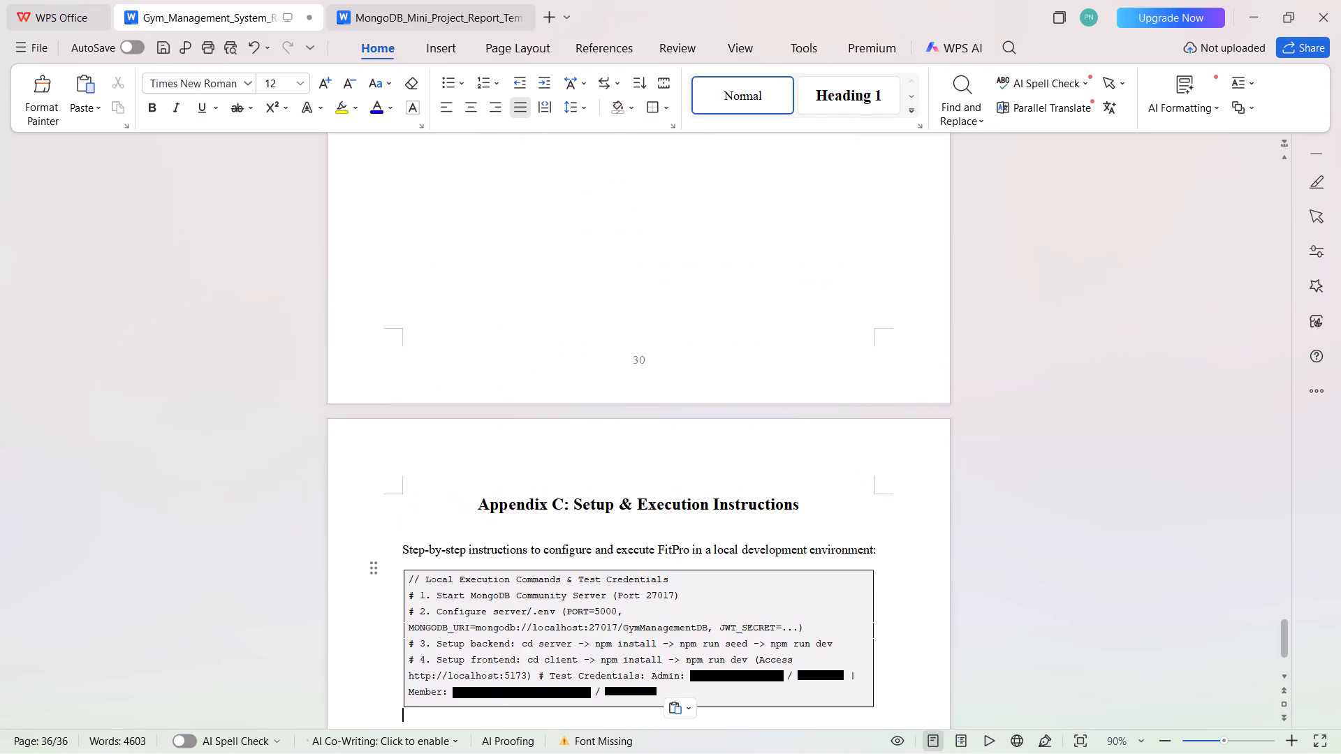
scroll(546, 429, up, 6)
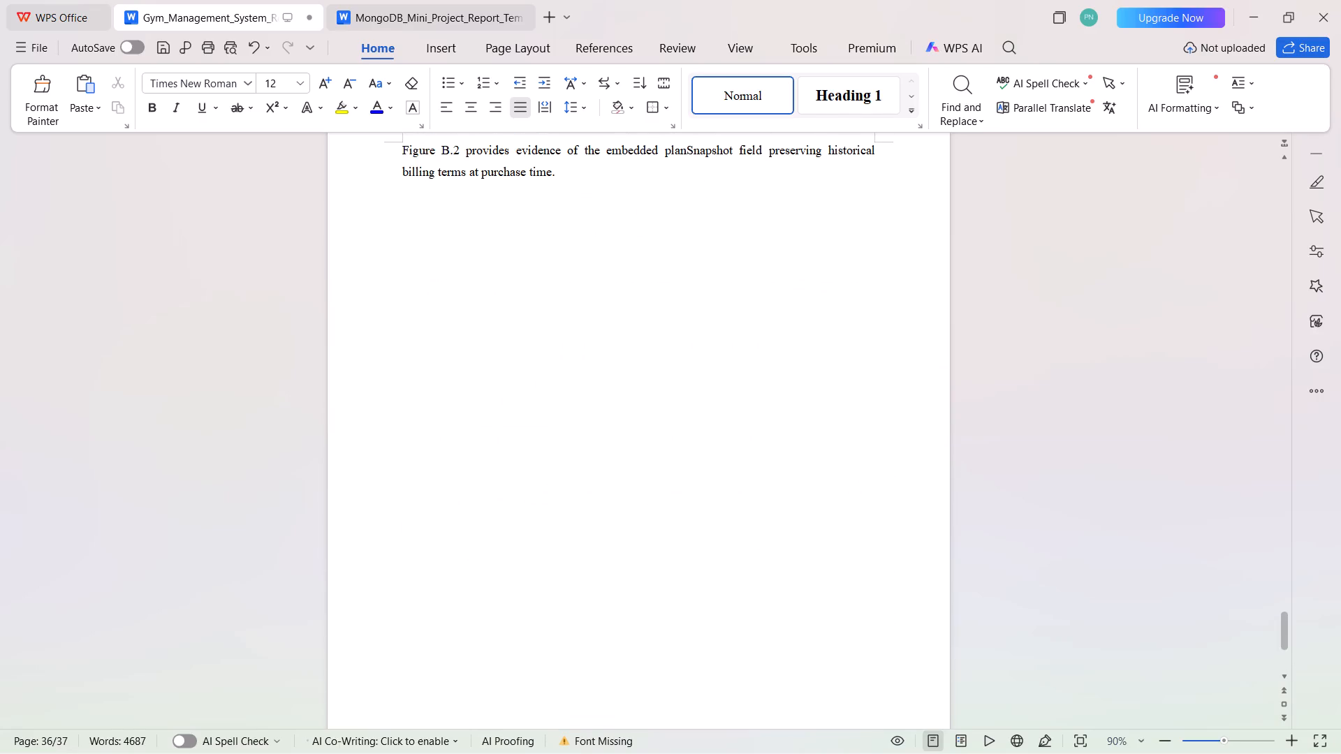
scroll(546, 429, down, 6)
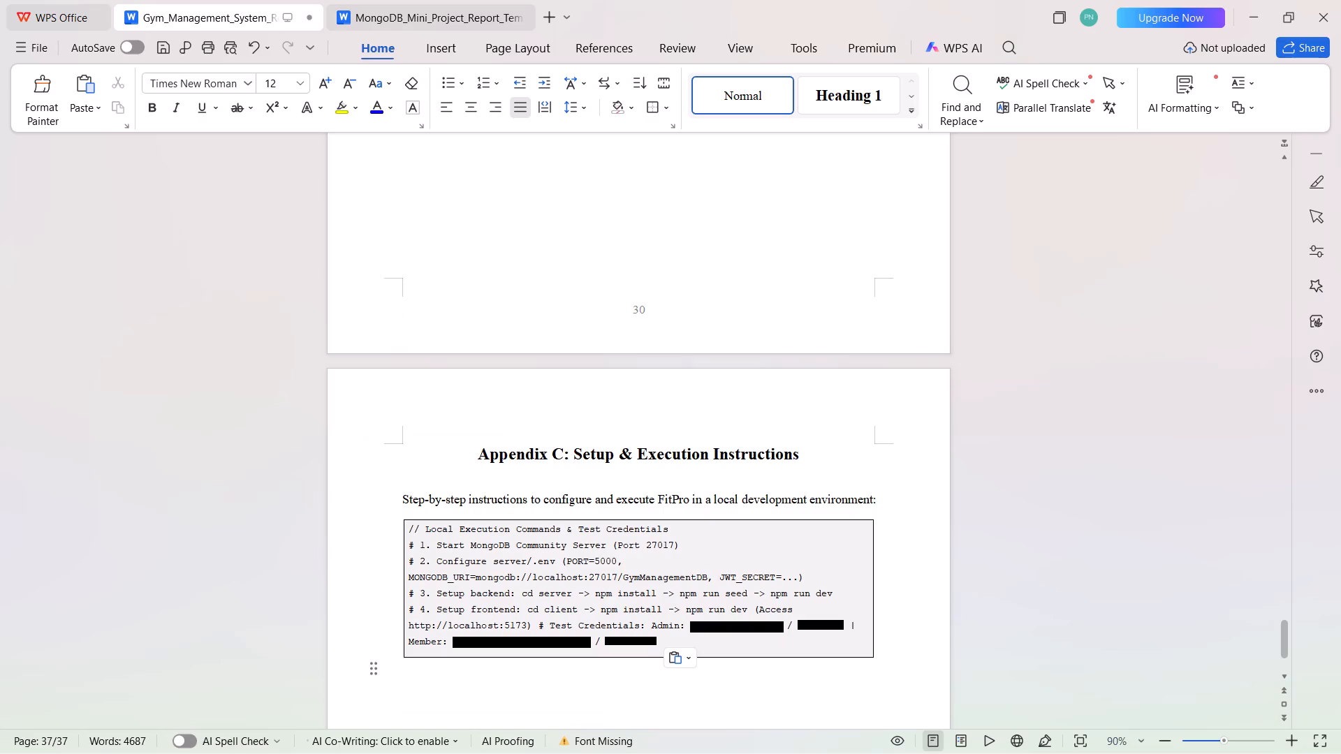
Copy the whole of Appendix C and insert a page break below the Figure B.2 explanation.
drag(884, 651, 543, 481)
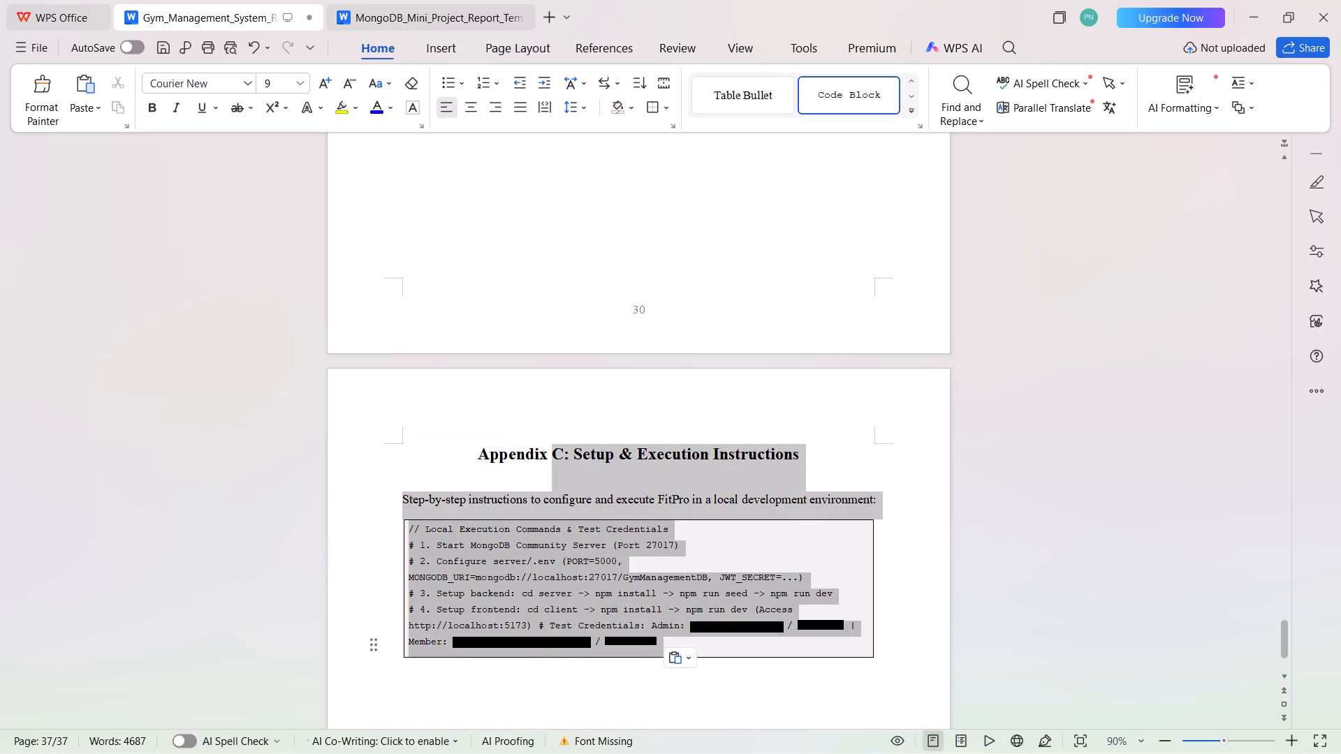
drag(543, 481, 467, 459)
key(ctrl+c)
scroll(467, 459, up, 4)
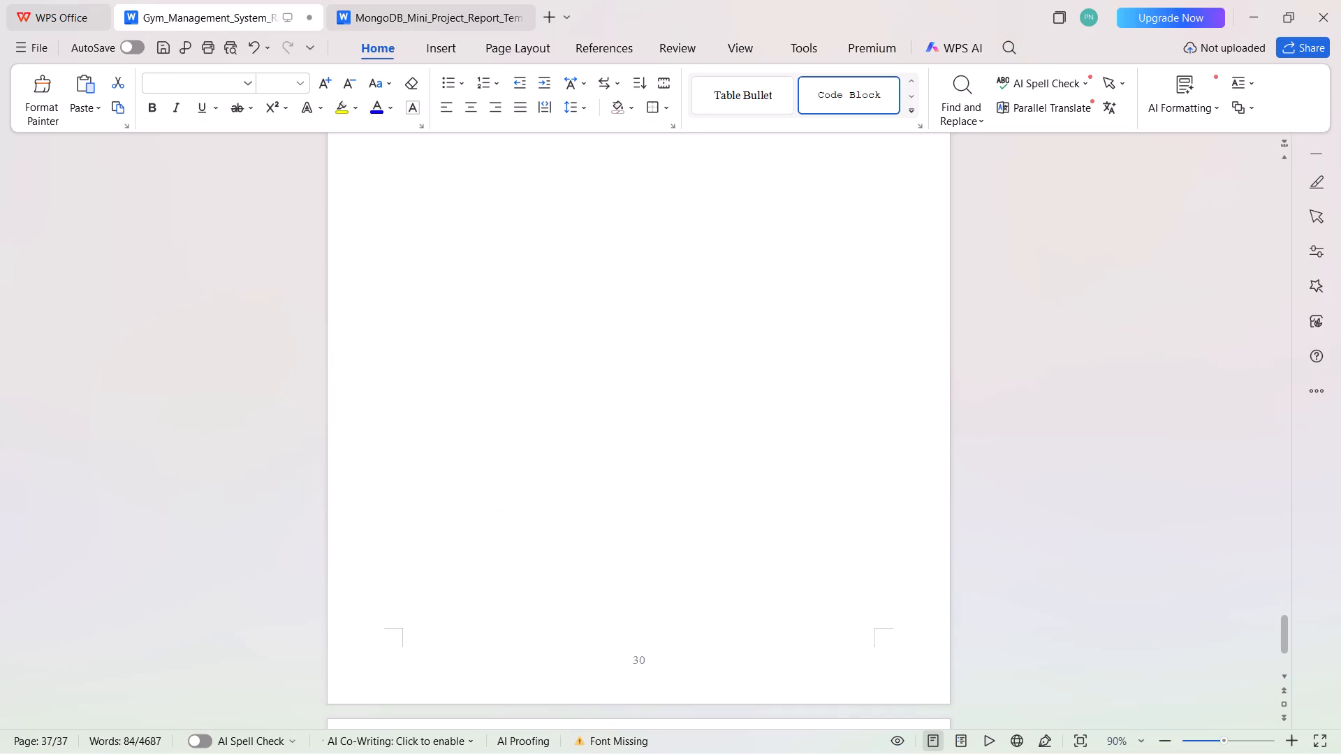
scroll(460, 367, up, 1)
scroll(453, 285, up, 1)
click(449, 297)
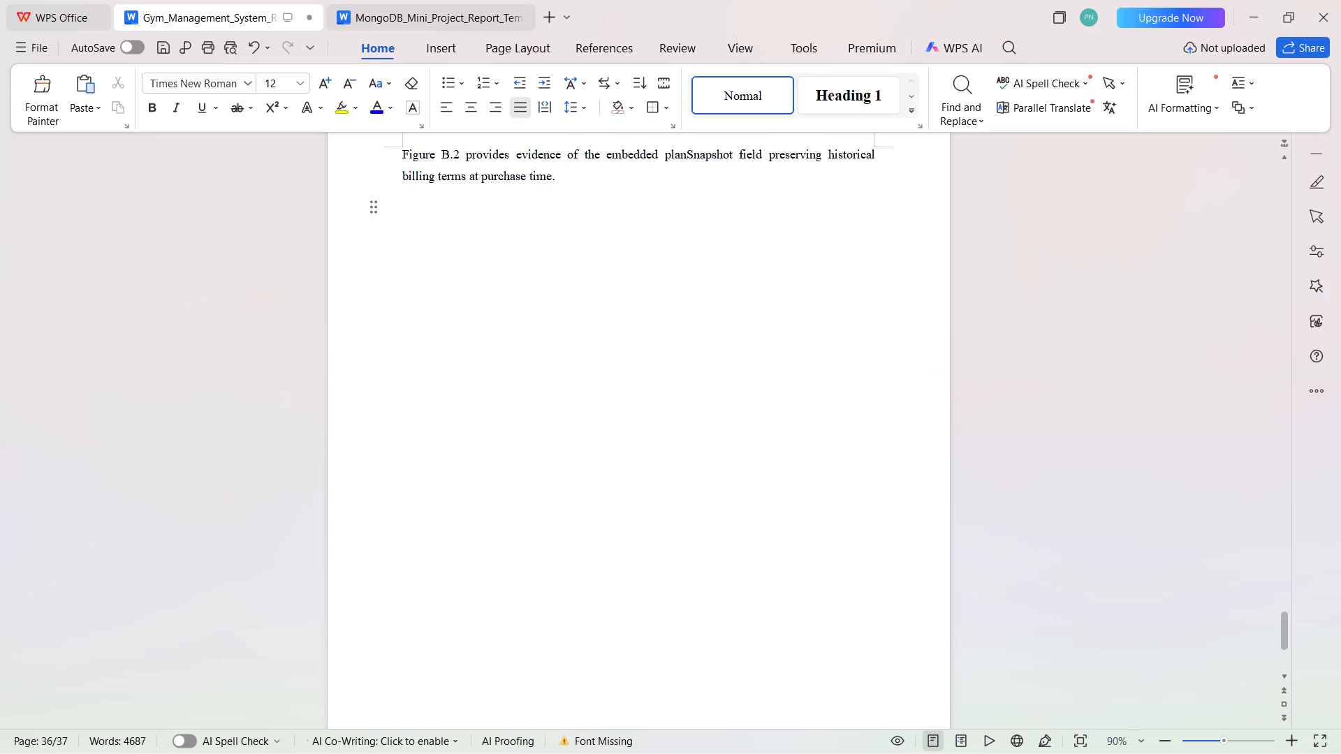
key(ctrl+Return)
scroll(449, 297, up, 4)
scroll(449, 297, down, 6)
scroll(449, 297, up, 2)
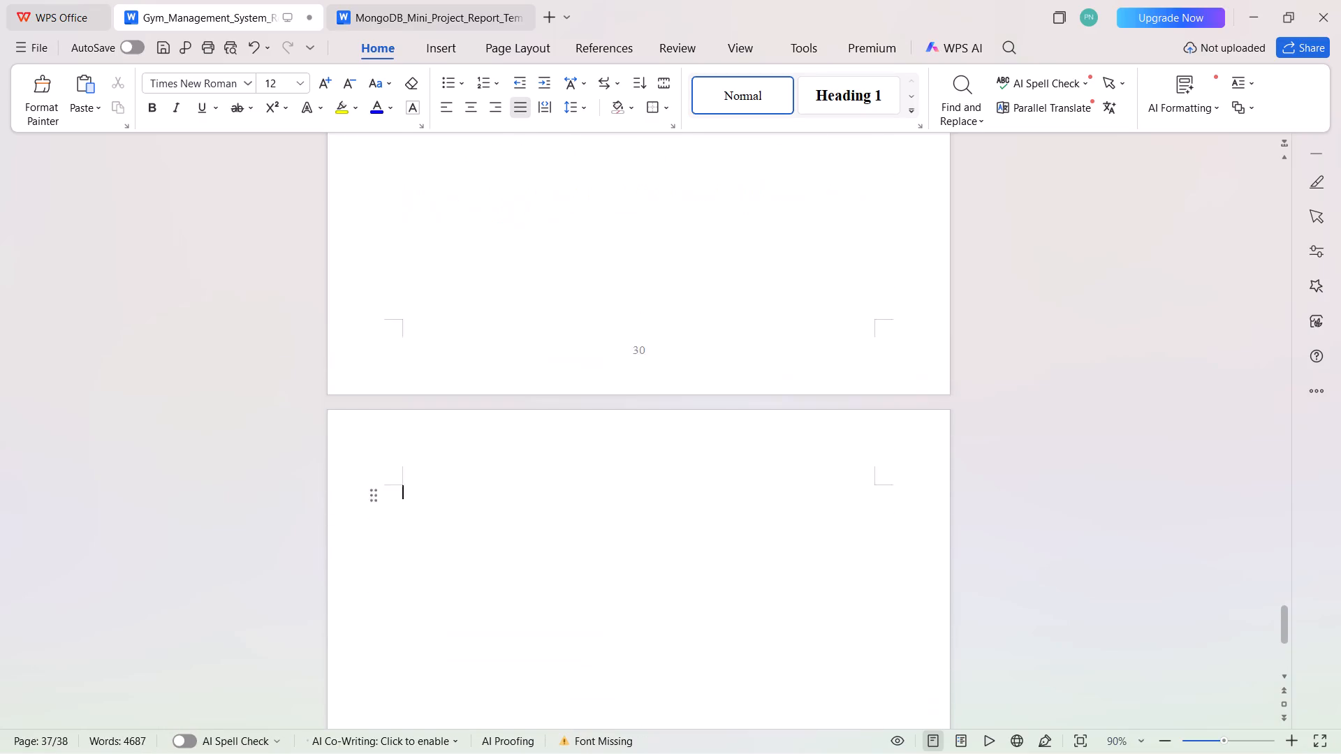
Paste the copied Appendix C after a new blank line below the Figure B.2 explanation.
scroll(449, 297, up, 3)
scroll(410, 222, up, 2)
click(417, 307)
key(Return)
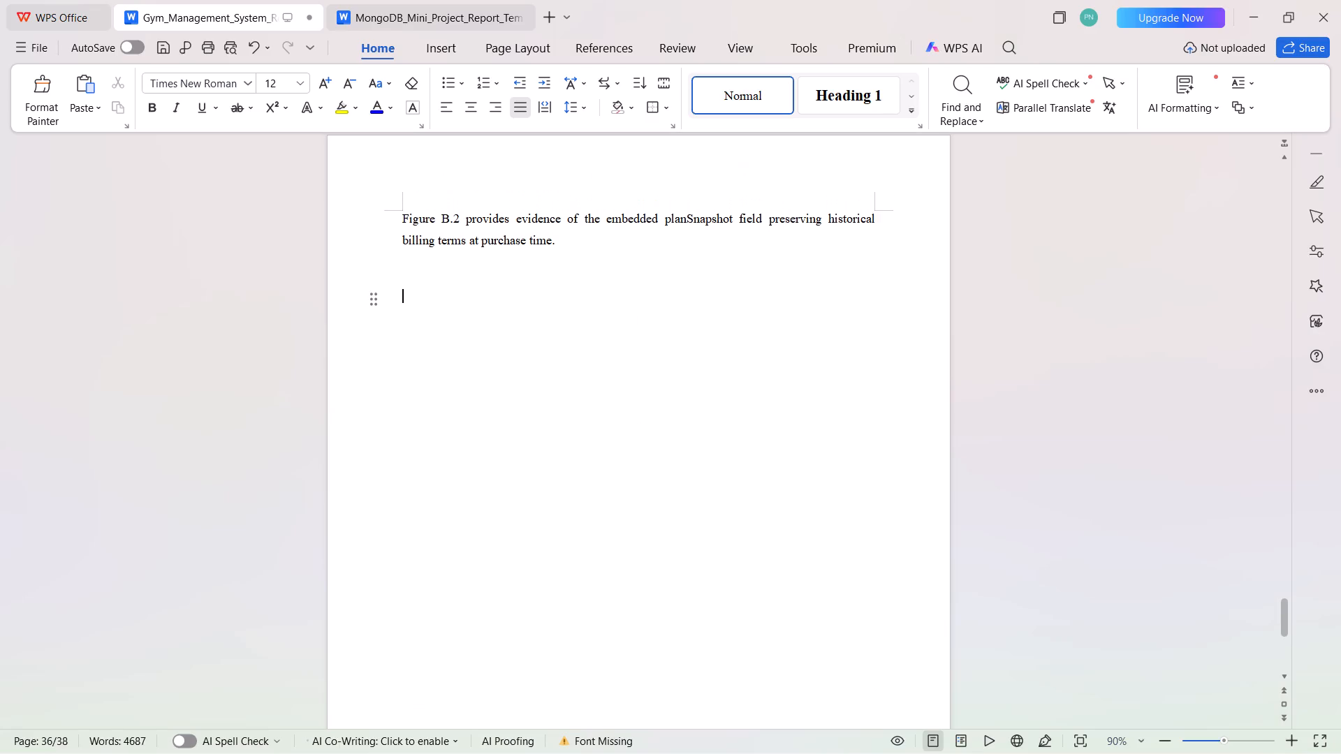
key(ctrl+v)
scroll(615, 584, down, 2)
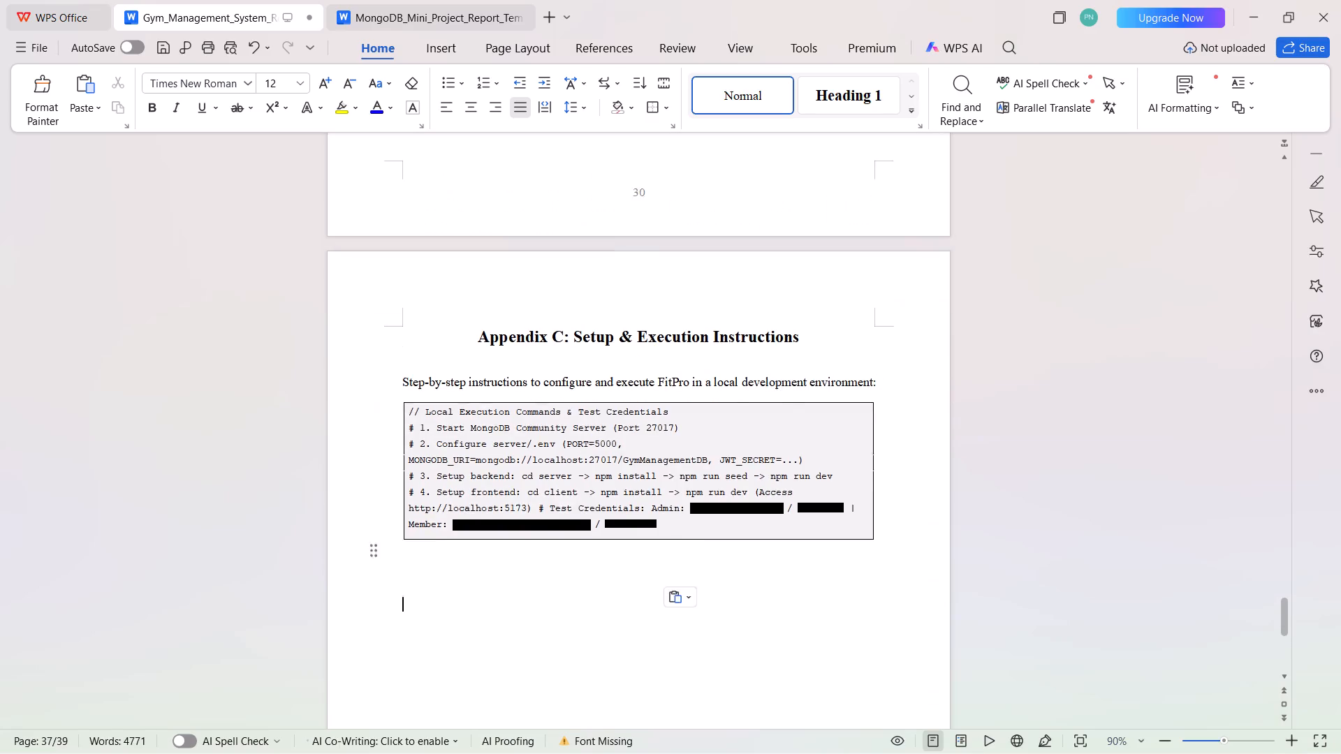
scroll(615, 584, up, 9)
Add two blank lines below the Figure B.2 explanation and check where Appendix C begins.
click(426, 459)
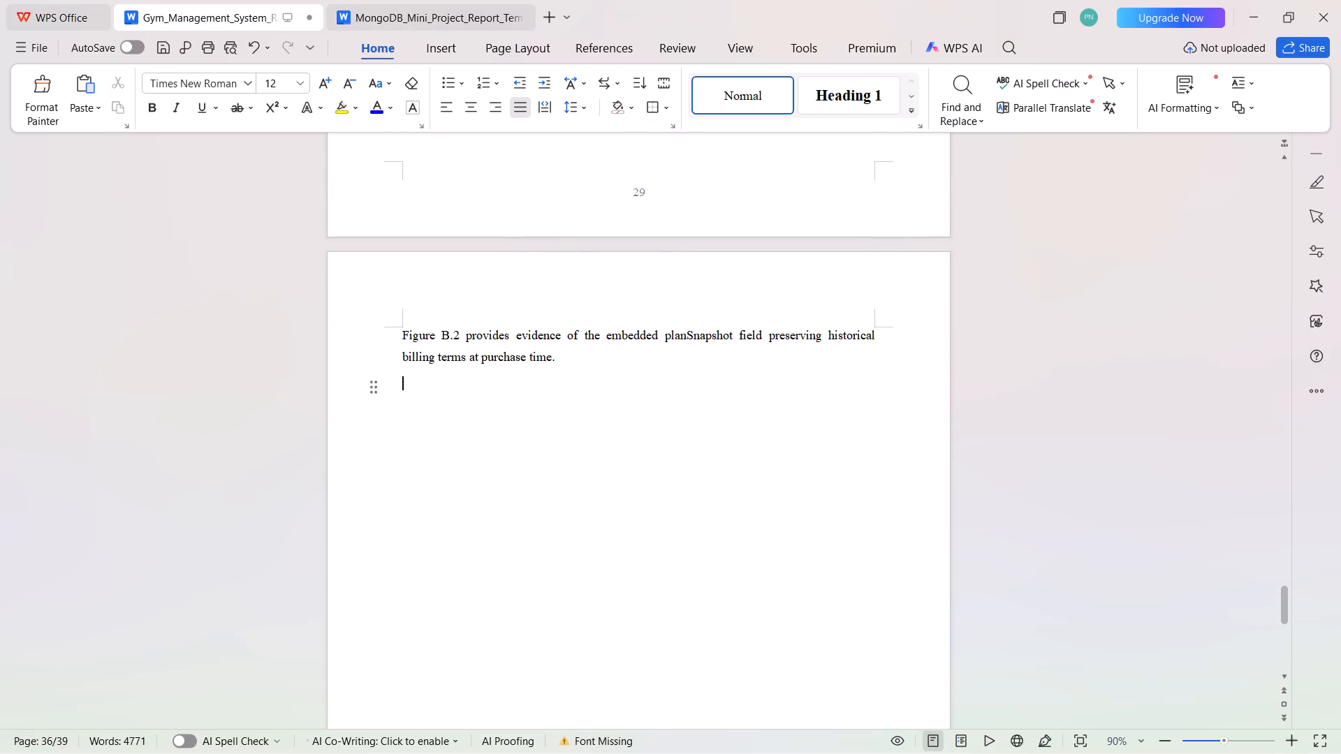
key(Return)
key(Return)
scroll(426, 459, down, 3)
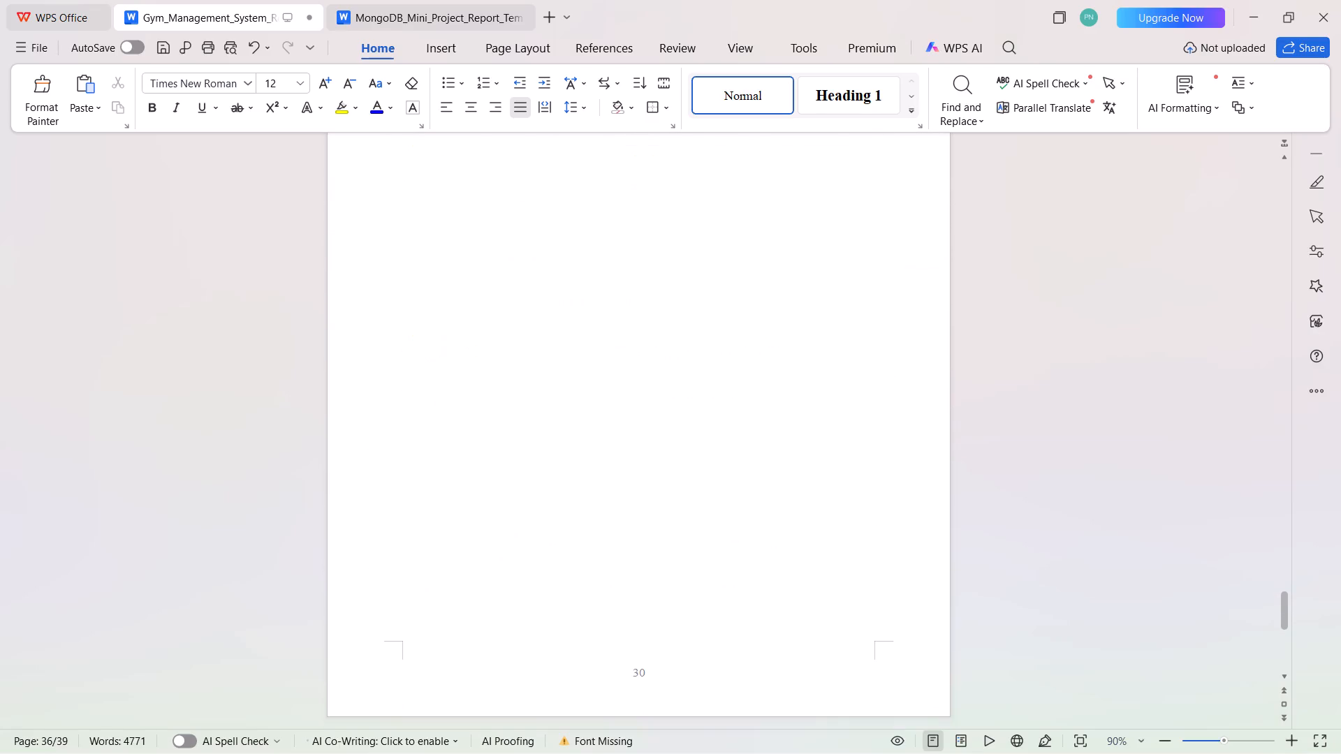
scroll(426, 459, down, 1)
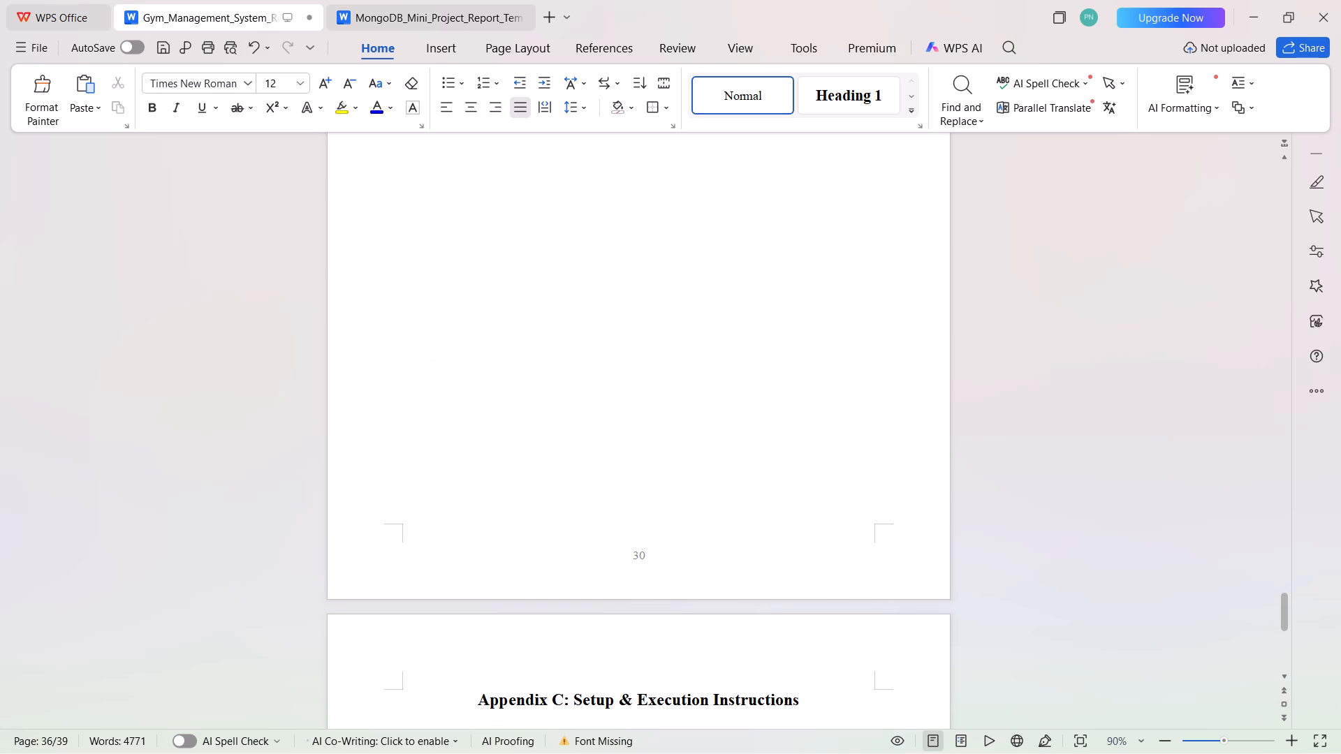
key(shift+a)
scroll(426, 459, up, 1)
key(BackSpace)
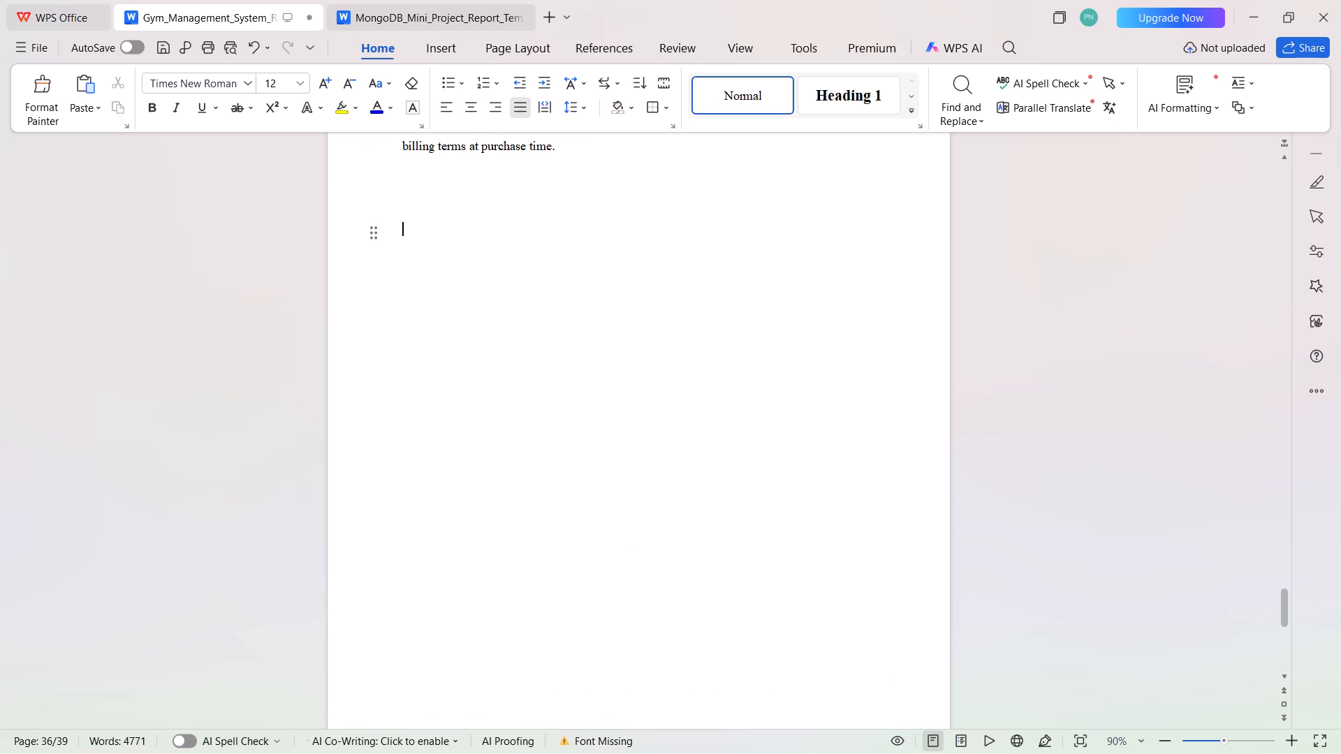
Remove the page break and blank lines above the first Appendix C heading, bringing it up to the Figure B.2 explanation.
scroll(426, 459, down, 3)
scroll(692, 618, down, 1)
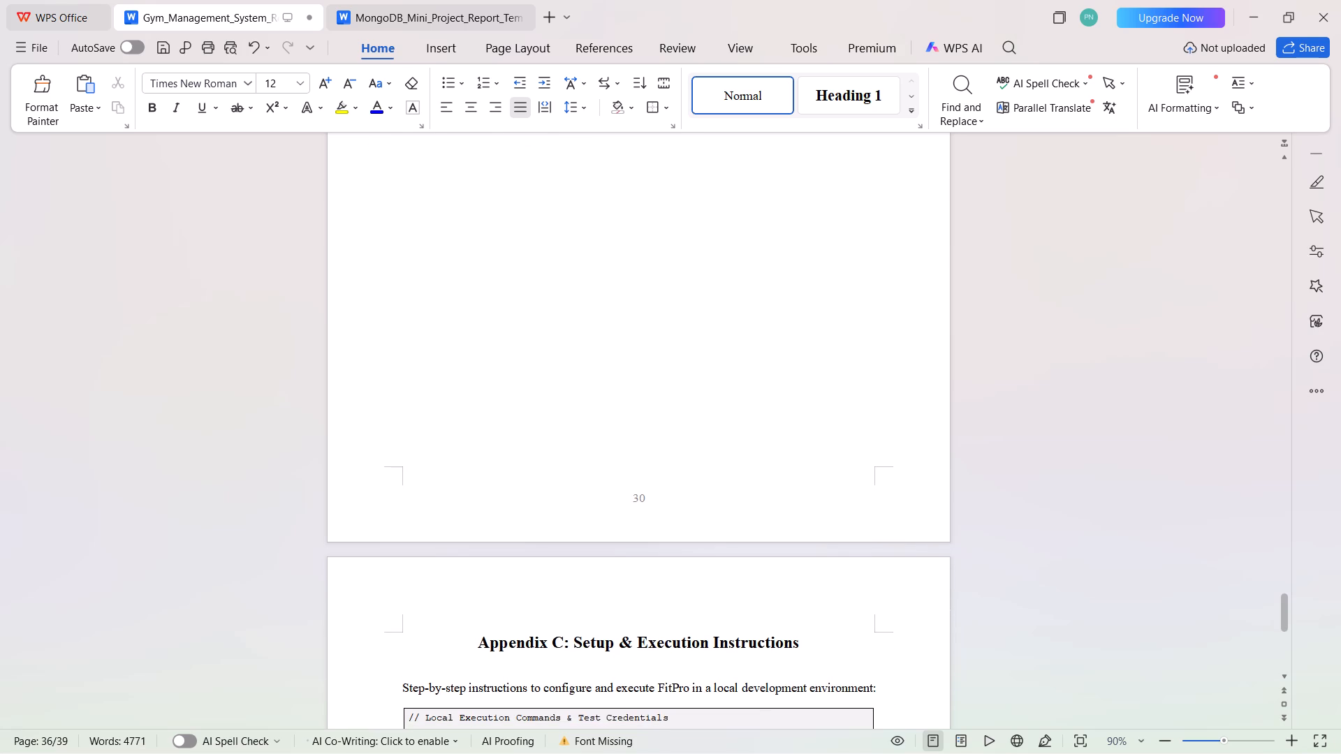
drag(801, 642, 492, 648)
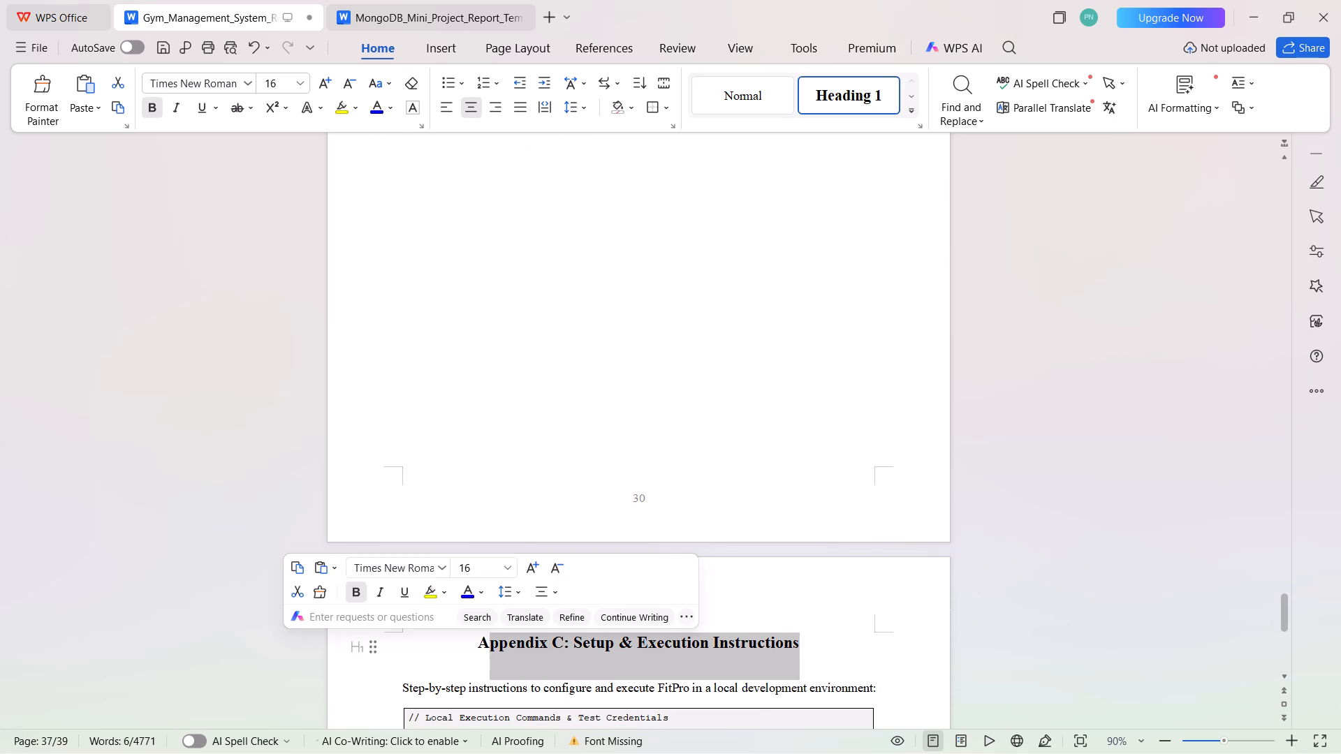
click(478, 645)
key(BackSpace)
key(BackSpace)
key(BackSpace)
key(BackSpace)
key(BackSpace)
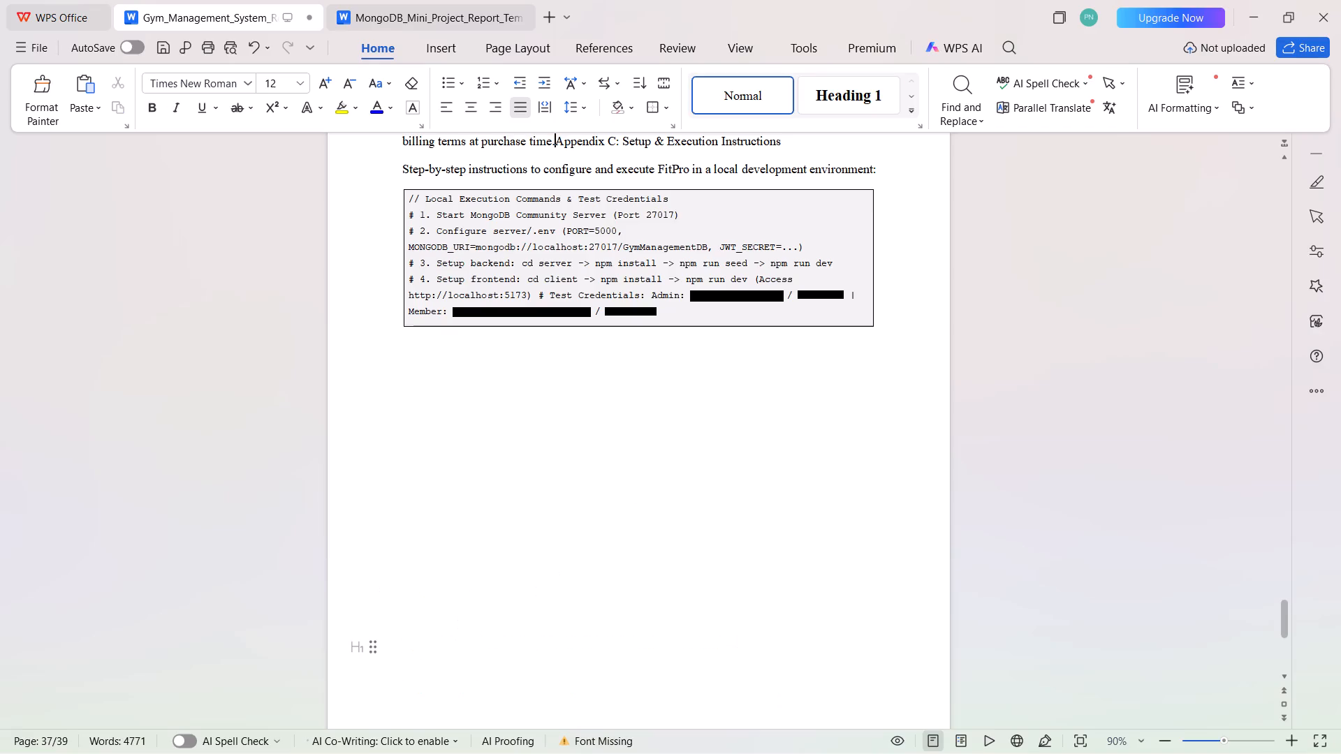
key(BackSpace)
Put the Appendix C heading on its own line with two blank lines between it and the Figure B.2 explanation.
scroll(478, 645, up, 1)
key(Return)
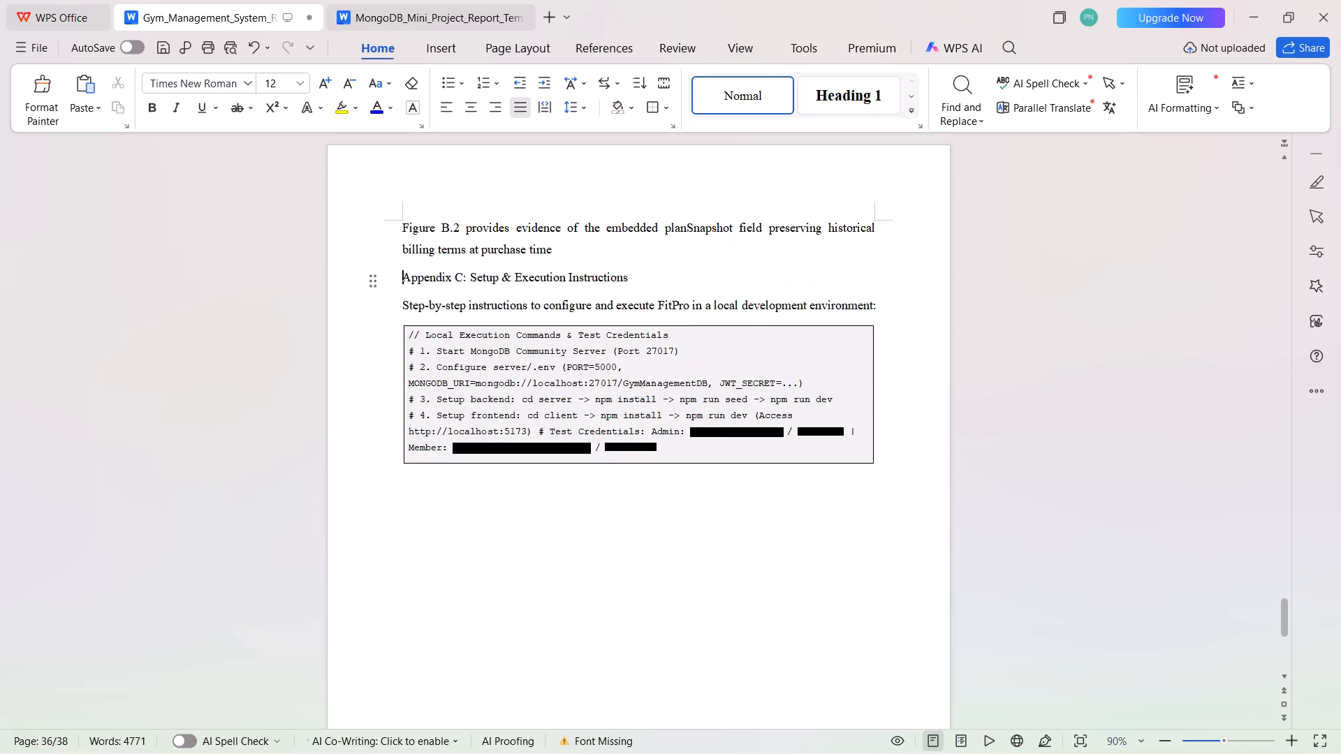
key(Return)
key(Return)
scroll(478, 645, down, 7)
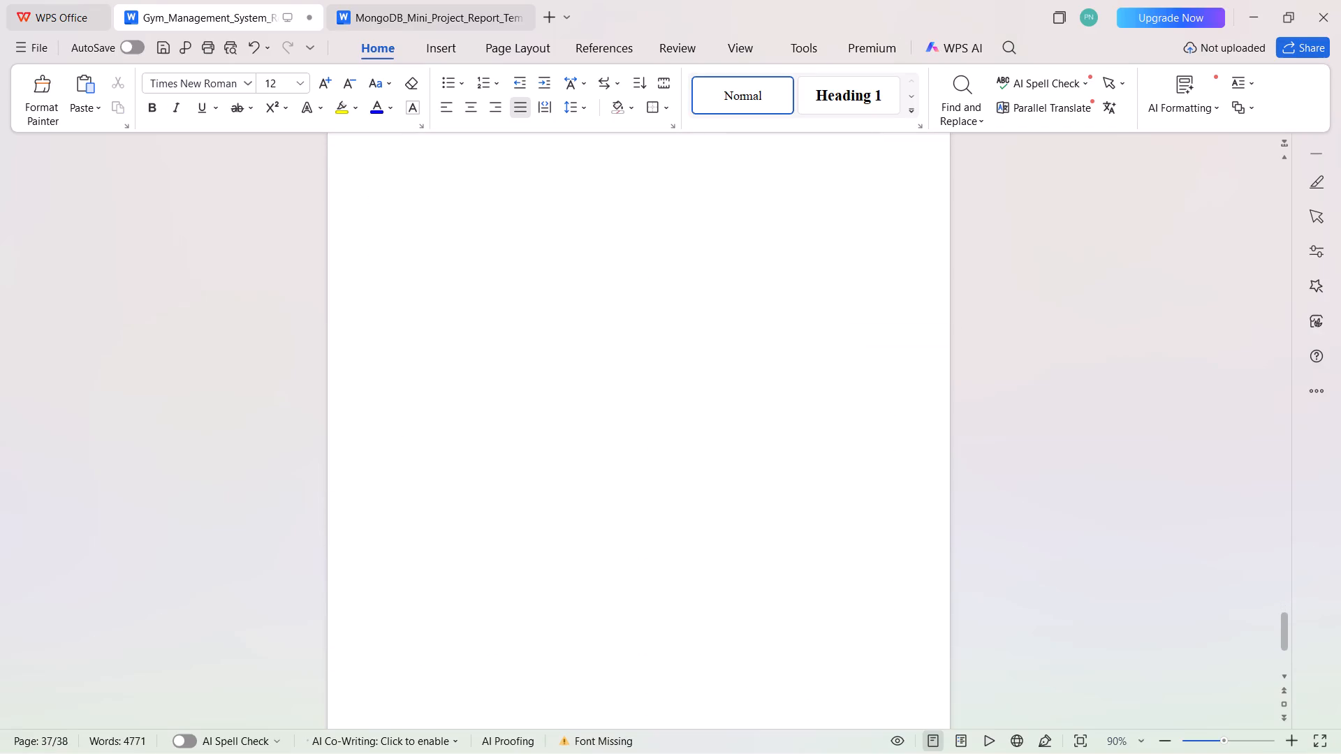
scroll(478, 645, up, 9)
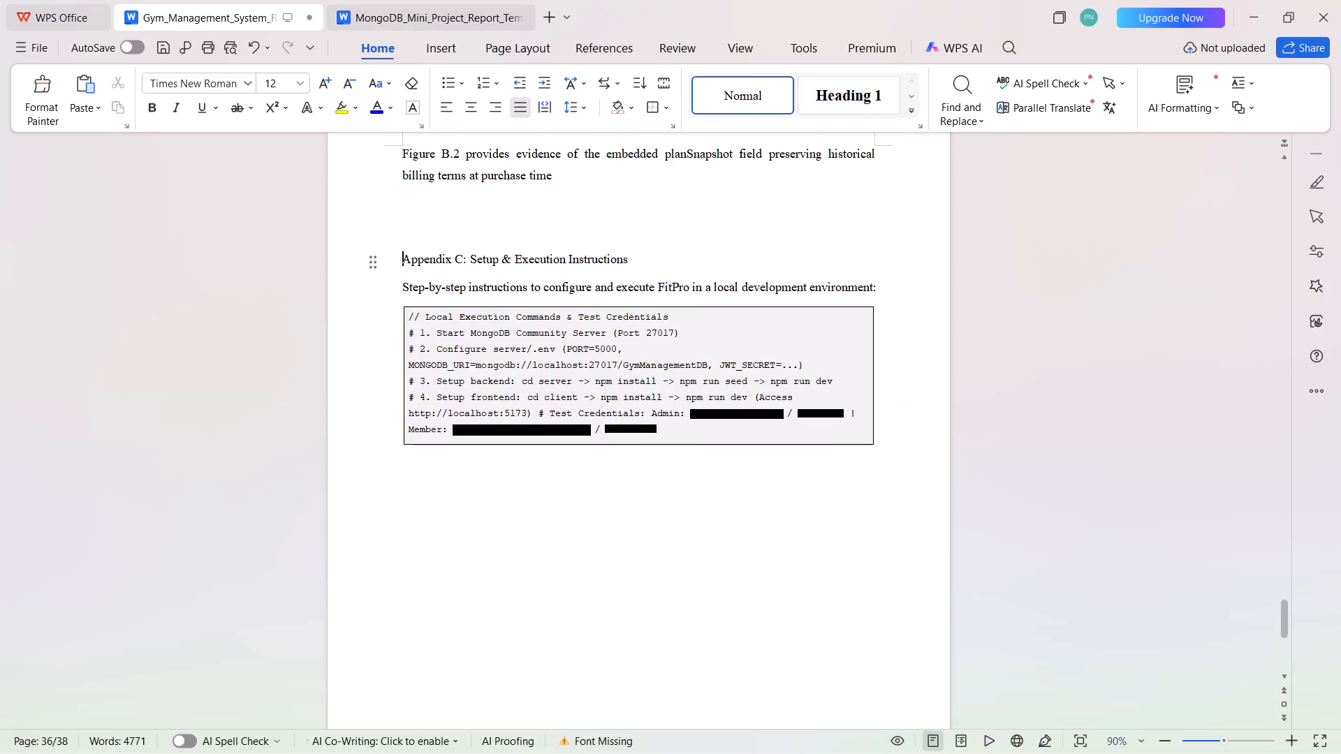
Make the relocated heading "Appendix C: Setup & Execution Instructions" bold and centred.
drag(635, 258, 388, 265)
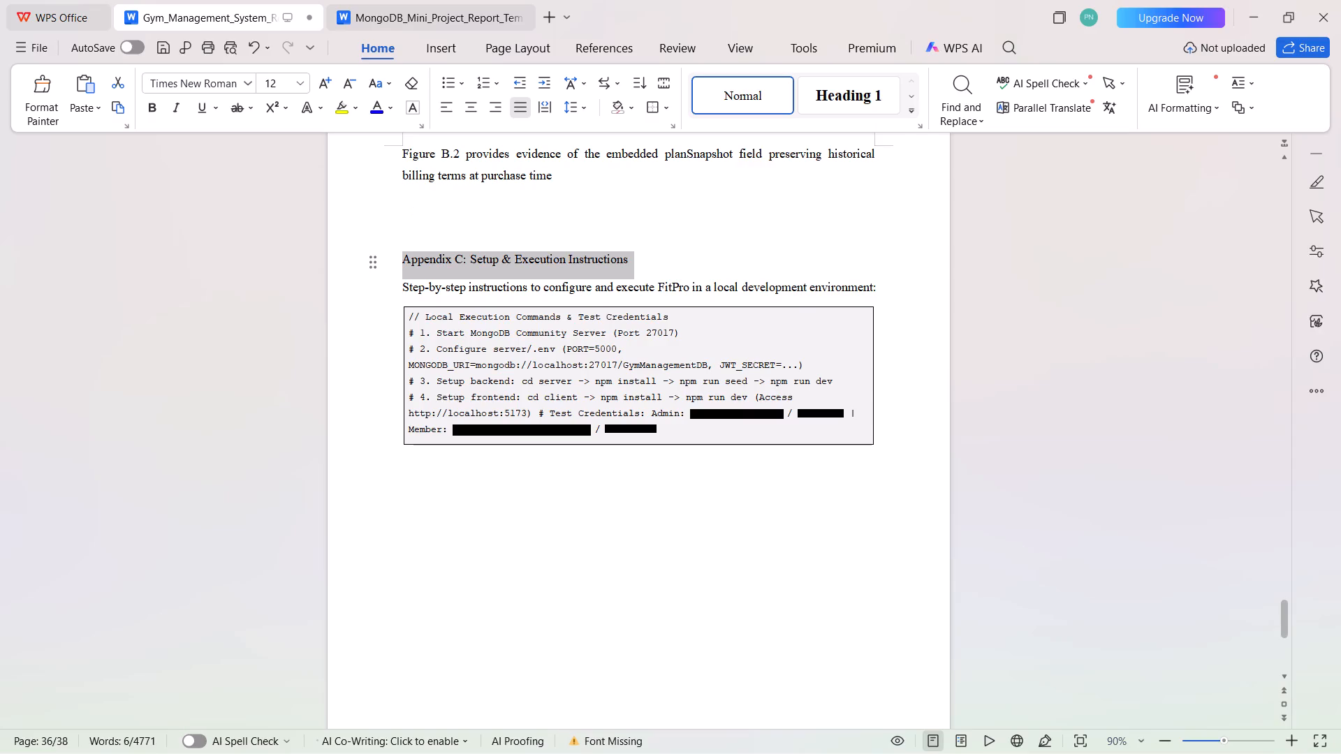
key(ctrl+b)
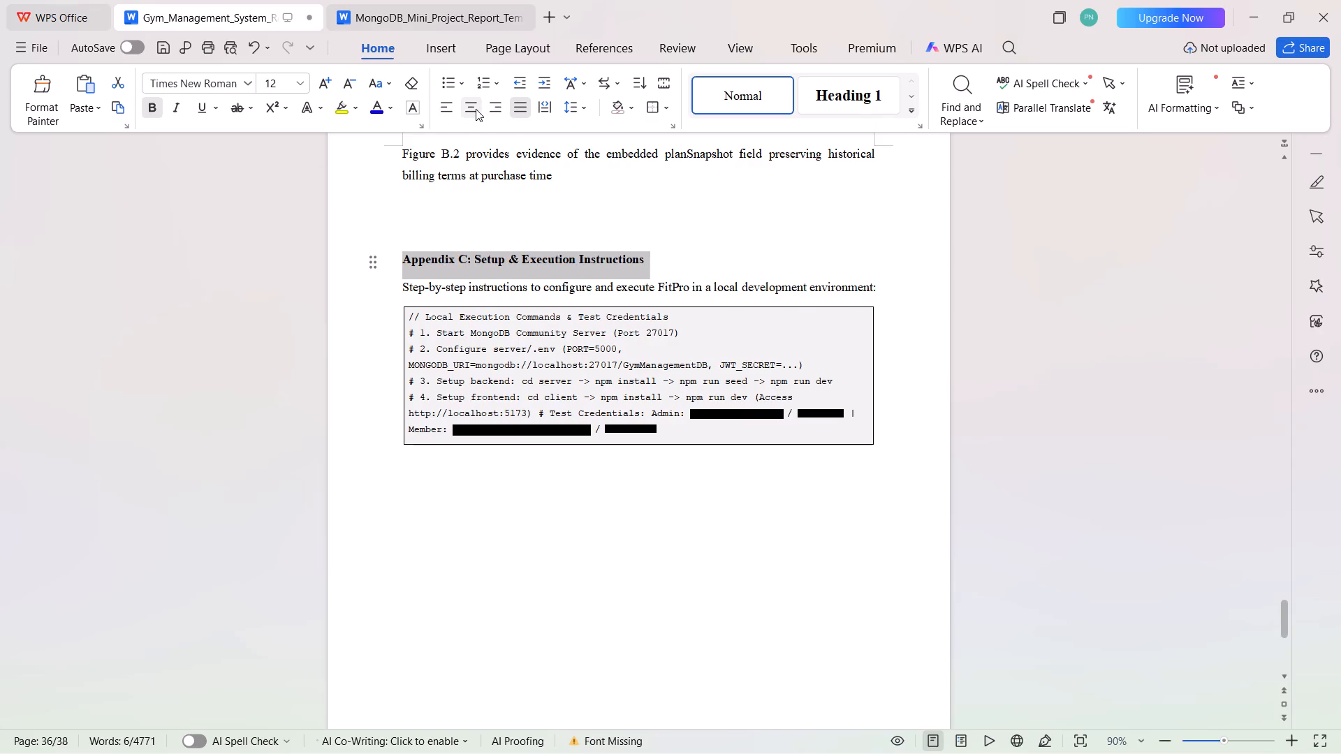
click(476, 109)
Check the Appendix B heading's font size and enlarge the relocated Appendix C heading to match at 16 pt.
scroll(539, 207, up, 8)
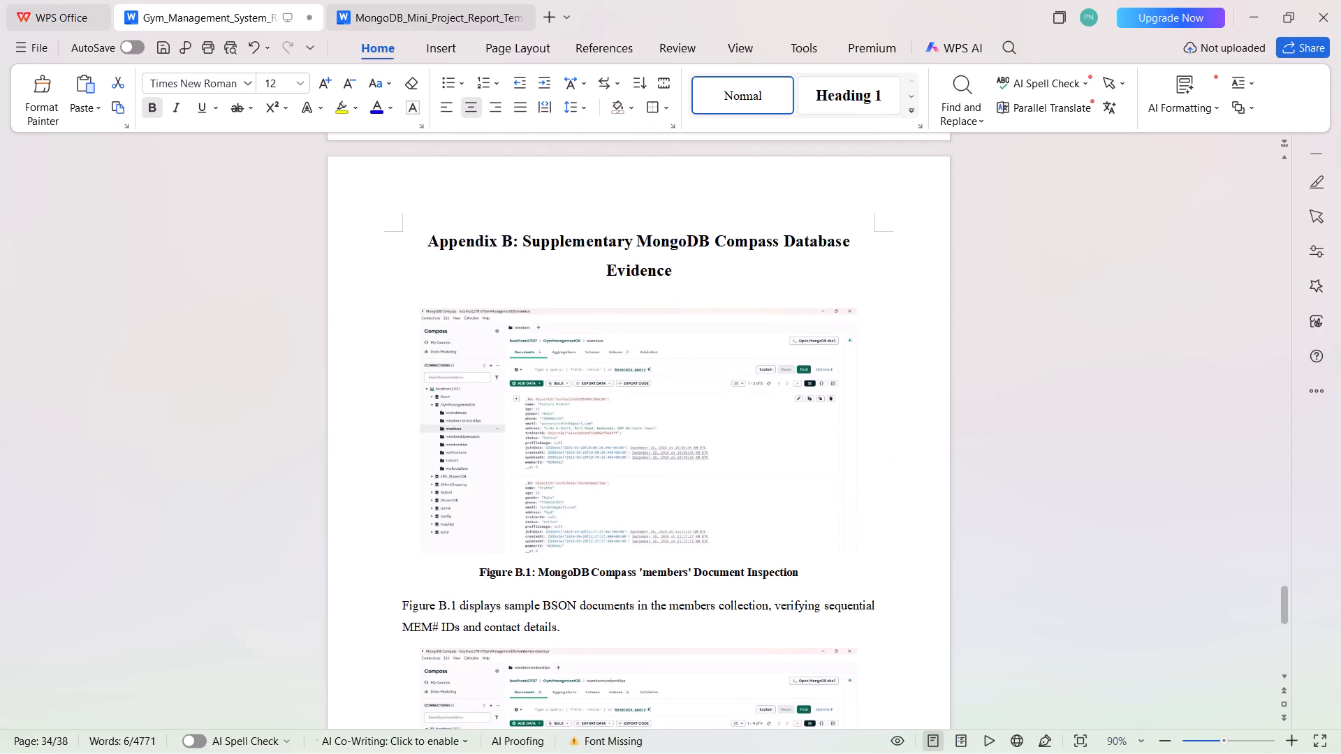
click(558, 235)
scroll(557, 331, down, 8)
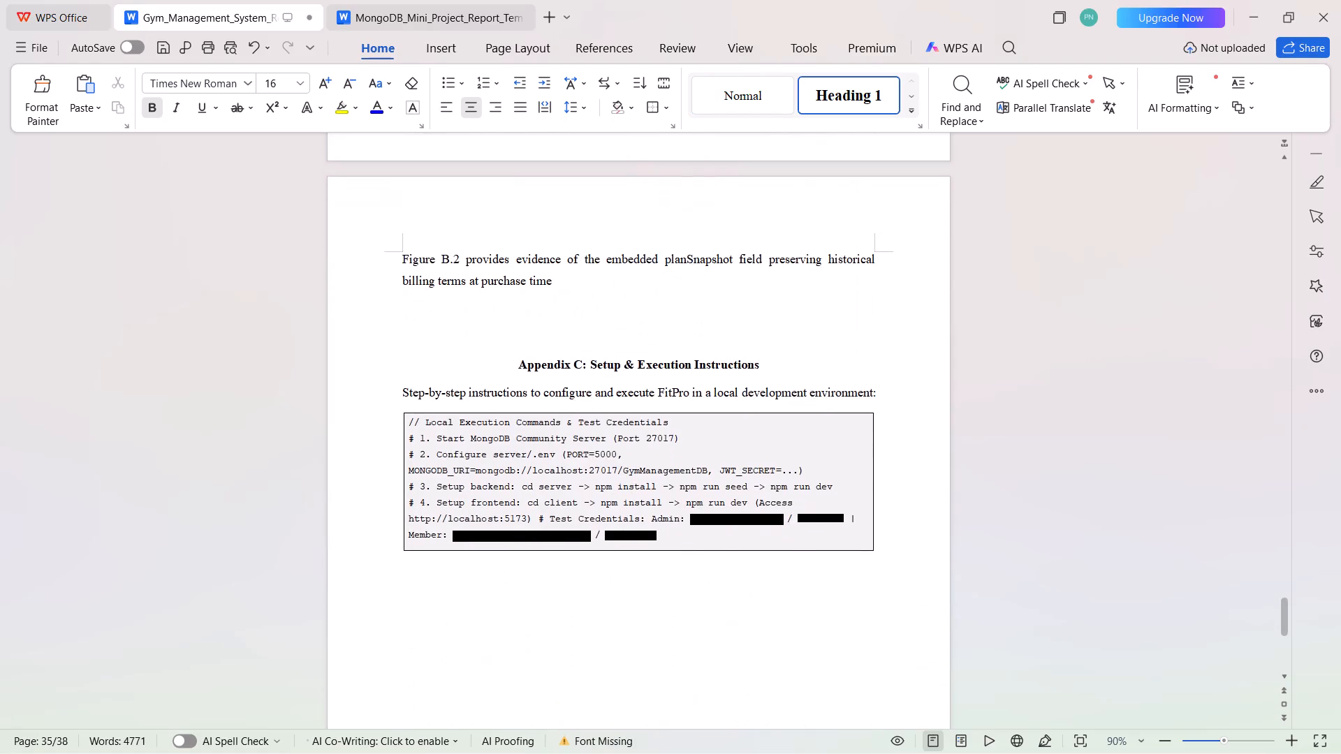
drag(763, 360, 518, 355)
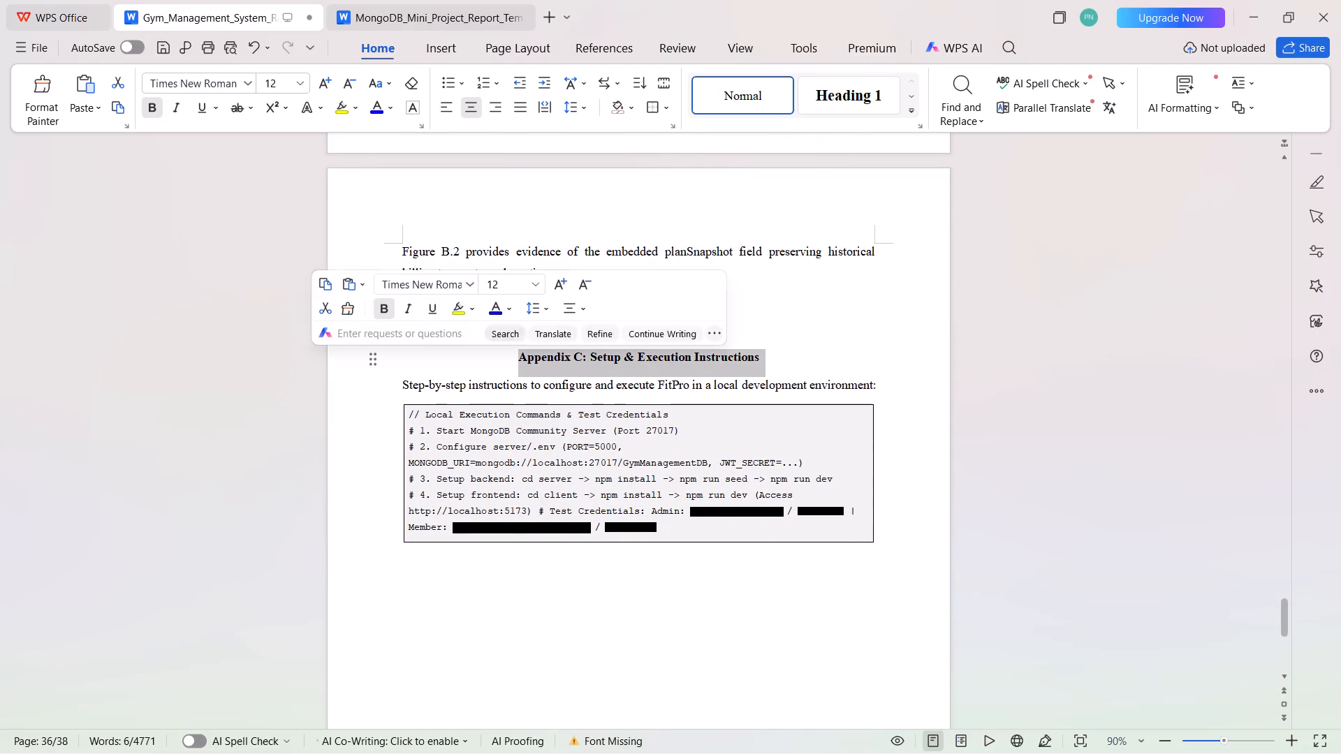
double_click(328, 82)
click(488, 357)
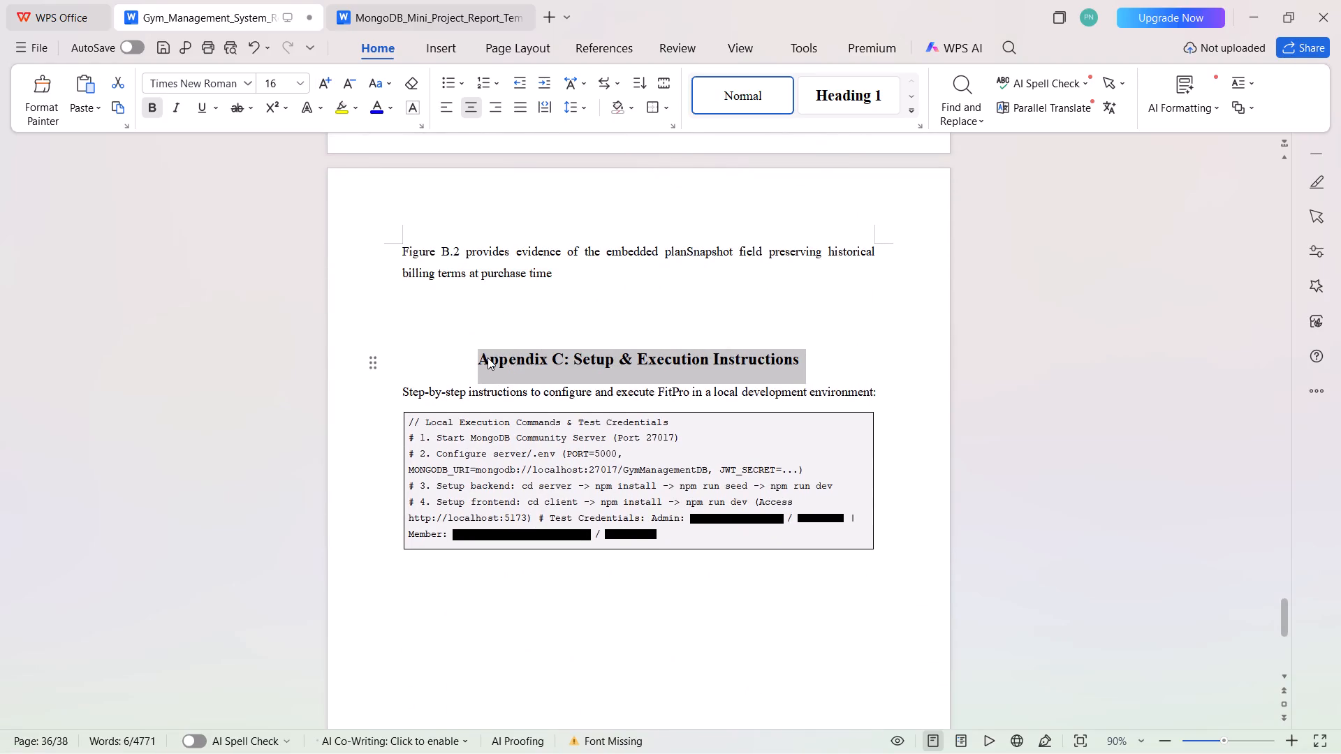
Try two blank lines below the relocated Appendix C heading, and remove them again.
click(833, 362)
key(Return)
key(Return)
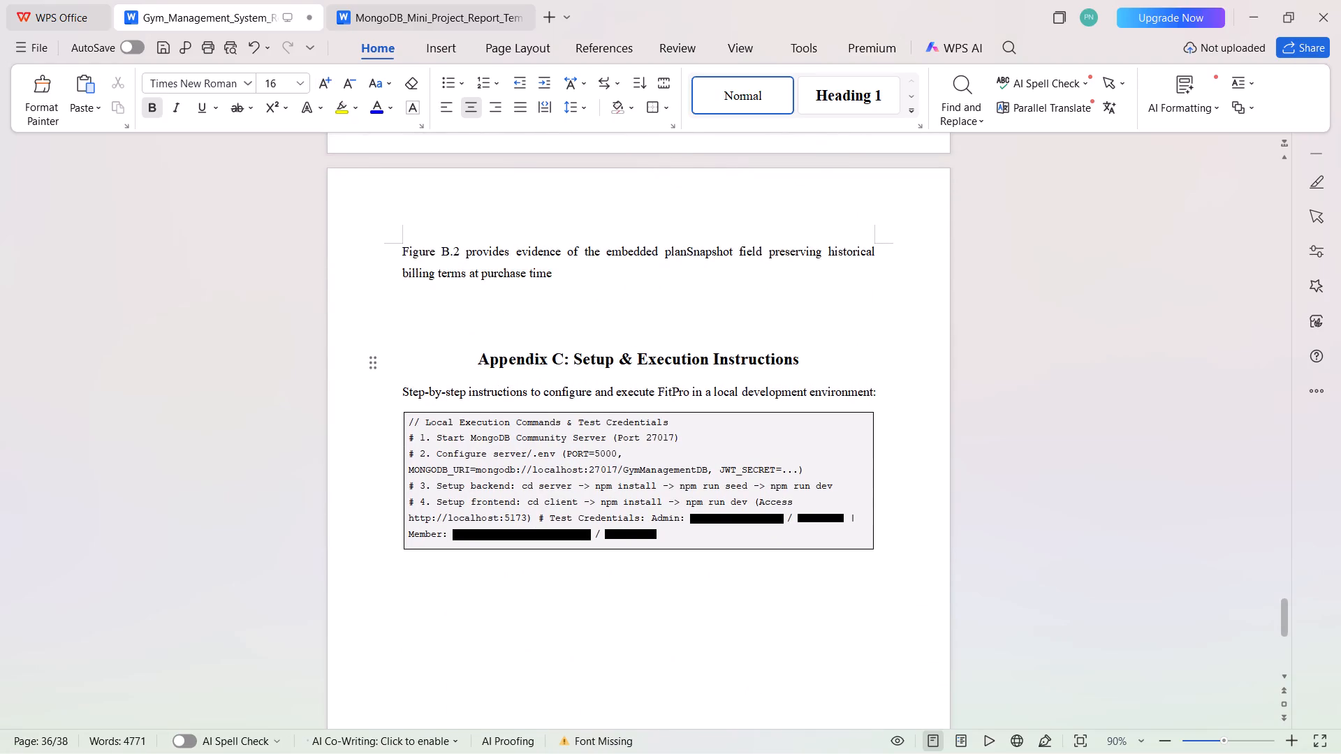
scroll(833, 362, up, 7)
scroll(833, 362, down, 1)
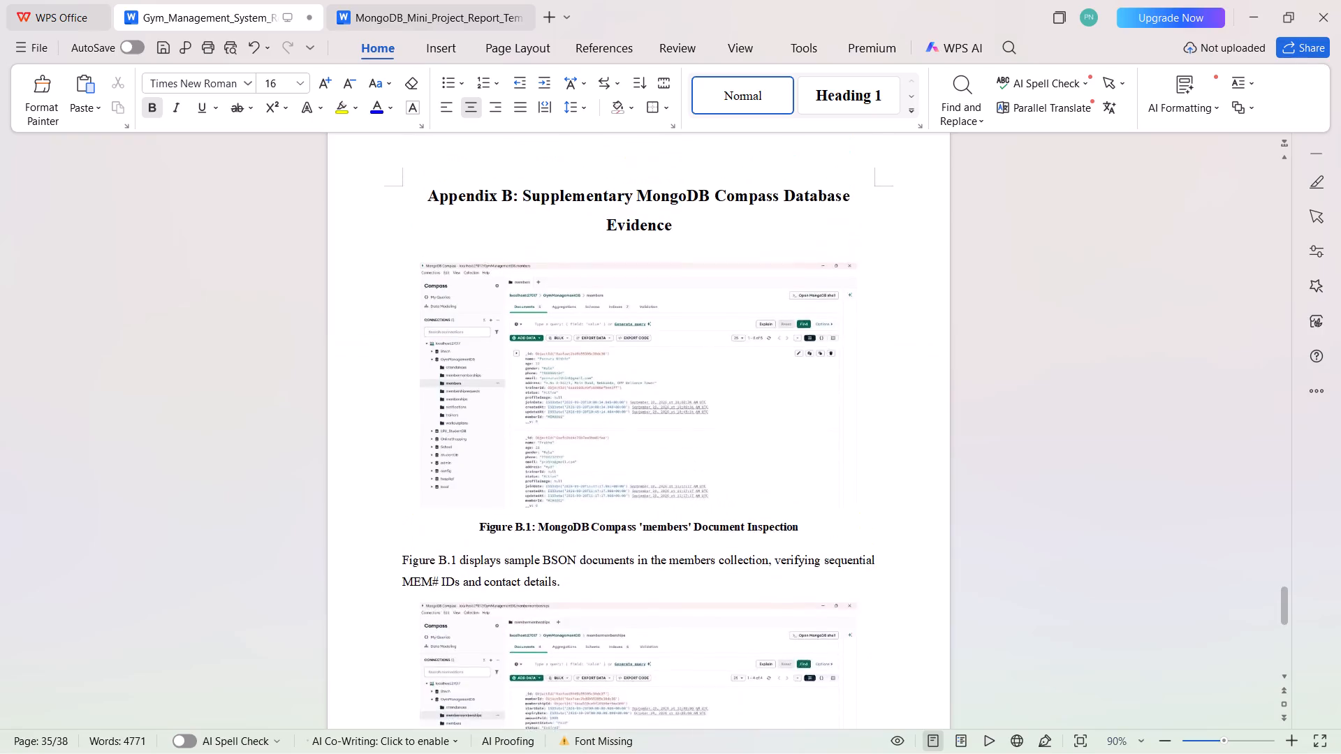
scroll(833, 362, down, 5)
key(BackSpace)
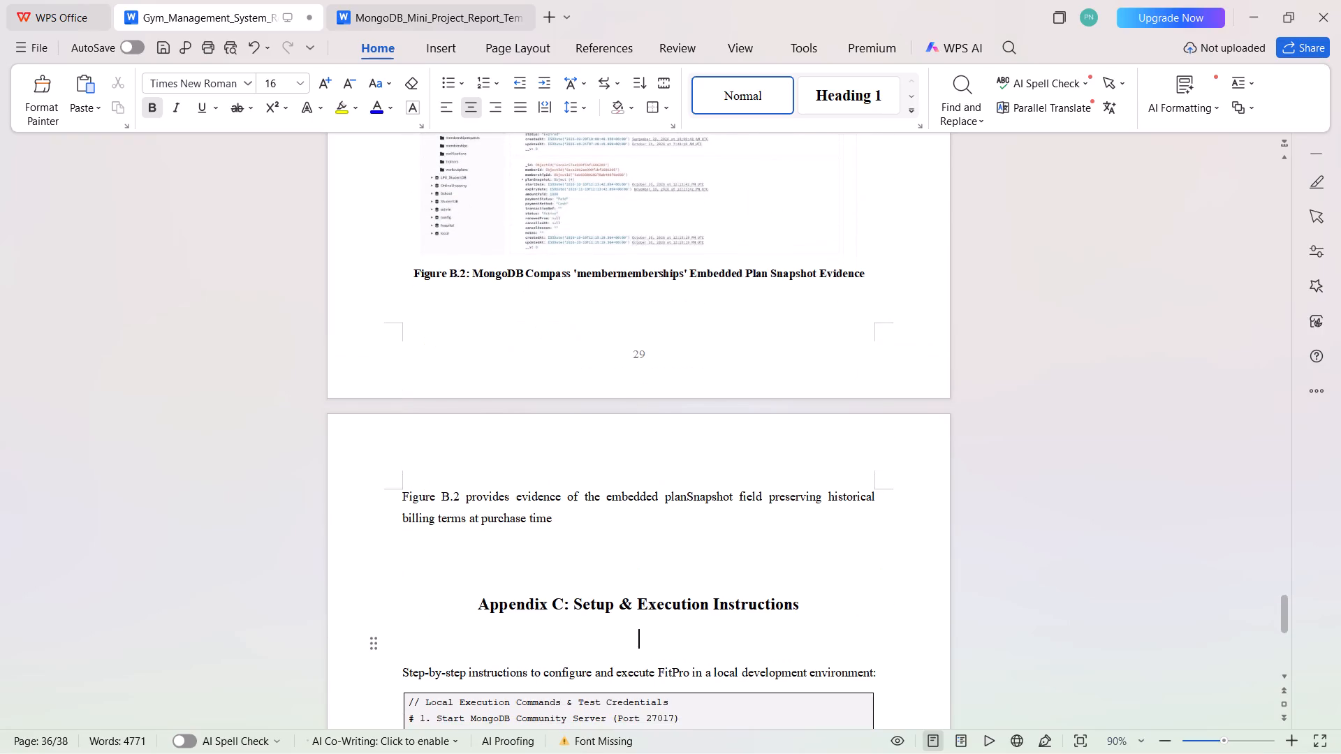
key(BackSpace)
Delete the duplicate Appendix C on the last page, including its heading, introductory sentence and code block.
scroll(833, 362, down, 15)
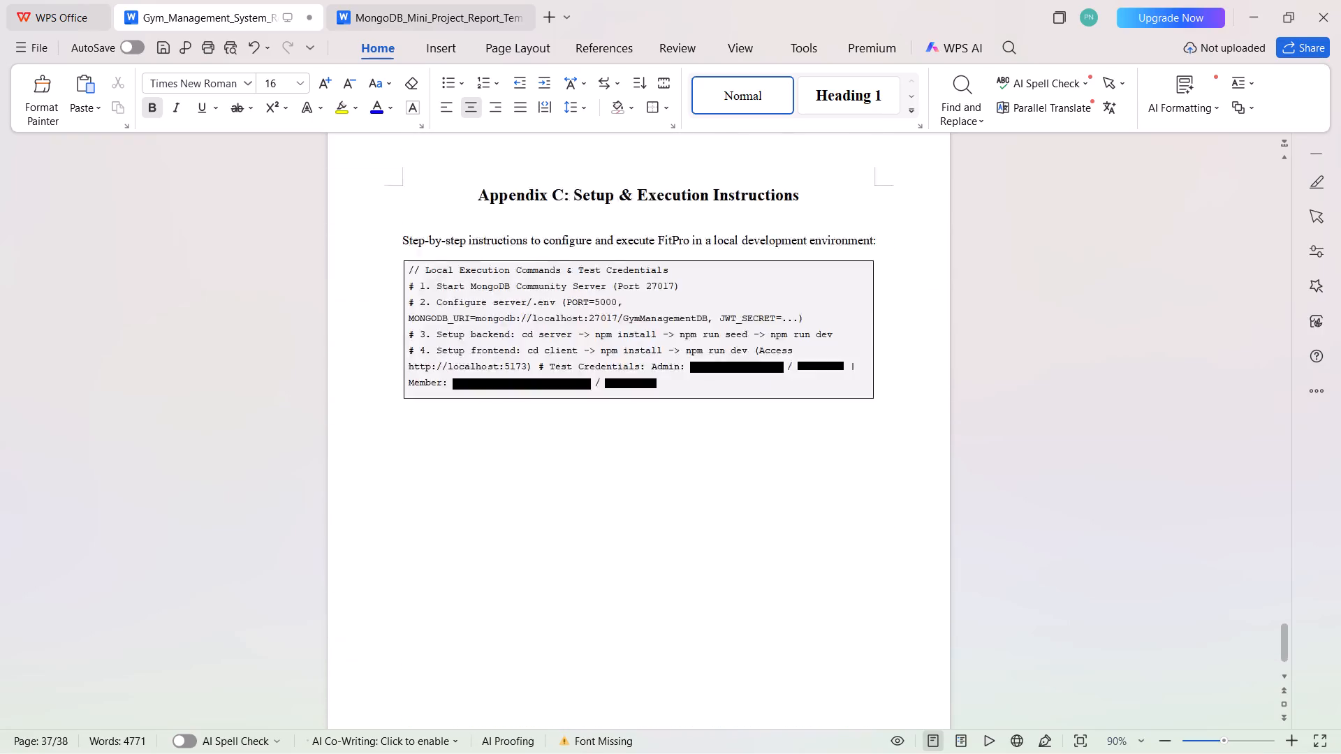
scroll(833, 362, down, 2)
scroll(833, 362, up, 9)
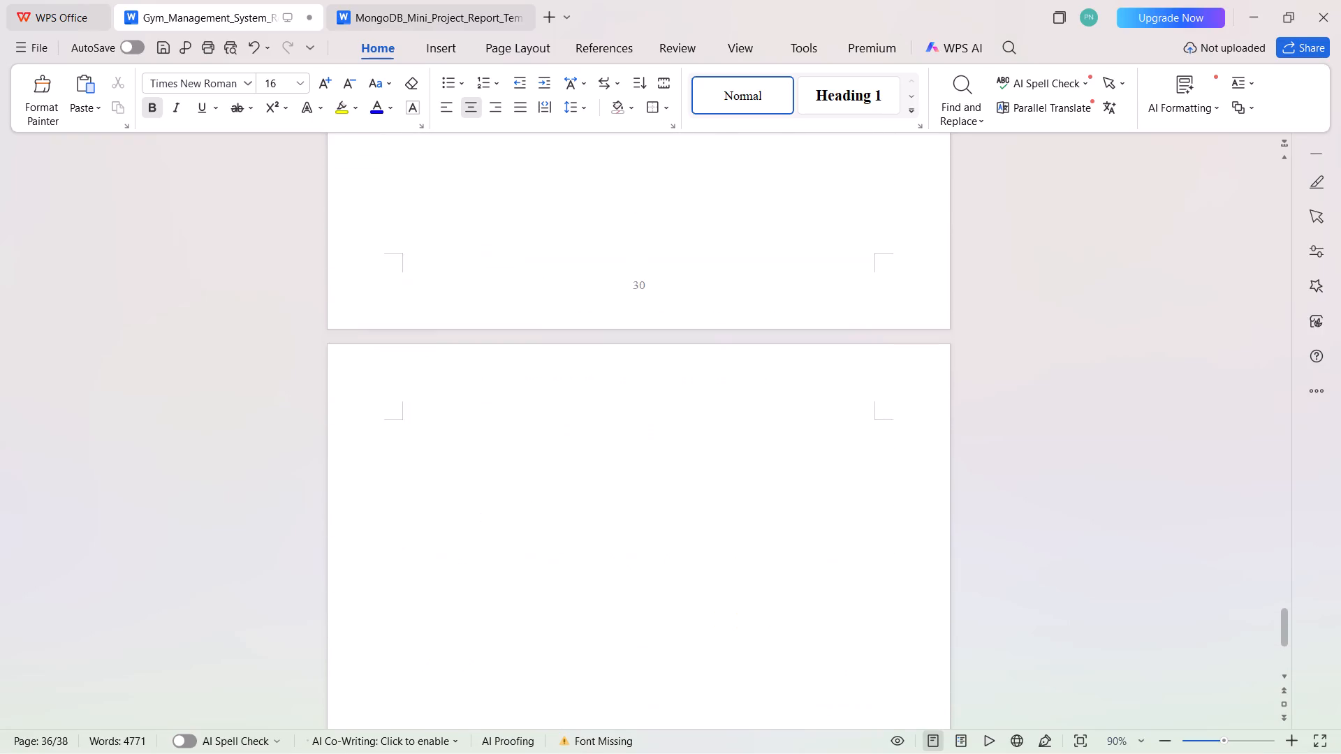
scroll(833, 362, up, 14)
scroll(833, 362, down, 20)
scroll(833, 362, down, 5)
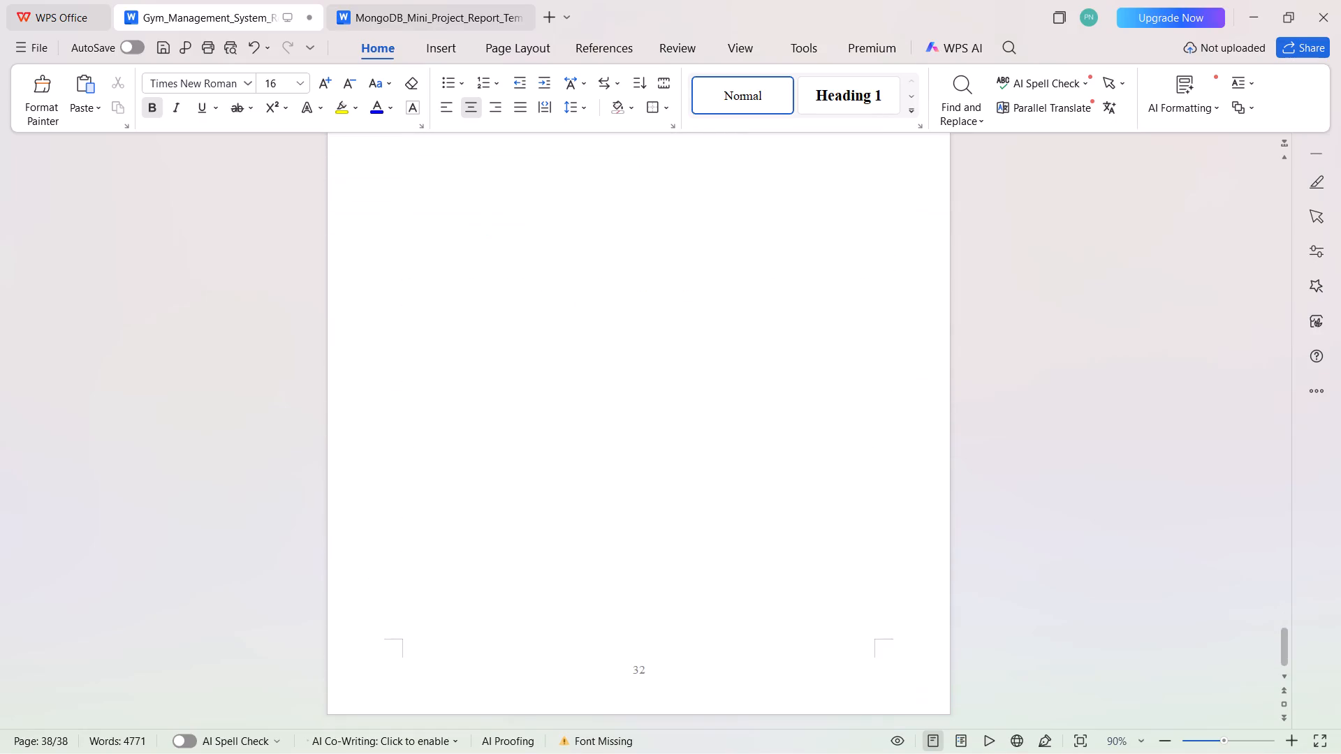
scroll(833, 362, down, 13)
click(670, 390)
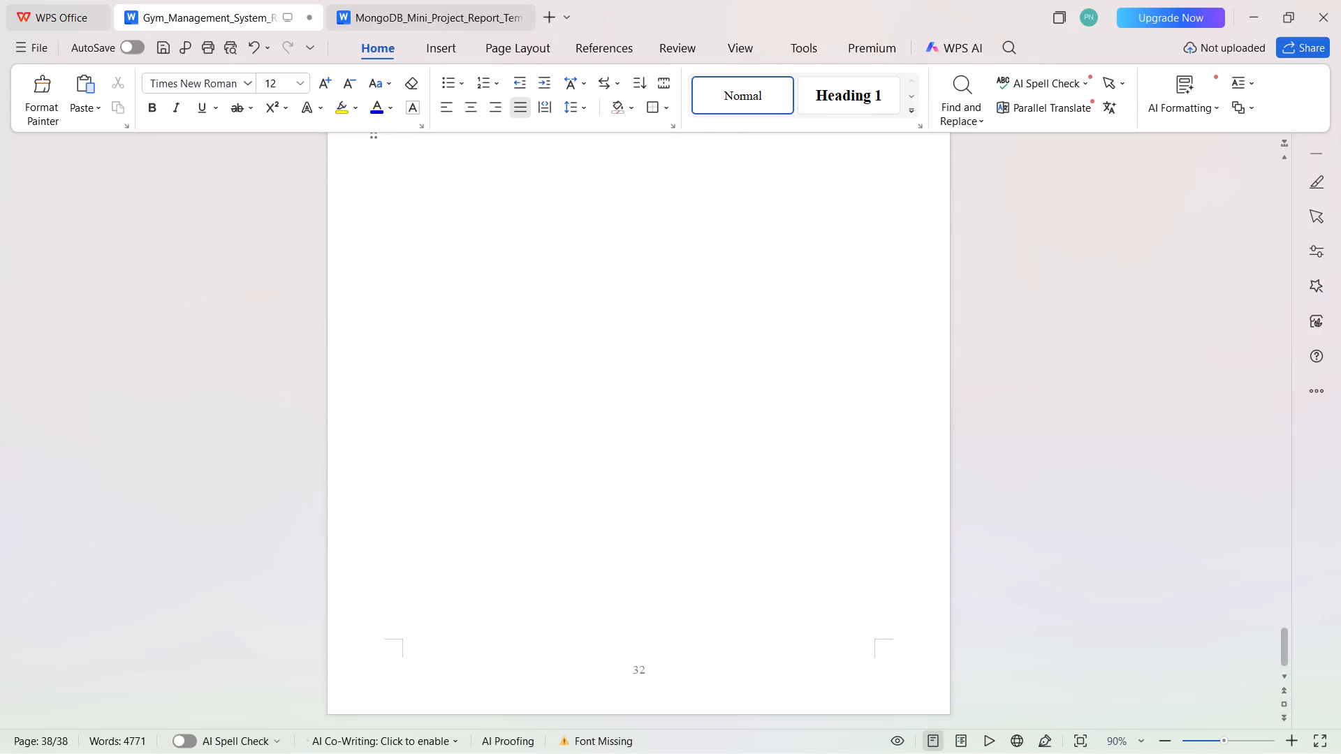
scroll(651, 401, up, 2)
scroll(651, 401, down, 11)
scroll(651, 401, up, 4)
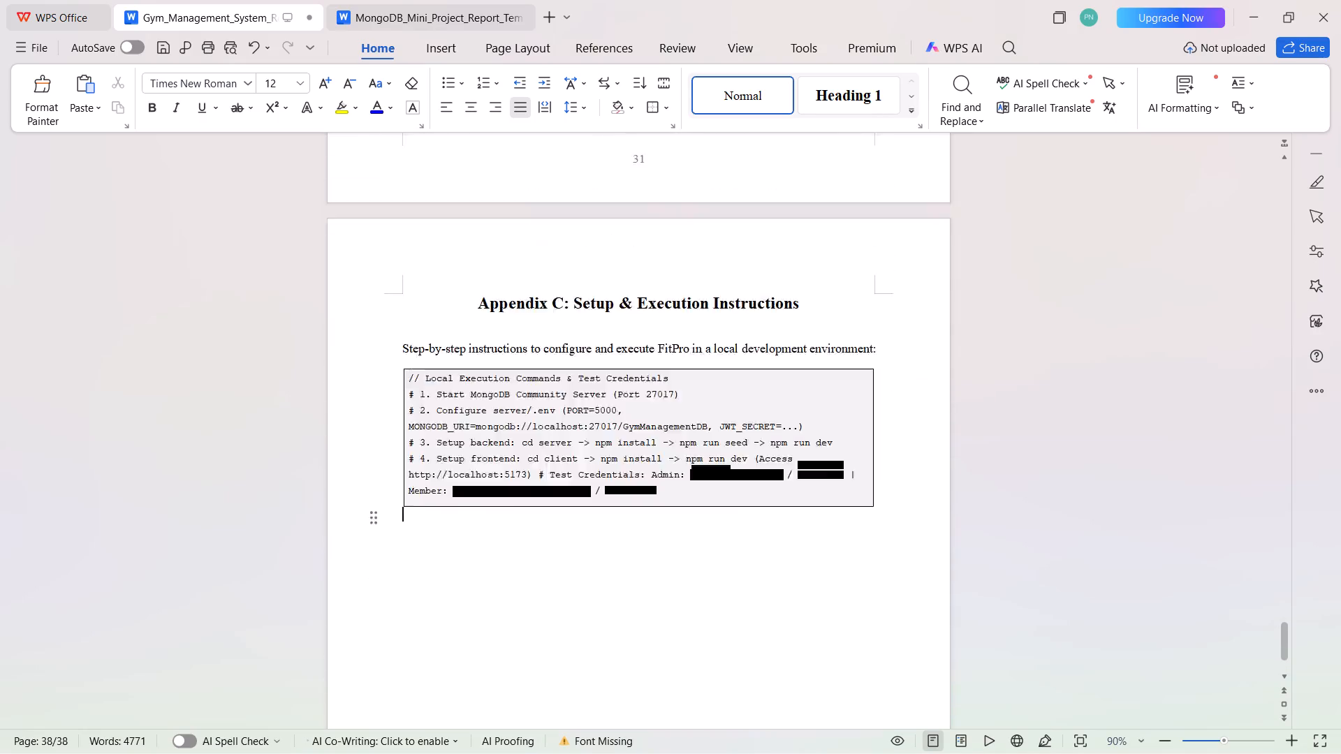
scroll(651, 401, up, 2)
scroll(651, 401, down, 1)
drag(891, 664, 525, 526)
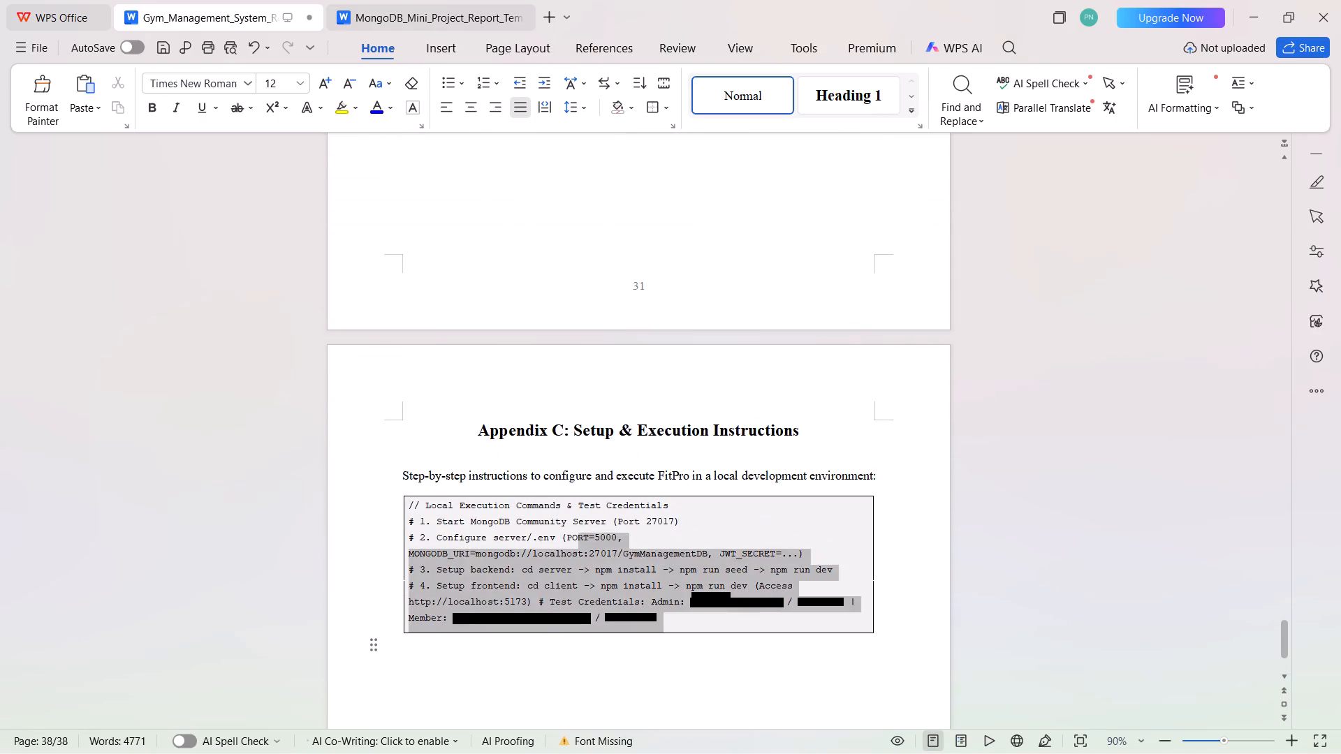
drag(525, 526, 398, 383)
key(BackSpace)
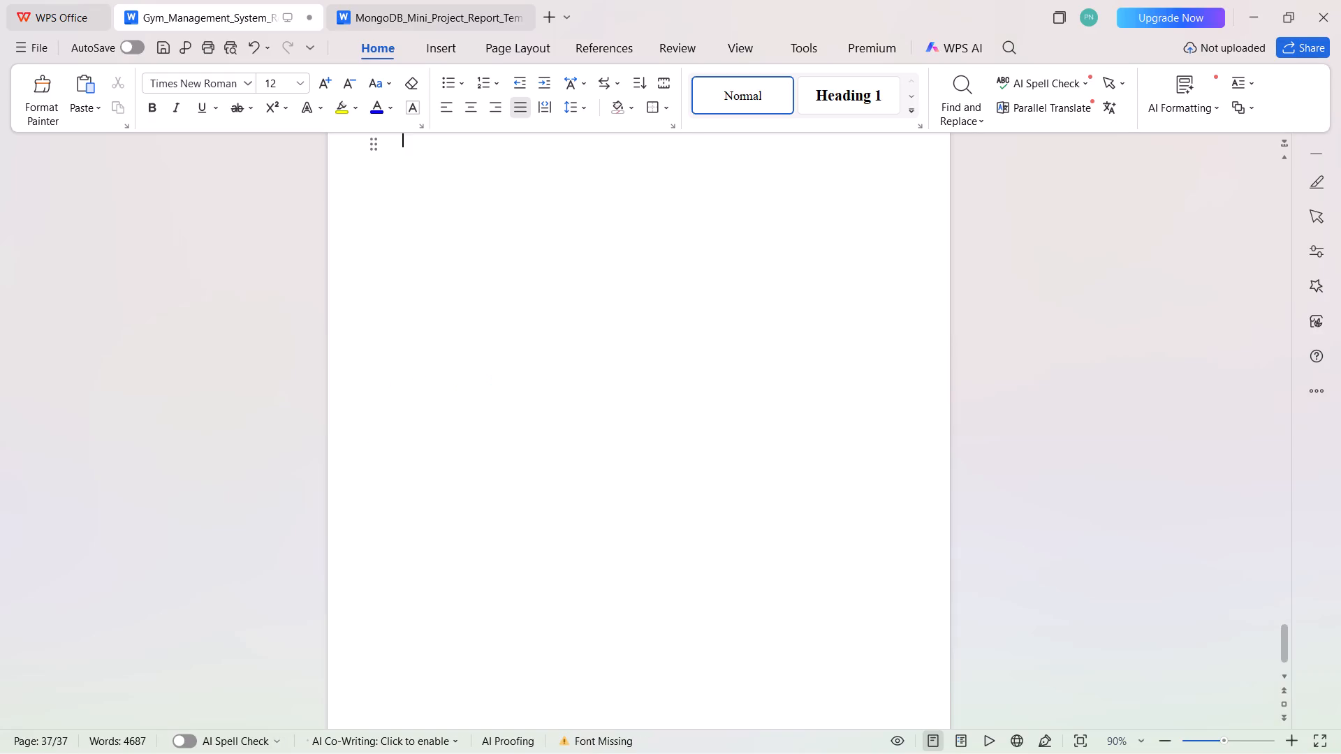
Remove the leftover blank lines and breaks so the document ends directly after the remaining Appendix C.
scroll(398, 383, up, 2)
key(BackSpace)
key(BackSpace)
key(BackSpace)
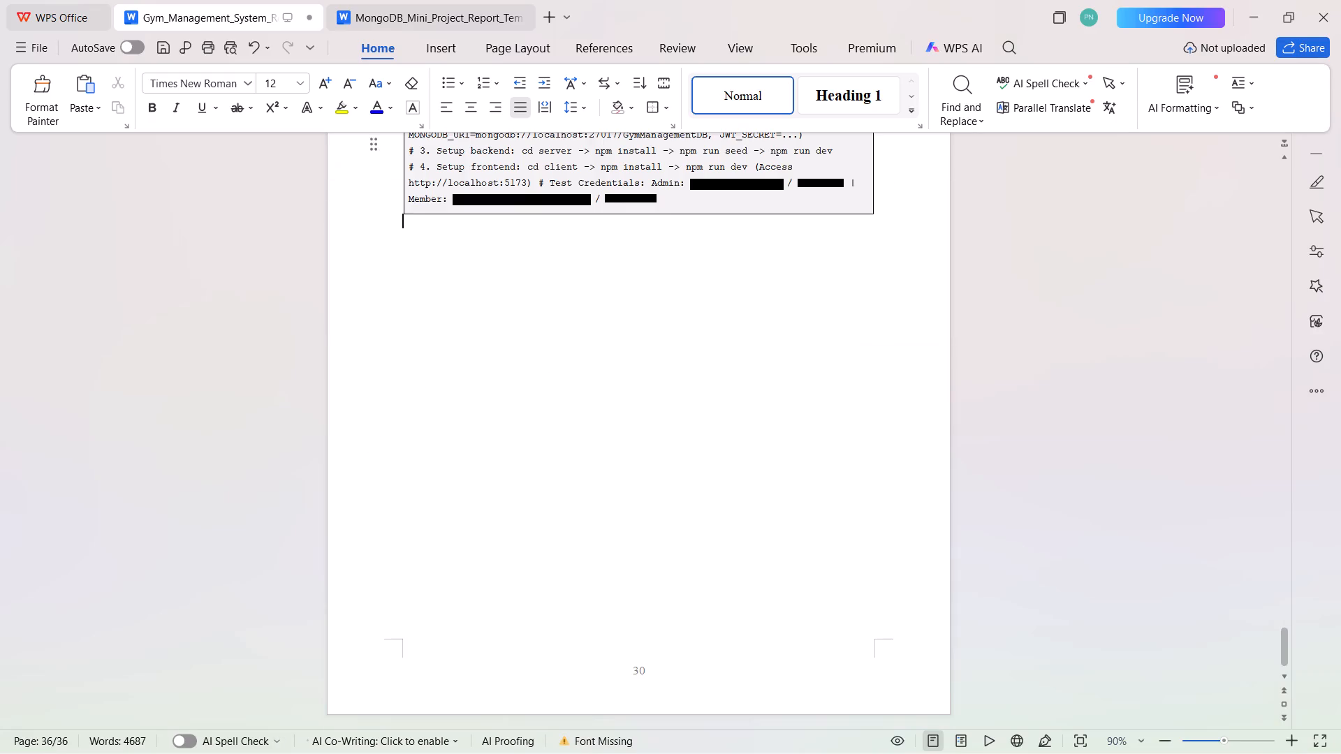
Review the page layout and spacing of Appendices A, B and C.
scroll(398, 383, down, 3)
scroll(398, 383, up, 4)
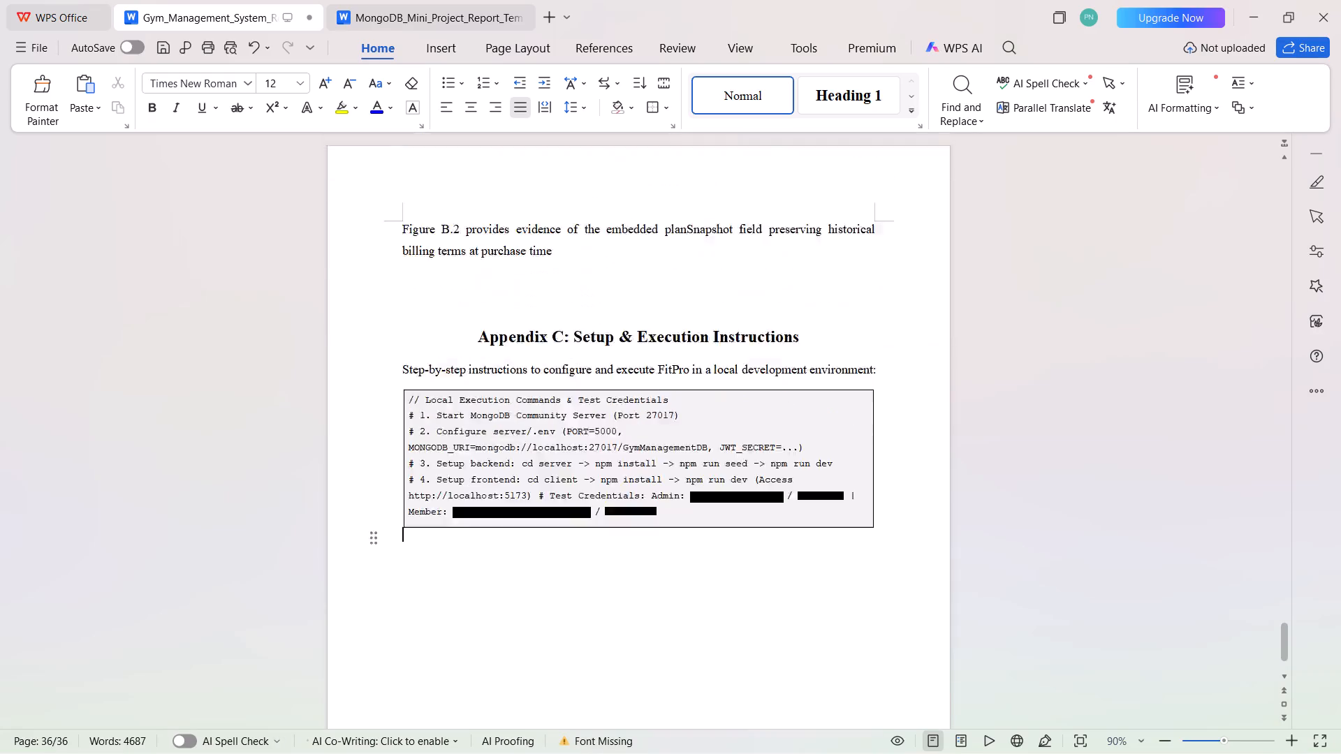
scroll(398, 383, up, 1)
scroll(432, 441, up, 1)
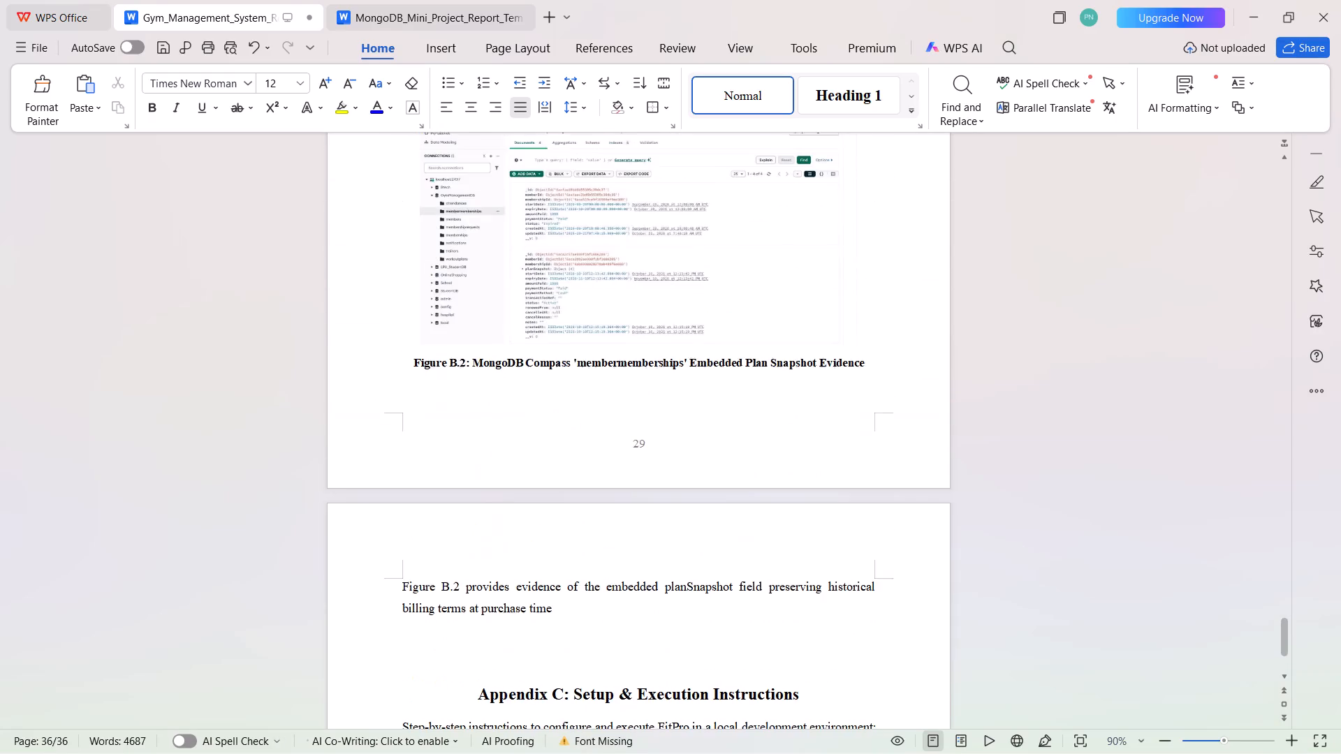
scroll(432, 441, up, 7)
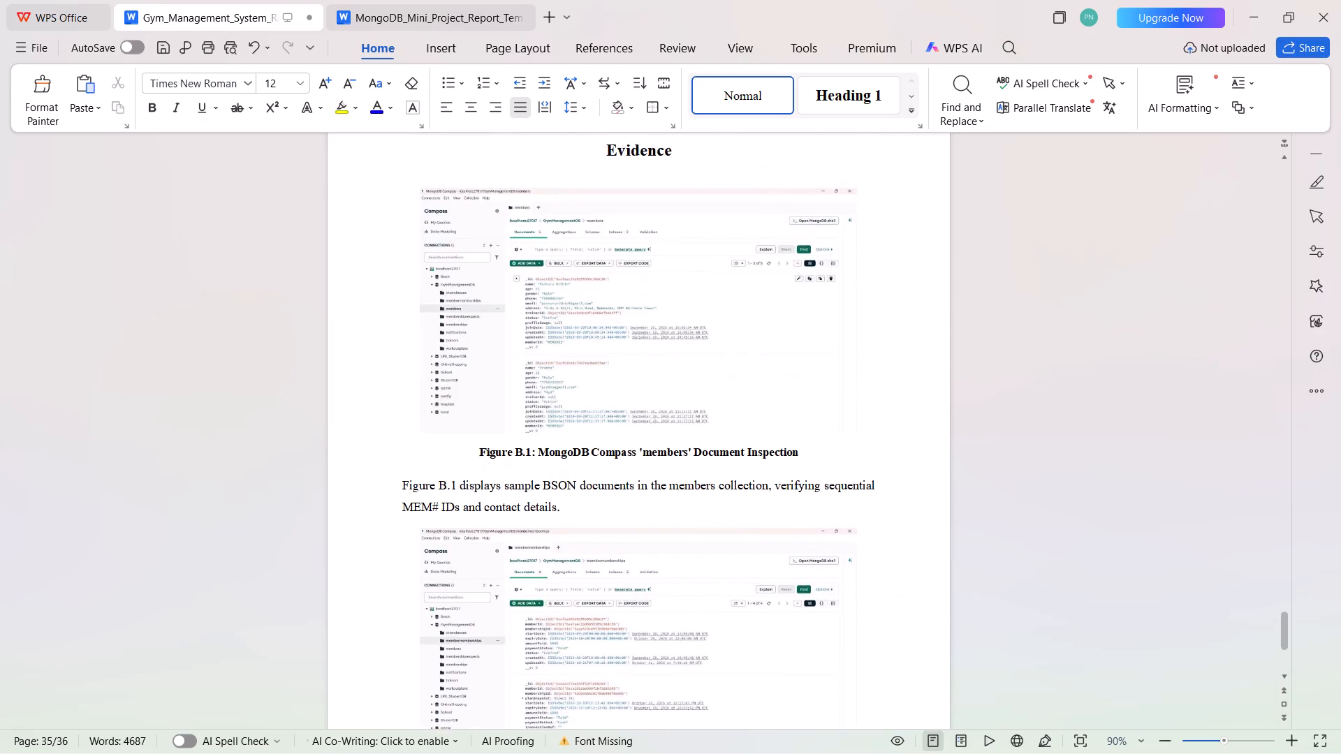
scroll(432, 441, up, 6)
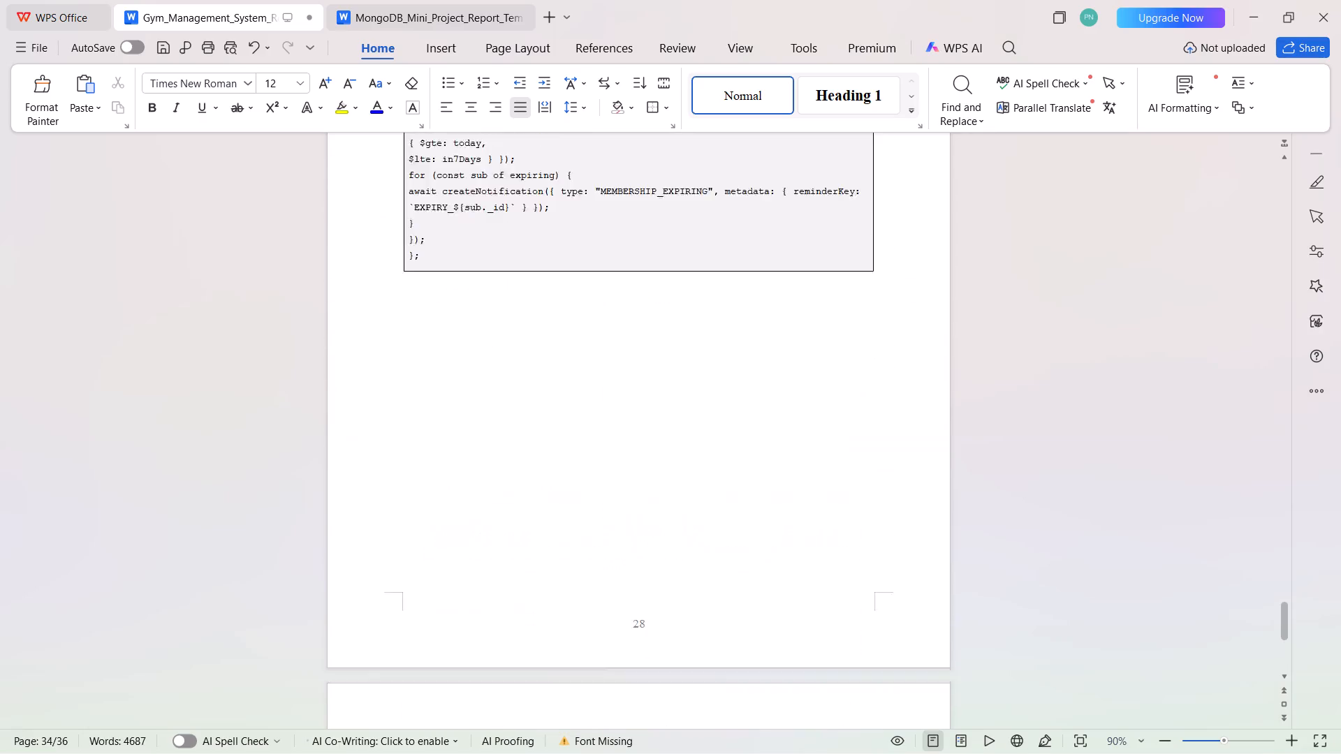
scroll(432, 441, up, 5)
scroll(432, 441, down, 2)
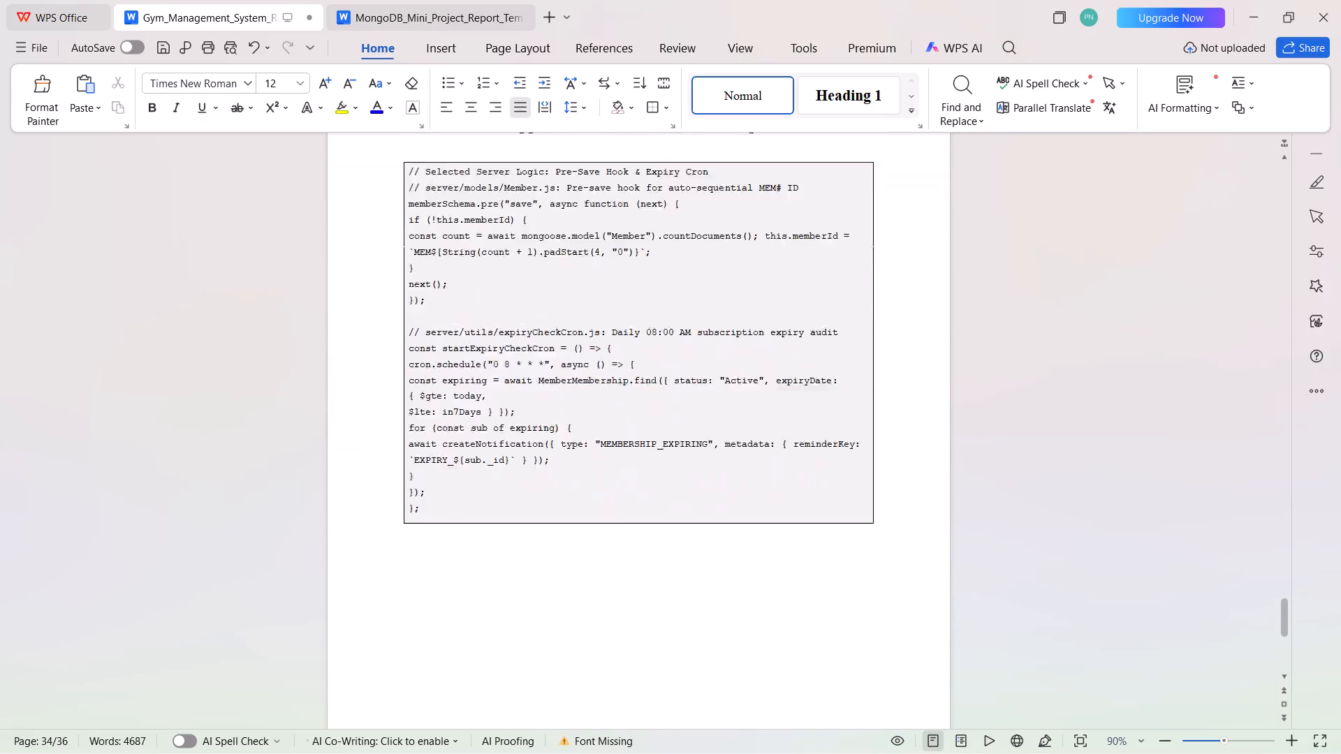
scroll(432, 441, down, 7)
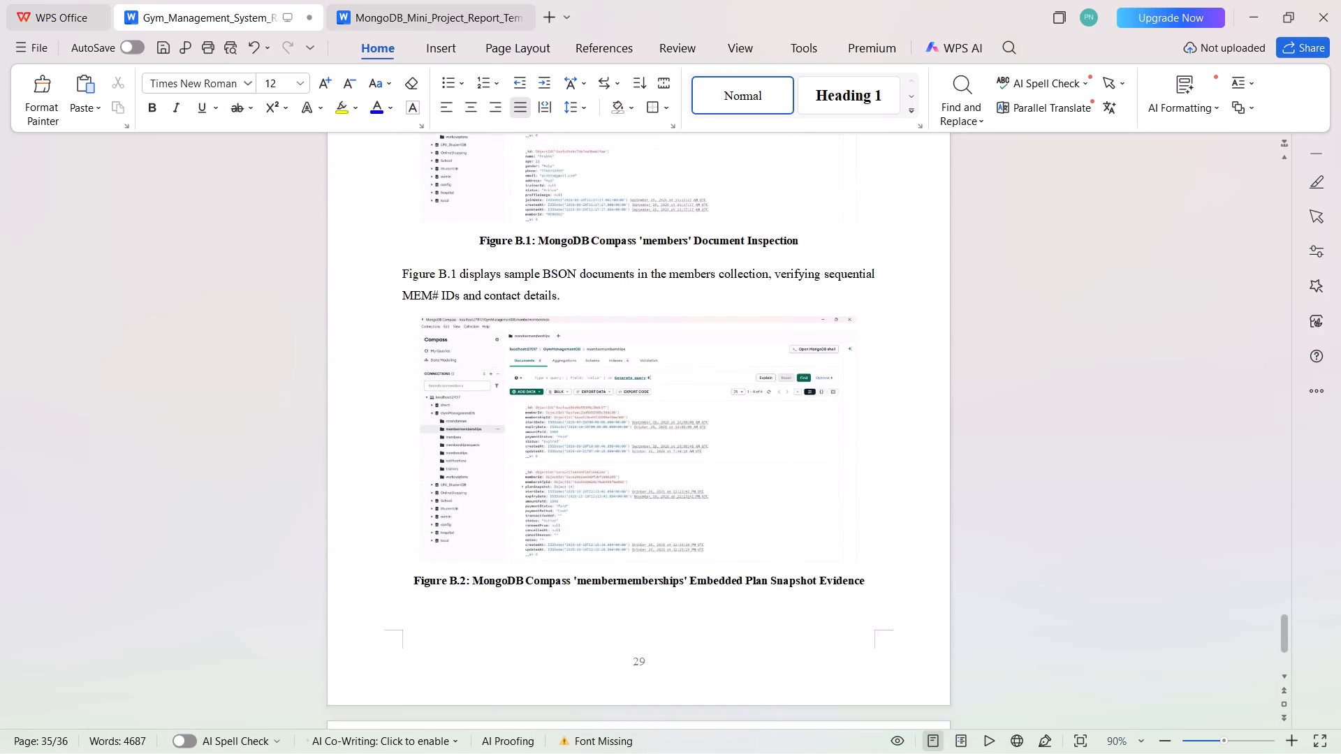
scroll(432, 441, down, 5)
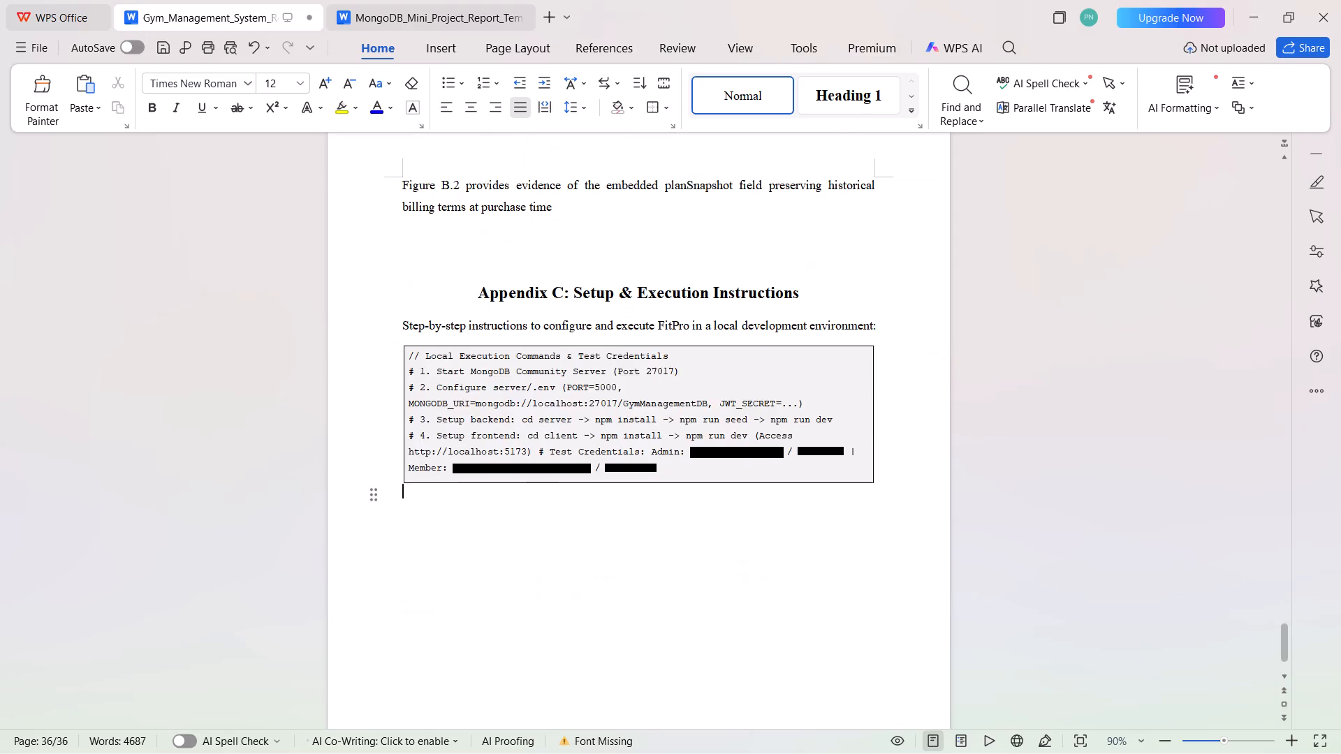
Pull the Appendix B heading up onto the preceding page, on its own line after the Appendix A code.
scroll(432, 441, up, 7)
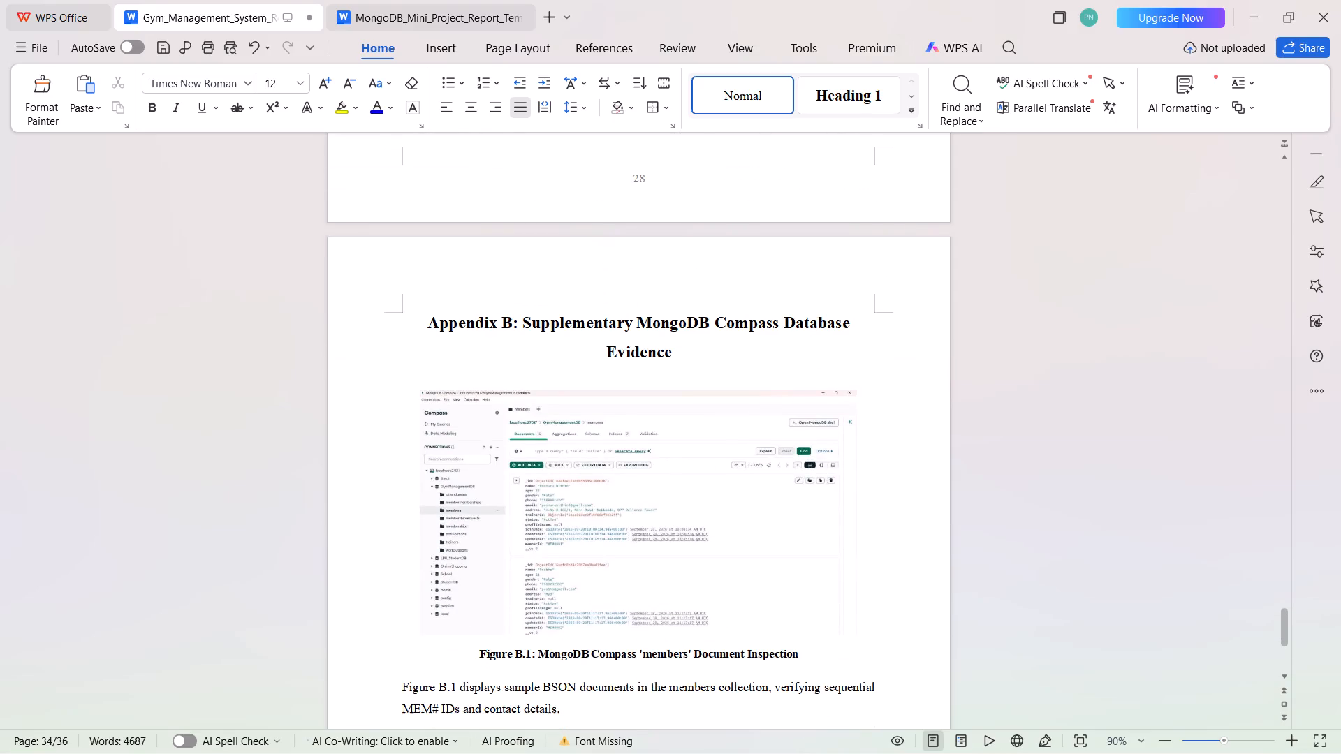
click(428, 325)
key(BackSpace)
key(BackSpace)
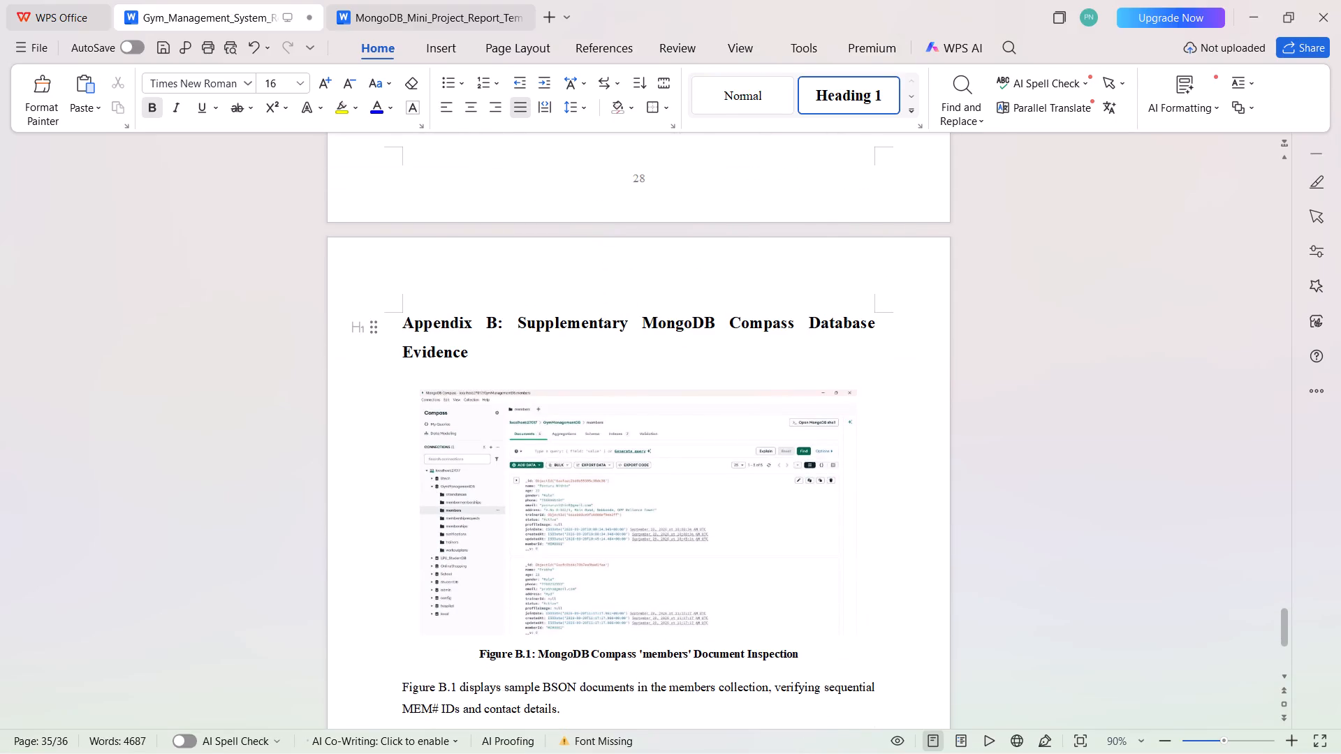
key(BackSpace)
scroll(428, 325, up, 1)
key(Return)
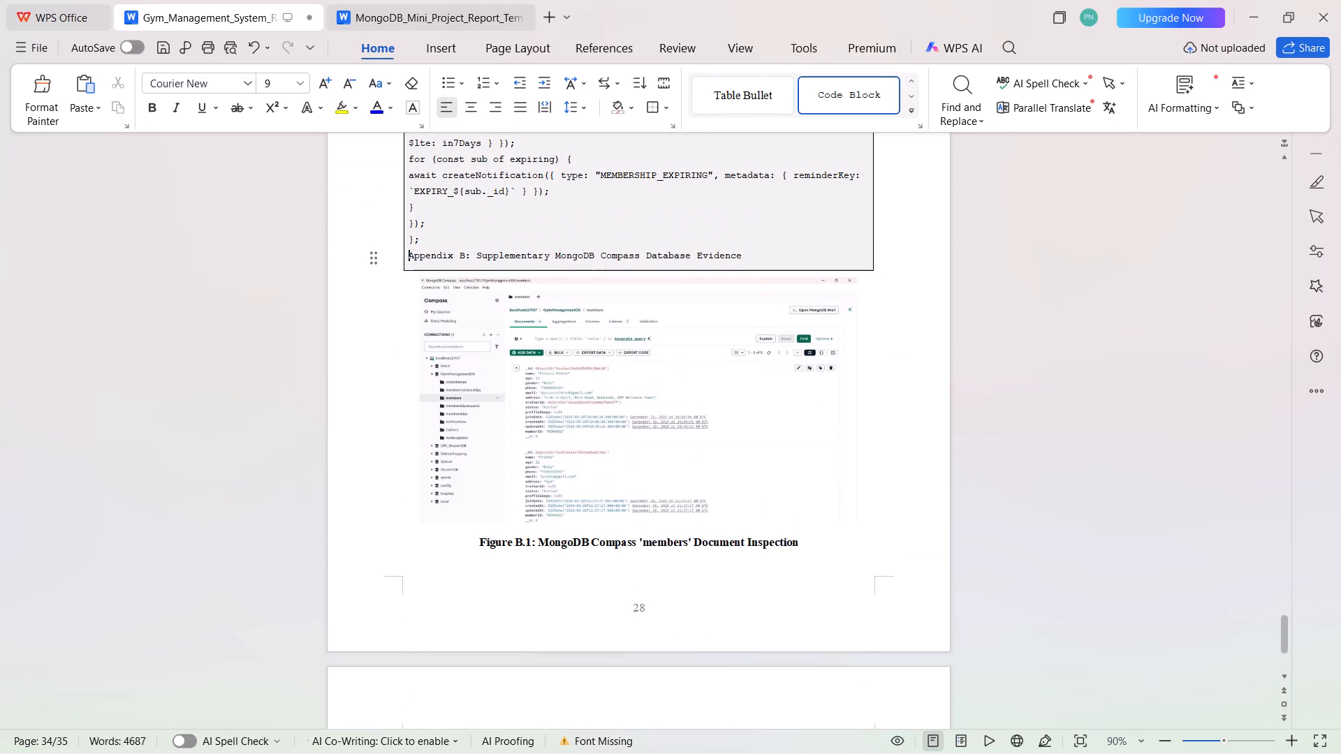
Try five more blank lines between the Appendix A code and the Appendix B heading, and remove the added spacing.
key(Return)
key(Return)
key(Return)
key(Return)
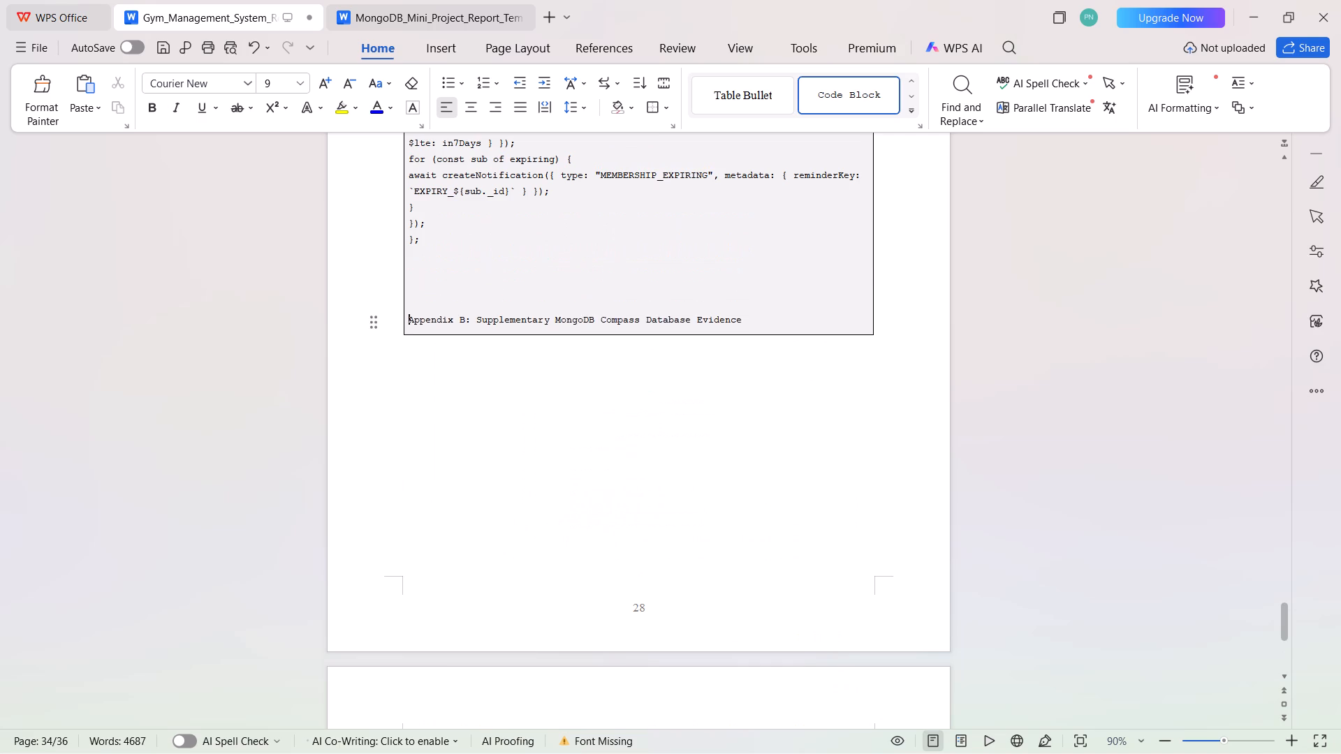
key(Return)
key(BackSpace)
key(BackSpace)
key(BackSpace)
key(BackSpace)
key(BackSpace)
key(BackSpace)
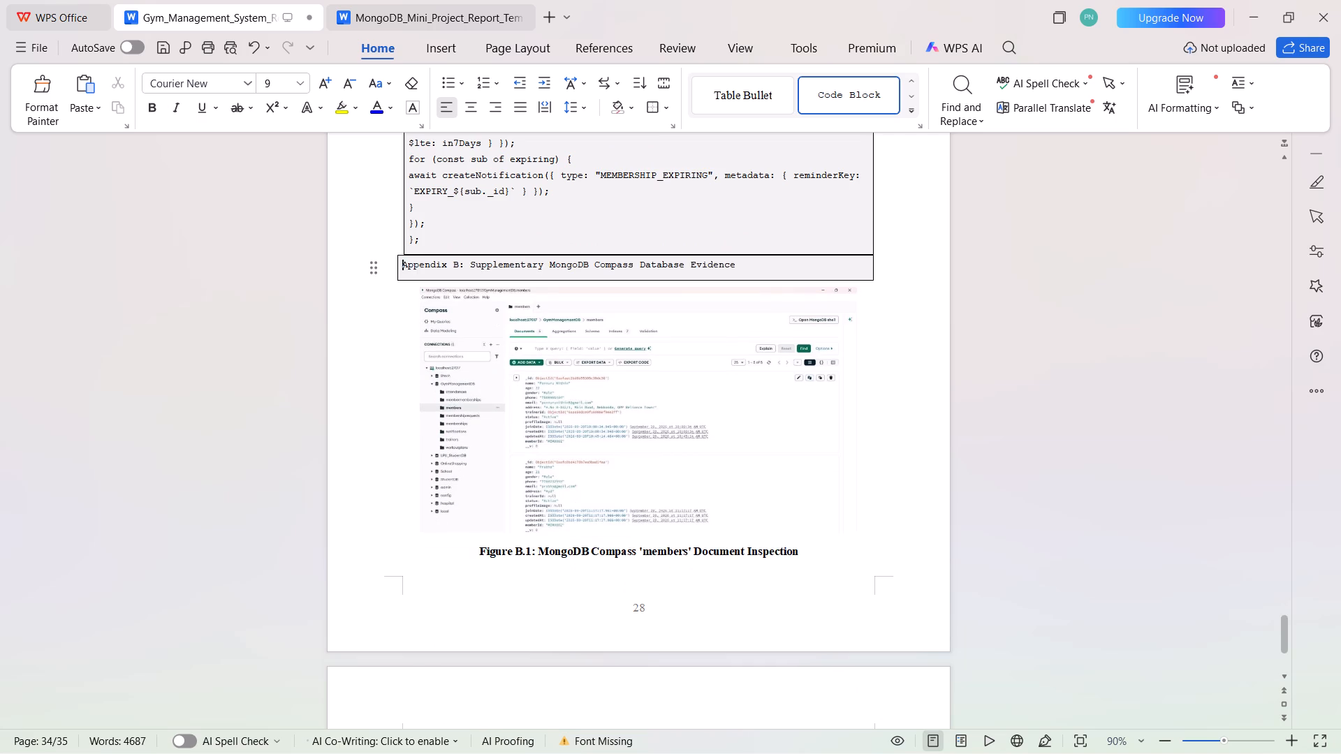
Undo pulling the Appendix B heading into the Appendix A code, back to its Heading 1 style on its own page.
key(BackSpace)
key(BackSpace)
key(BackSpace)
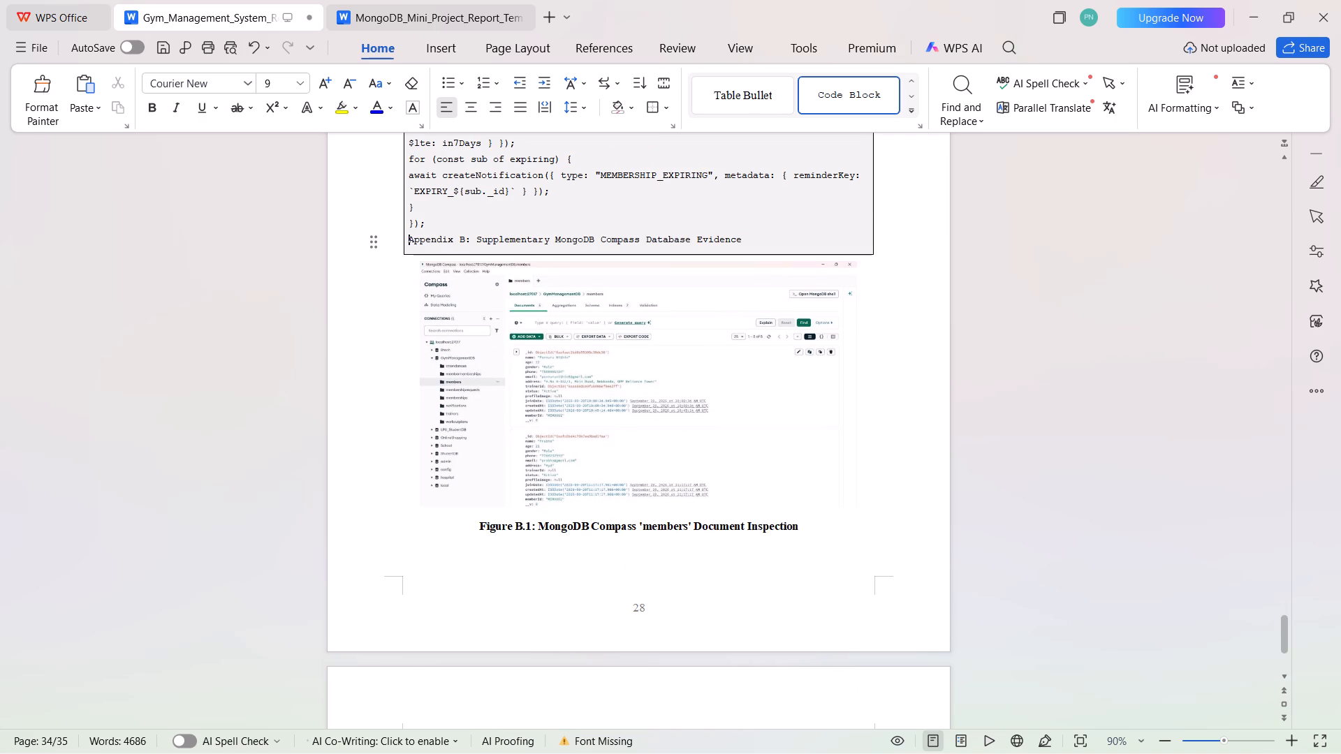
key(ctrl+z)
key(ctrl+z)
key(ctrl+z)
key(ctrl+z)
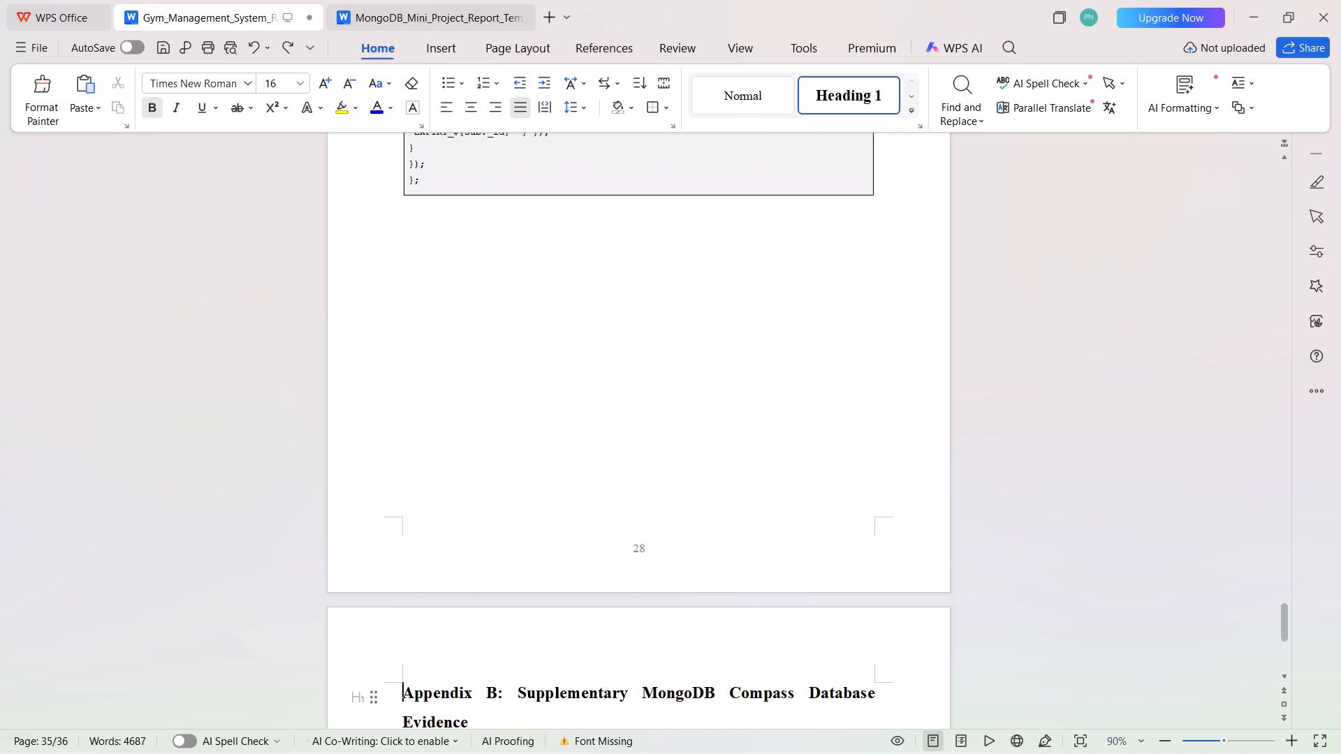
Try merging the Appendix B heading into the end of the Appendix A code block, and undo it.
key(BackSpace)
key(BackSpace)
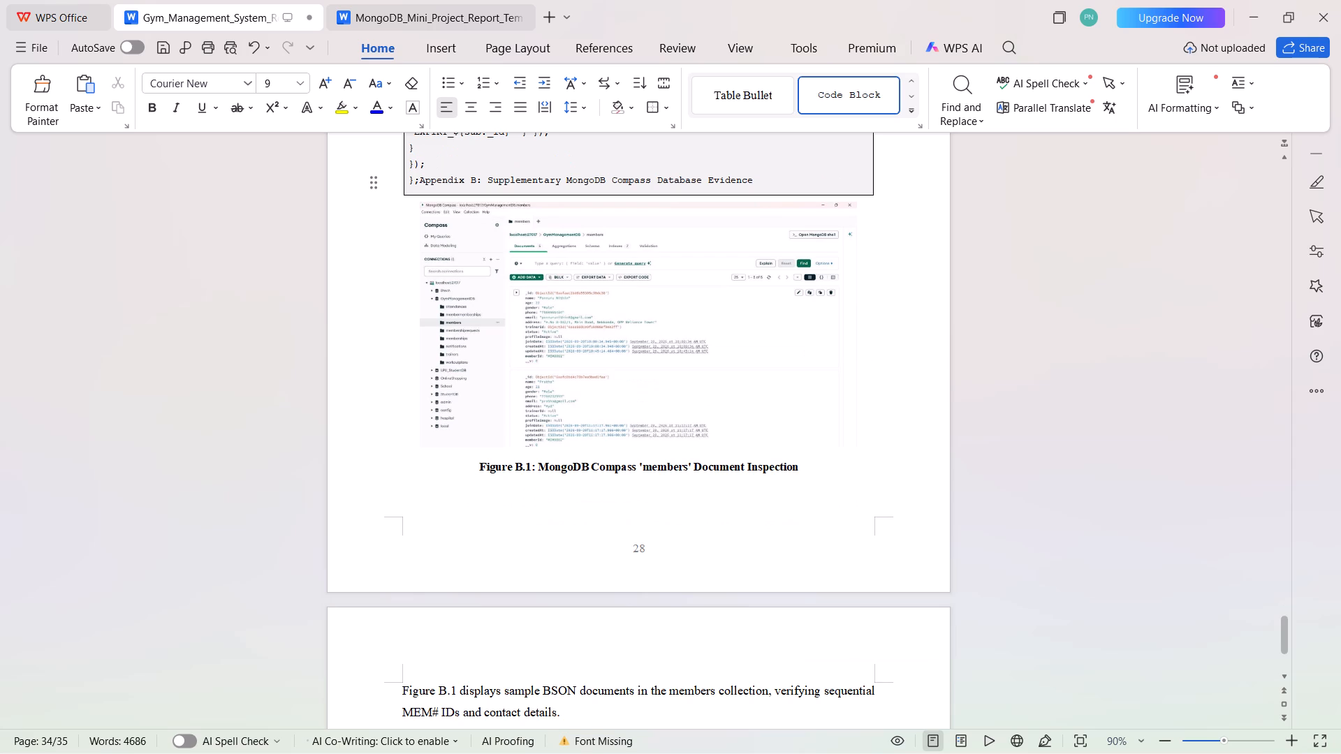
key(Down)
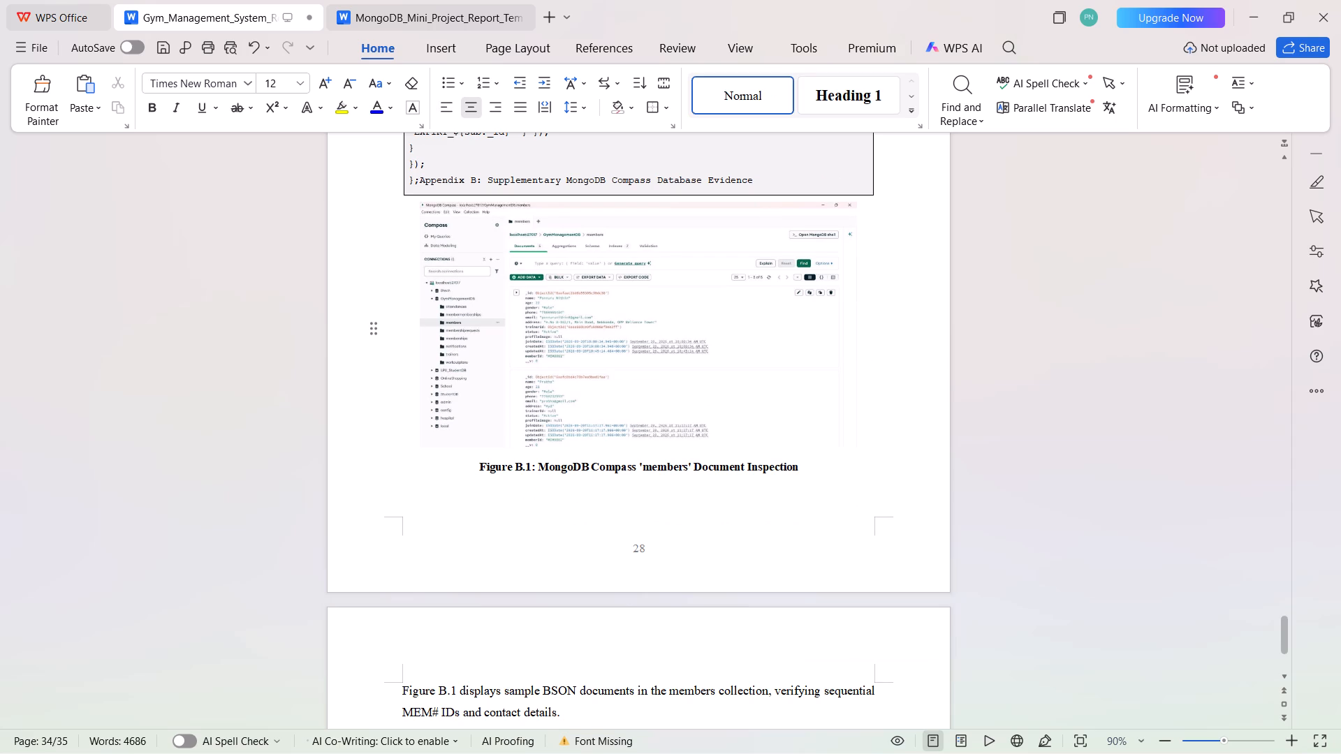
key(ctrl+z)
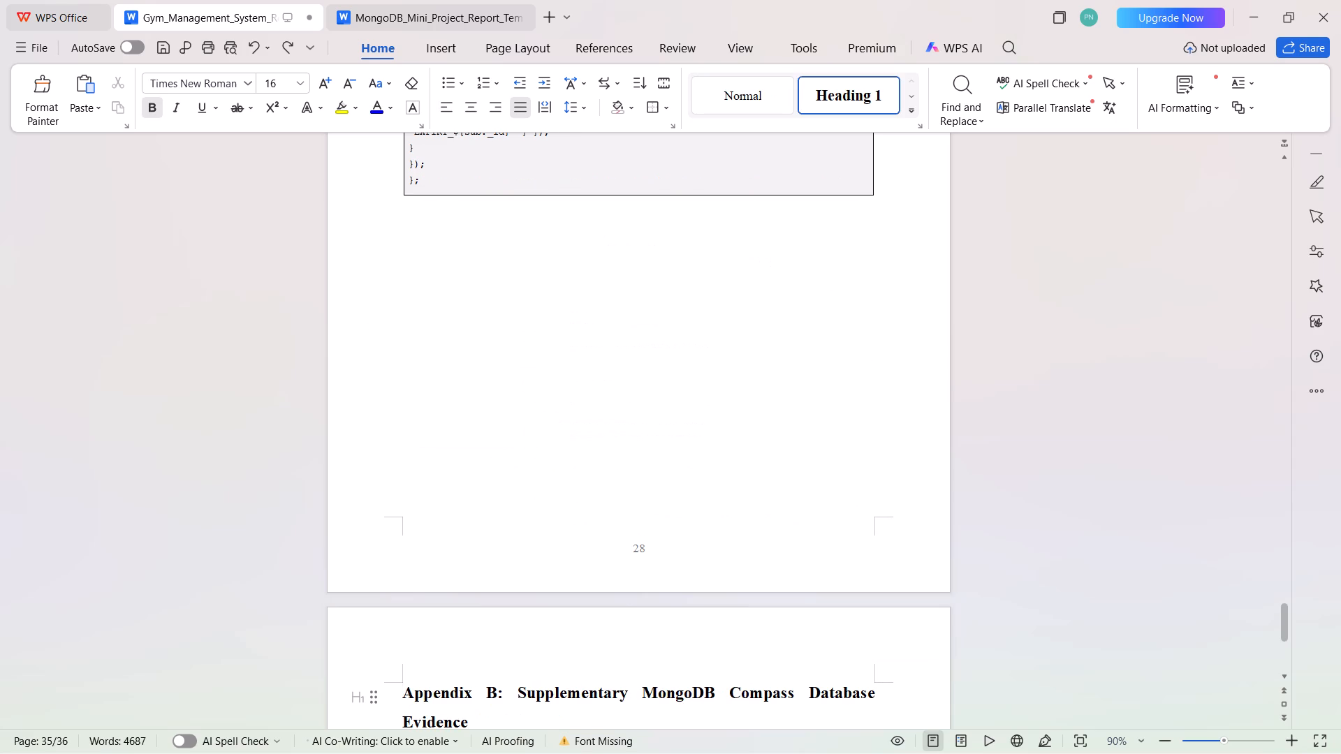
Cut the Appendix B heading and paste it on the line below the Appendix A code, without an extra blank line after it.
scroll(570, 505, down, 1)
drag(473, 592, 429, 568)
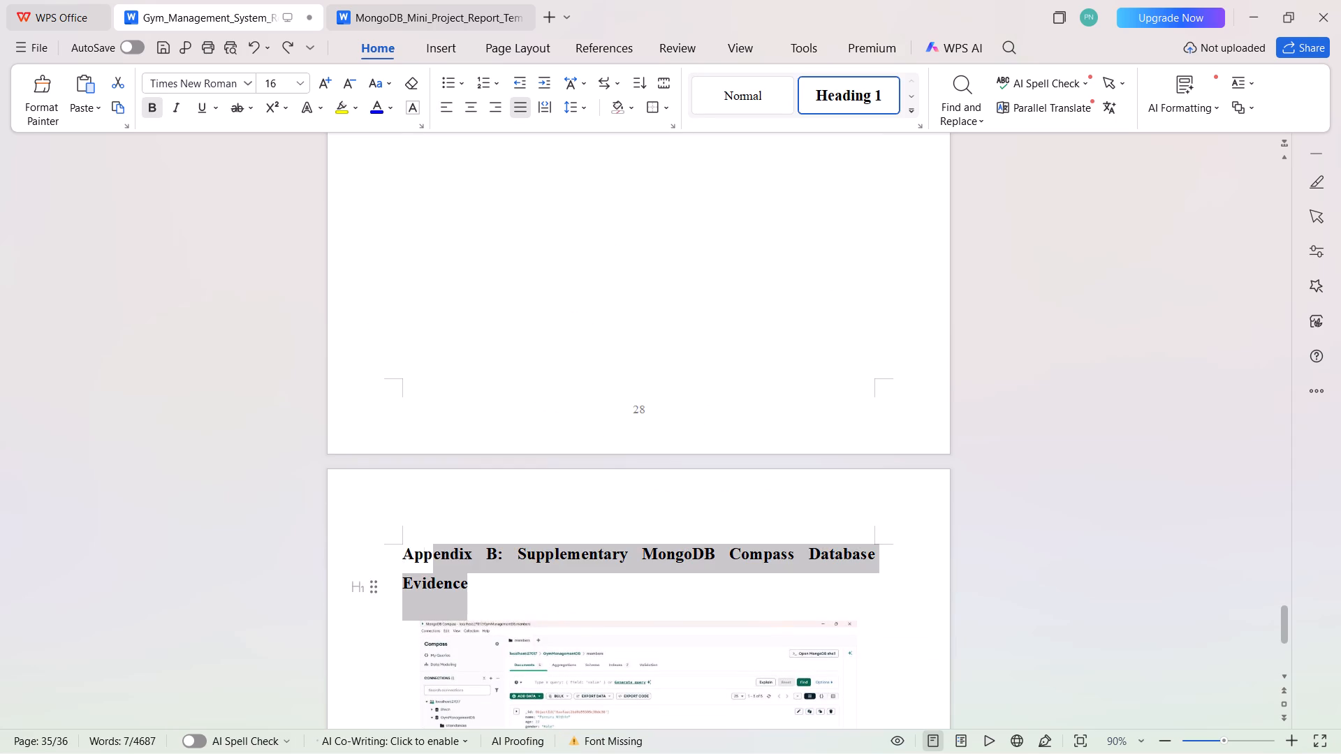
drag(429, 568, 405, 558)
key(ctrl+x)
scroll(405, 558, up, 2)
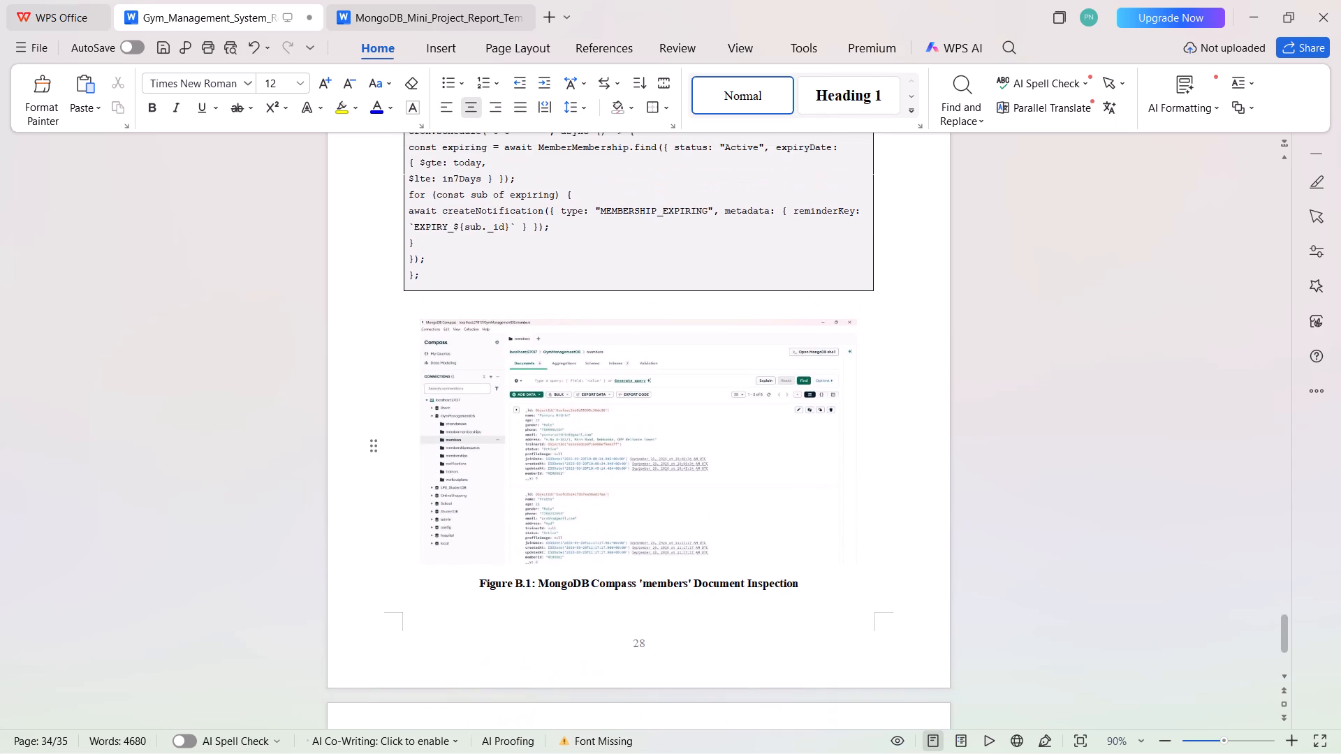
click(885, 278)
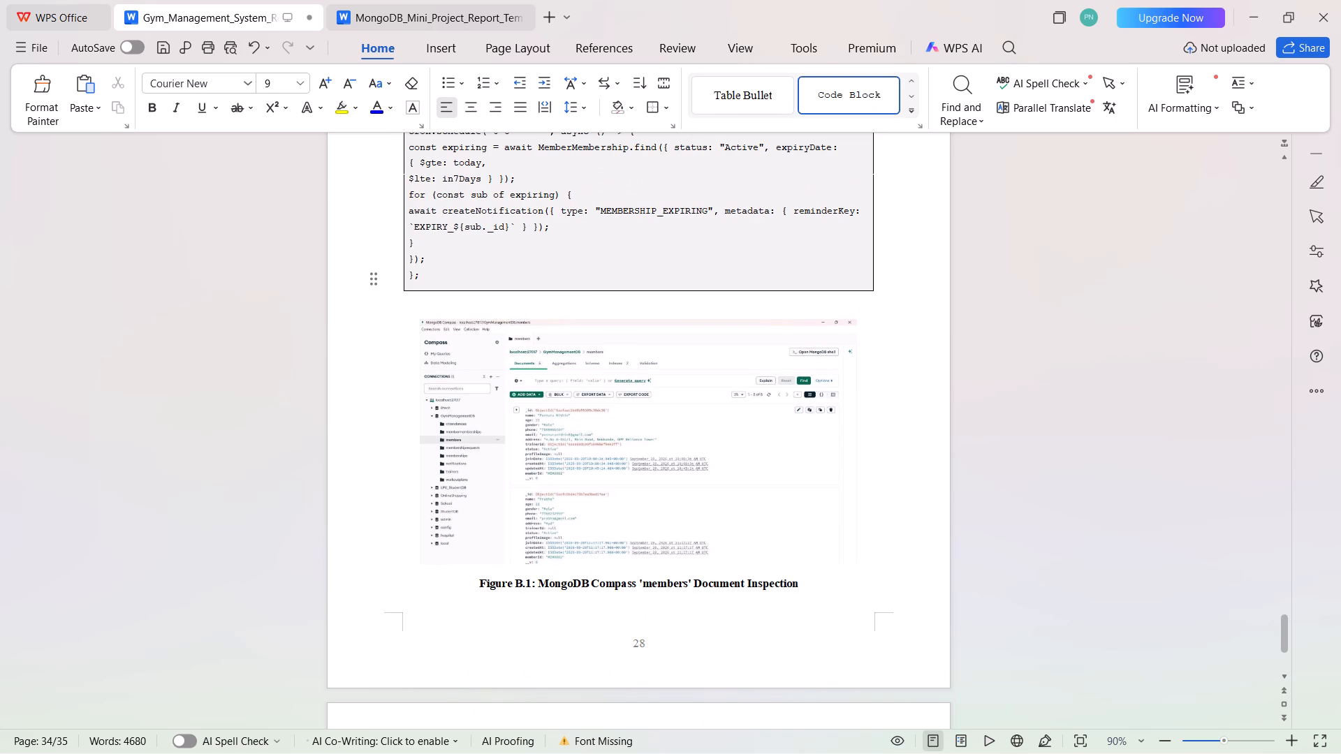
scroll(885, 278, up, 3)
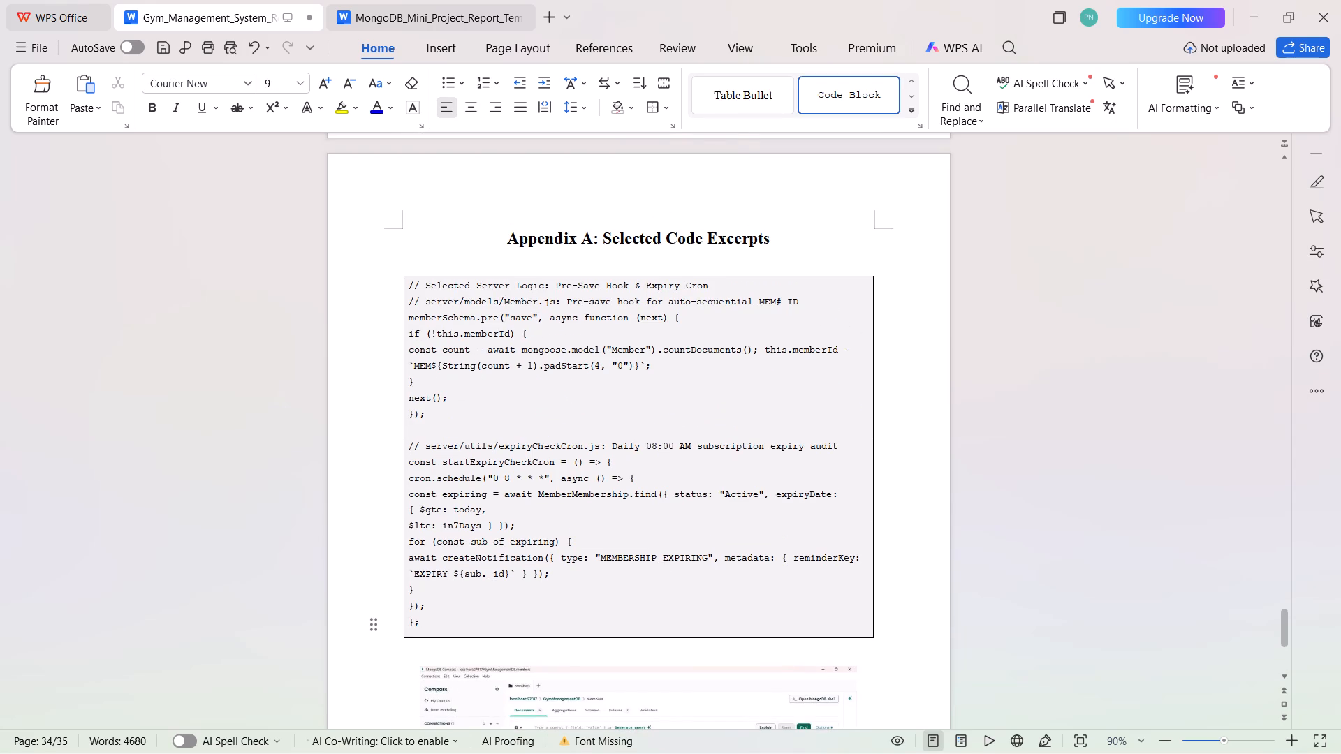
click(683, 263)
scroll(683, 263, down, 2)
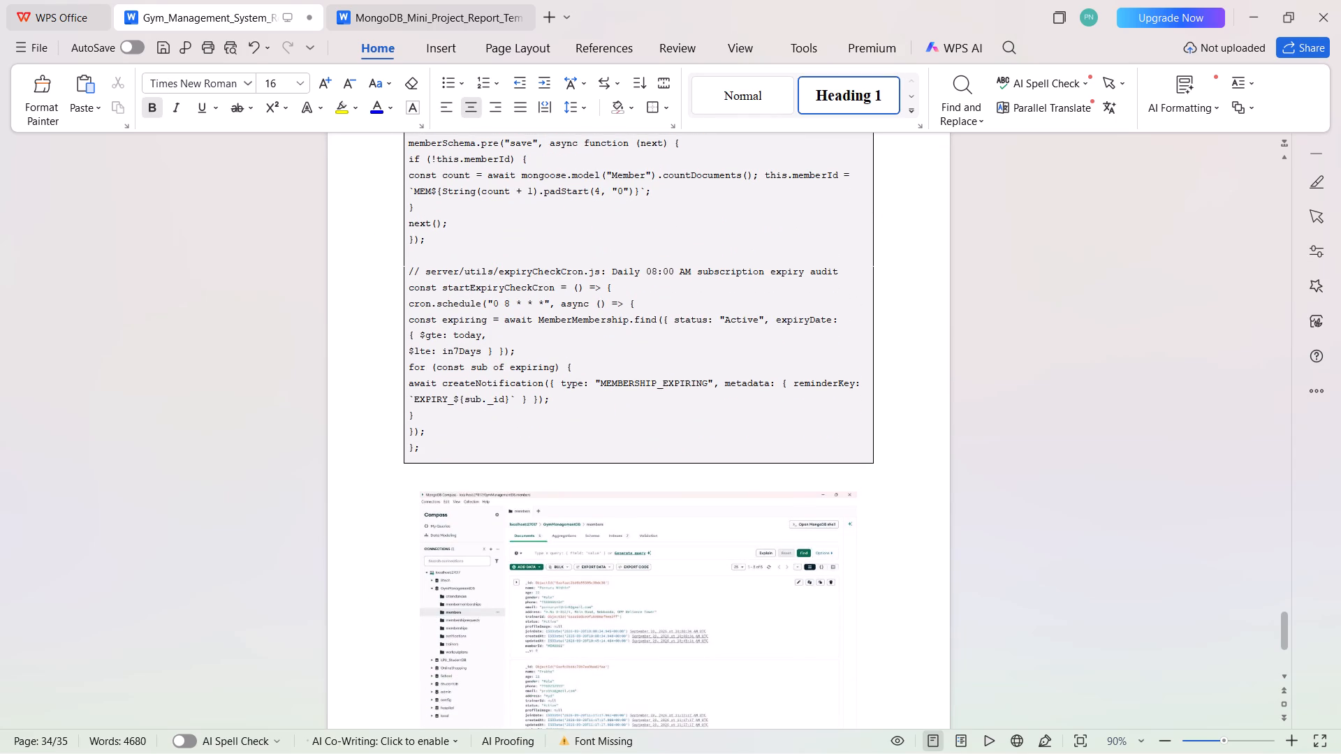
click(442, 484)
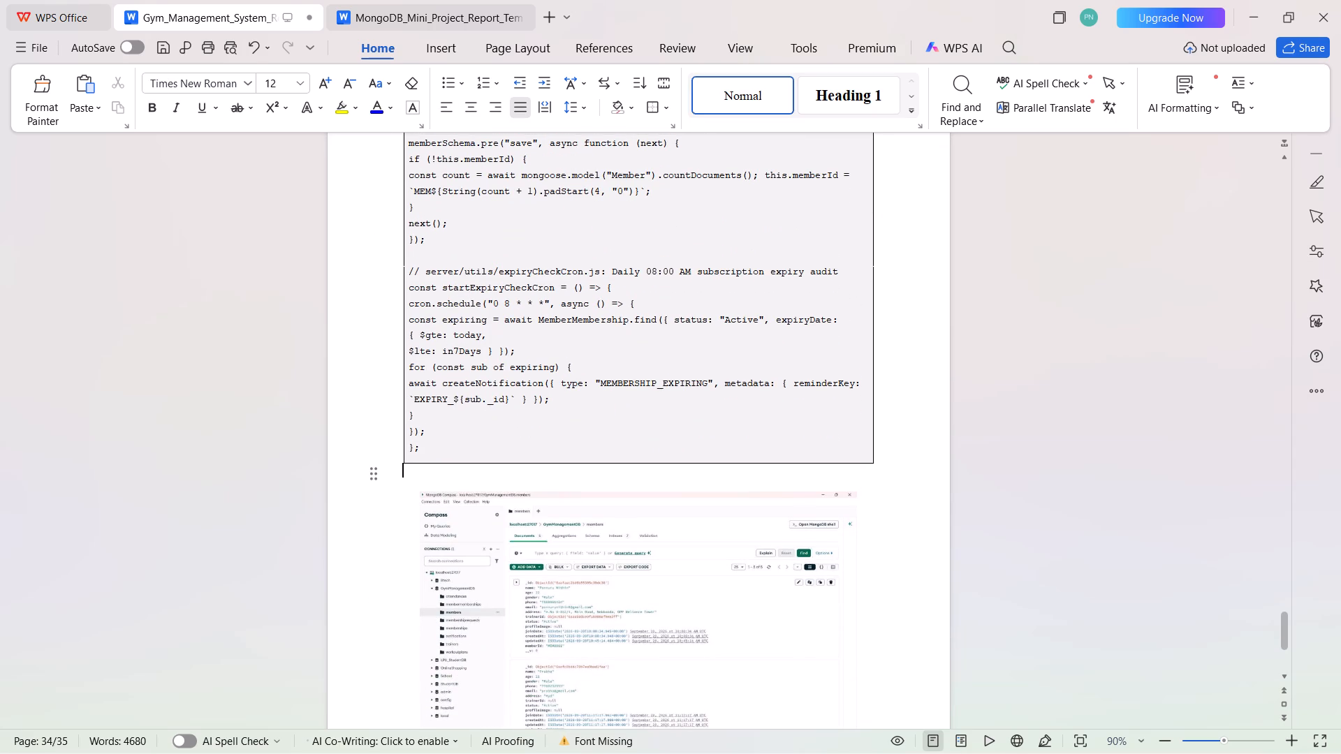
key(ctrl+v)
scroll(442, 484, up, 1)
scroll(442, 484, down, 2)
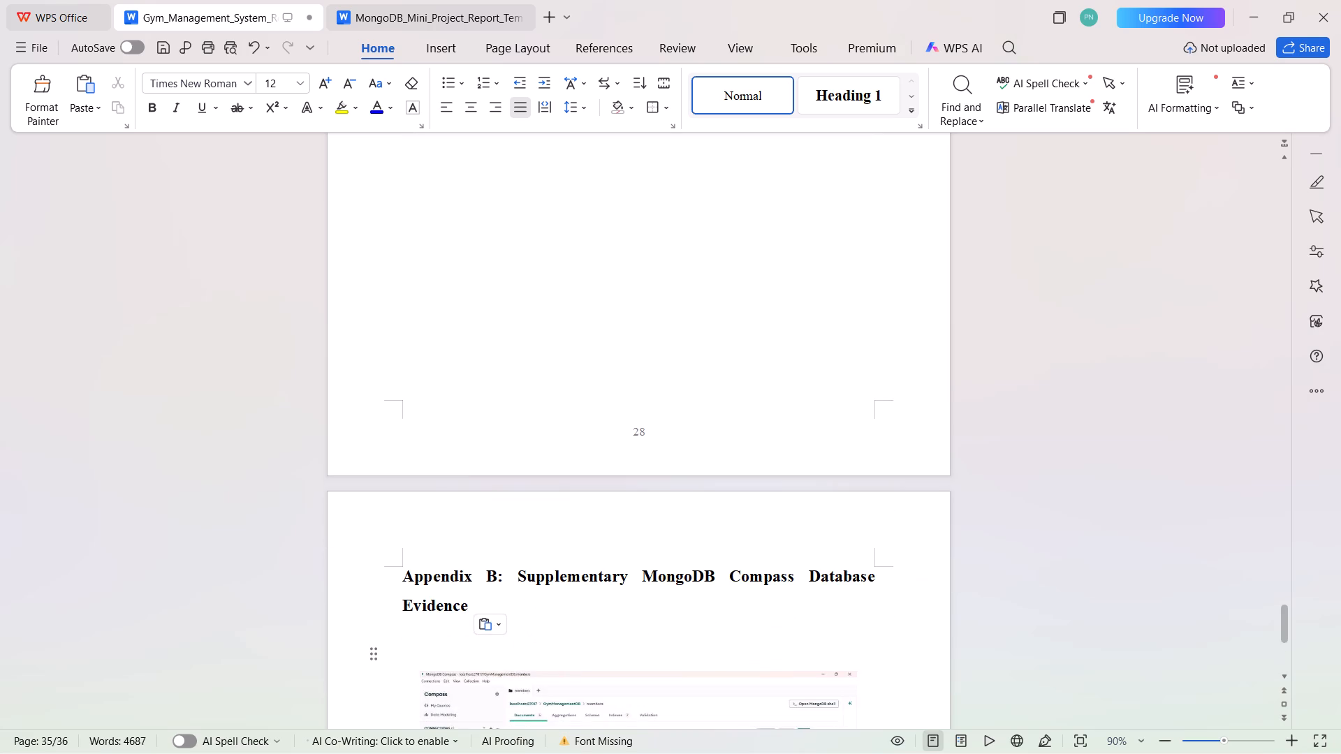
key(BackSpace)
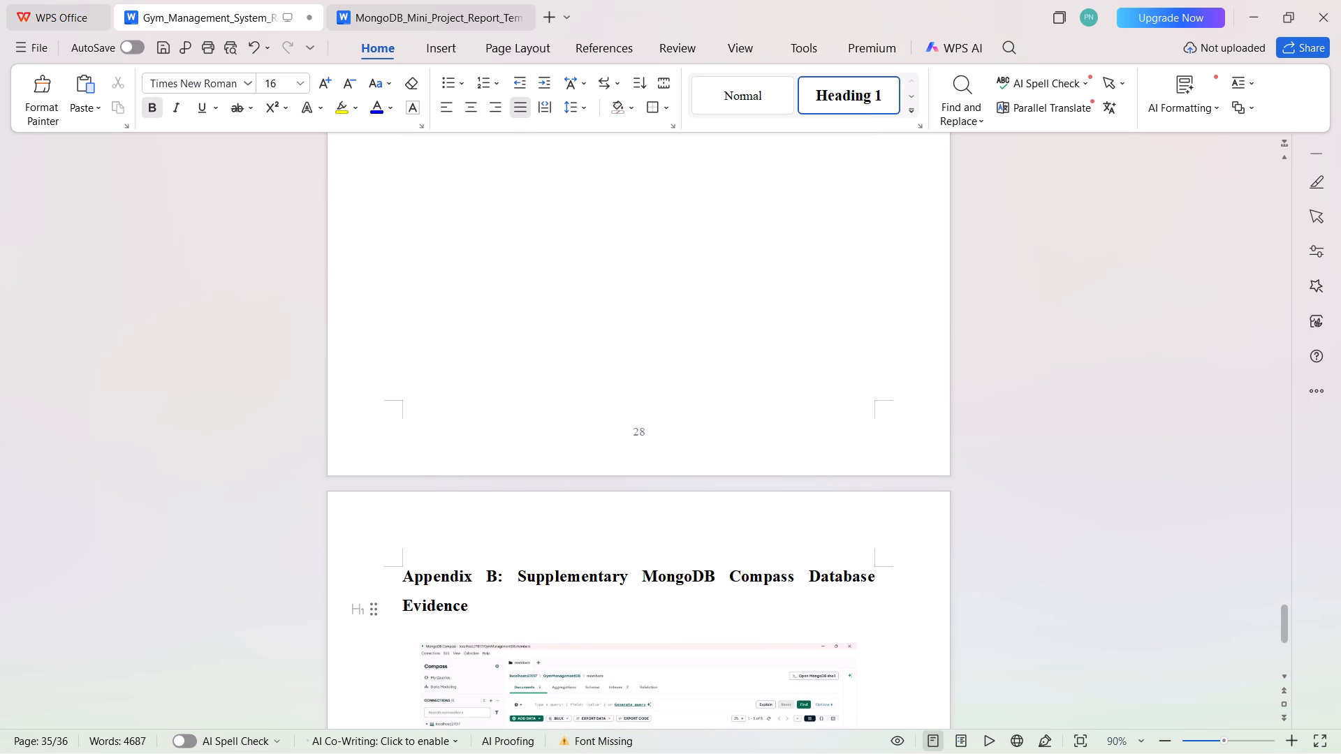
Reduce the height of the Figure B.1 screenshot to 2.24 in, keeping its width.
key(Down)
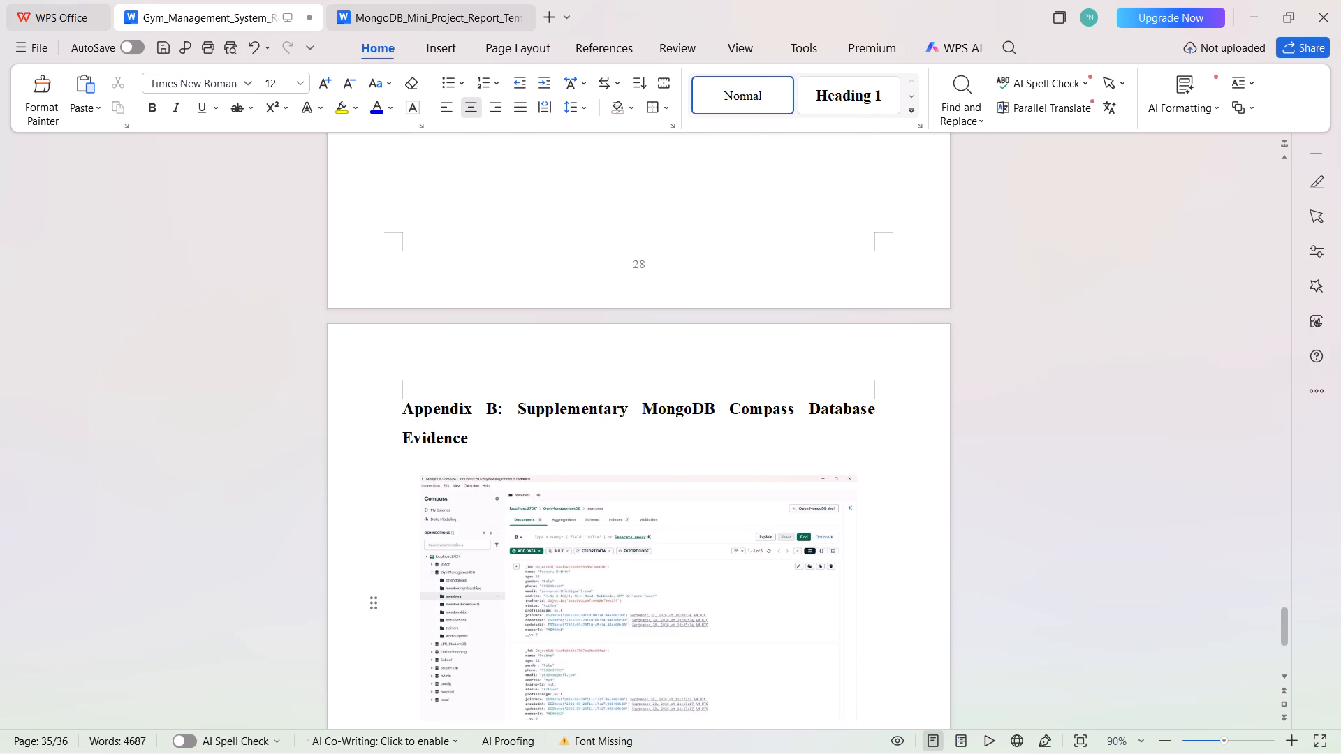
click(513, 529)
scroll(513, 529, down, 1)
drag(641, 643, 639, 566)
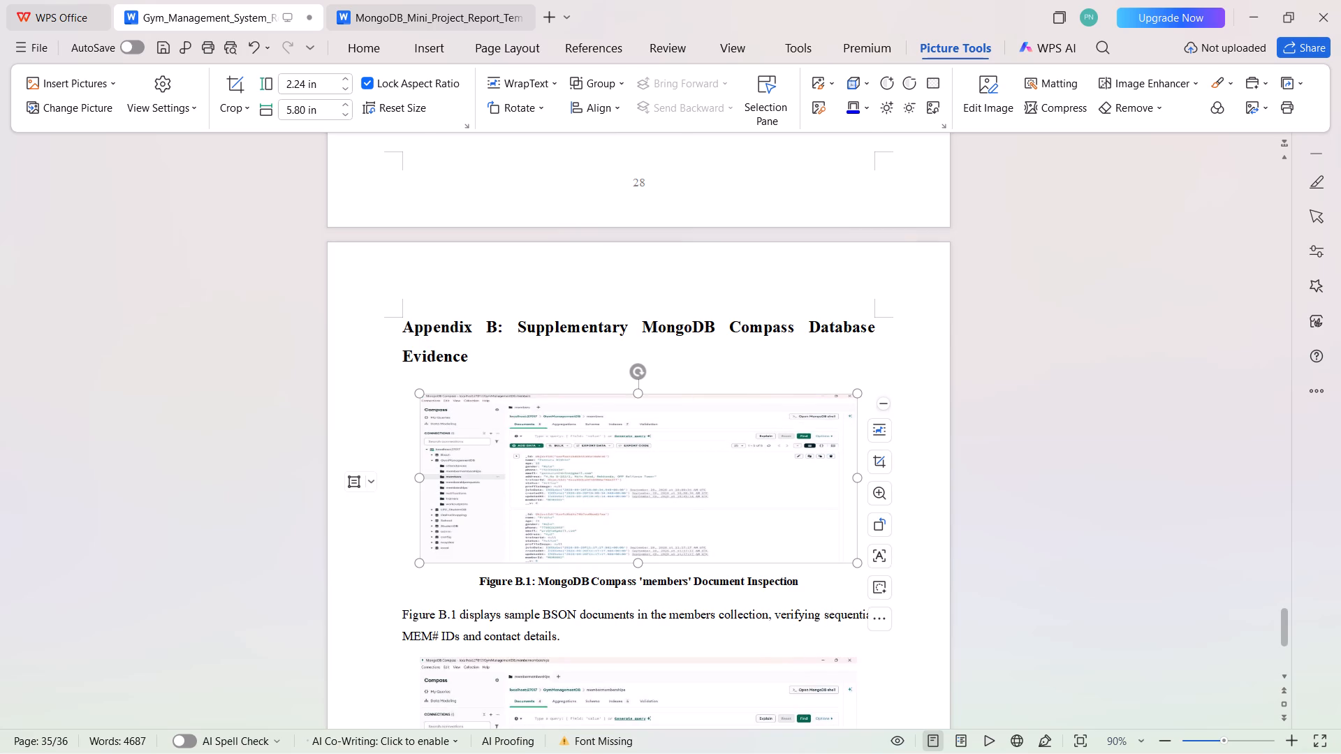
click(565, 370)
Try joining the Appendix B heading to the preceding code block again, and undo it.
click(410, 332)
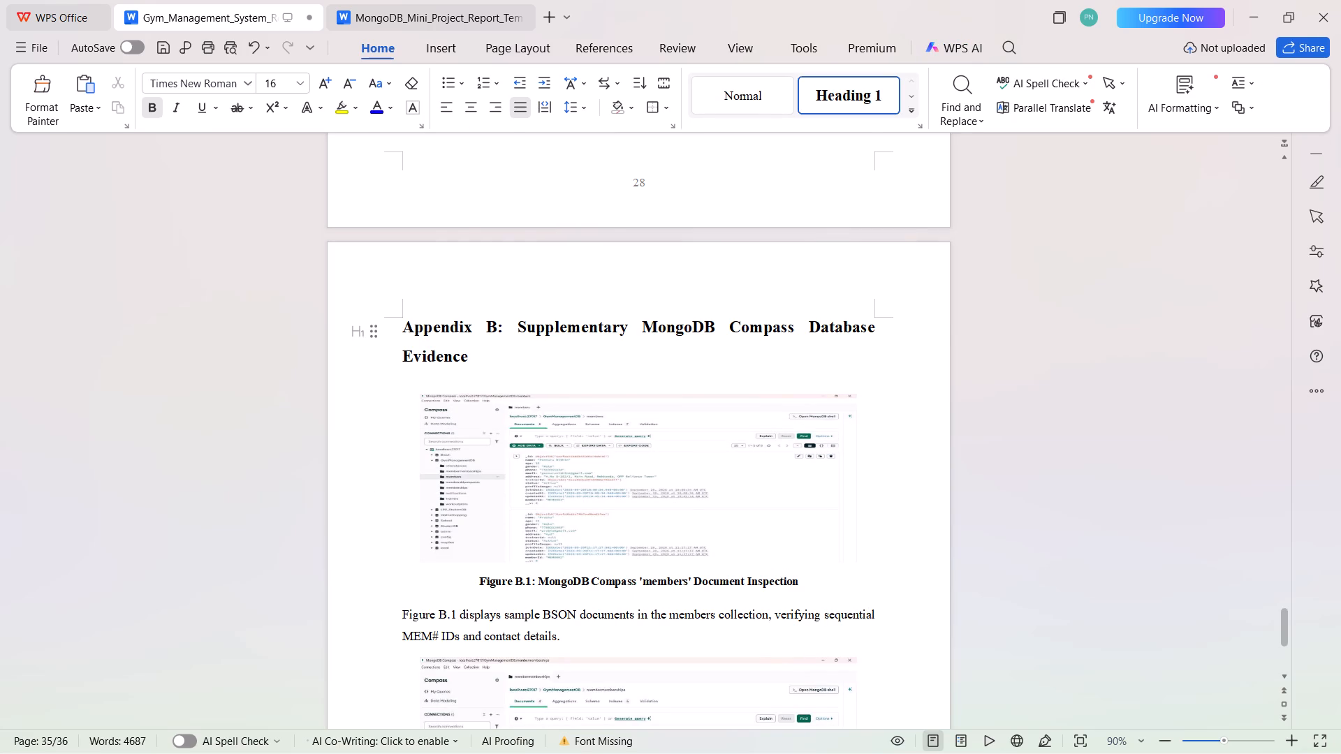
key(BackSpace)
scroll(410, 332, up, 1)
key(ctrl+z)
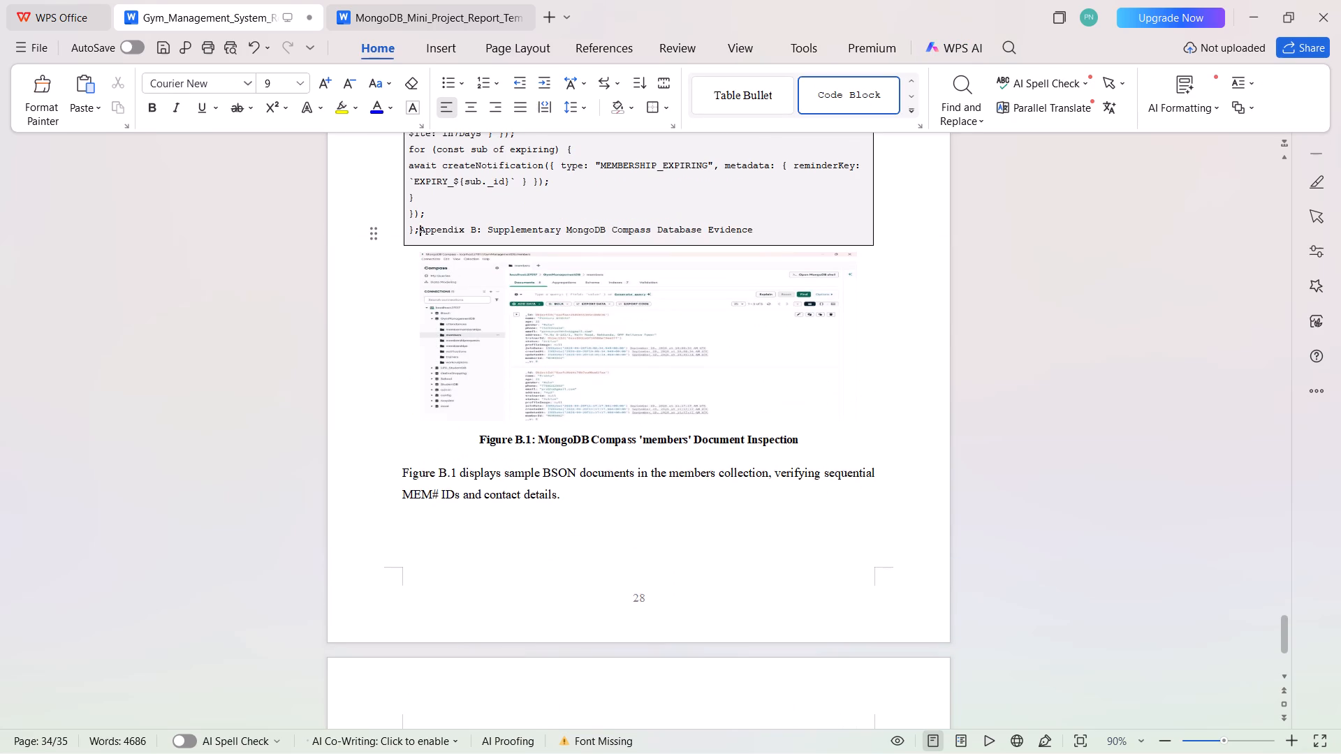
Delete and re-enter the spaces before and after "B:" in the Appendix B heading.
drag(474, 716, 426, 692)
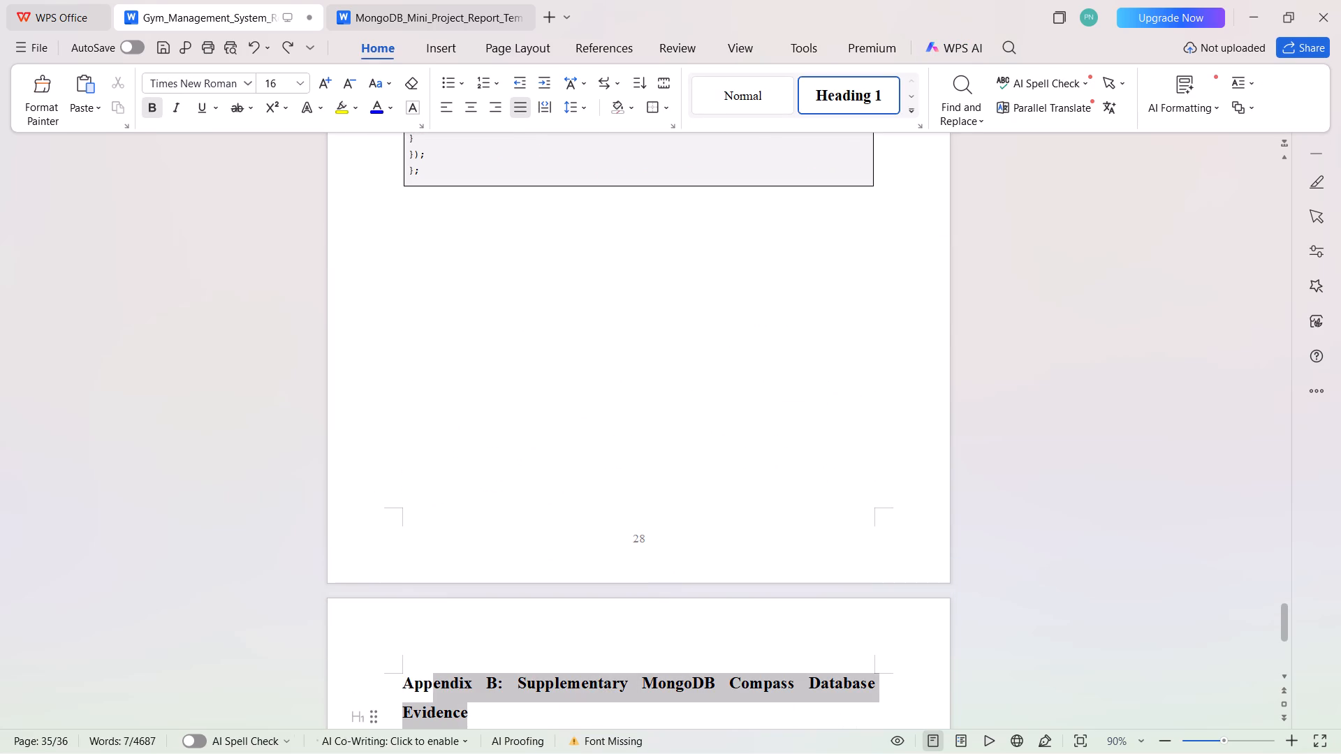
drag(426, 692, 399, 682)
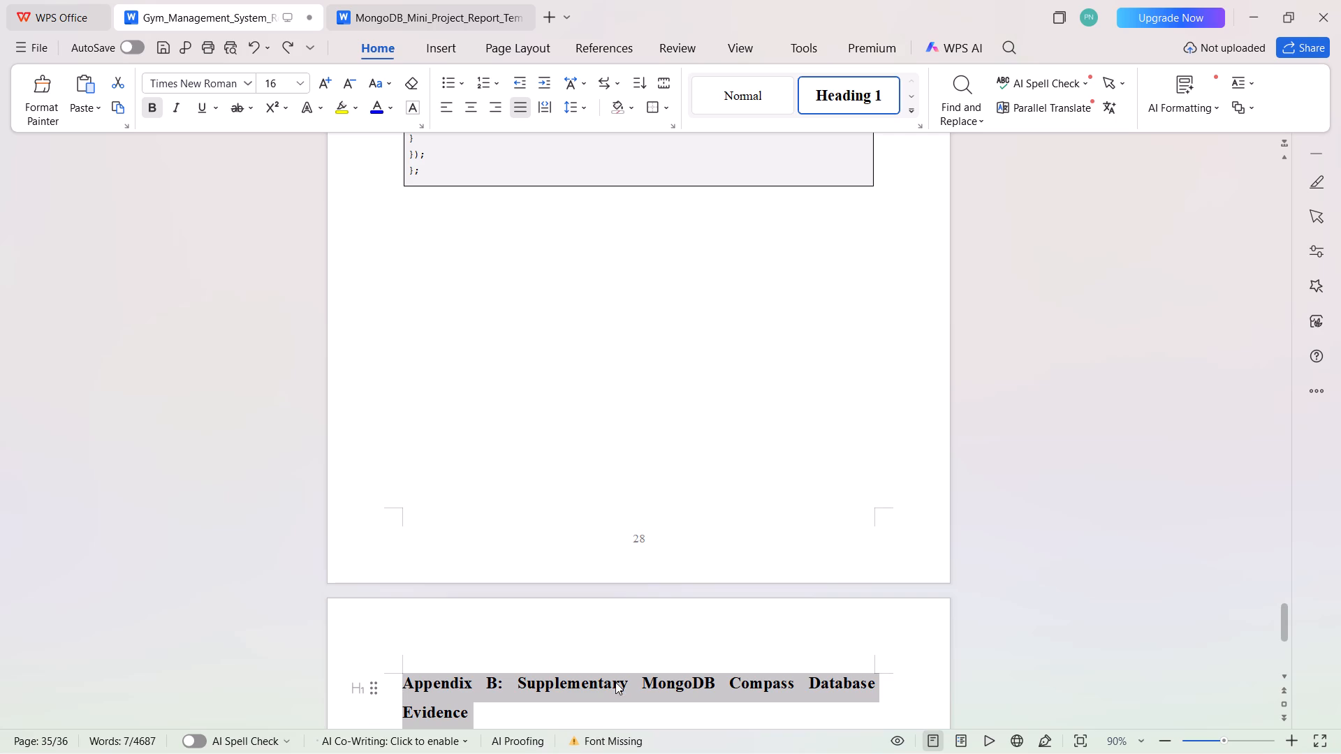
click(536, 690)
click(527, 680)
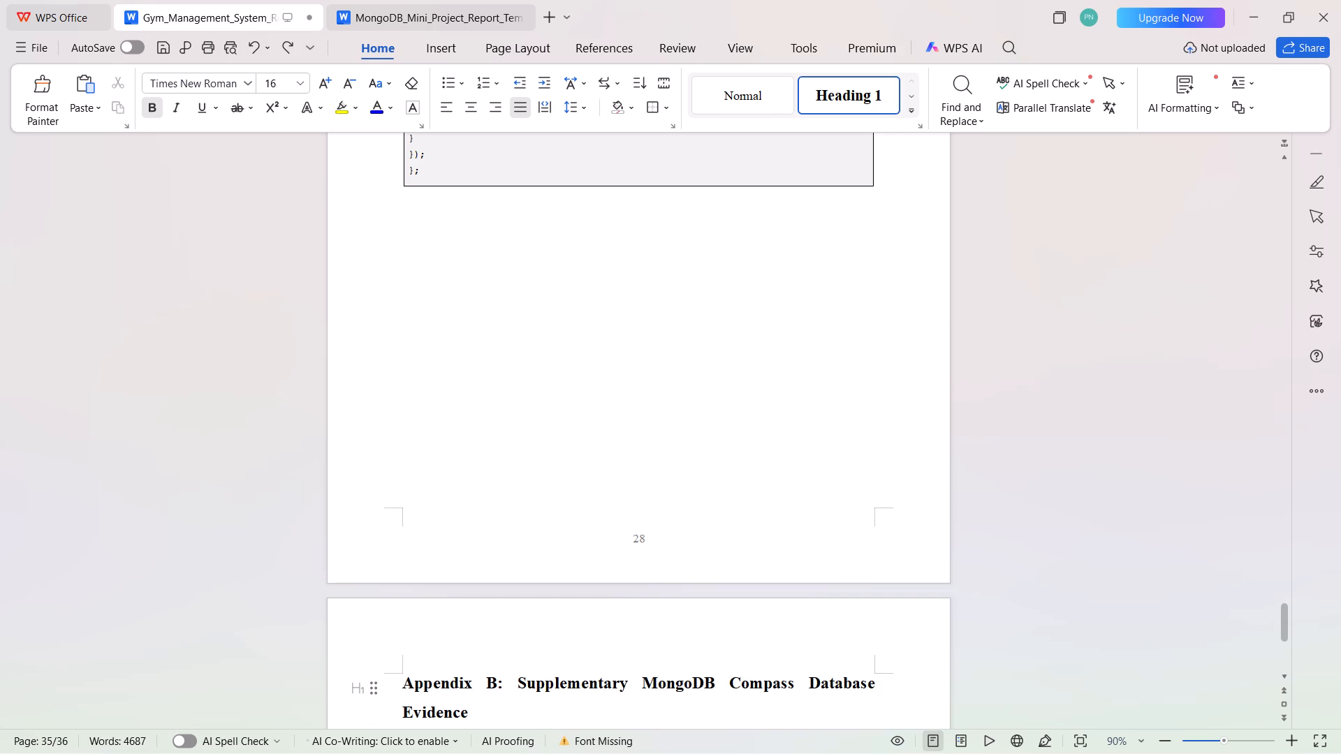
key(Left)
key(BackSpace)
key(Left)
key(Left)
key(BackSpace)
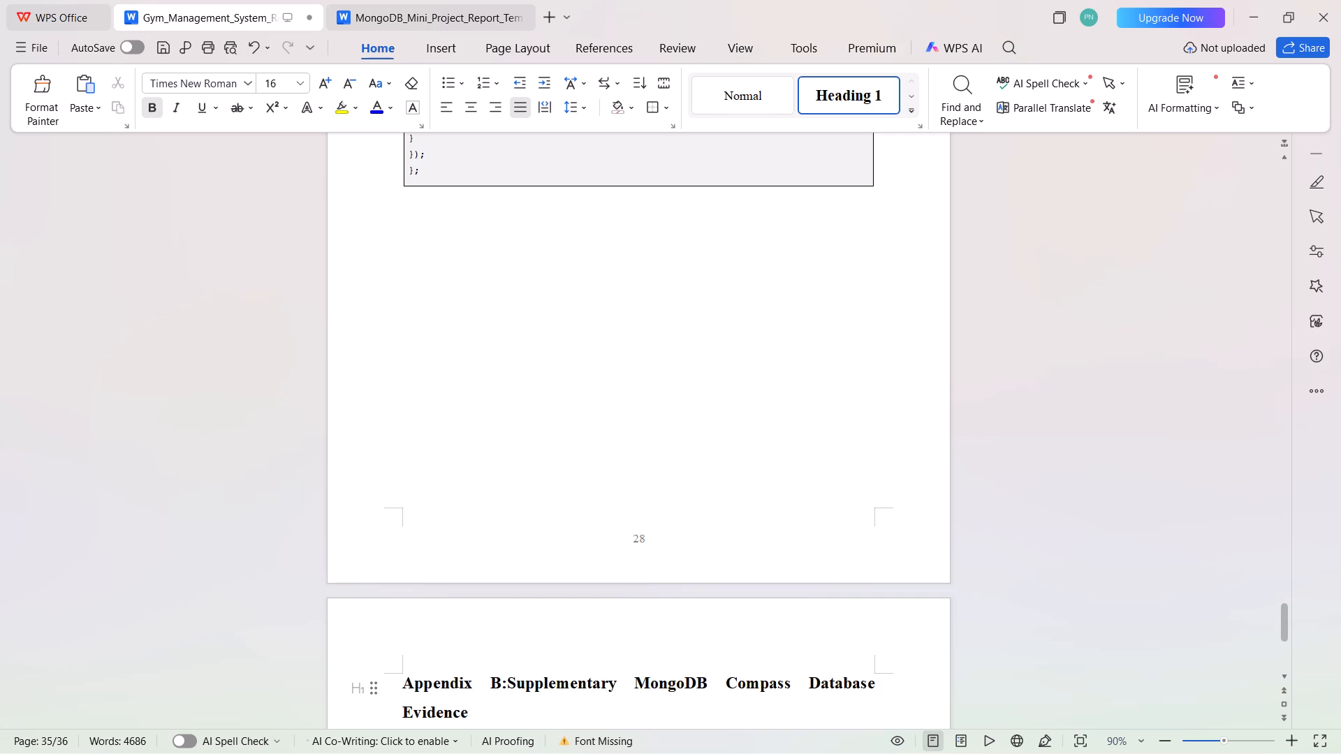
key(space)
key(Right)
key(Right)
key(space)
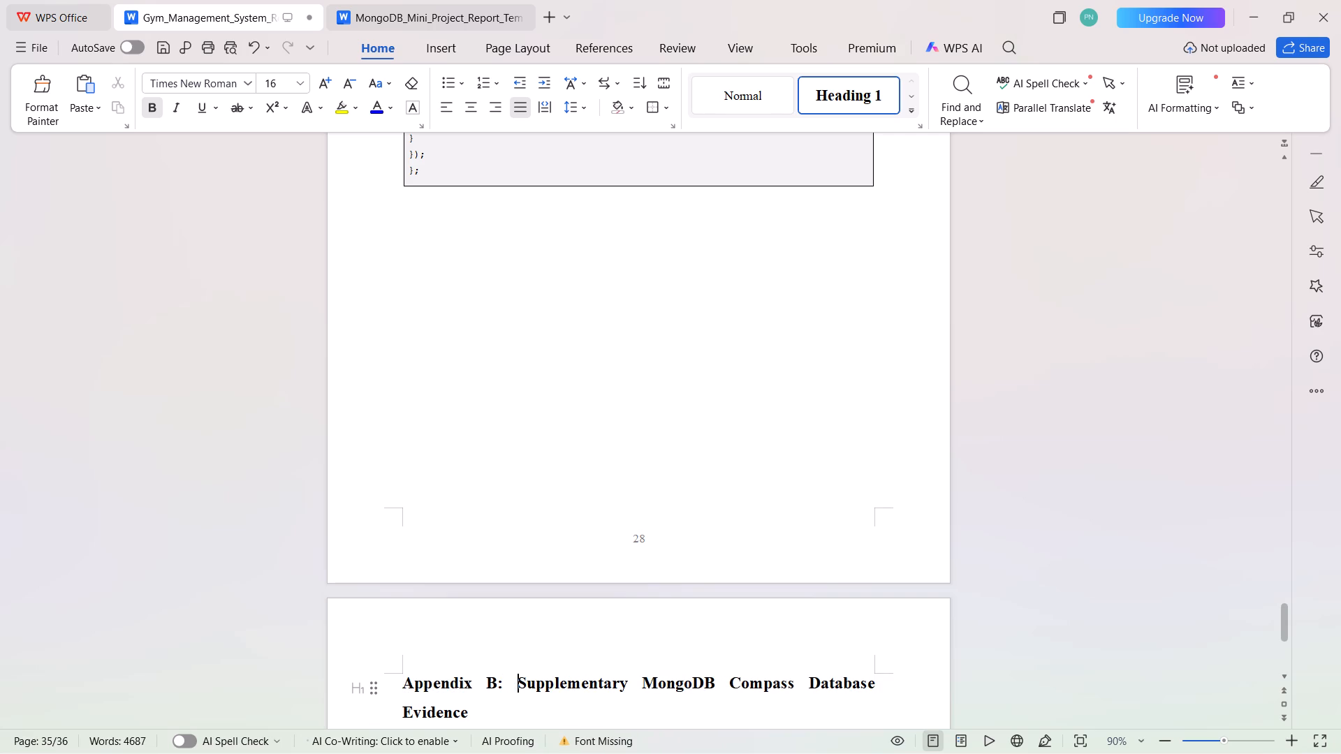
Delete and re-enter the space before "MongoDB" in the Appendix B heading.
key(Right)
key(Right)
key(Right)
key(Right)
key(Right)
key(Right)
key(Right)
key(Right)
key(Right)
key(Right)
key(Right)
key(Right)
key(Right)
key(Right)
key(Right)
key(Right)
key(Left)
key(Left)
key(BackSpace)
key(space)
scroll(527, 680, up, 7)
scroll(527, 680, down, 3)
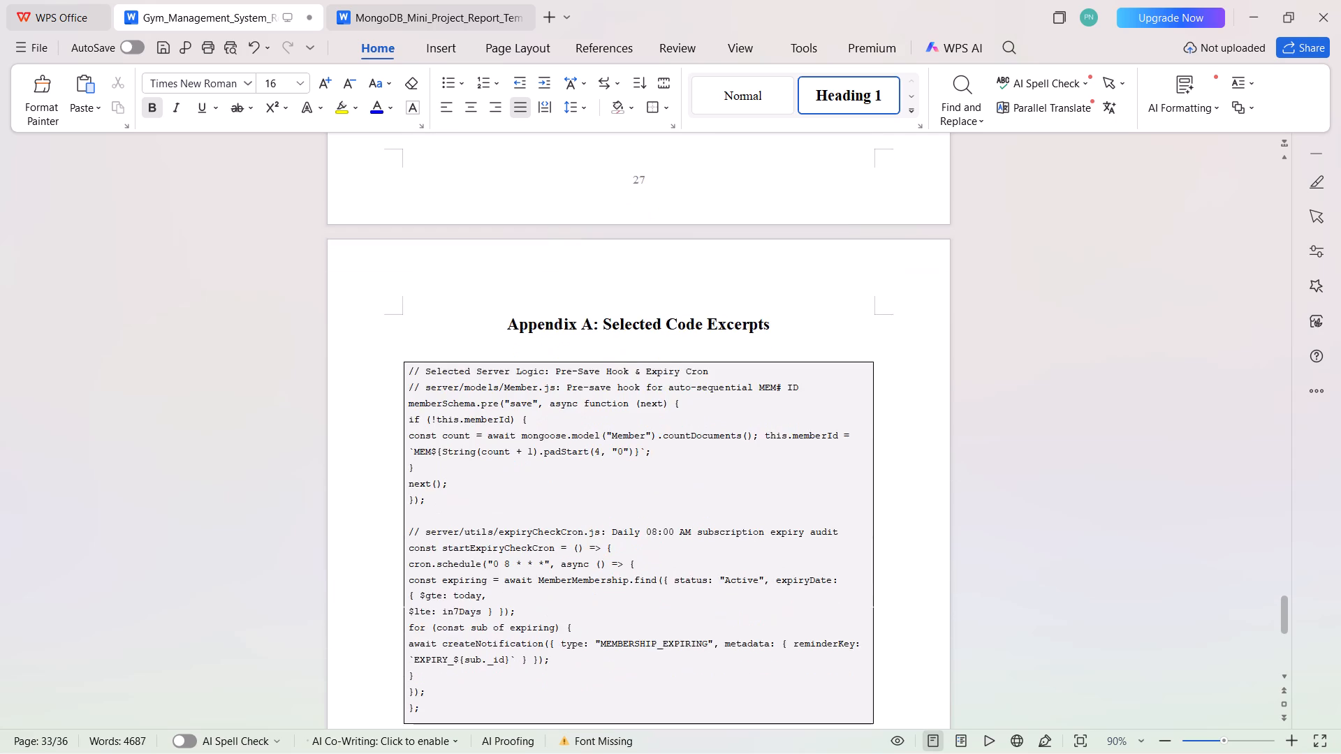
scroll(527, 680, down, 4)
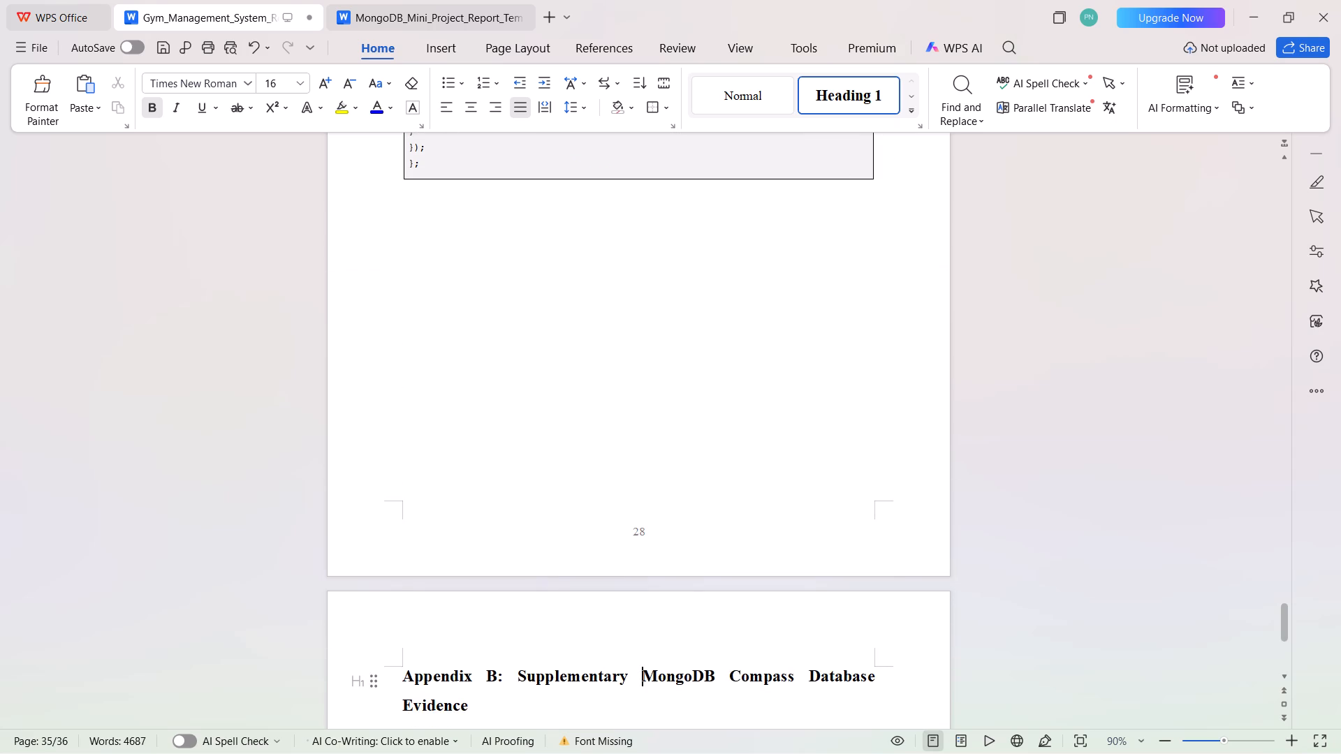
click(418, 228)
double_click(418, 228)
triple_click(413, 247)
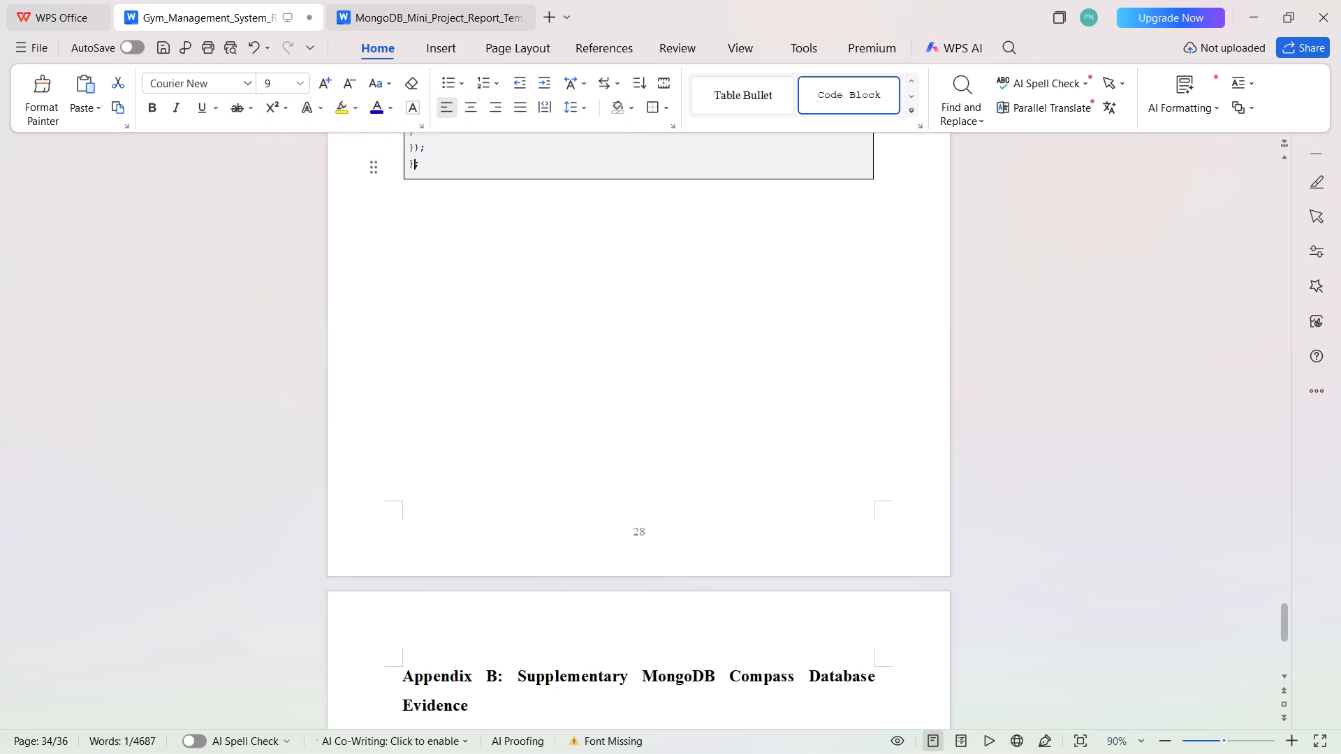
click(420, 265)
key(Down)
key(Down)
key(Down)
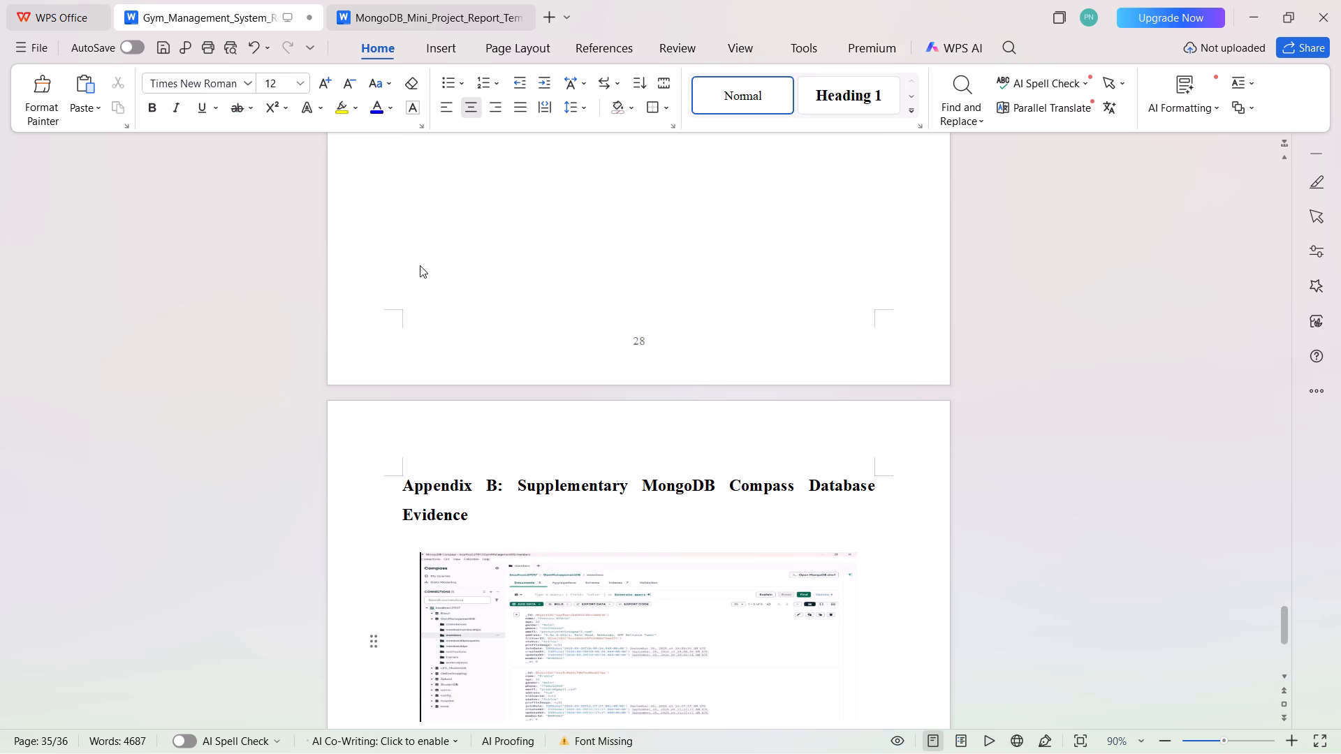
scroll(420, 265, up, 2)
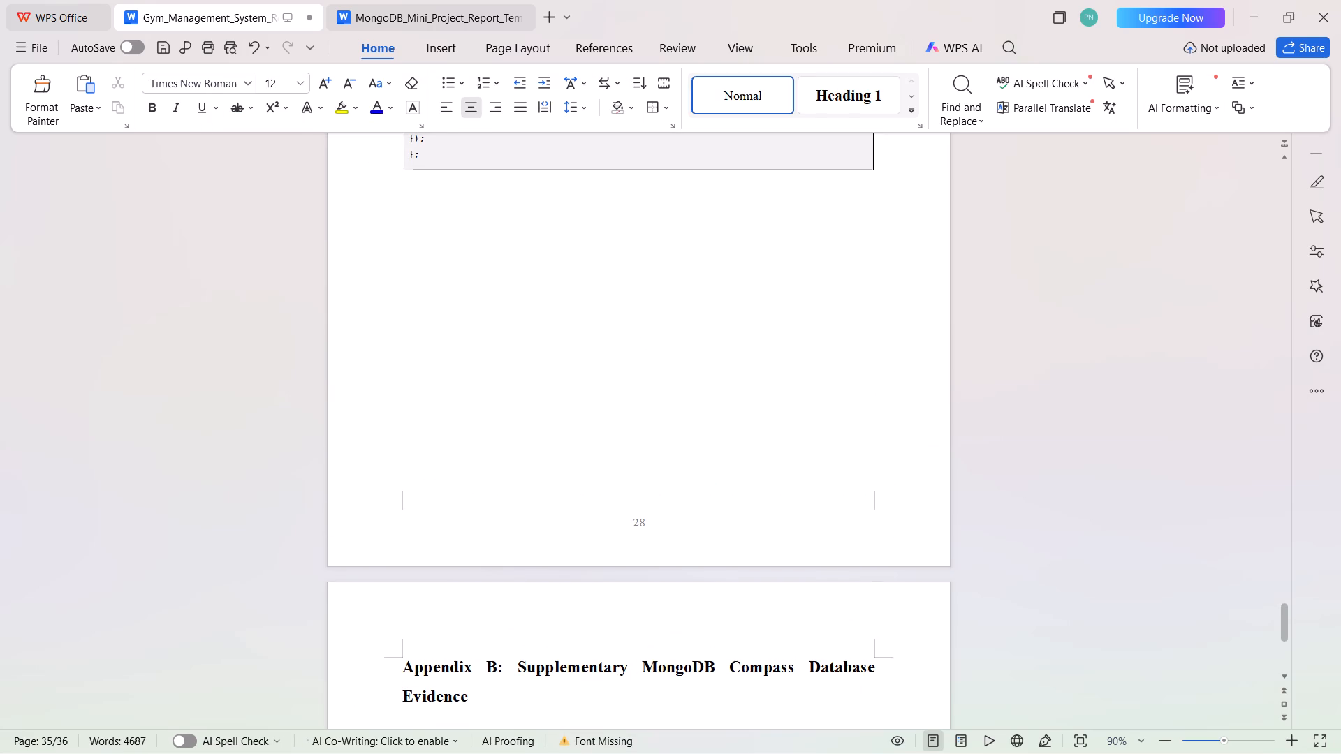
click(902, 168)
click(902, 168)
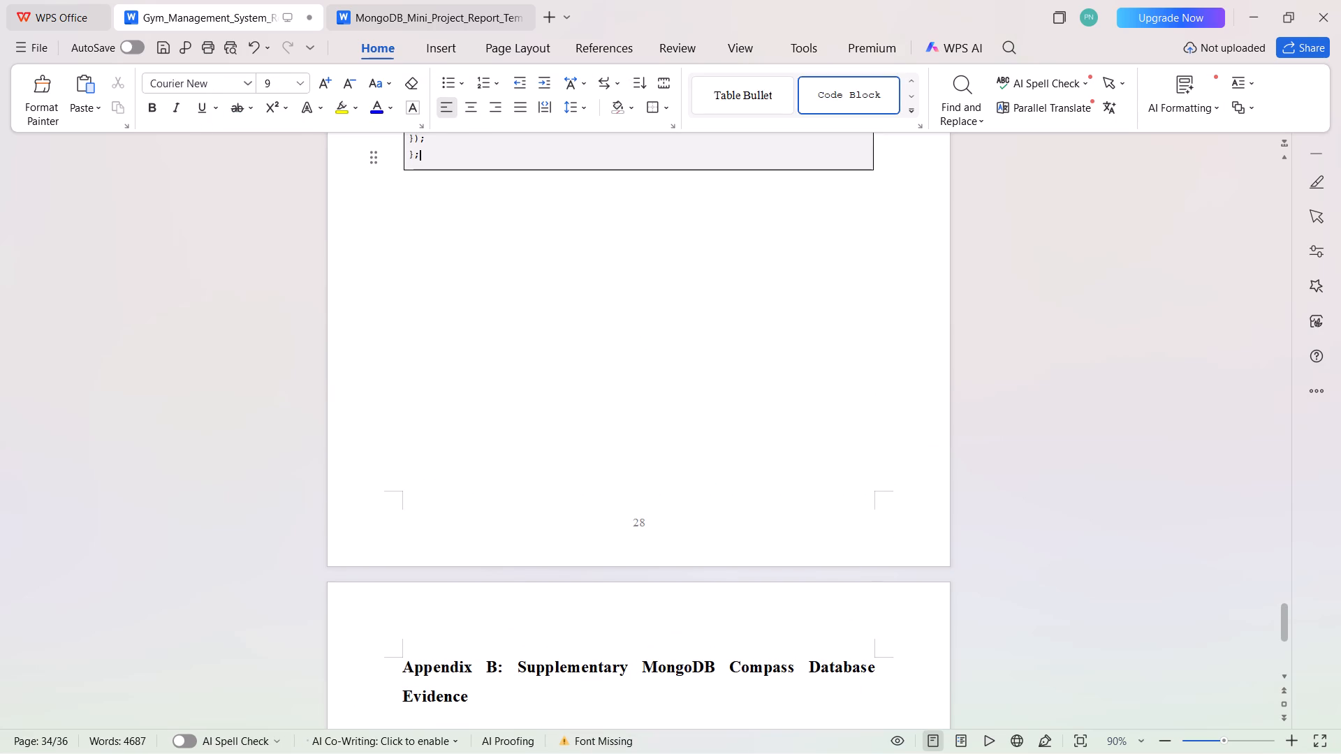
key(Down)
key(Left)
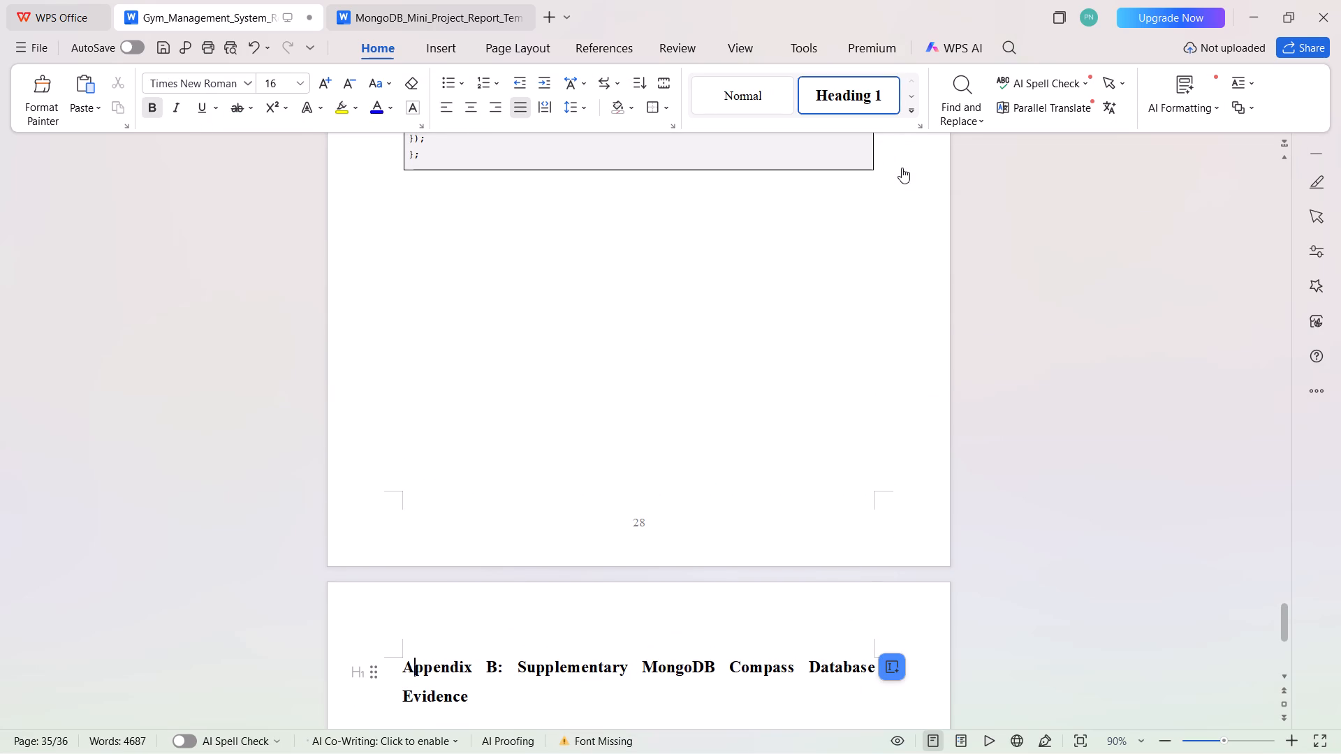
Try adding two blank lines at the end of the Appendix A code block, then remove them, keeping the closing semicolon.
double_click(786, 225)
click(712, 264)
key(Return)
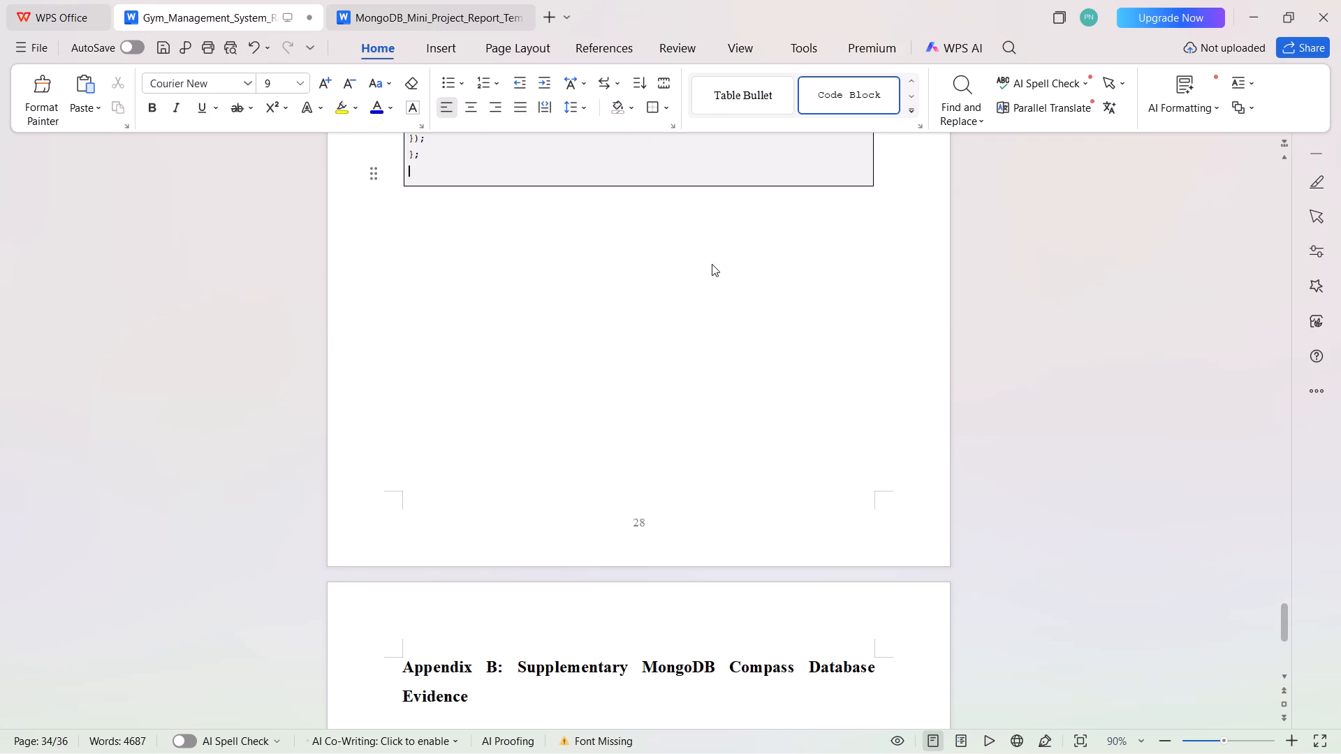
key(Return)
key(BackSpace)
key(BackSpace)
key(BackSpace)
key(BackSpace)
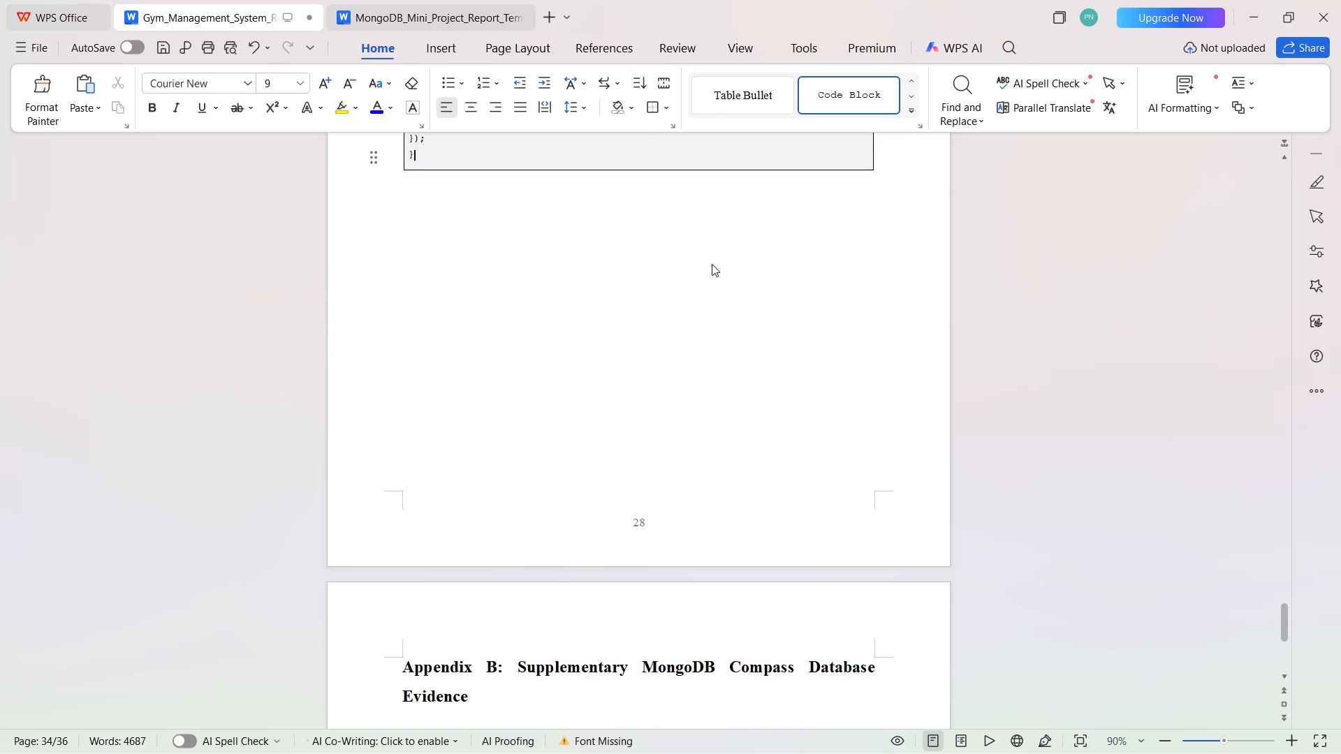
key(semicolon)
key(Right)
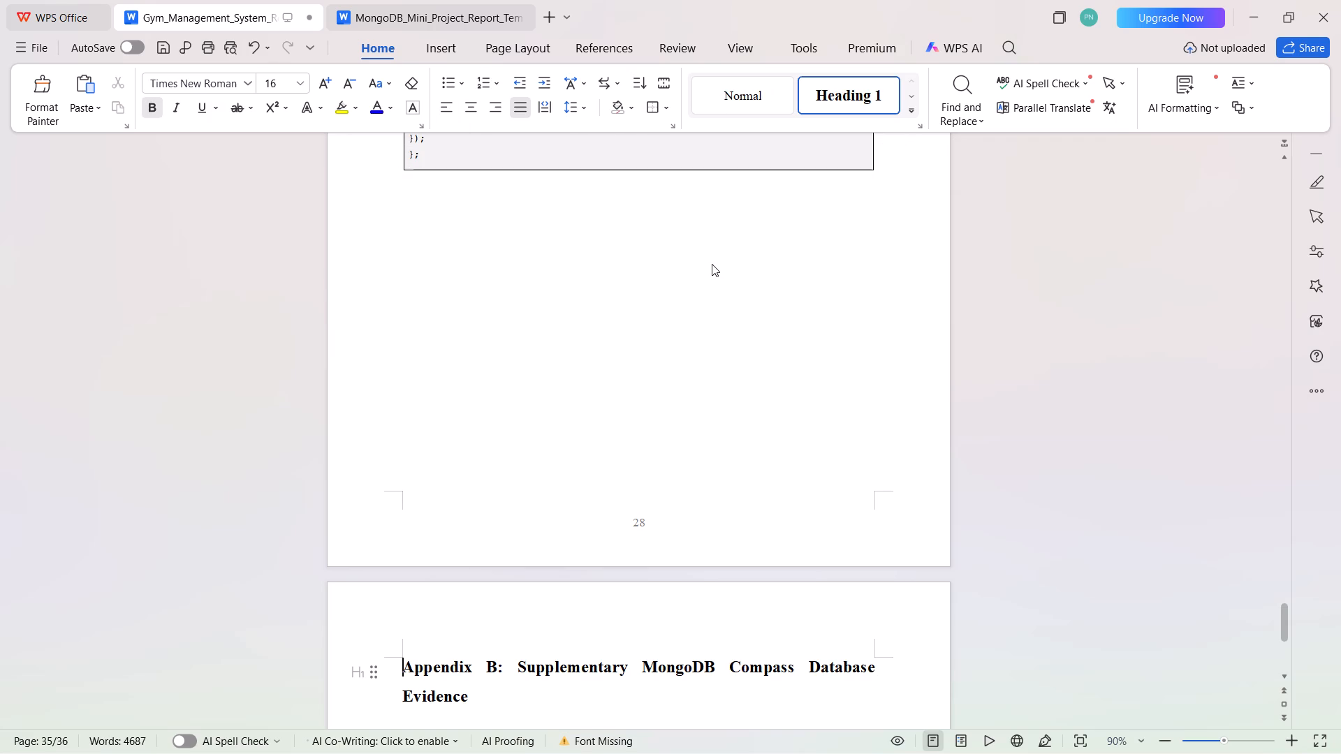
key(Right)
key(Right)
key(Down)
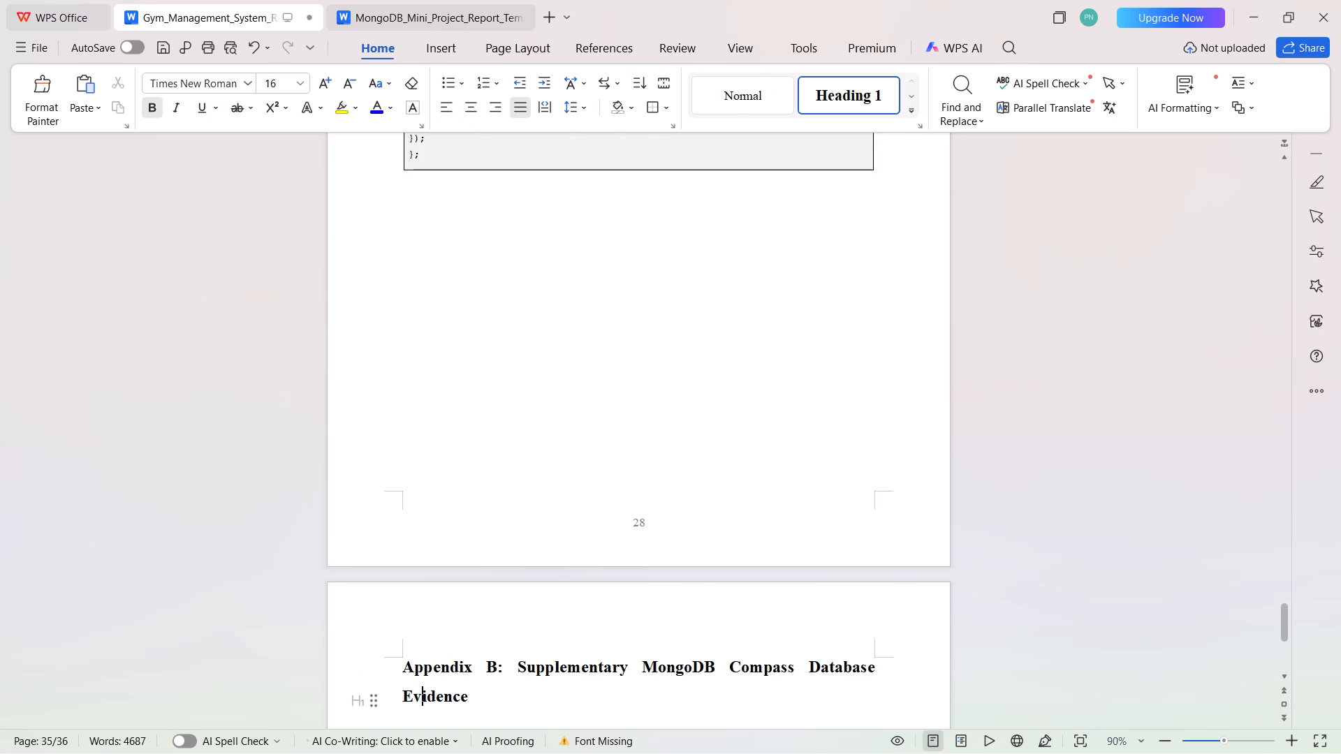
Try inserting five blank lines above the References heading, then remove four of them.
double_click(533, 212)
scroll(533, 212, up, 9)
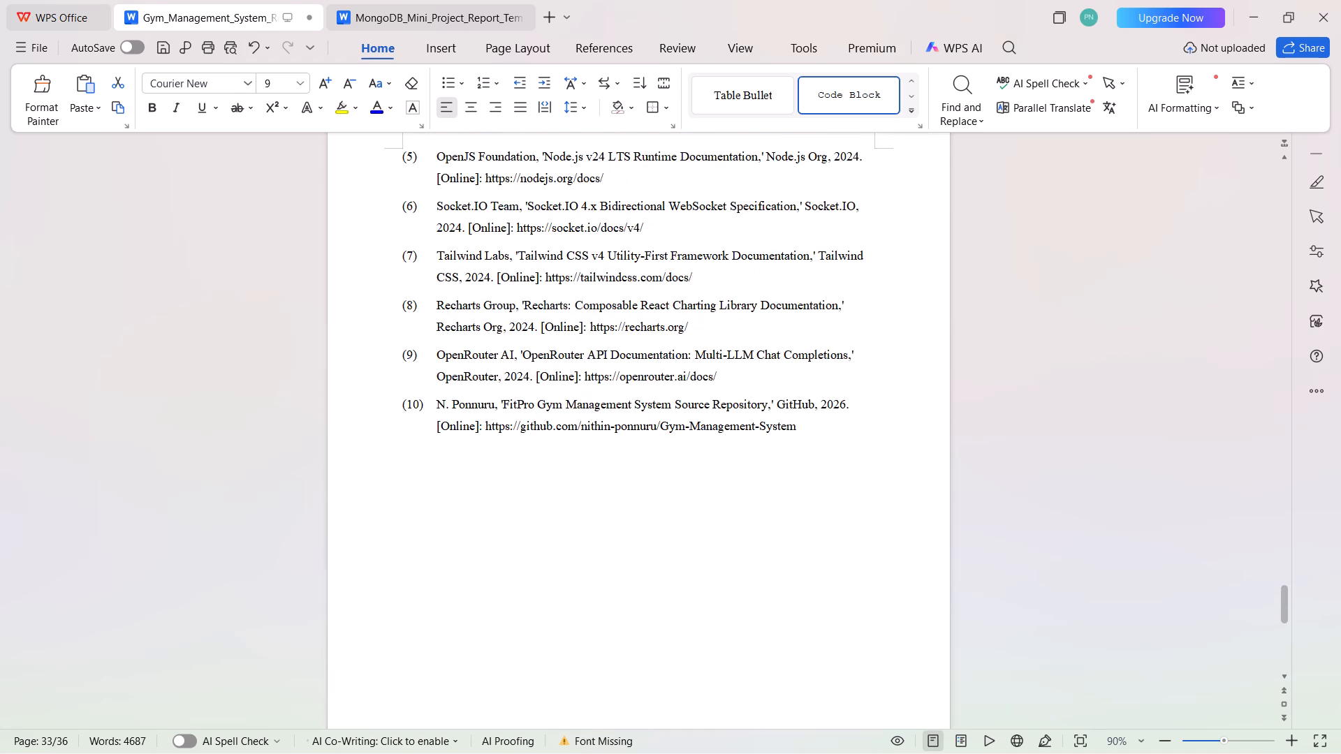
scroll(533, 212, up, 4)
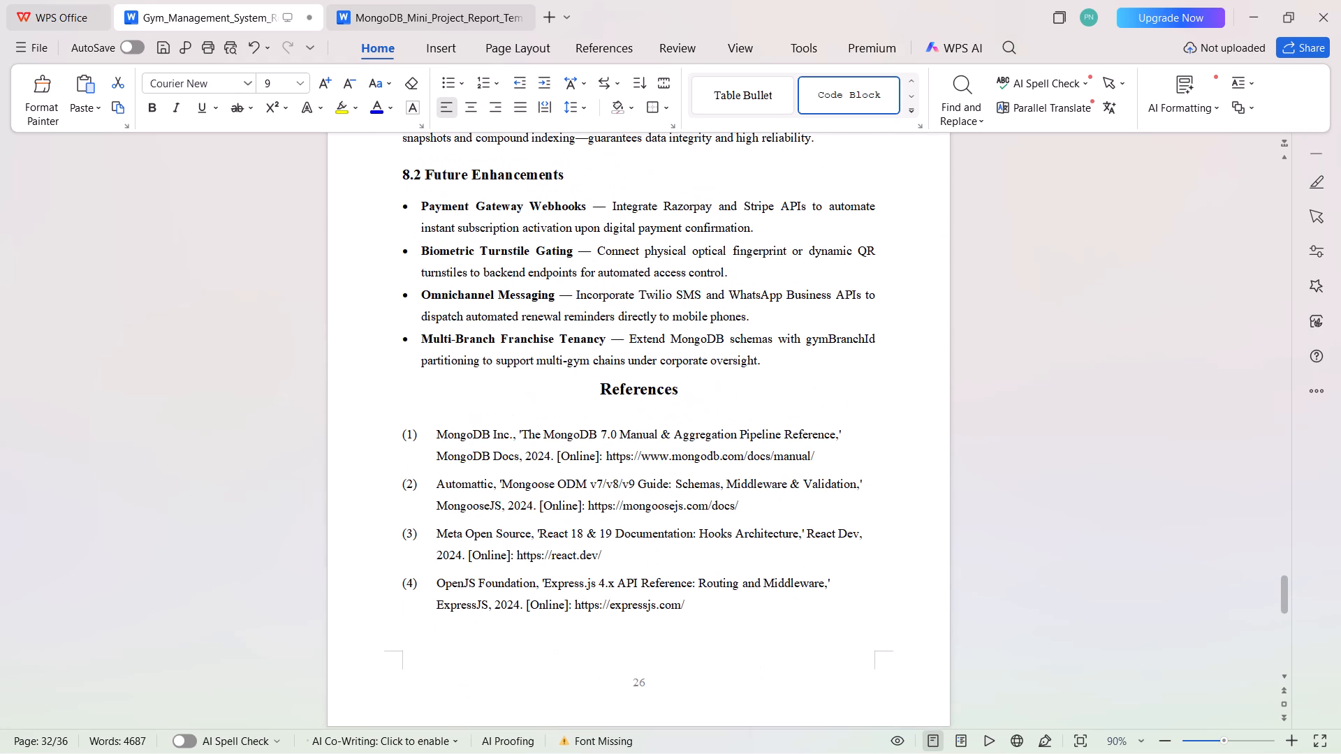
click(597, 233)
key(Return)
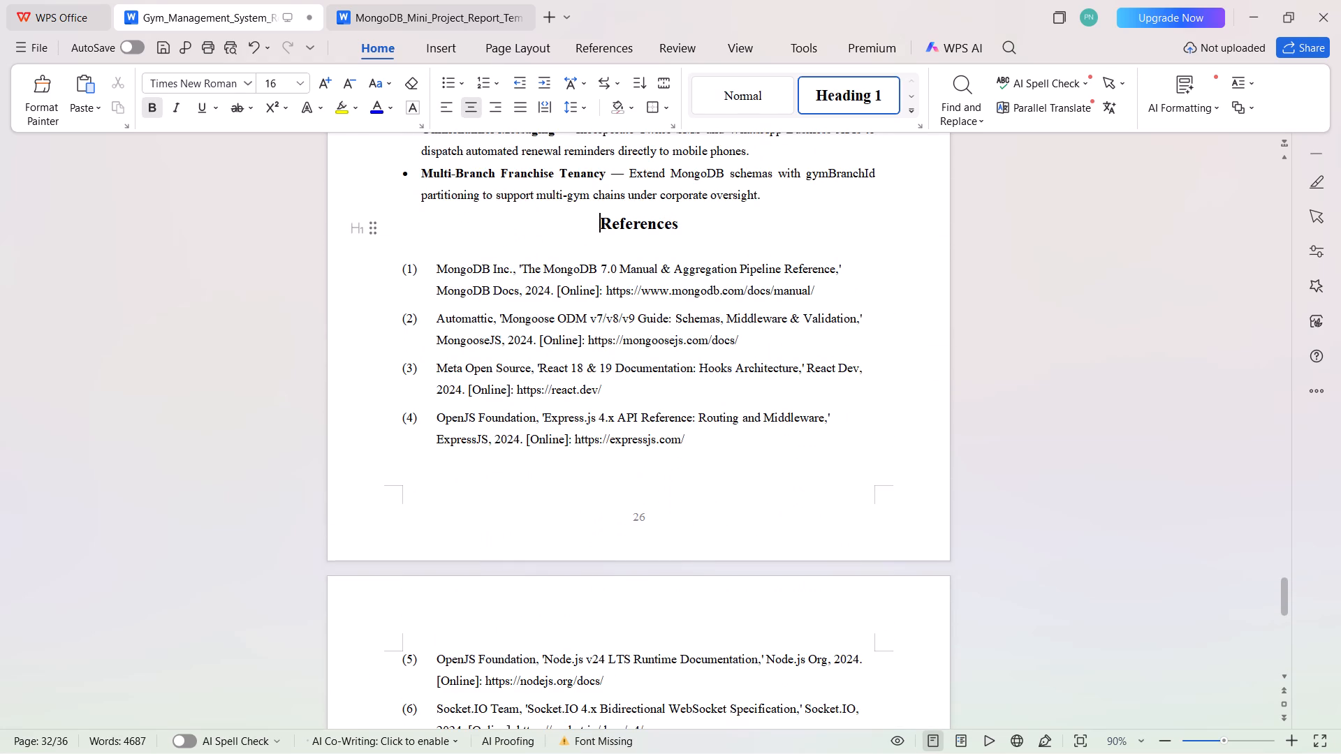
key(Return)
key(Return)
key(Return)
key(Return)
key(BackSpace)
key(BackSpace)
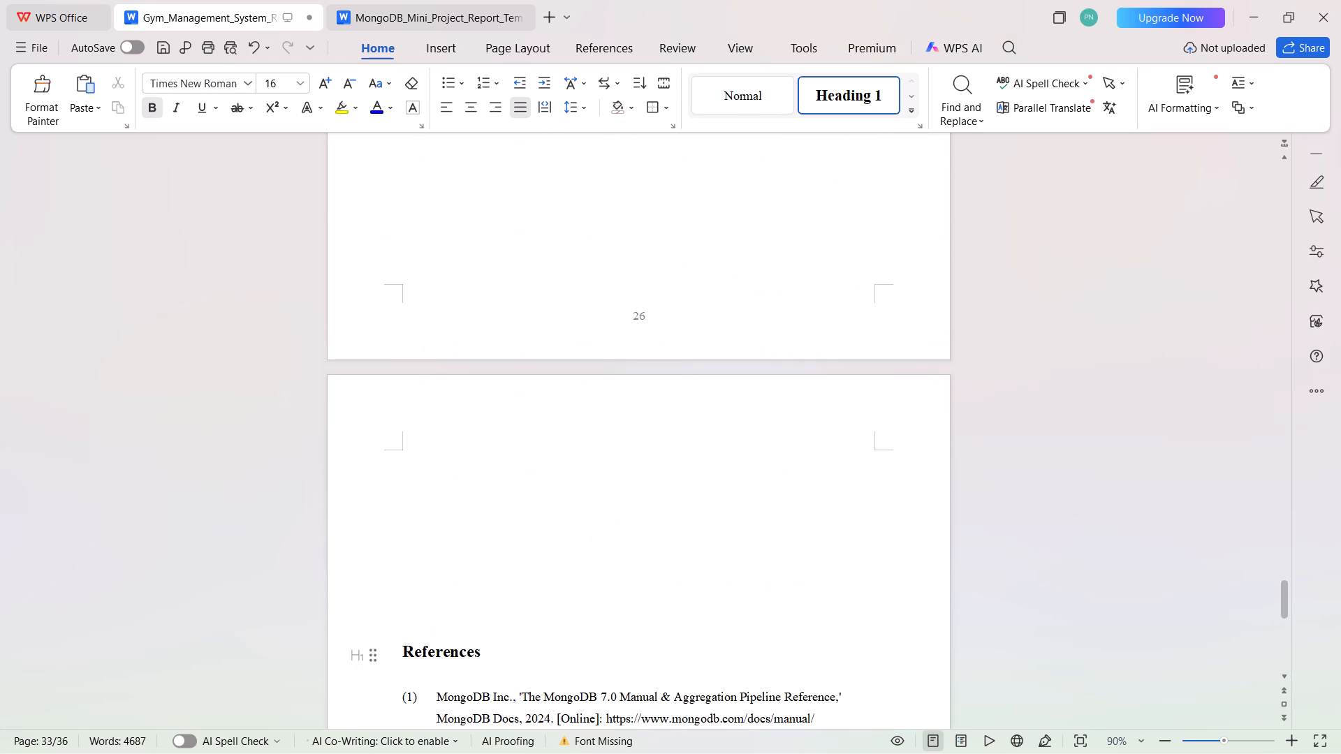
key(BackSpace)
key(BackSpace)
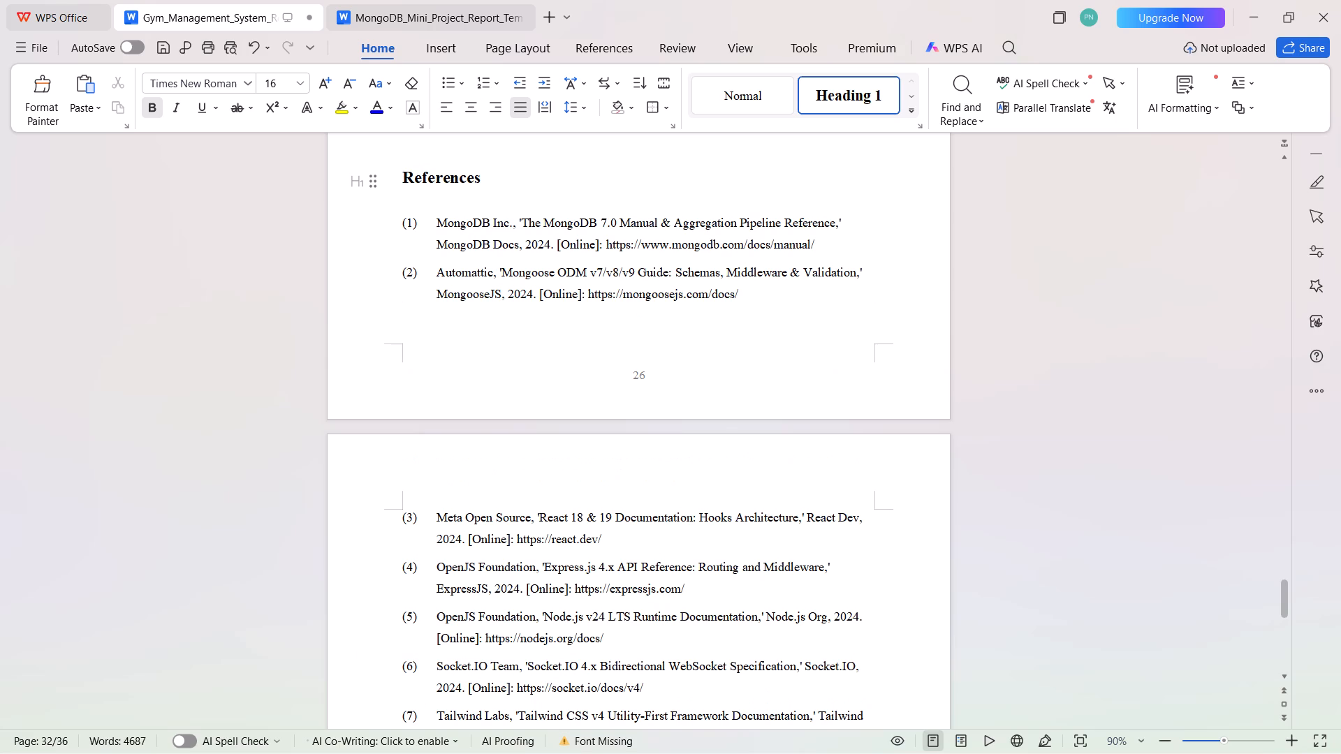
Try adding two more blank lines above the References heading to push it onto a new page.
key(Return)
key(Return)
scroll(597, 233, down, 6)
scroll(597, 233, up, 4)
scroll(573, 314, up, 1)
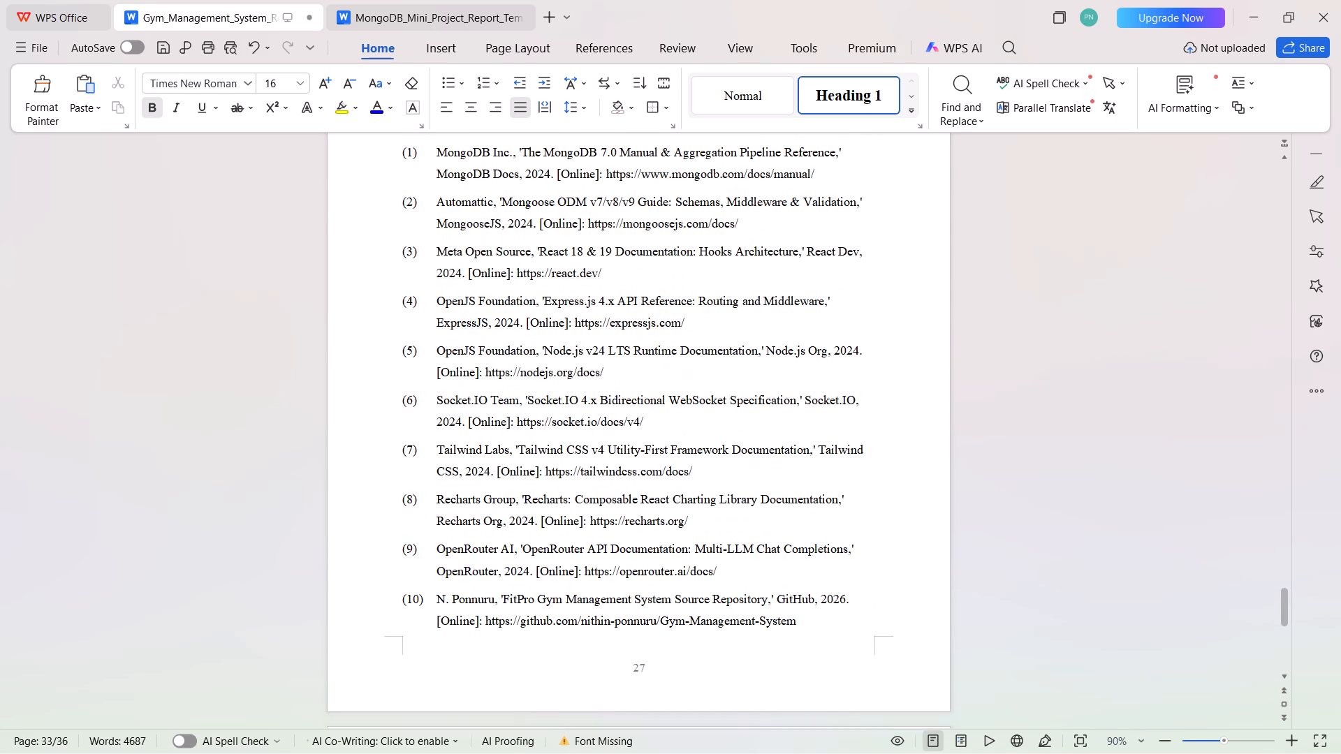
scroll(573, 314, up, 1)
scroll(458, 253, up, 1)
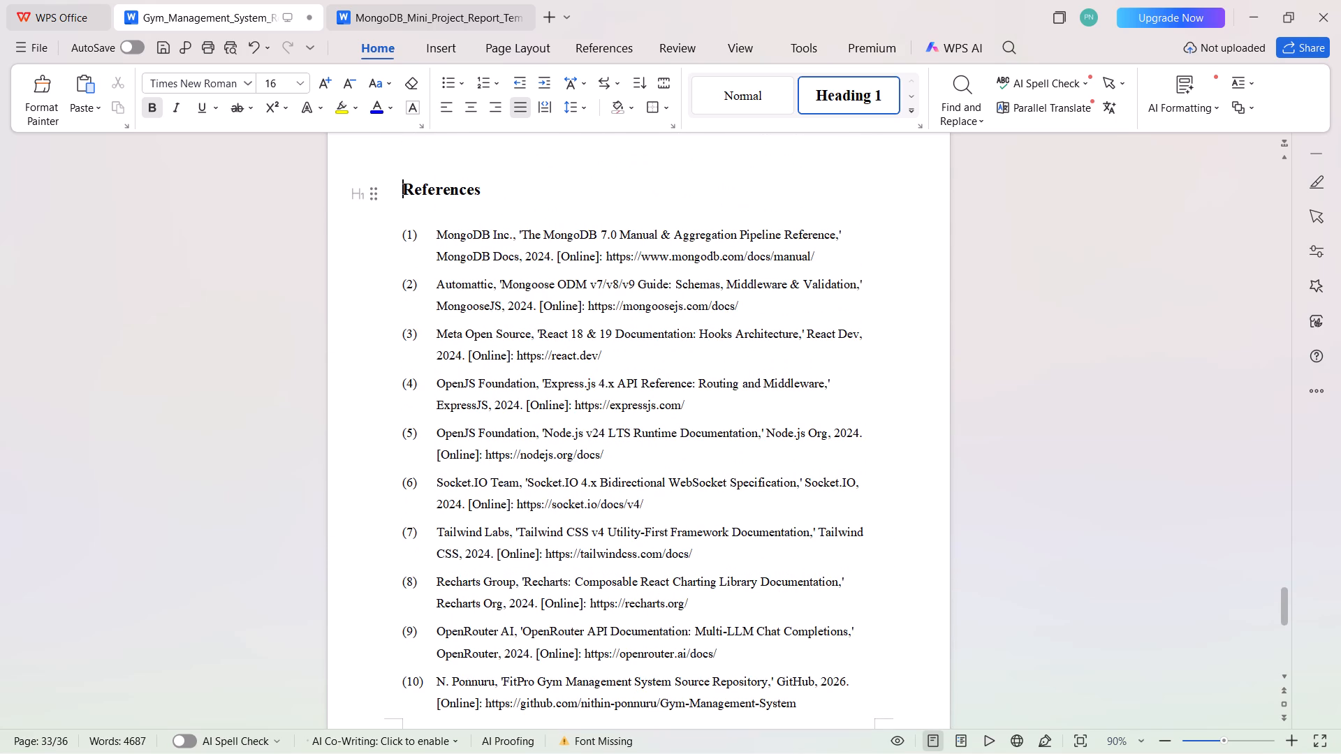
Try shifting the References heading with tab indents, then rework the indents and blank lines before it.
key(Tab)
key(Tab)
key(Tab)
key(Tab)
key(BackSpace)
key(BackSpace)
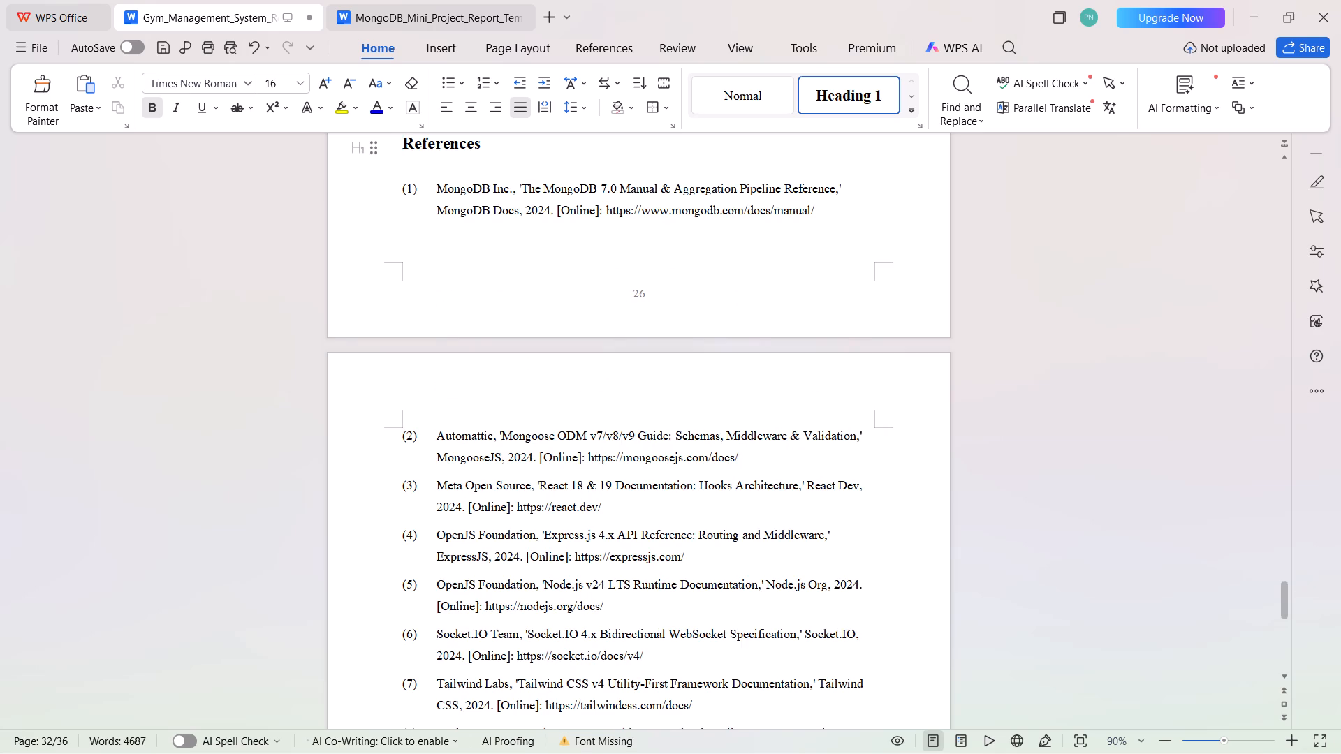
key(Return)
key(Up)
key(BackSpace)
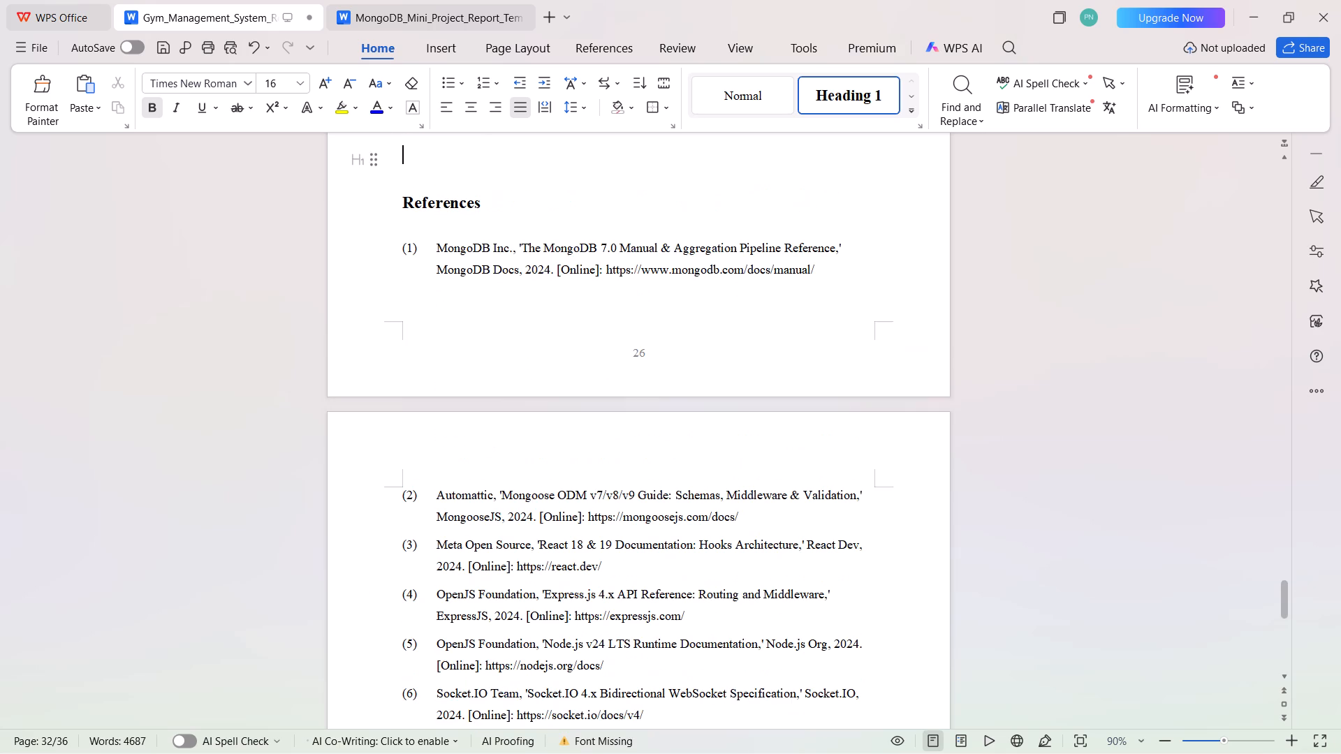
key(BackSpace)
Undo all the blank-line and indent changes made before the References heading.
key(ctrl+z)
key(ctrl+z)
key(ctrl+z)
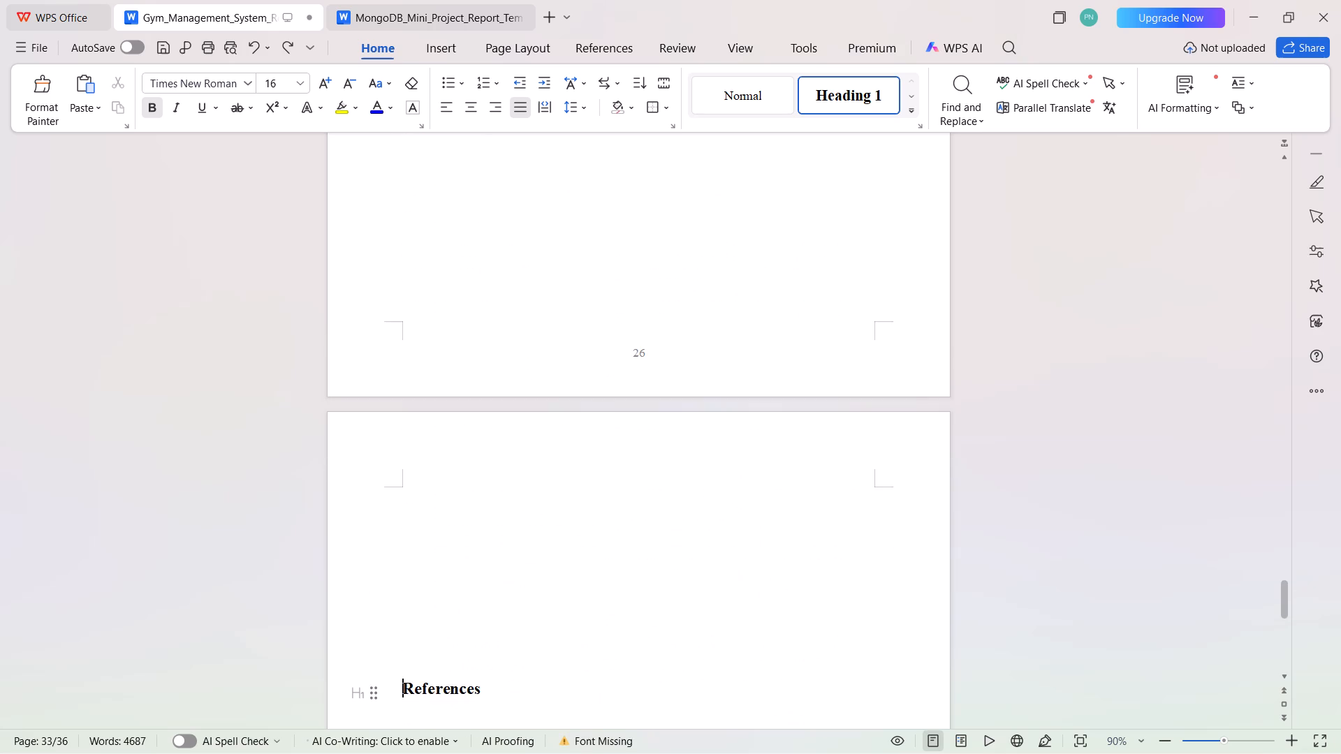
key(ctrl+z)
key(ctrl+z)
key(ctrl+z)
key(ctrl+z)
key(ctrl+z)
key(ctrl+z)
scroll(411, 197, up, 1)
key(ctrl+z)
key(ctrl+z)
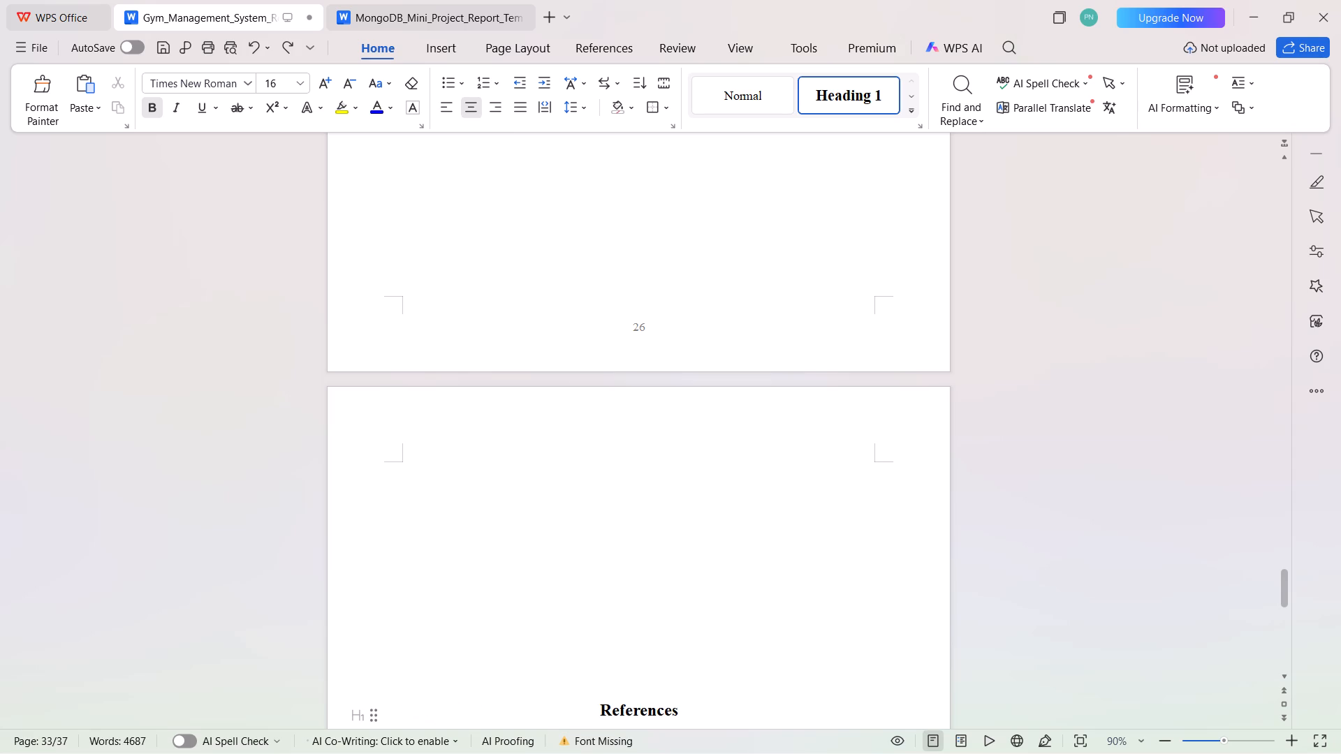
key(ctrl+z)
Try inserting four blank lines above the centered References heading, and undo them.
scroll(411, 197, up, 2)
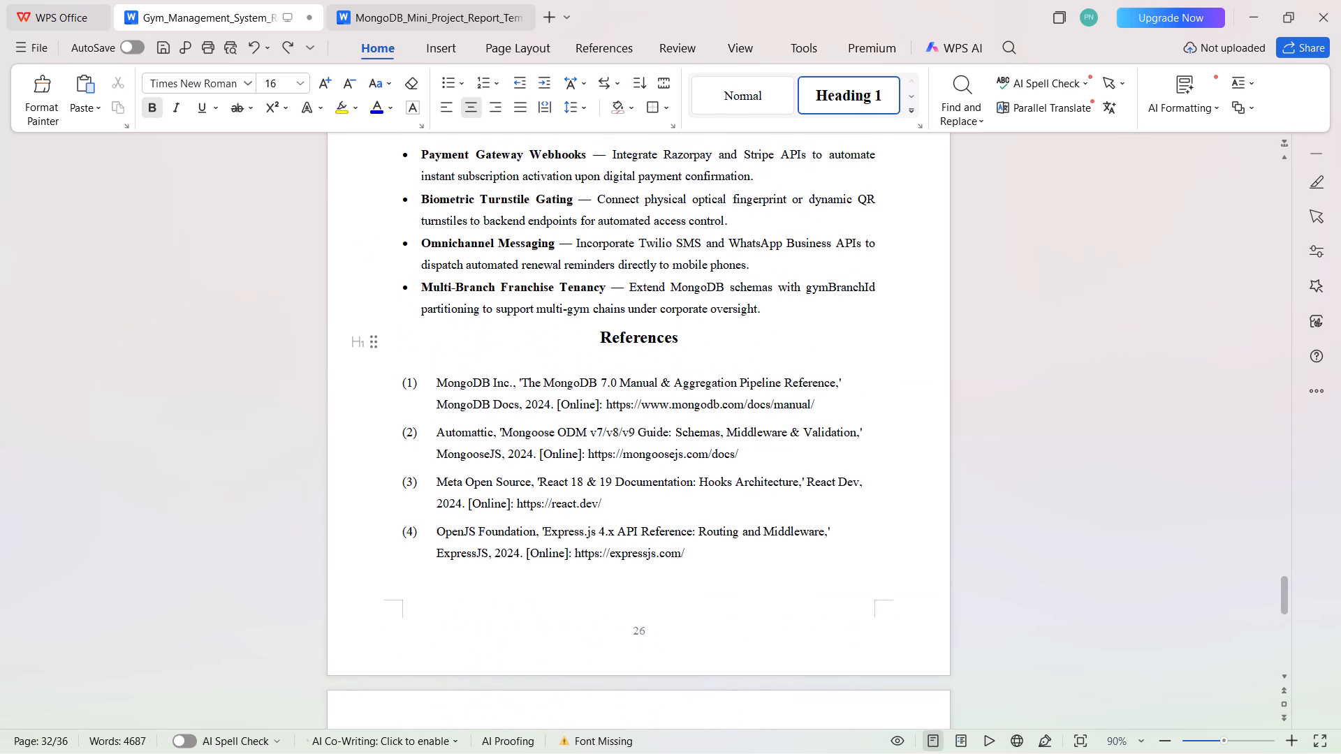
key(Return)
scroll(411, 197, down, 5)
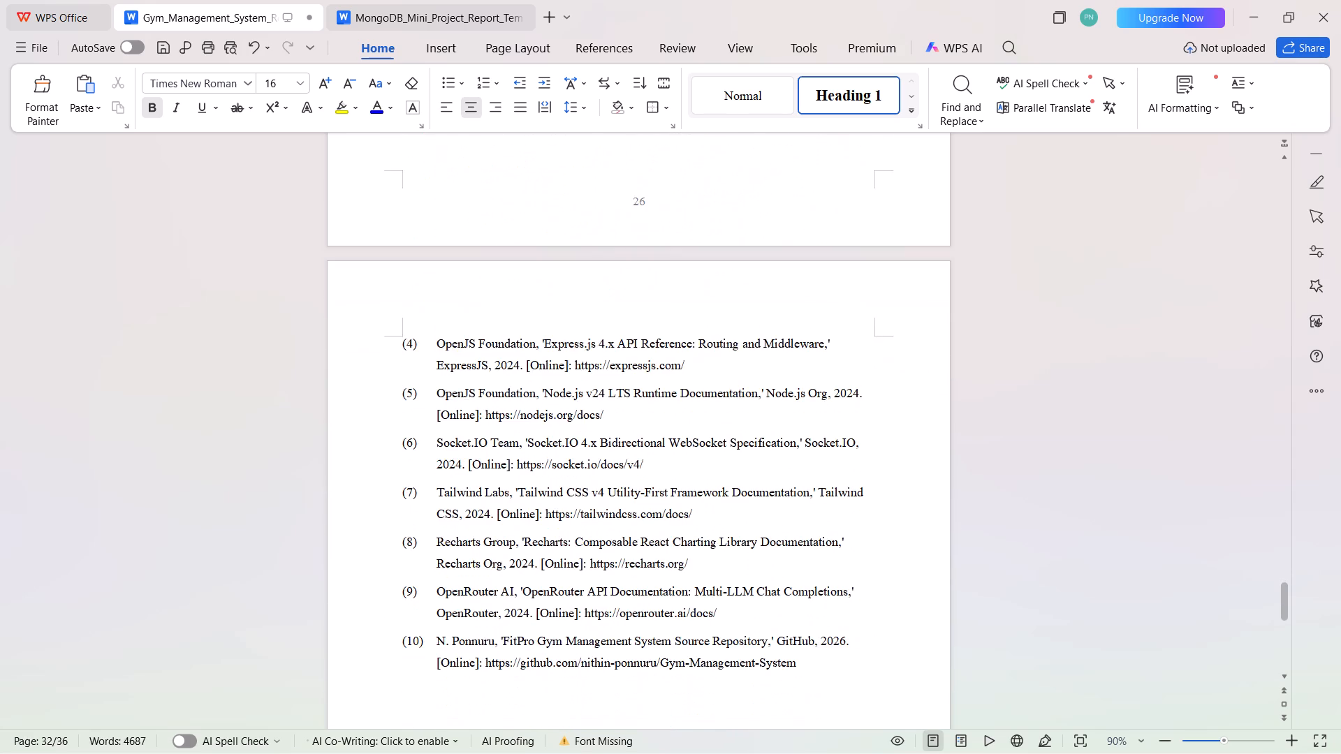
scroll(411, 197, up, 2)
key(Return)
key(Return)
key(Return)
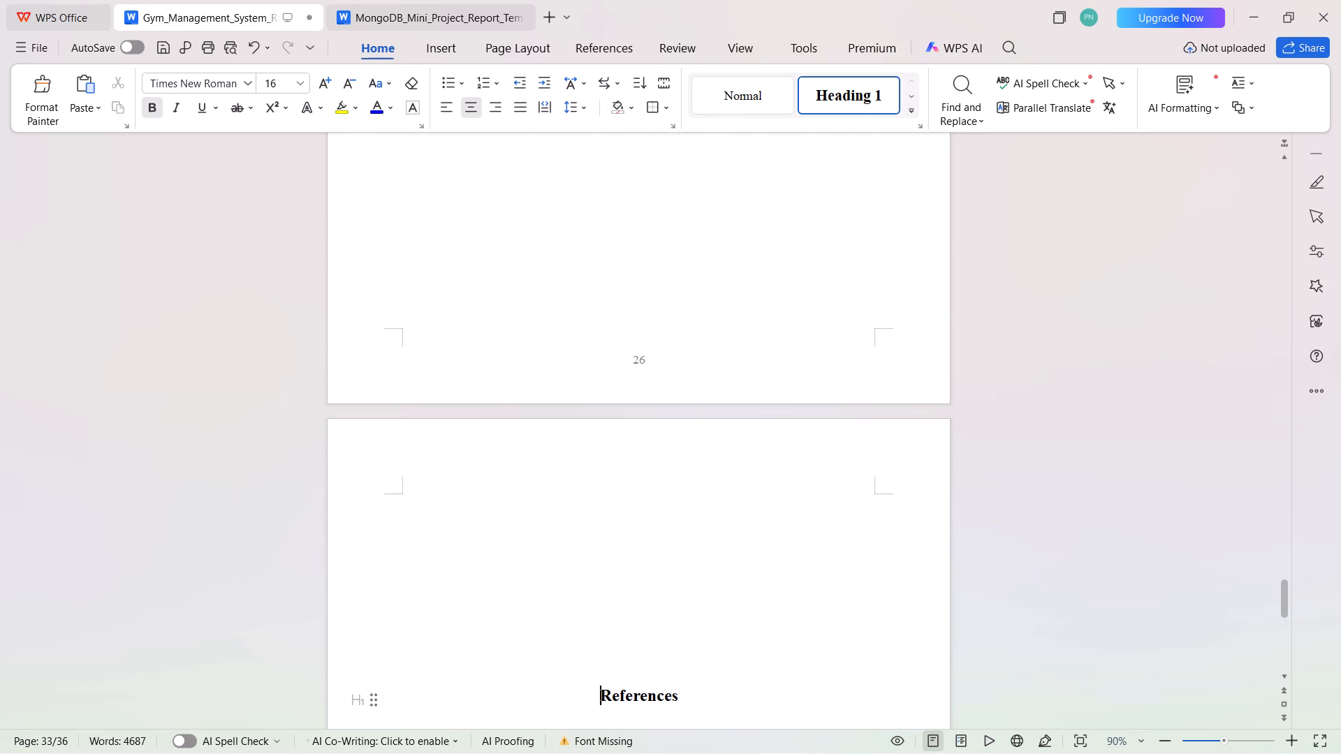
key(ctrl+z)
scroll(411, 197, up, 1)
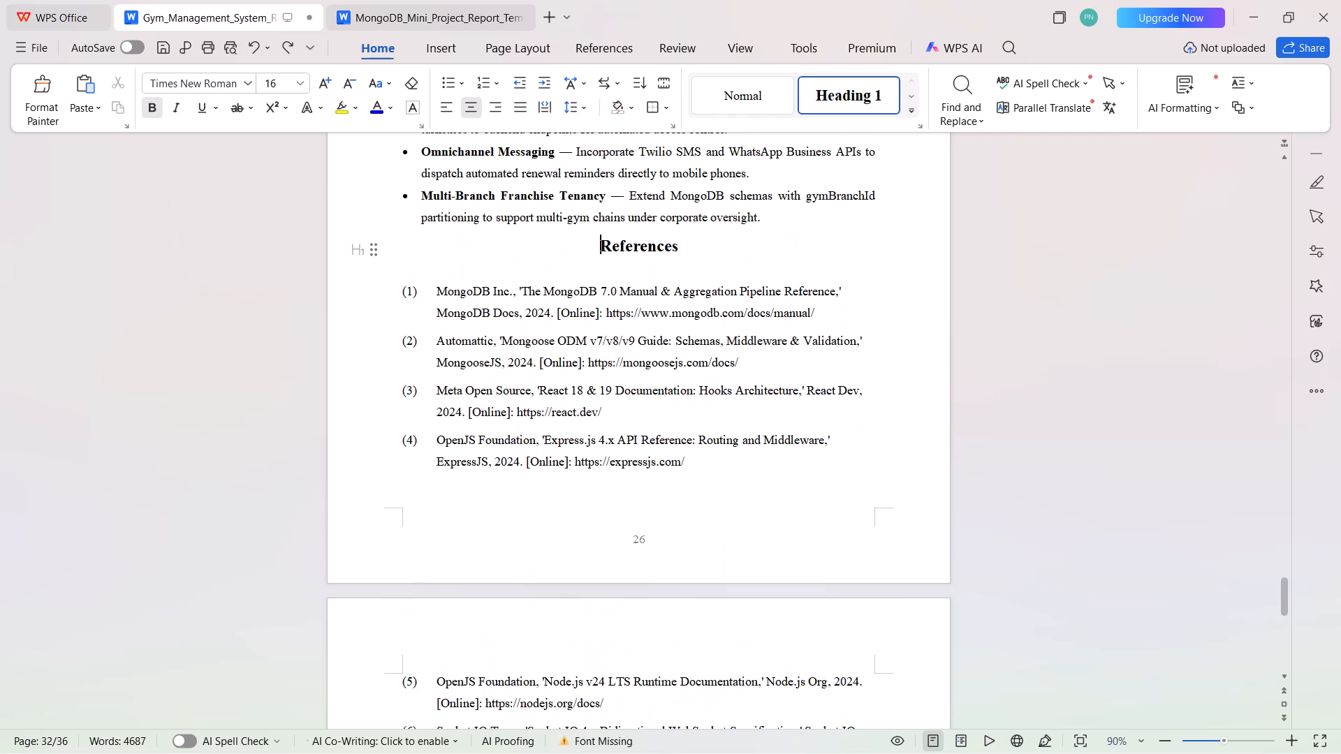
Add one blank line above the References heading and check the layout of the pages after it.
key(Return)
scroll(411, 197, down, 9)
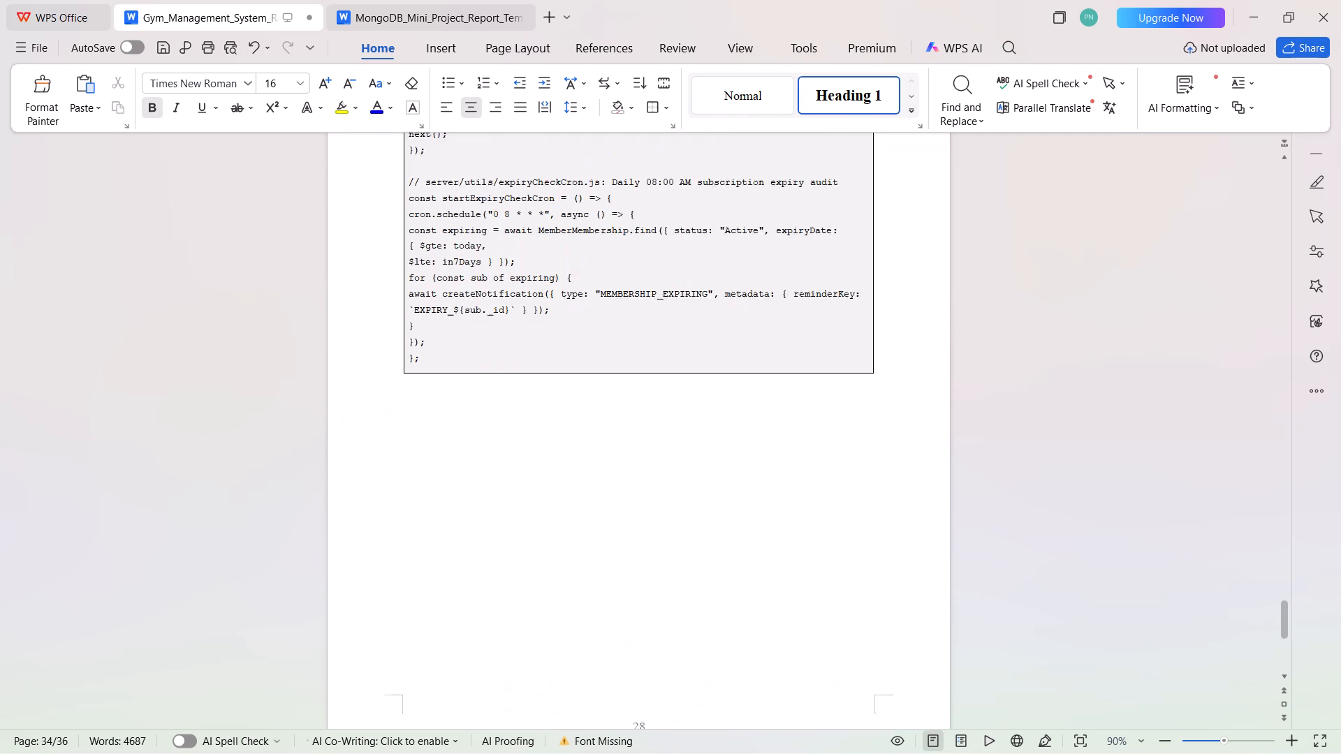
scroll(411, 197, up, 4)
scroll(411, 197, down, 4)
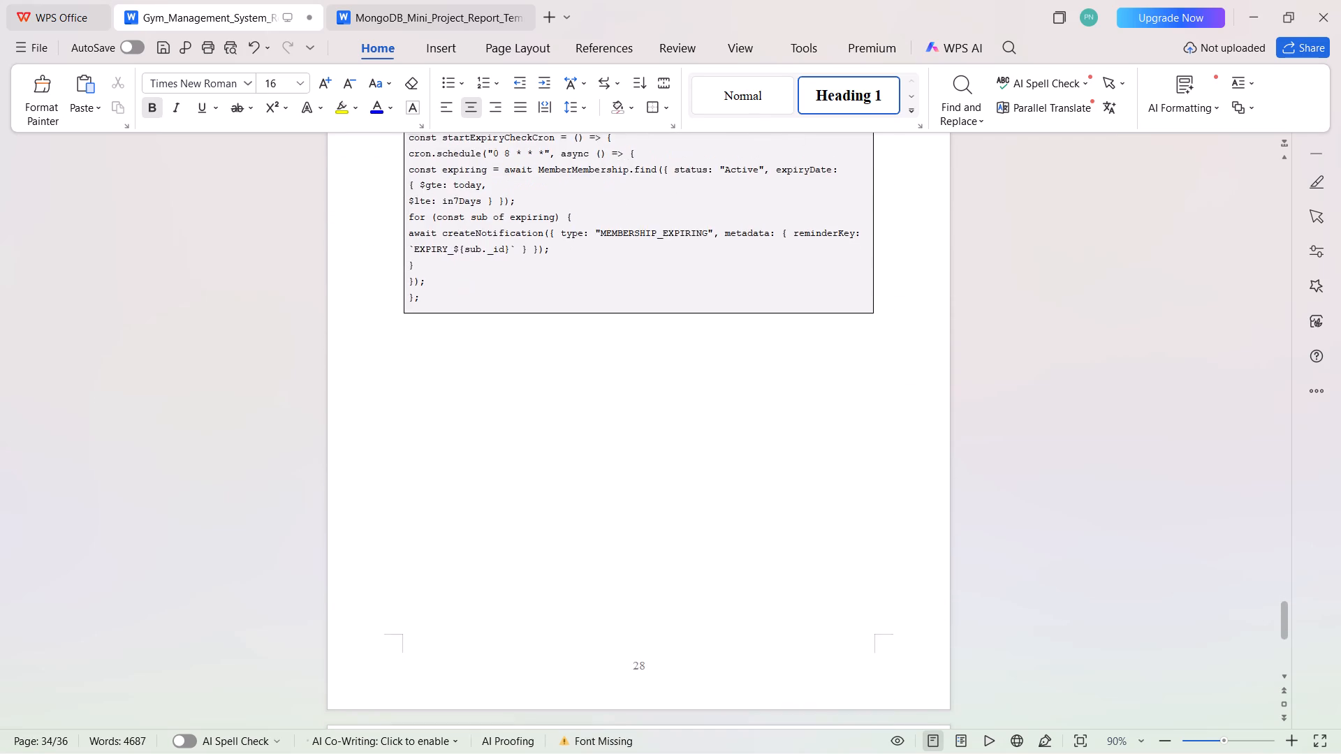
scroll(411, 197, down, 2)
scroll(411, 197, up, 1)
scroll(439, 332, up, 4)
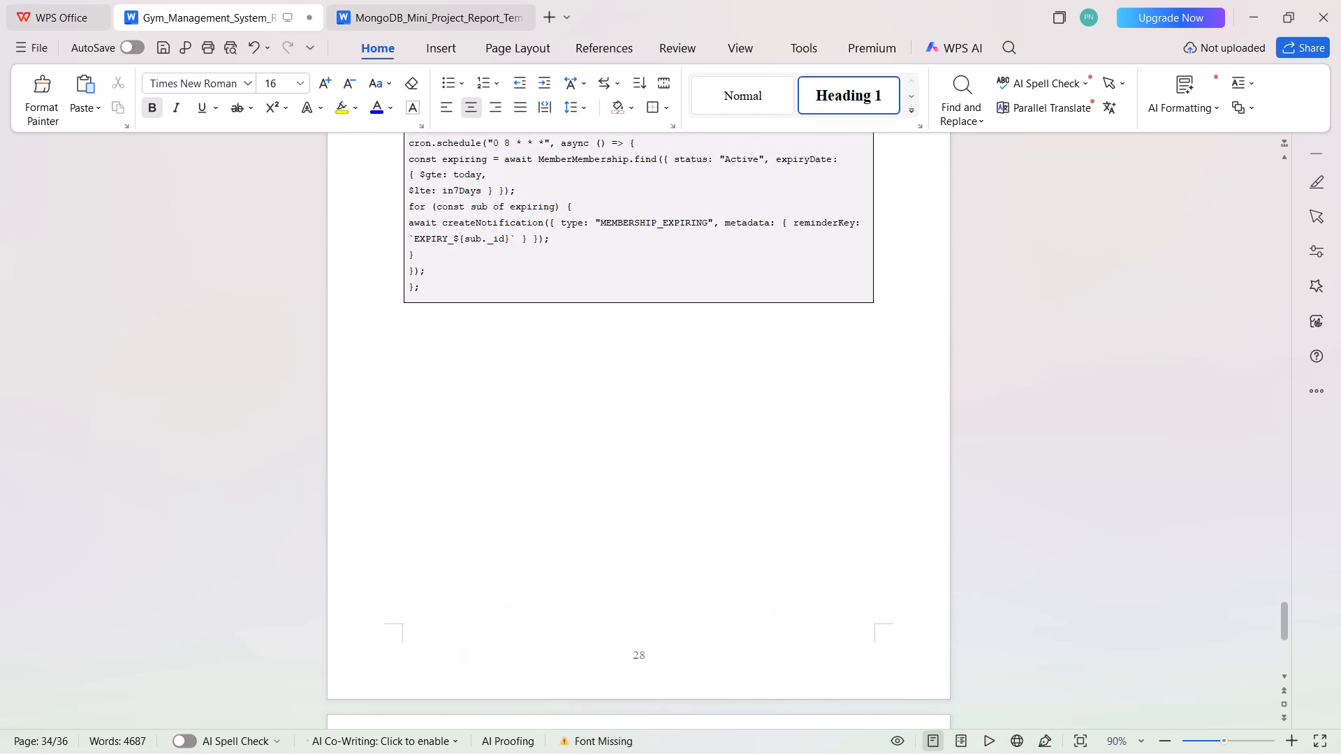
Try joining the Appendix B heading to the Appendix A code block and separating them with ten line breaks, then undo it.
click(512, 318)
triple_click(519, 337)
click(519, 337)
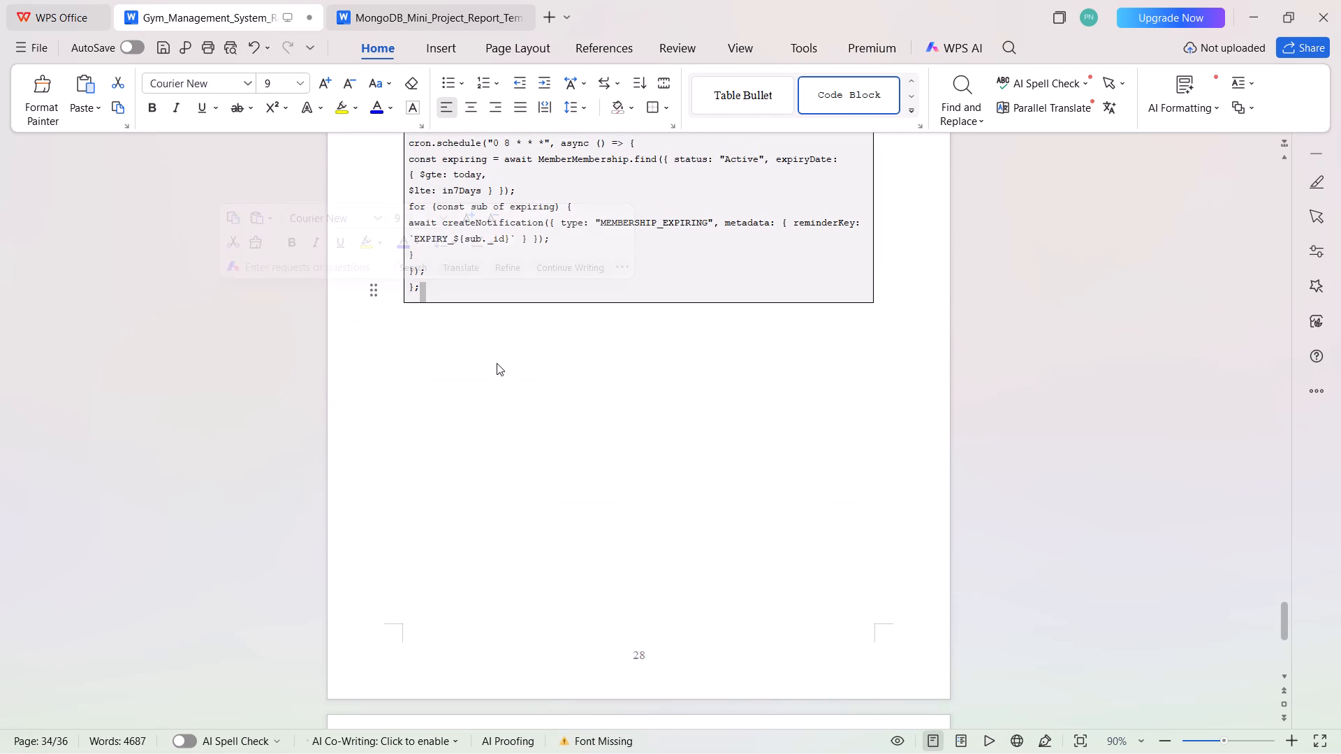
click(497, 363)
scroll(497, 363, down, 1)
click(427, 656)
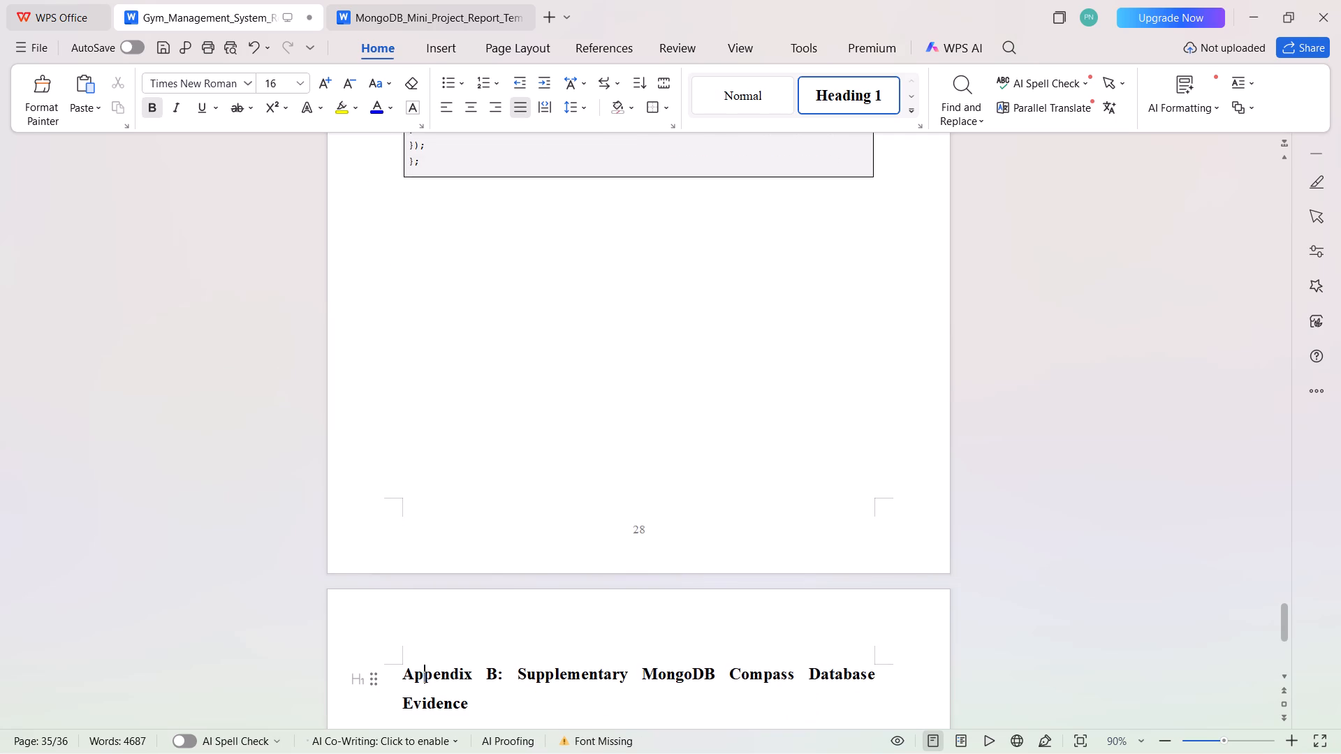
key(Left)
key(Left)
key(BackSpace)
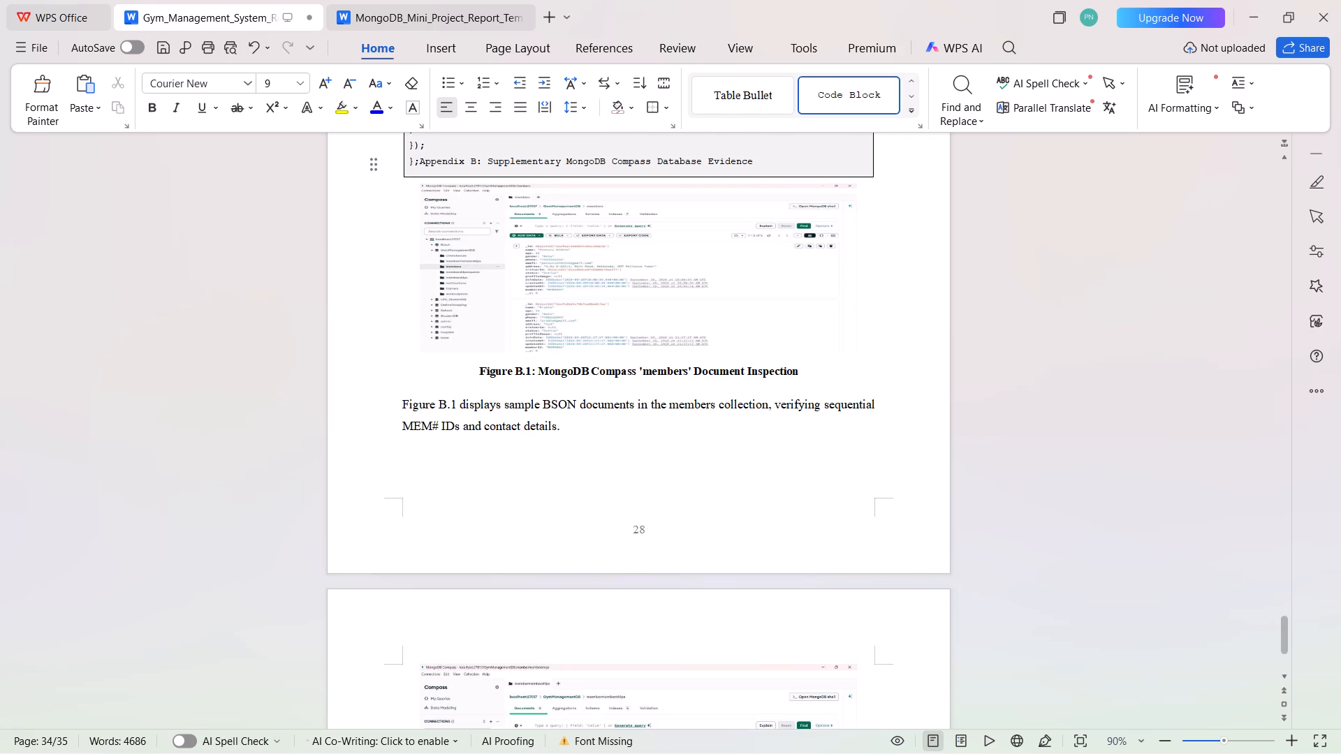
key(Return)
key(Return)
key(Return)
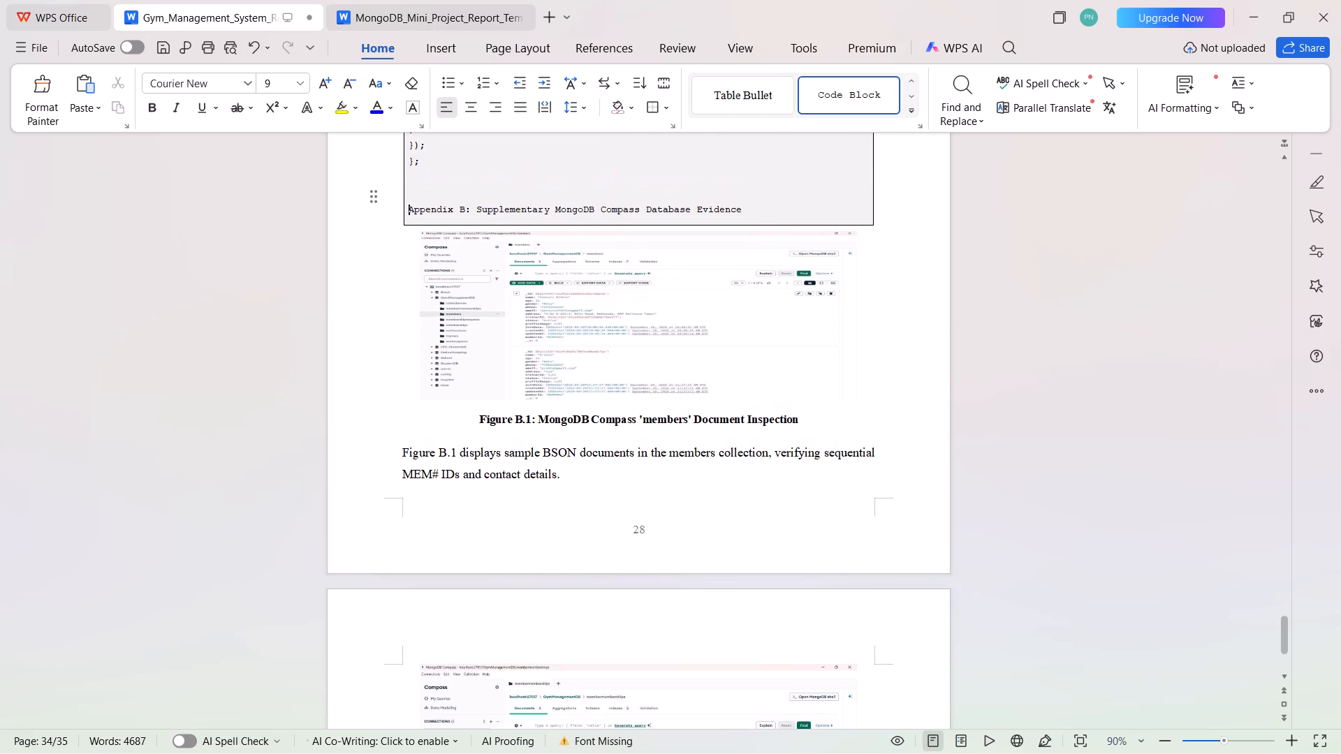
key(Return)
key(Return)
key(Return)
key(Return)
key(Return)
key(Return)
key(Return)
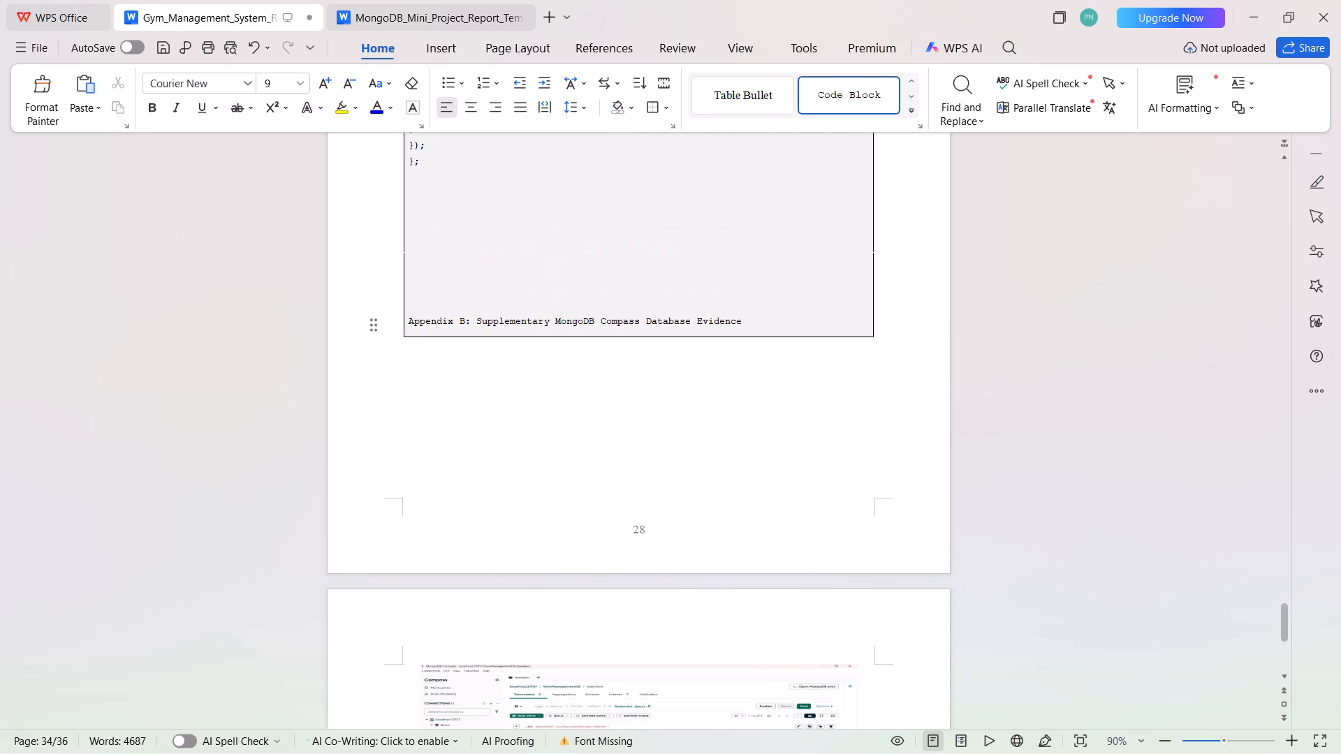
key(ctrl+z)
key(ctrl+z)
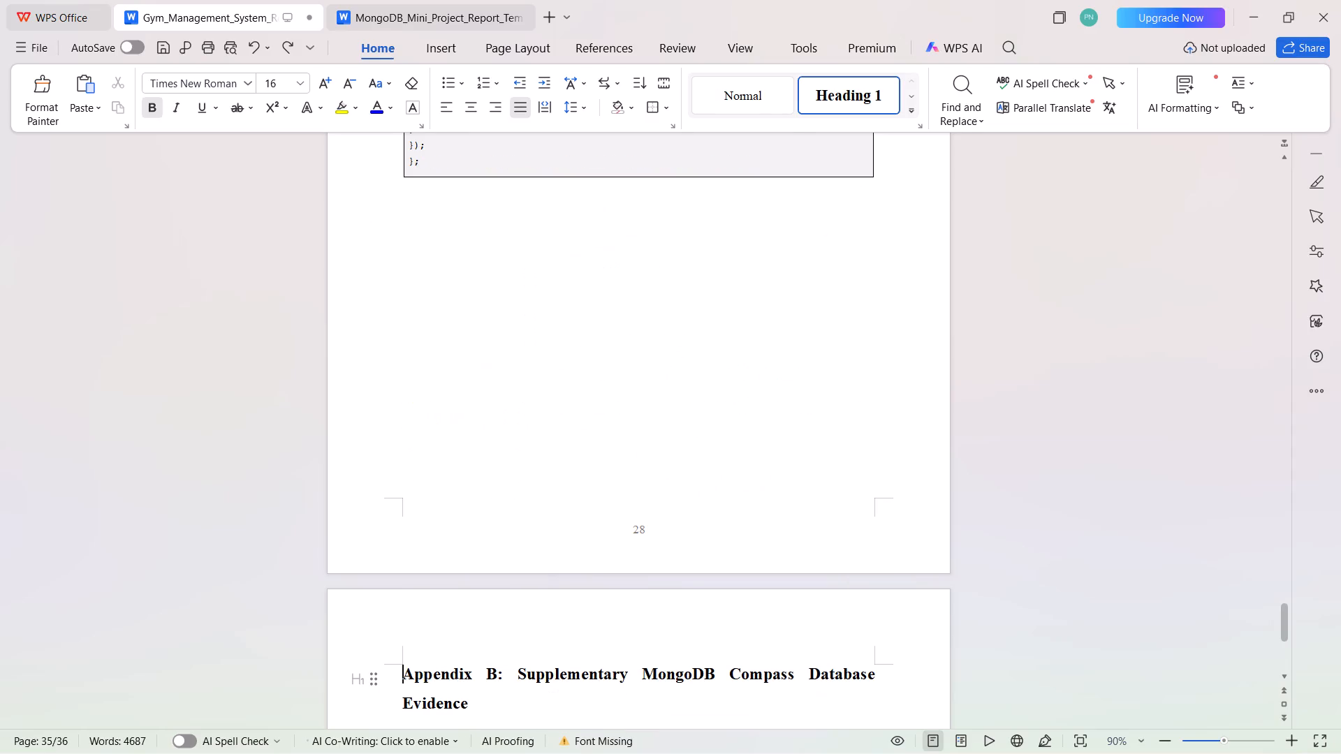
Examine the page layout of Appendix B, then back through Appendix A, the references, Chapters 8 and 7, and the Chapter 6 figures.
scroll(427, 656, down, 5)
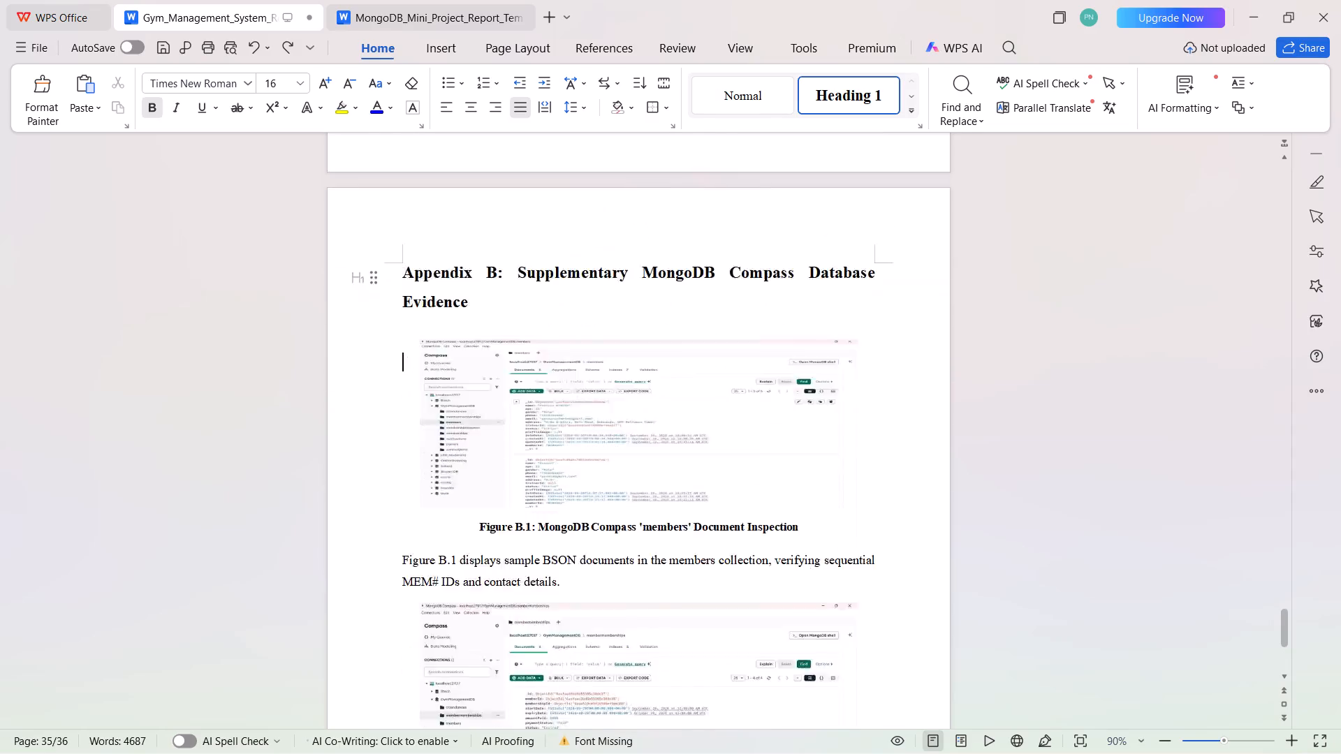
scroll(427, 656, down, 7)
scroll(427, 656, up, 5)
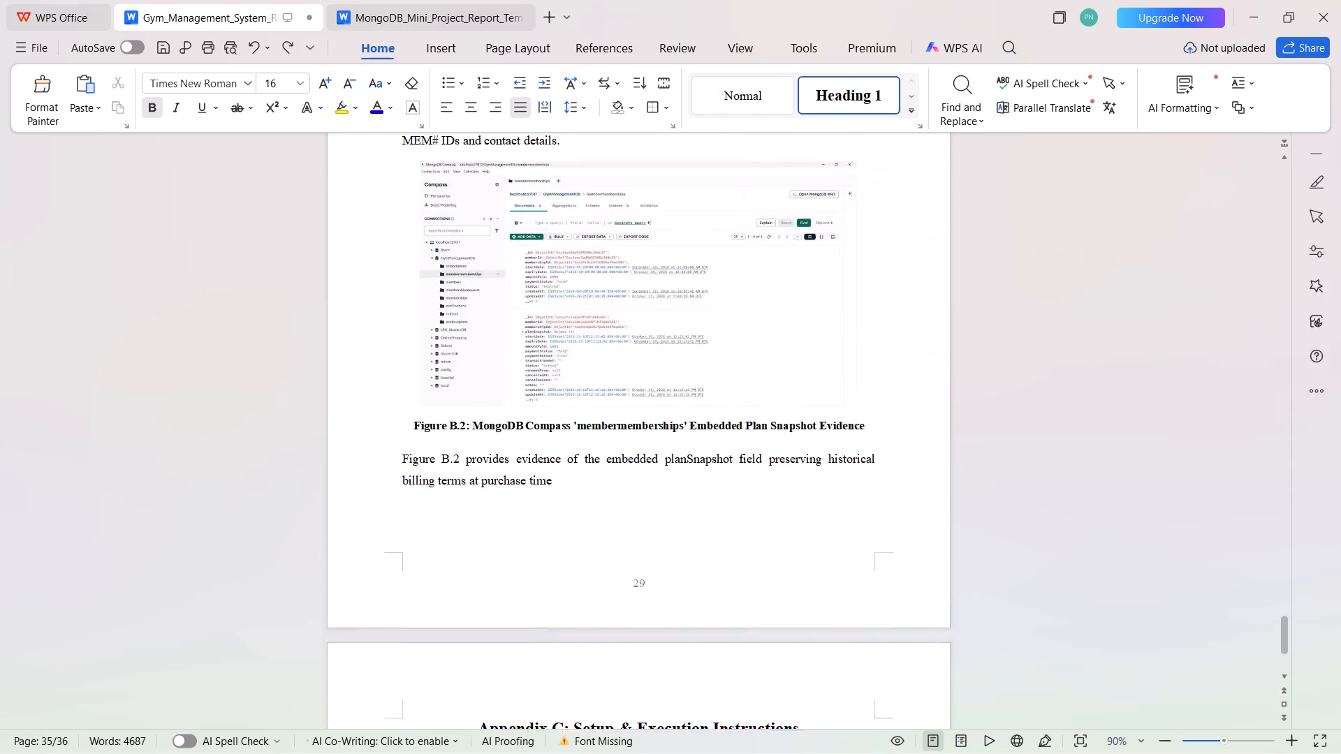
scroll(427, 656, up, 11)
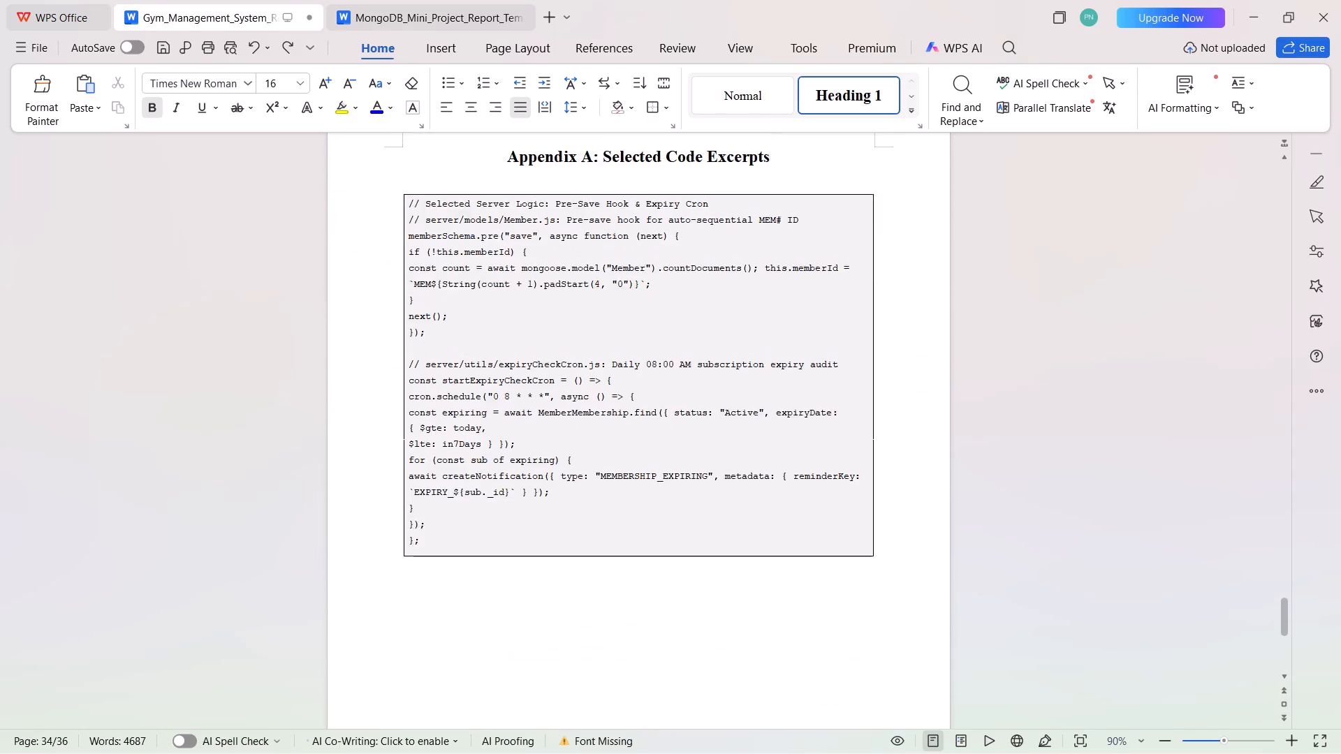
scroll(427, 656, up, 4)
scroll(427, 656, down, 2)
scroll(427, 656, up, 2)
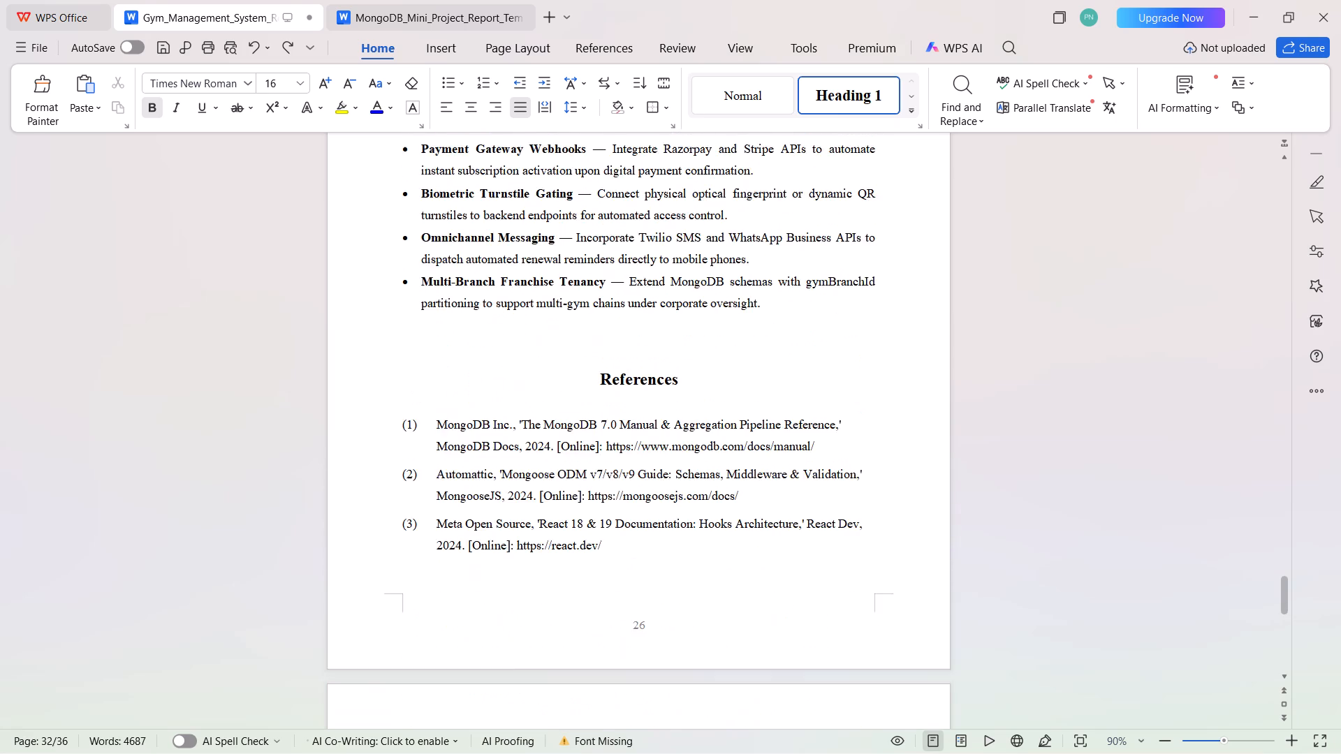
scroll(427, 656, up, 8)
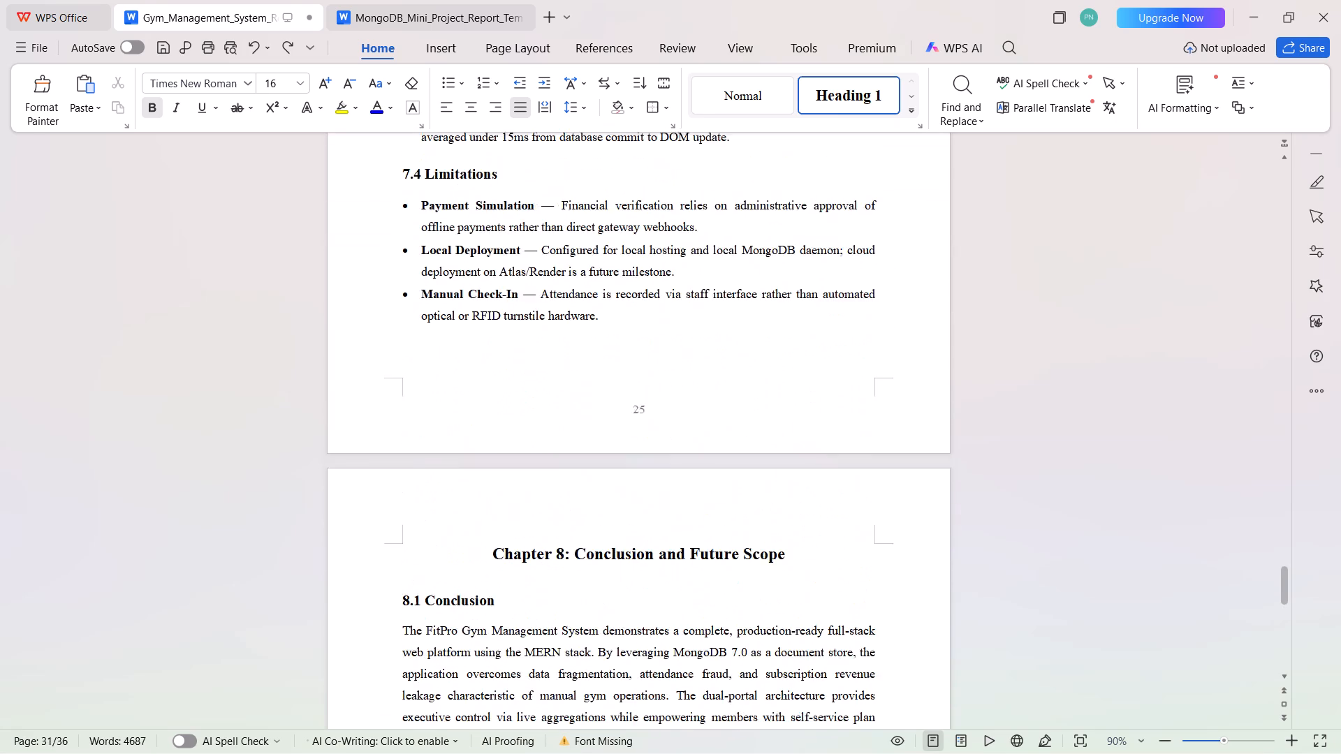
scroll(427, 656, up, 8)
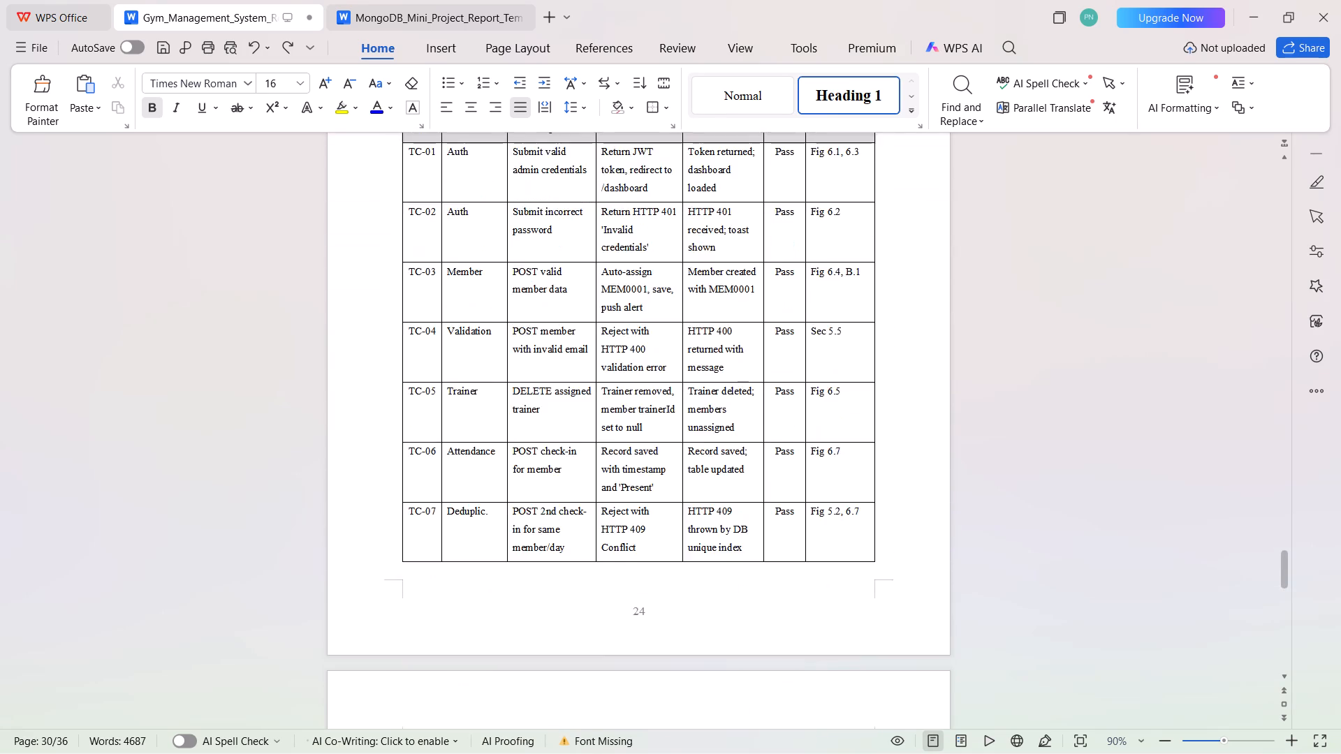
scroll(427, 656, up, 8)
scroll(427, 656, down, 5)
scroll(427, 656, up, 3)
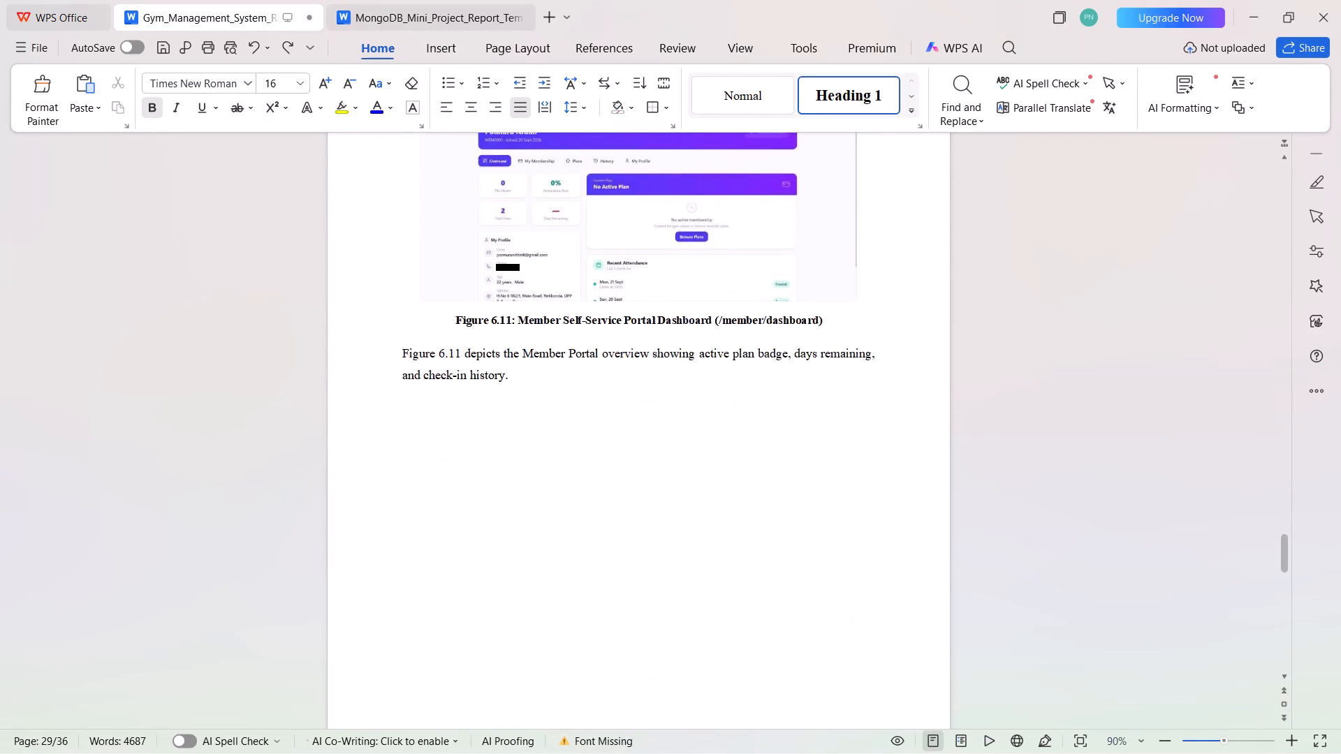
scroll(427, 656, up, 8)
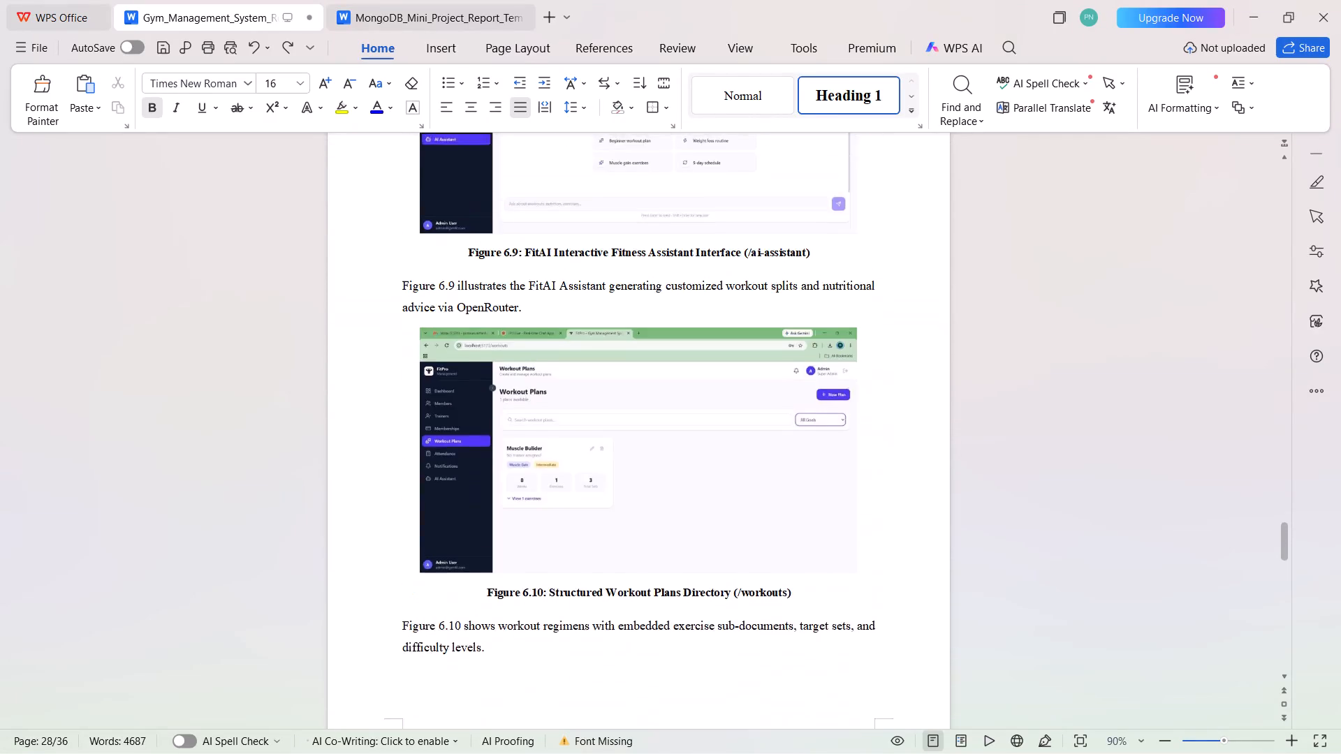
scroll(427, 656, up, 7)
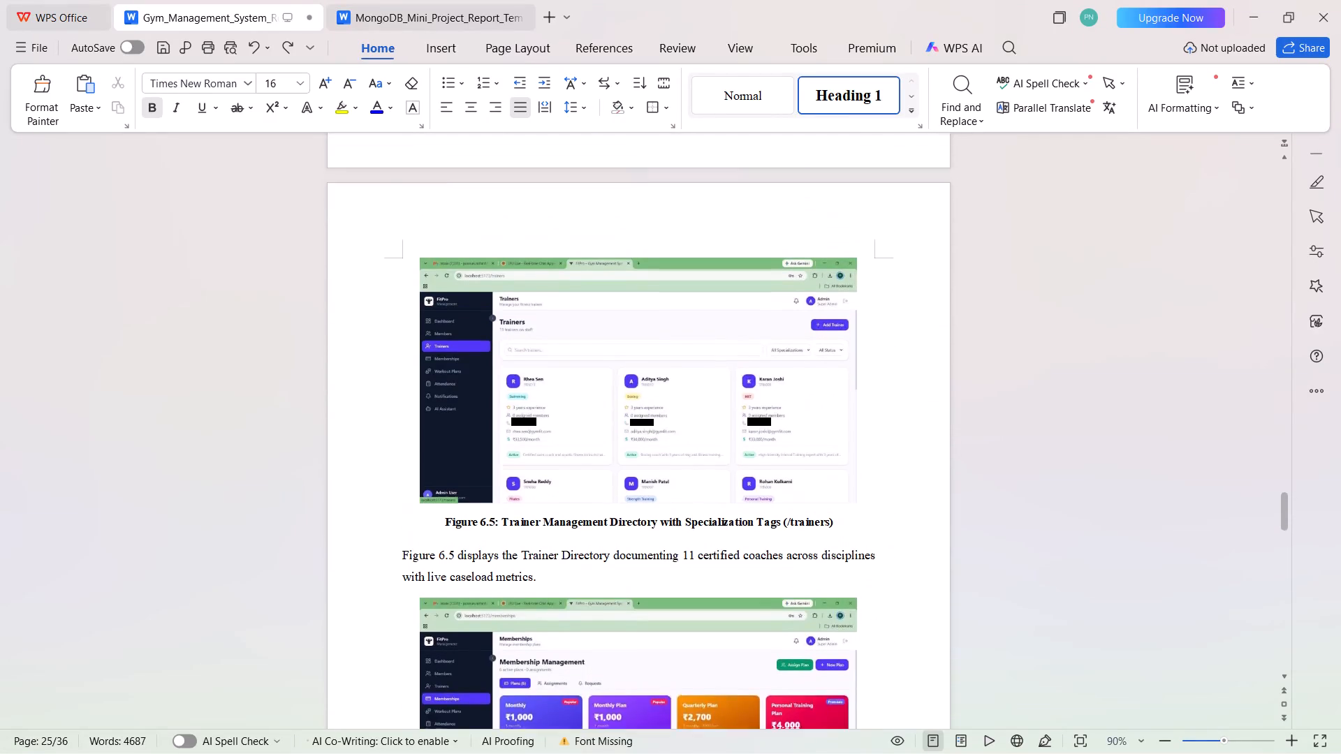
scroll(427, 656, up, 6)
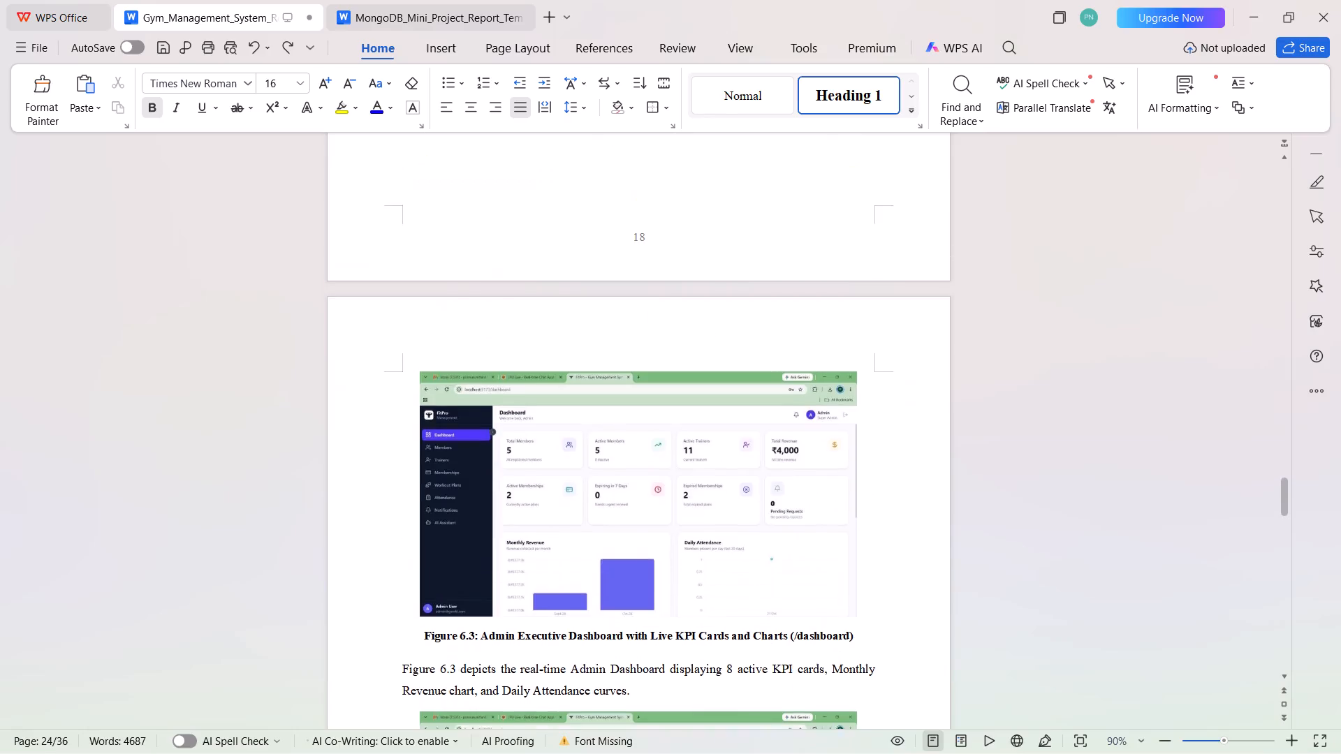
Examine the page layout around Figure 6.1, Sections 6.5 and 6.4, and the code block before Section 6.3.
scroll(427, 656, up, 6)
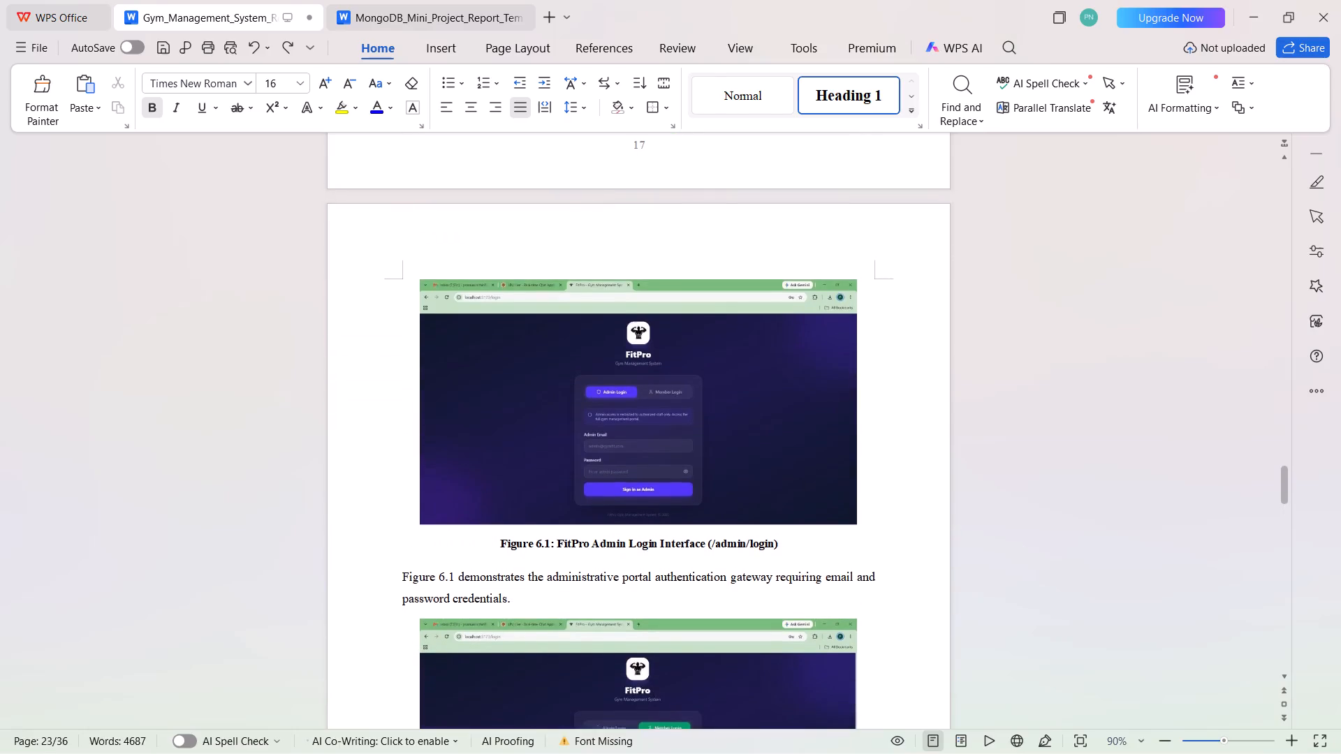
scroll(427, 656, up, 9)
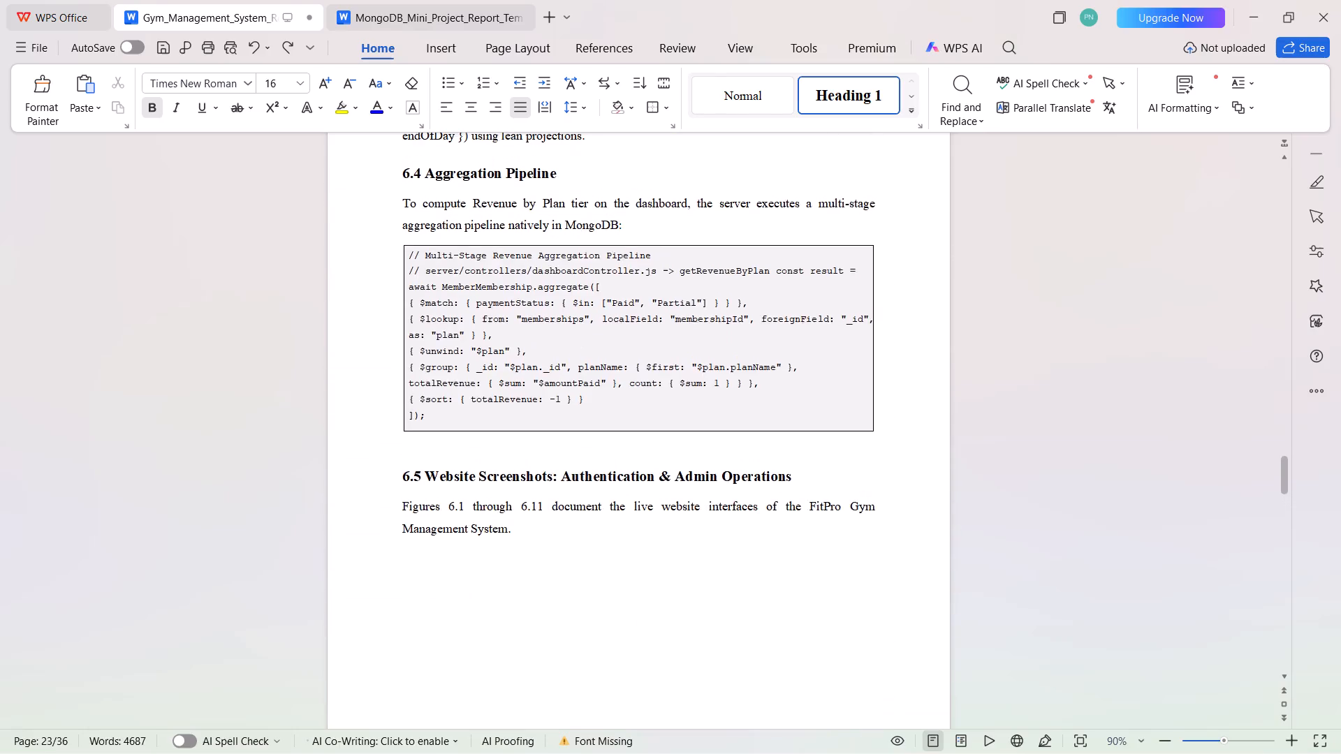
scroll(427, 656, up, 5)
scroll(427, 656, down, 2)
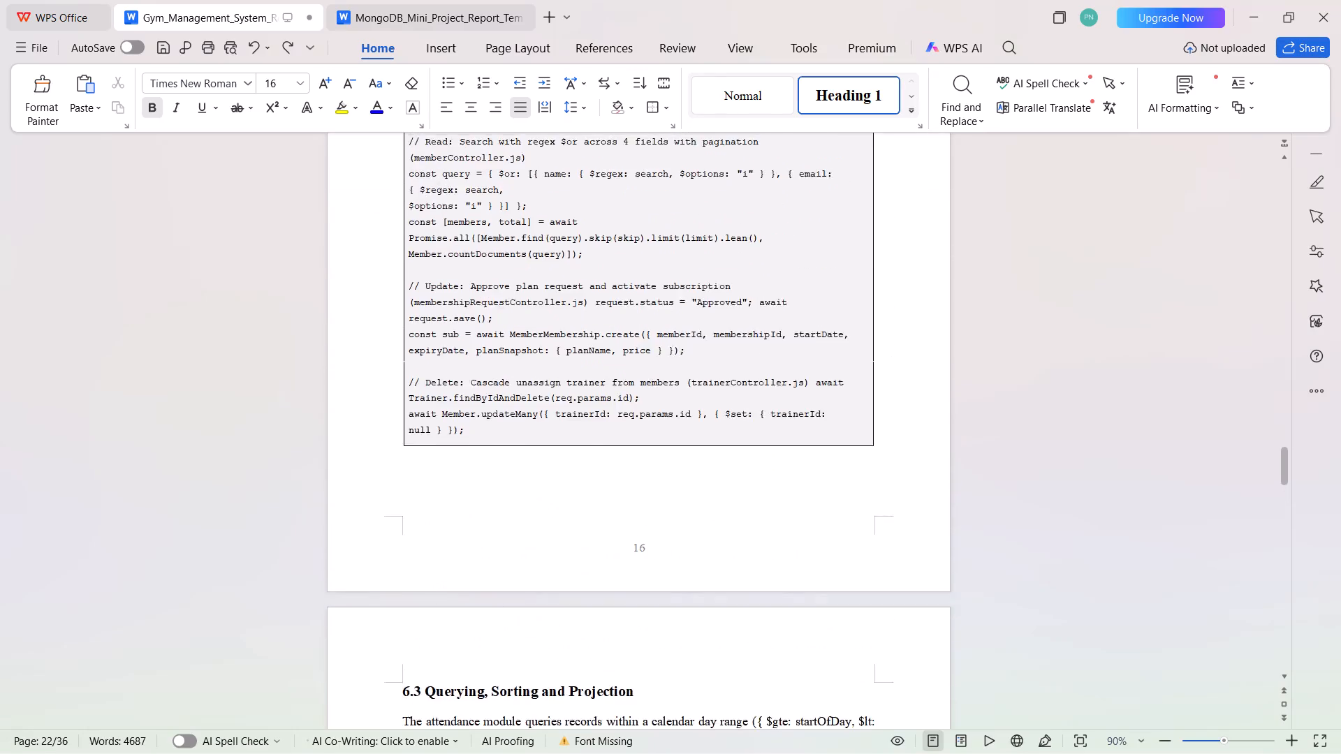
scroll(427, 656, down, 8)
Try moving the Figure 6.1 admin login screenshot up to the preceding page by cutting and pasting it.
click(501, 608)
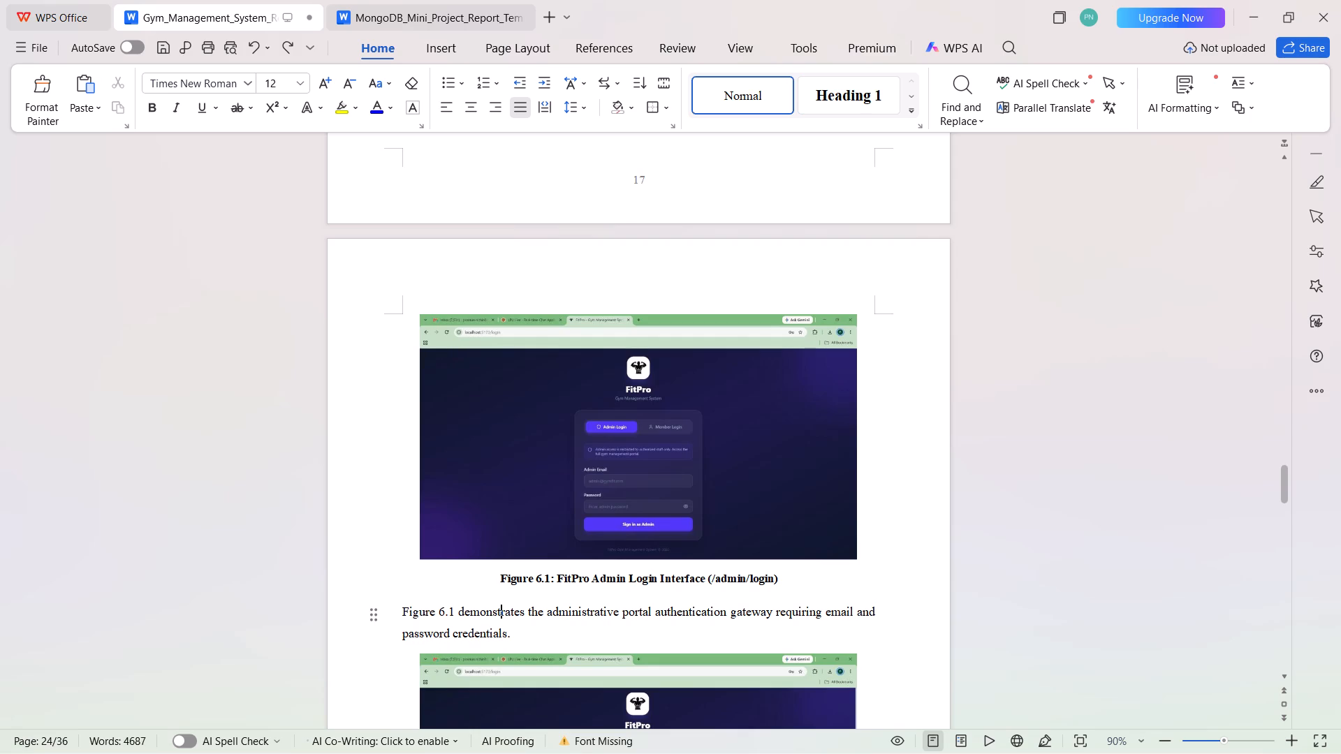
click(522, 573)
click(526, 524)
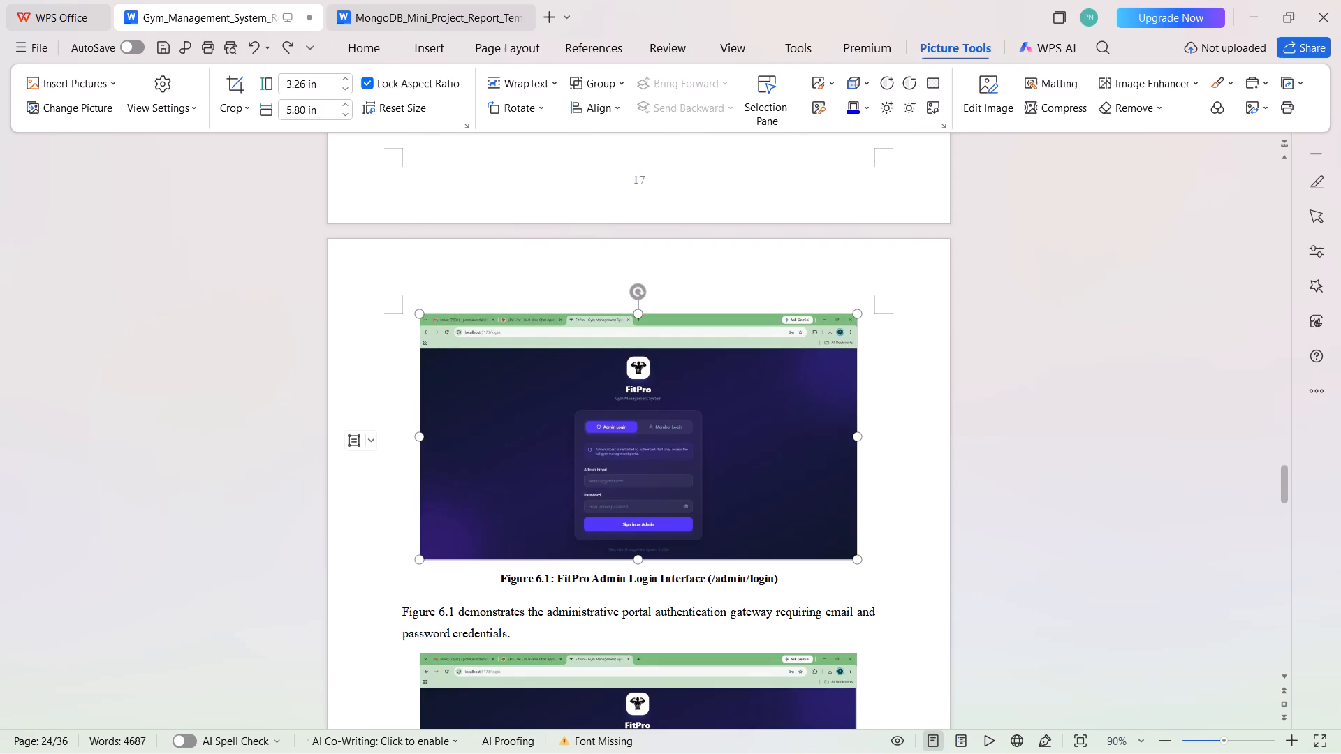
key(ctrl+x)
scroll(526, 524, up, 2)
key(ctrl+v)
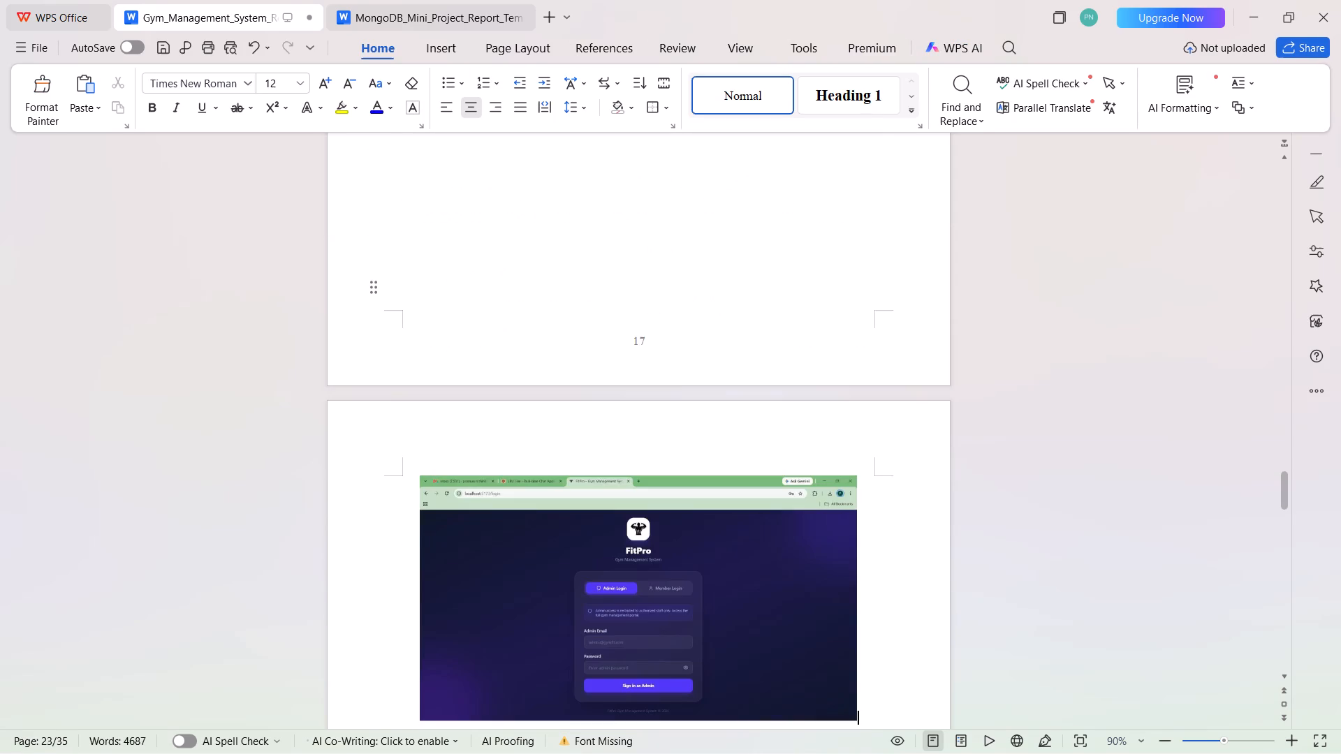
Reduce the height of the Figure 6.1 admin login screenshot to about 2.69 in, keeping its width at 5.80 in.
click(584, 480)
scroll(584, 480, down, 1)
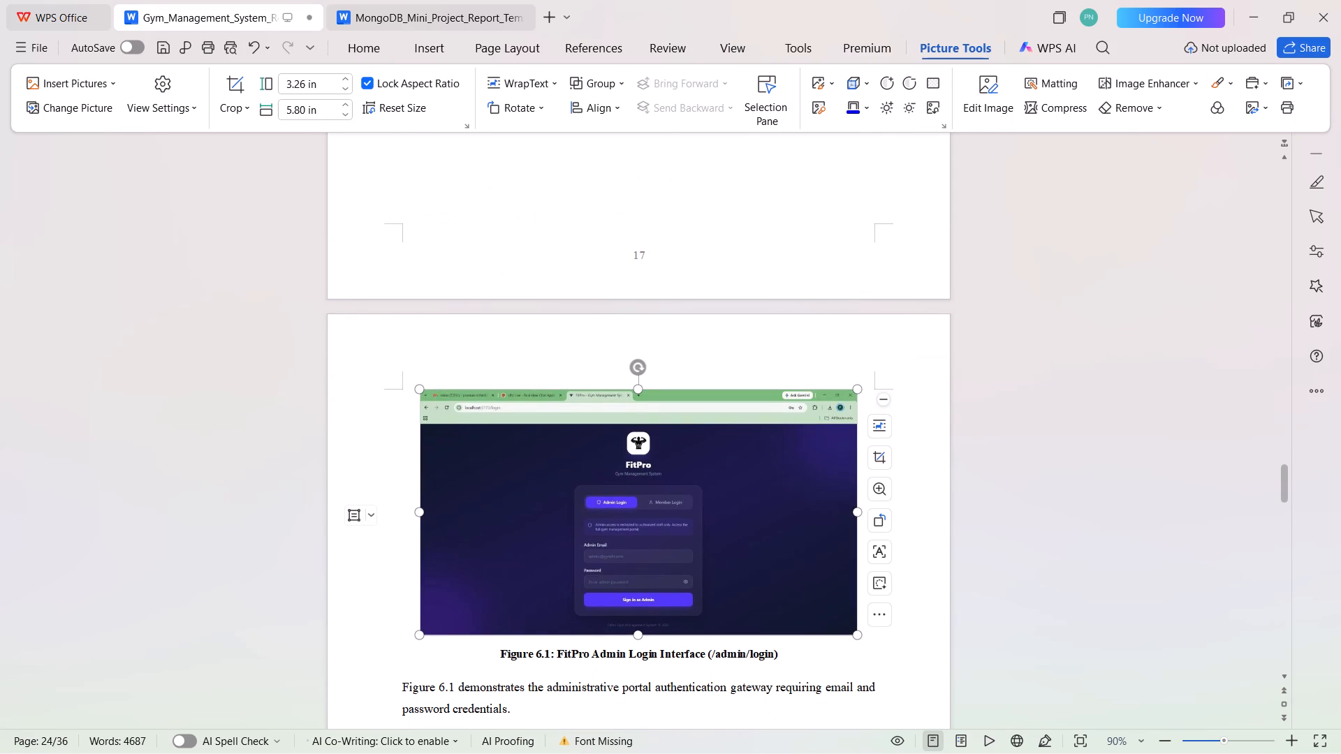
drag(640, 633, 647, 590)
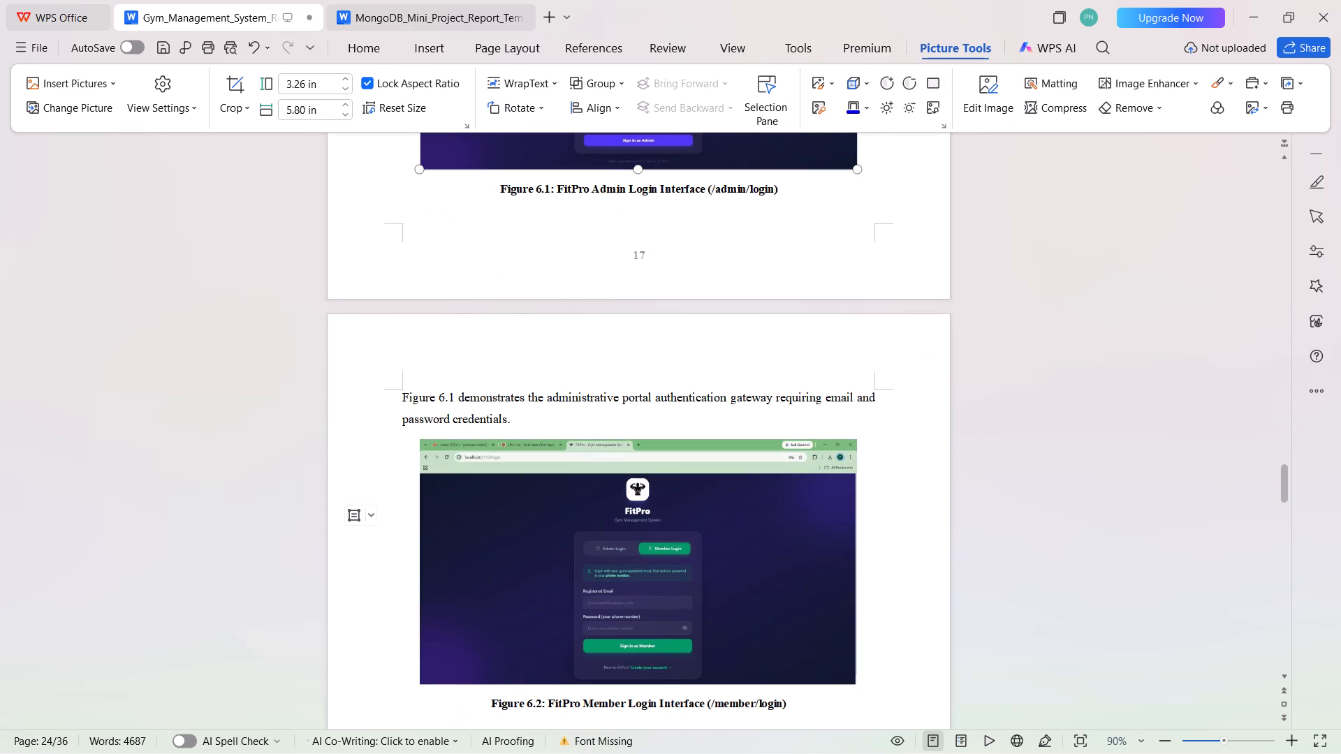
scroll(647, 590, up, 3)
scroll(647, 590, down, 1)
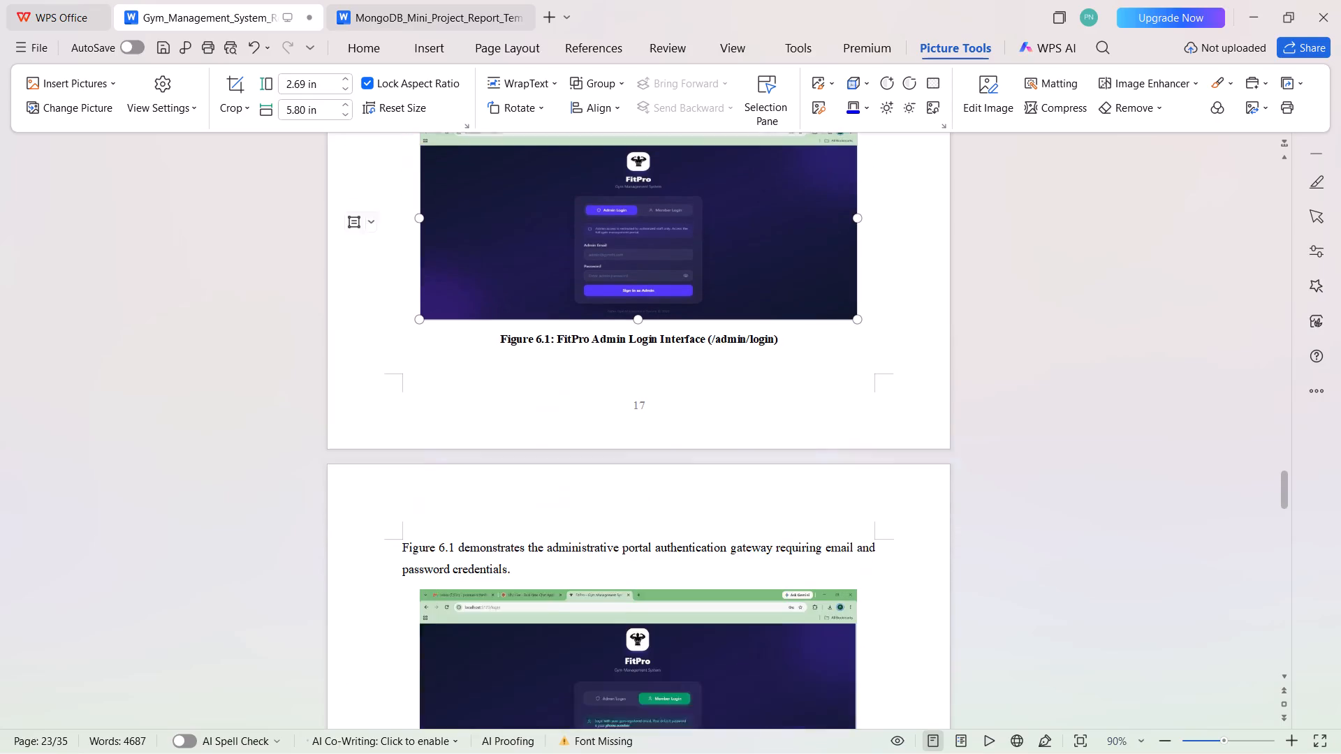
Examine the page layout of the Chapter 6 figures from Figure 6.2 through Figure 6.11 and the start of Chapter 7.
scroll(647, 590, down, 2)
scroll(647, 590, up, 1)
scroll(647, 590, down, 4)
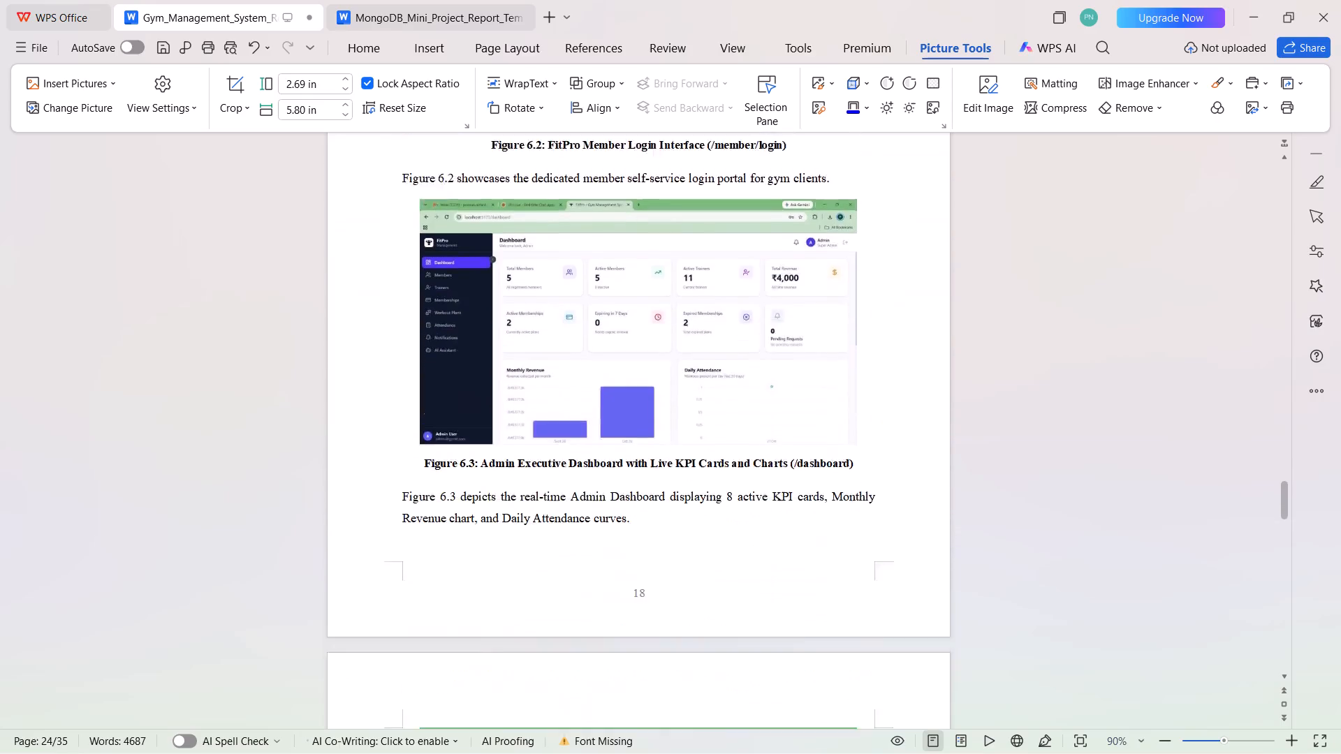
scroll(647, 590, down, 6)
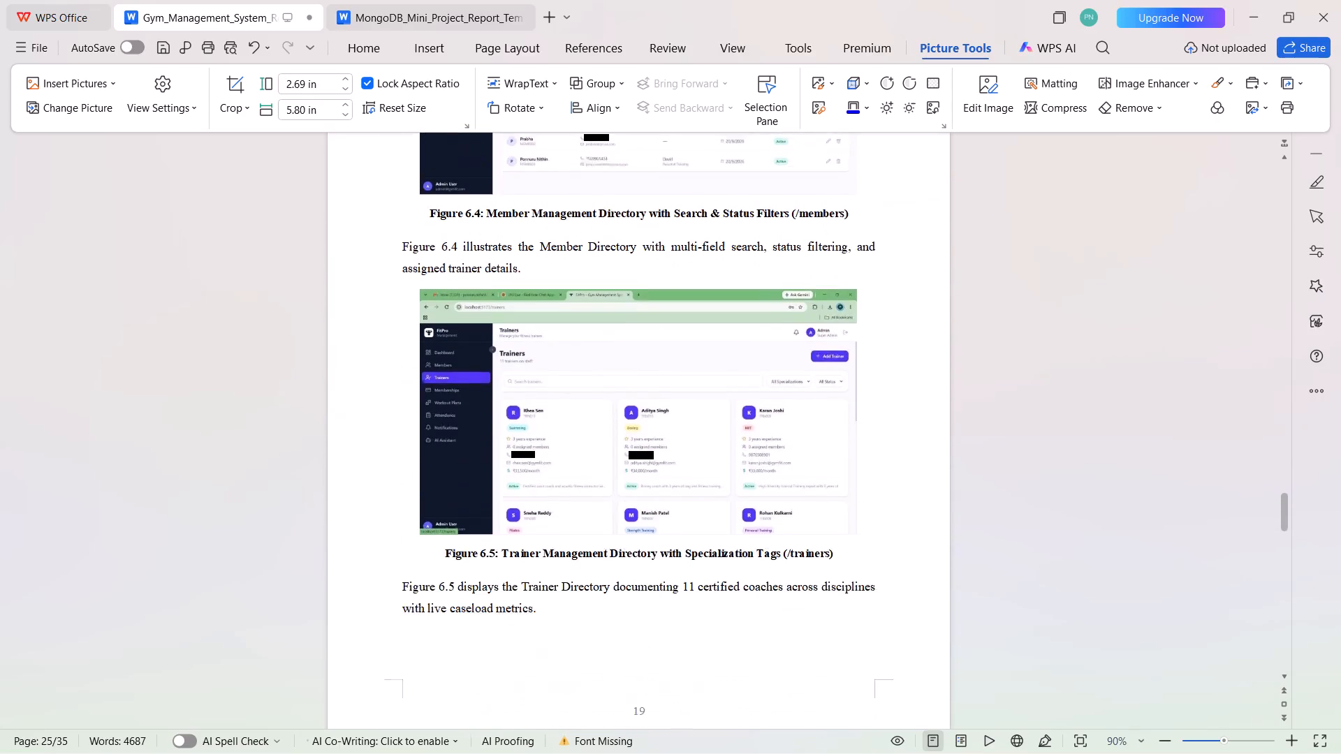
scroll(647, 590, down, 11)
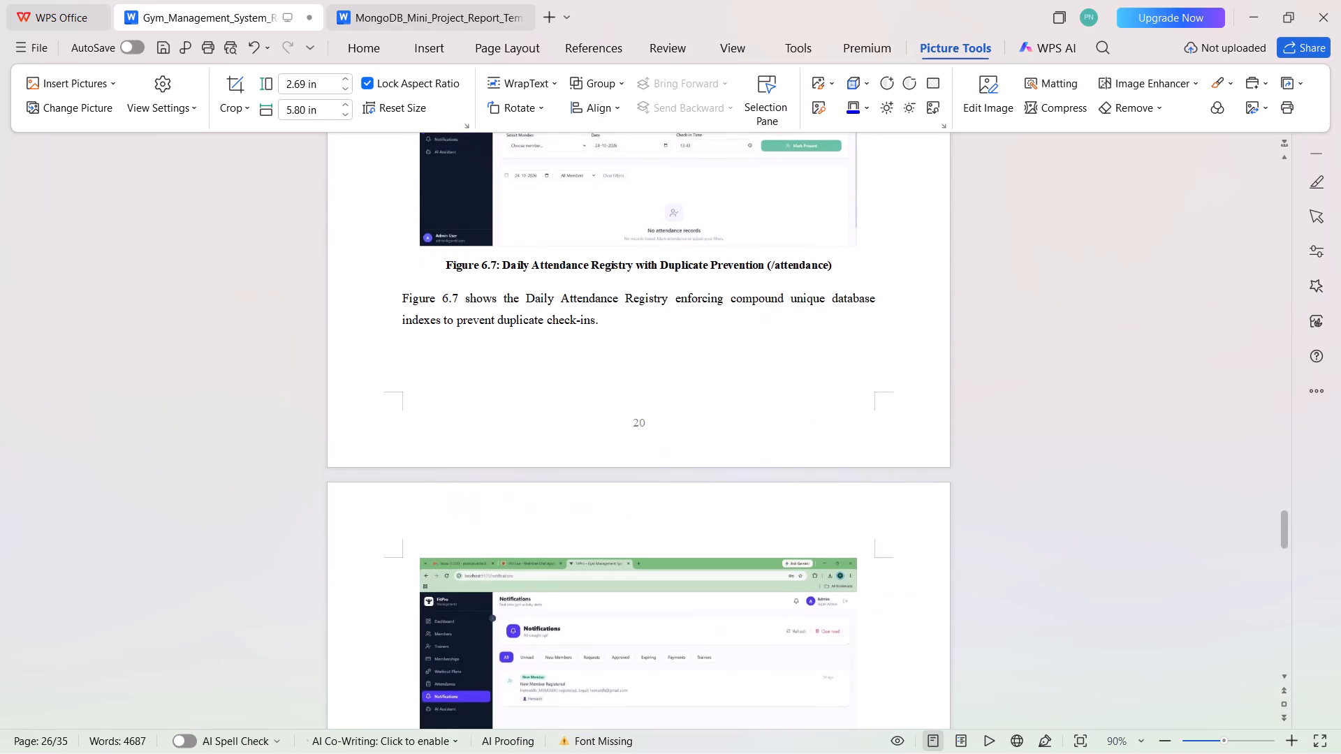
scroll(647, 590, down, 6)
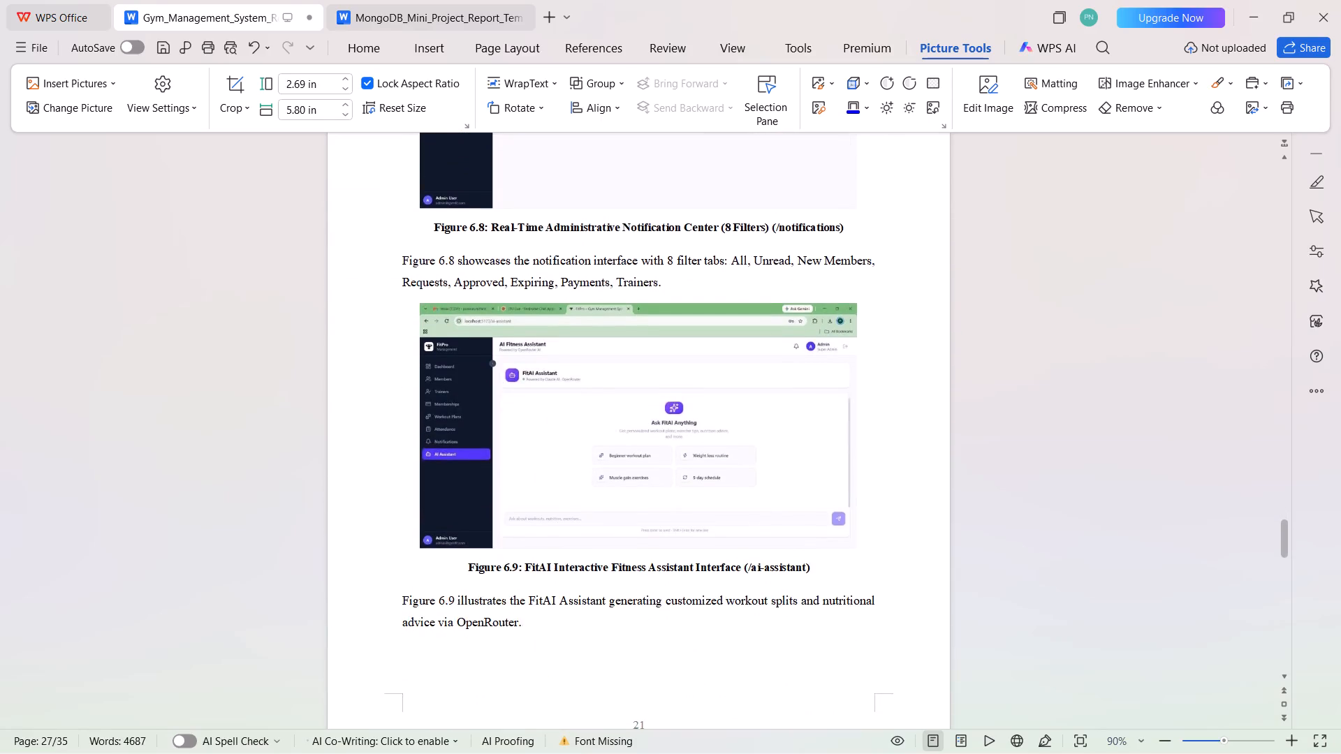
scroll(647, 590, down, 7)
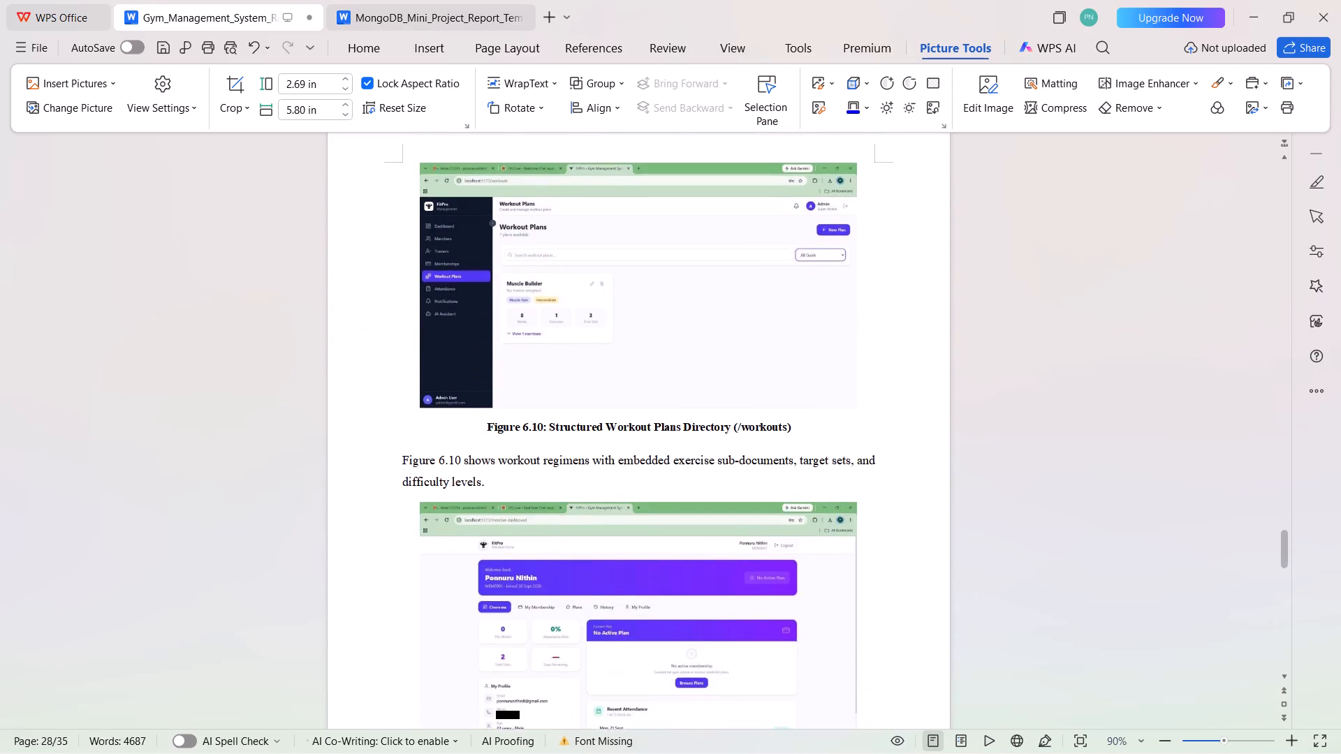
scroll(647, 590, down, 5)
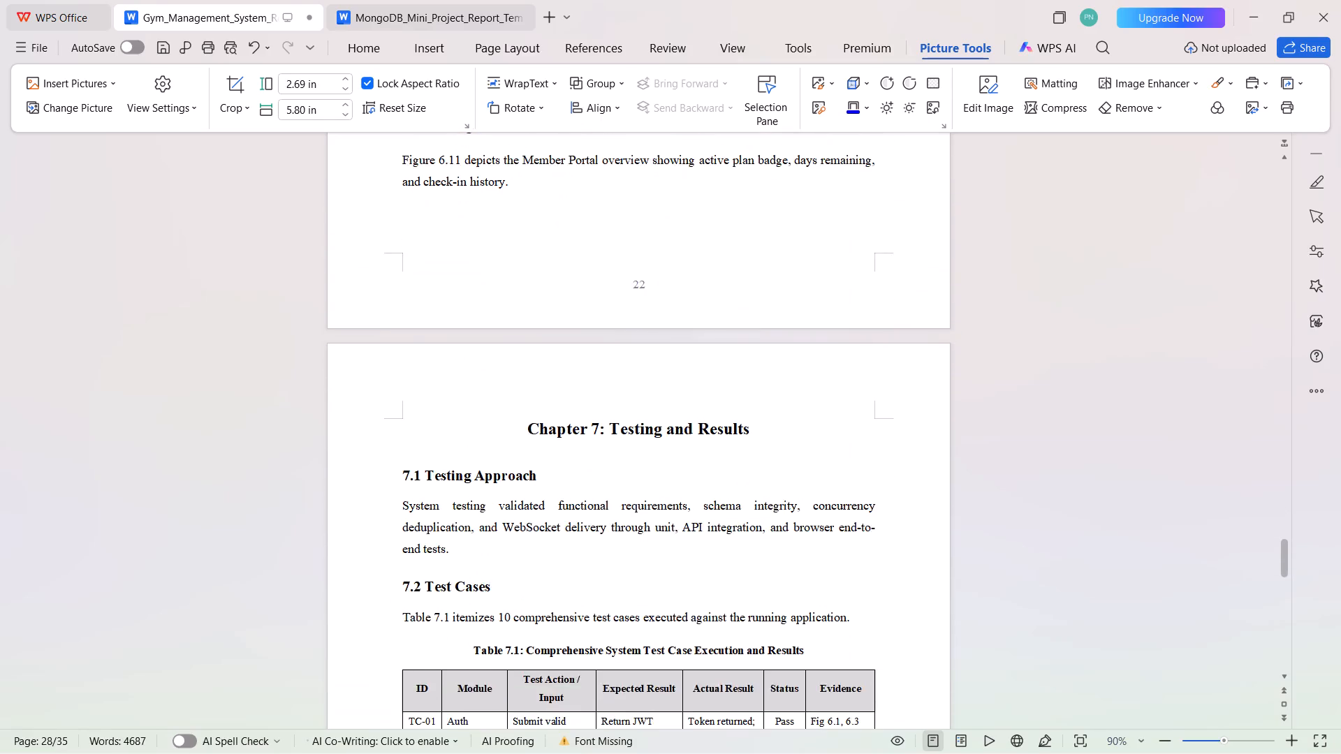
Examine the layout back through Chapter 6, covering Sections 6.5 to 6.3 and the CRUD code block, to Figure 5.2.
scroll(647, 590, up, 19)
scroll(647, 590, down, 2)
scroll(647, 590, up, 1)
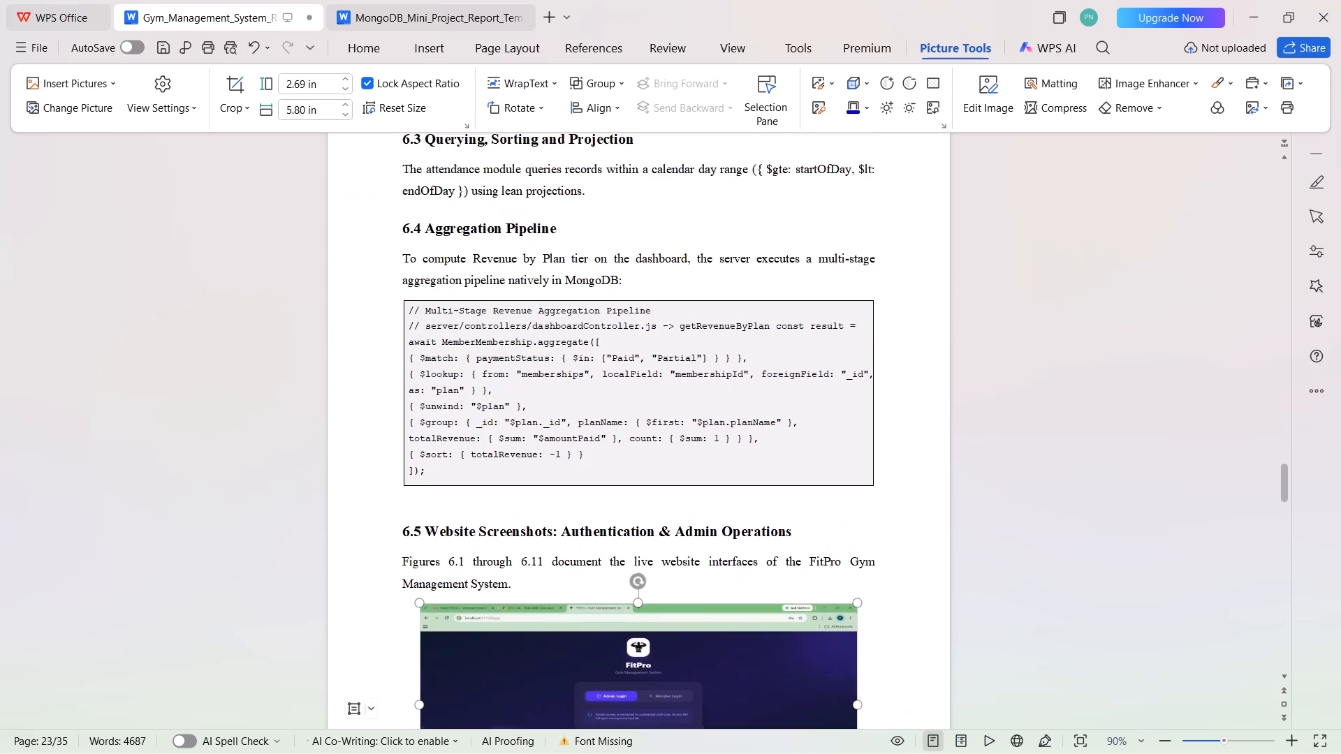
scroll(647, 590, up, 1)
scroll(647, 590, down, 2)
click(959, 526)
scroll(959, 526, up, 2)
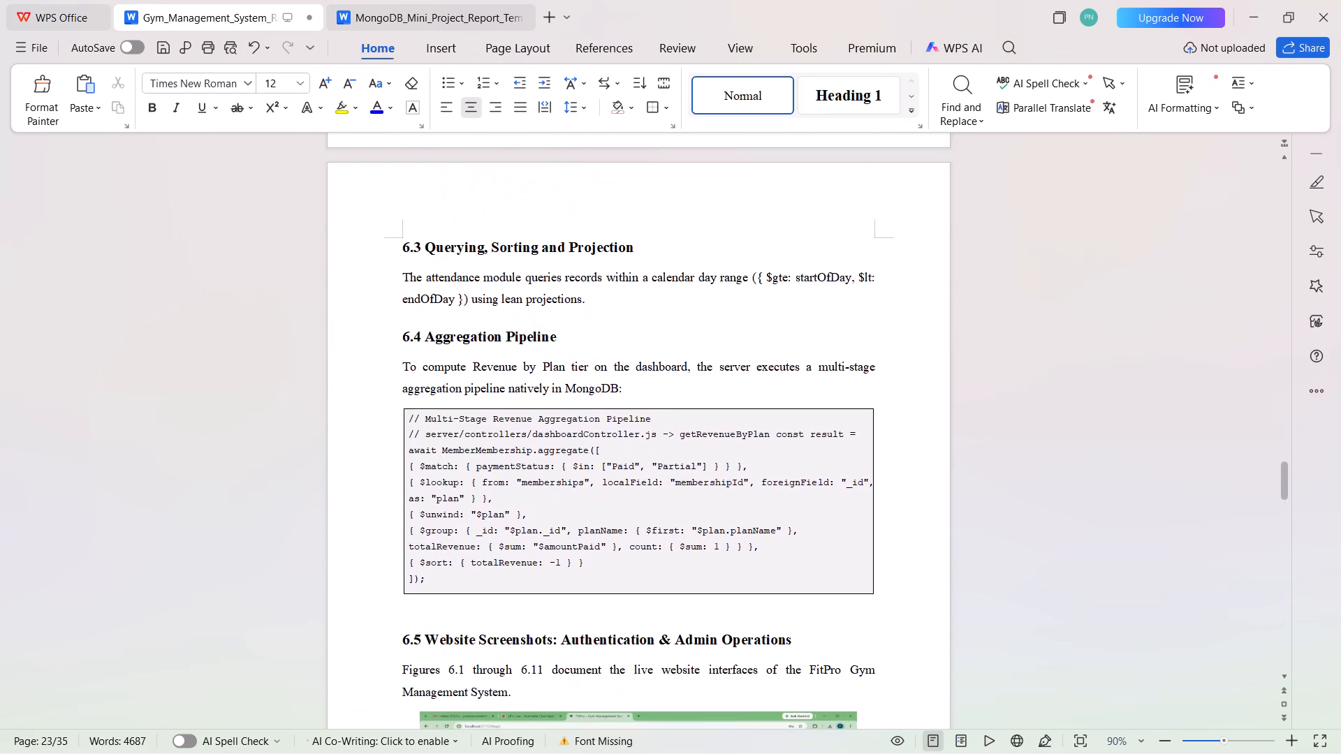
scroll(959, 526, up, 7)
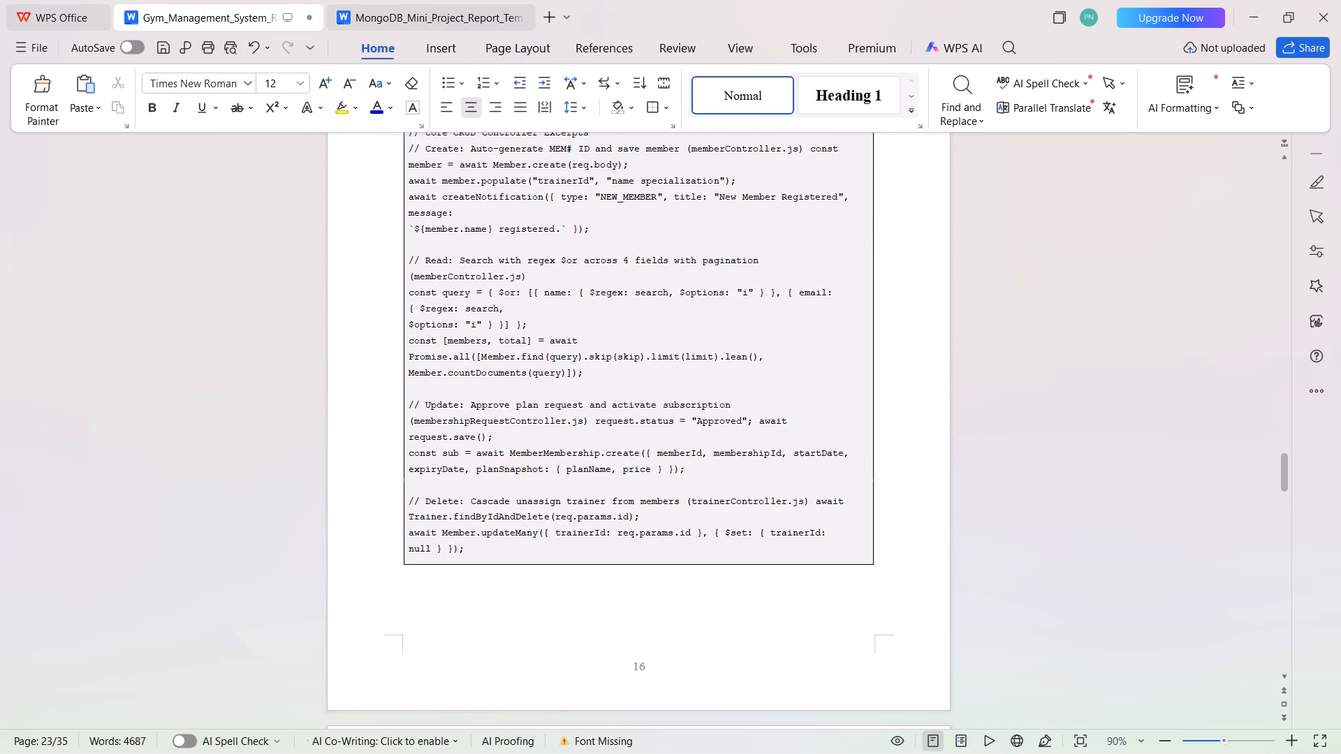
scroll(959, 526, up, 8)
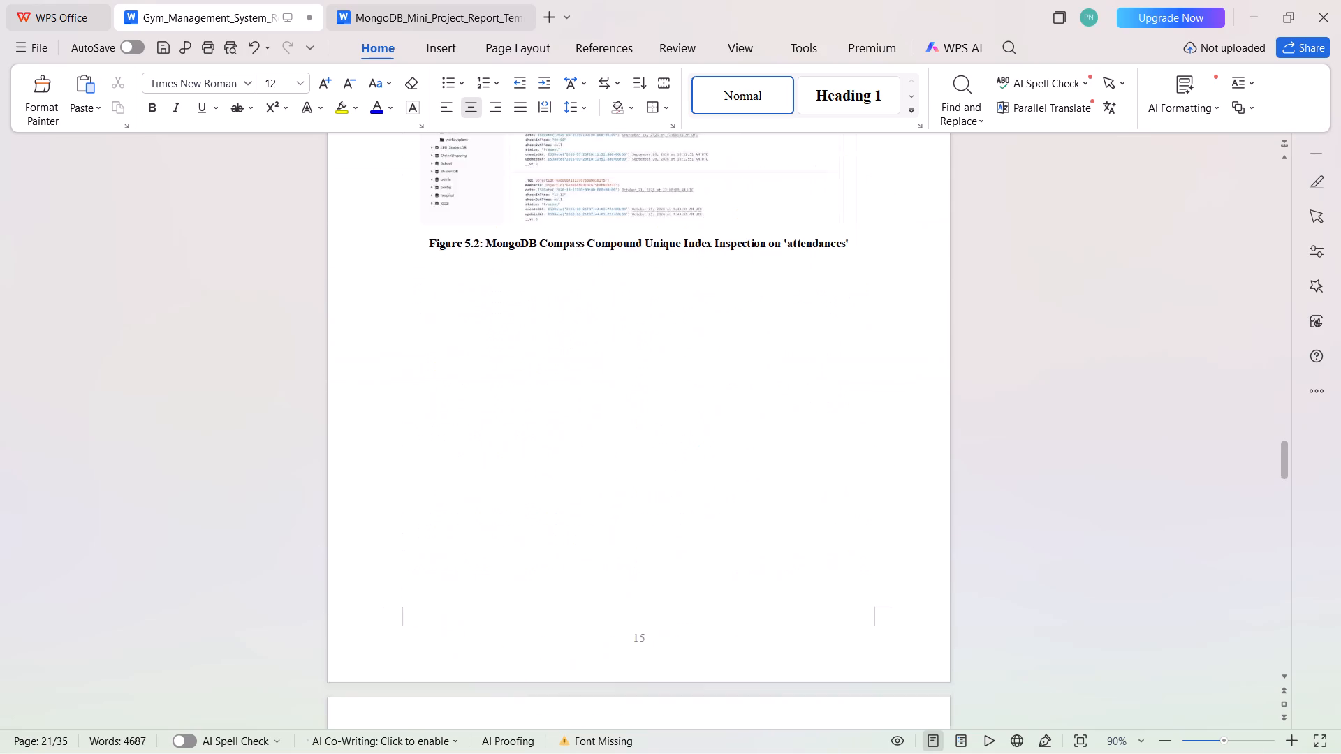
Examine the page layout of Chapter 5, from the validation rules back through the field dictionary tables to Section 5.1.
scroll(959, 526, up, 8)
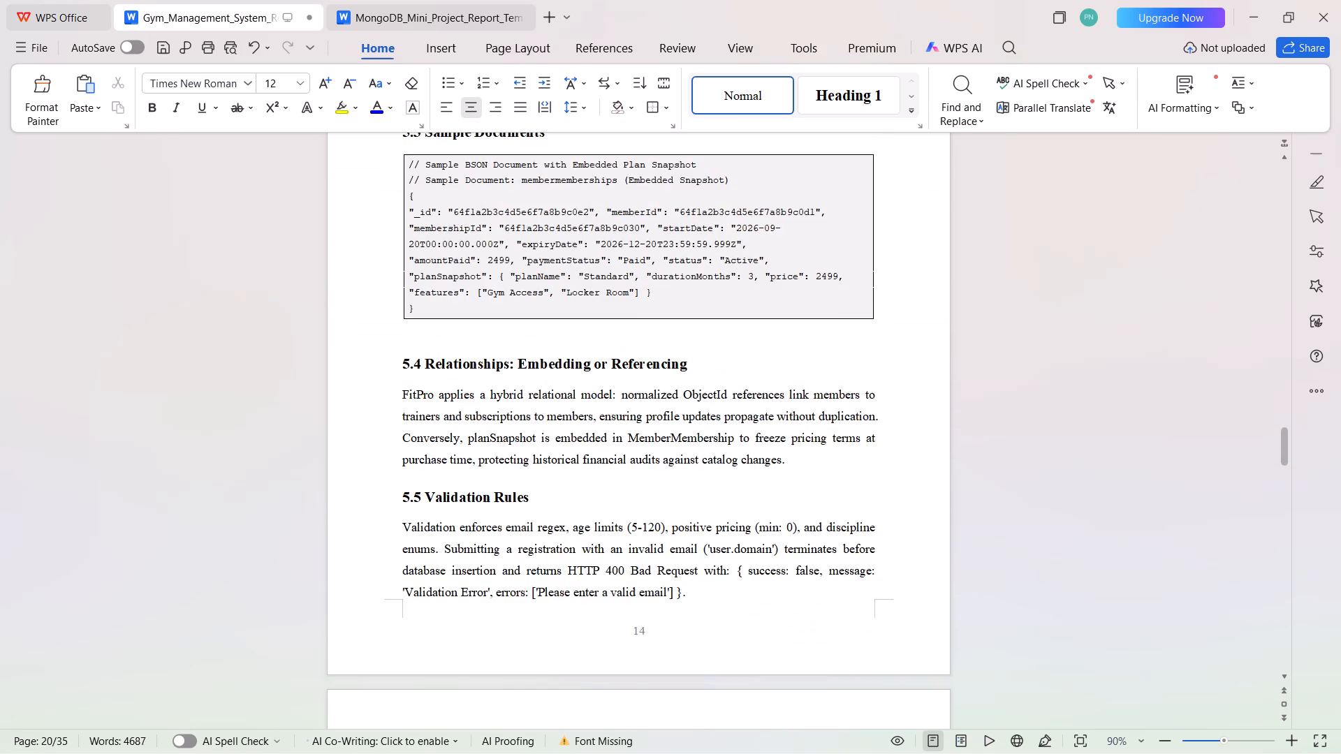
scroll(959, 526, up, 7)
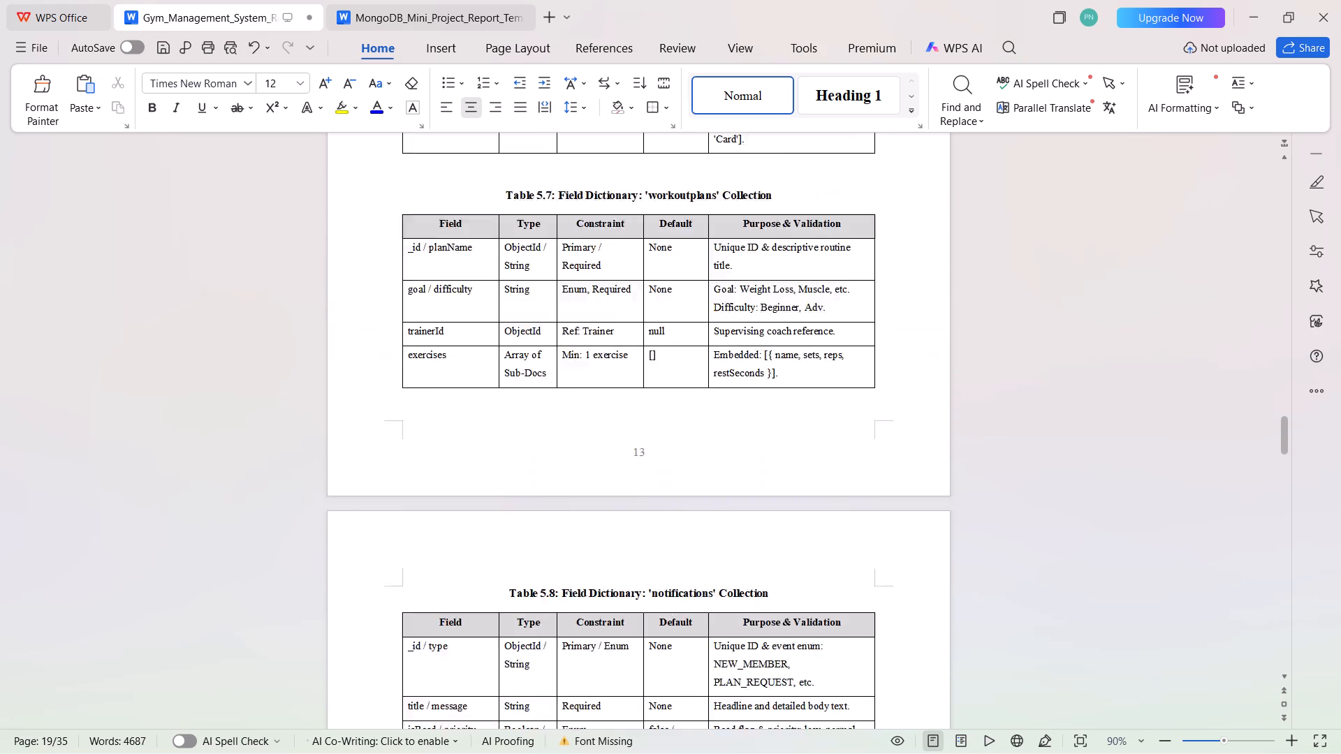
scroll(959, 526, up, 6)
scroll(959, 526, down, 1)
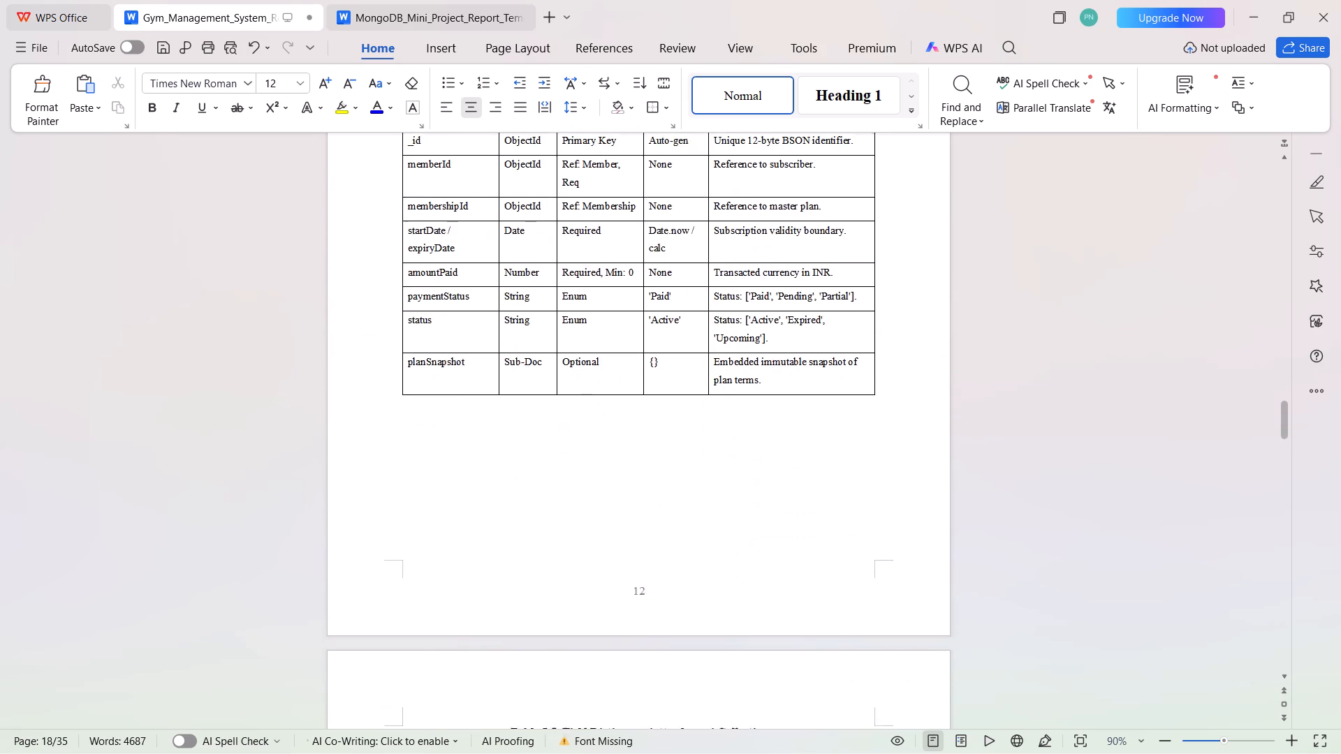
scroll(959, 526, down, 2)
scroll(959, 526, up, 4)
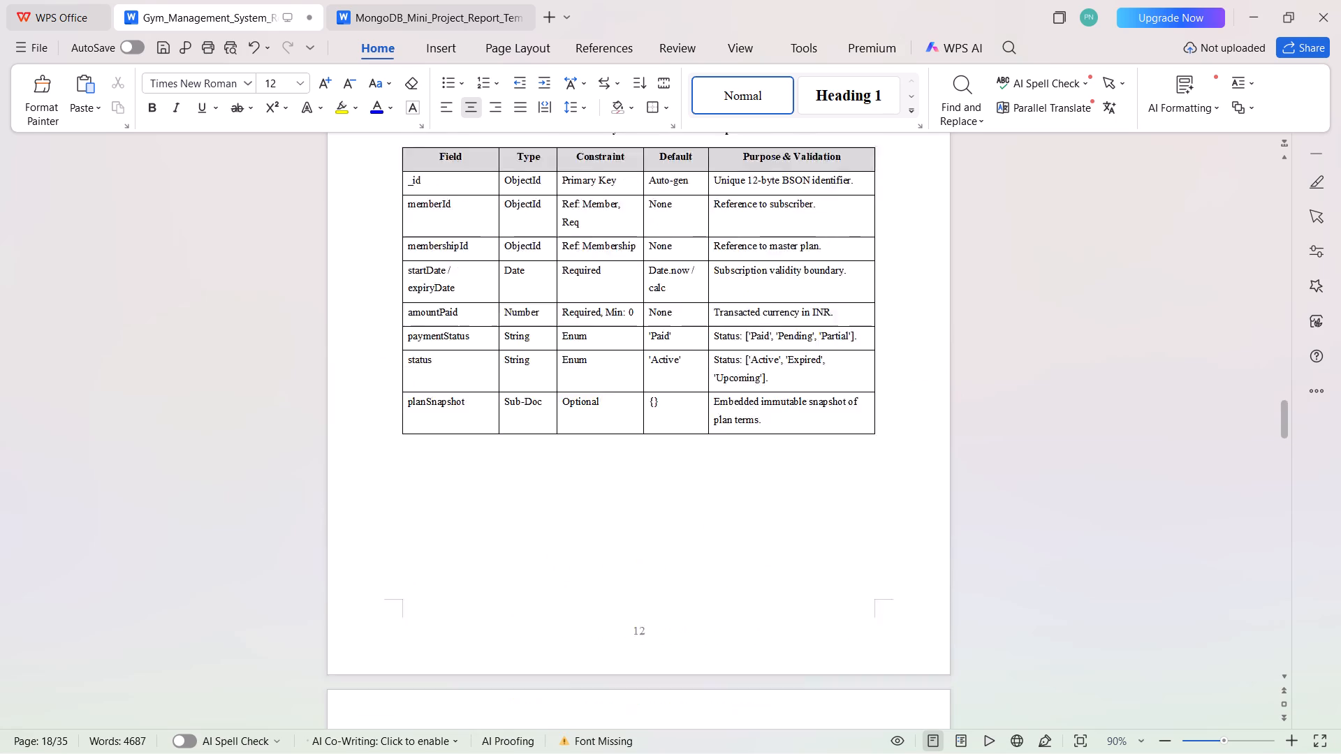
scroll(959, 526, up, 7)
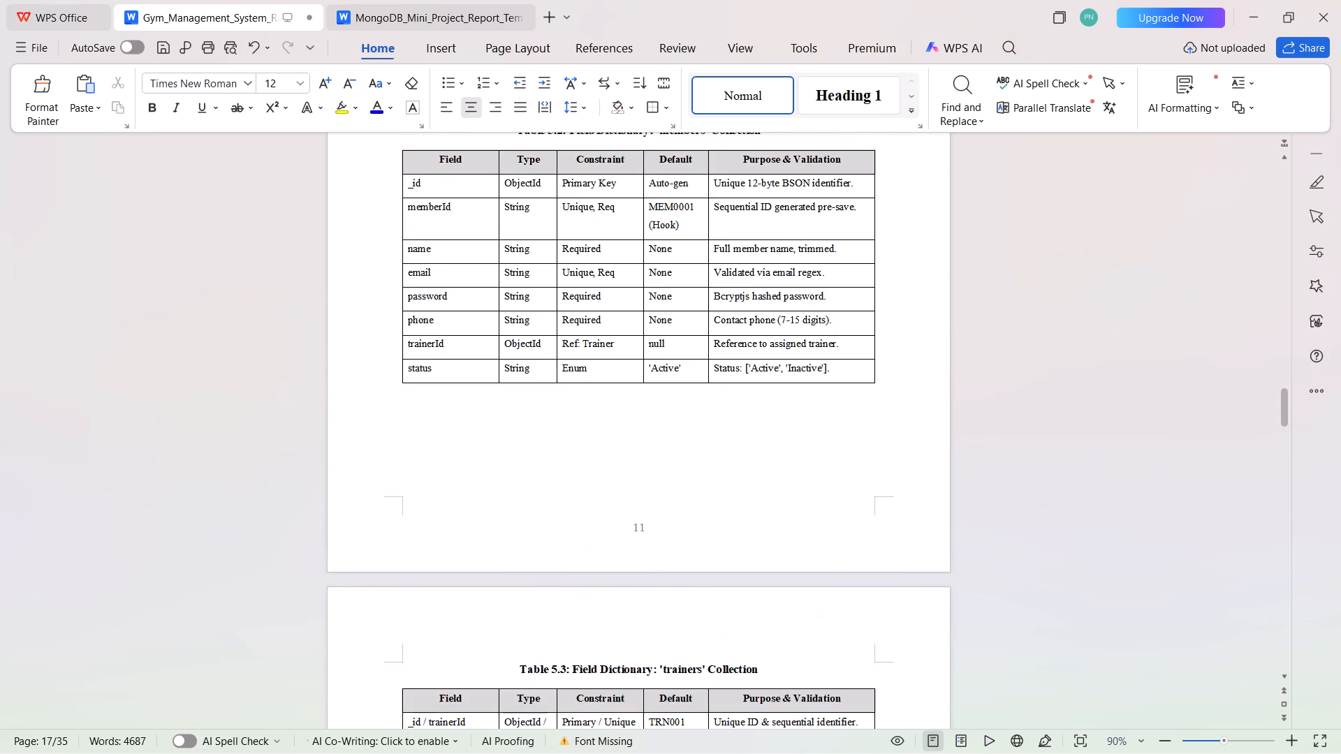
scroll(959, 526, up, 11)
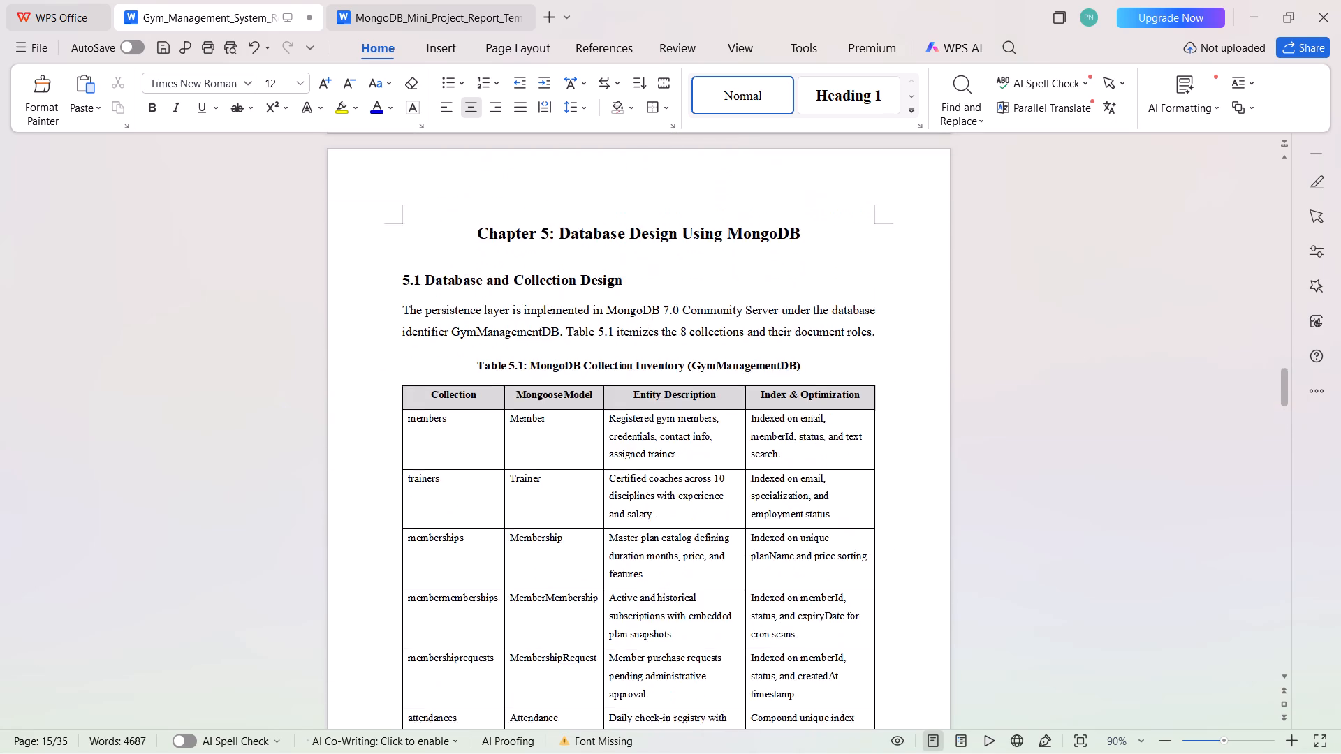
Examine the page layout of Chapters 4 and 3, including the diagrams, Table 3.2 and Table 3.1.
scroll(959, 526, up, 5)
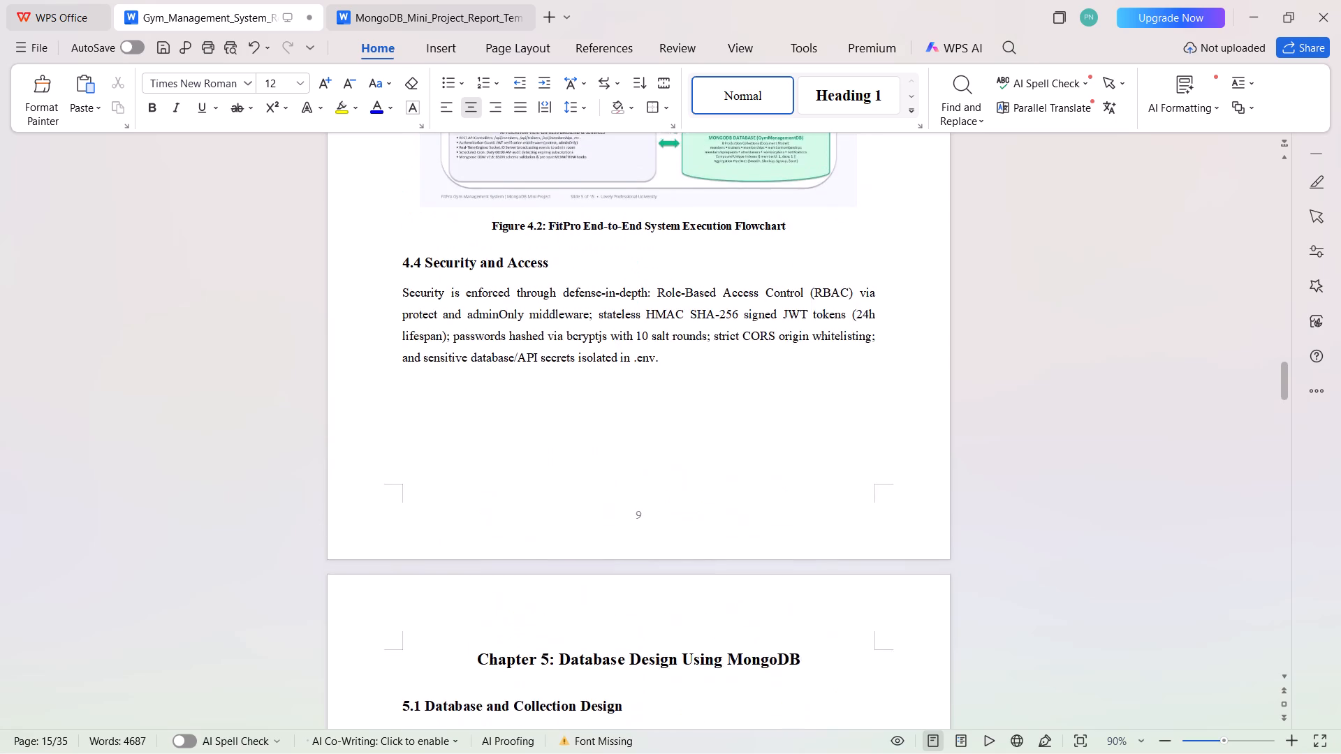
scroll(959, 526, up, 5)
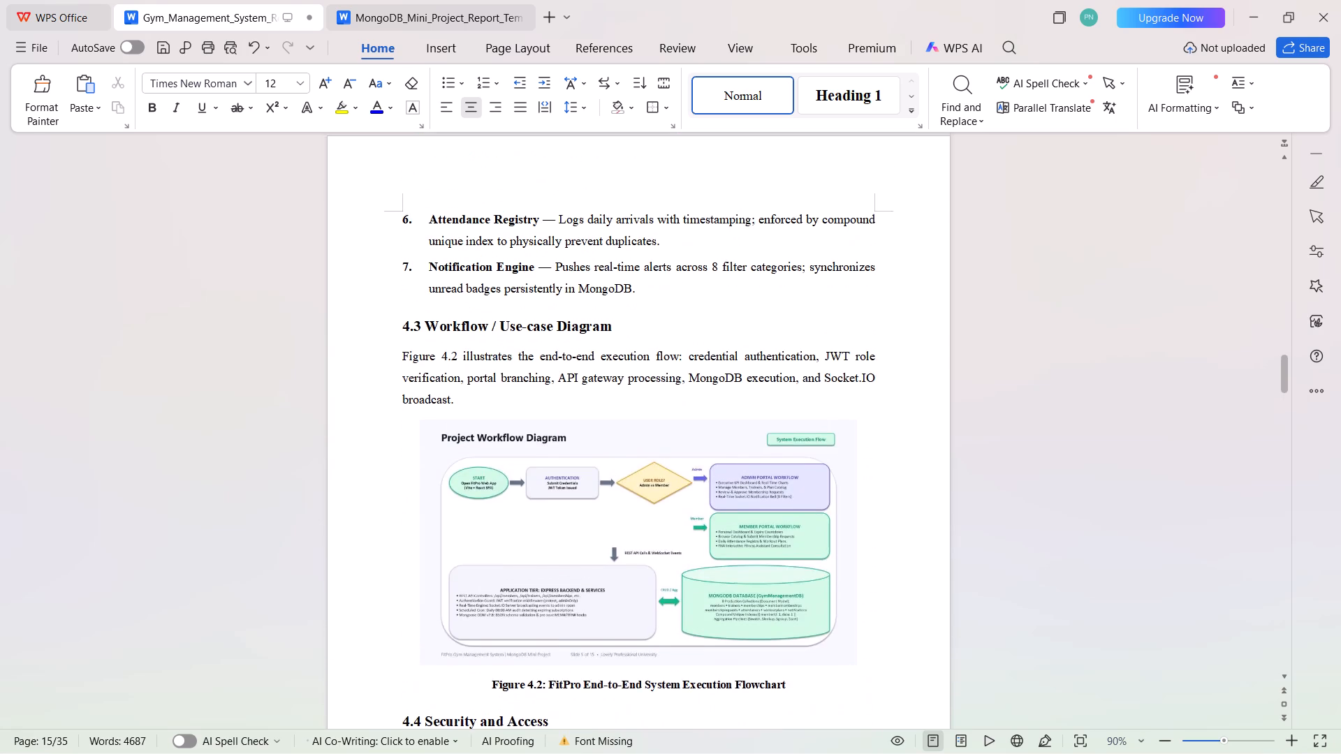
scroll(959, 526, up, 6)
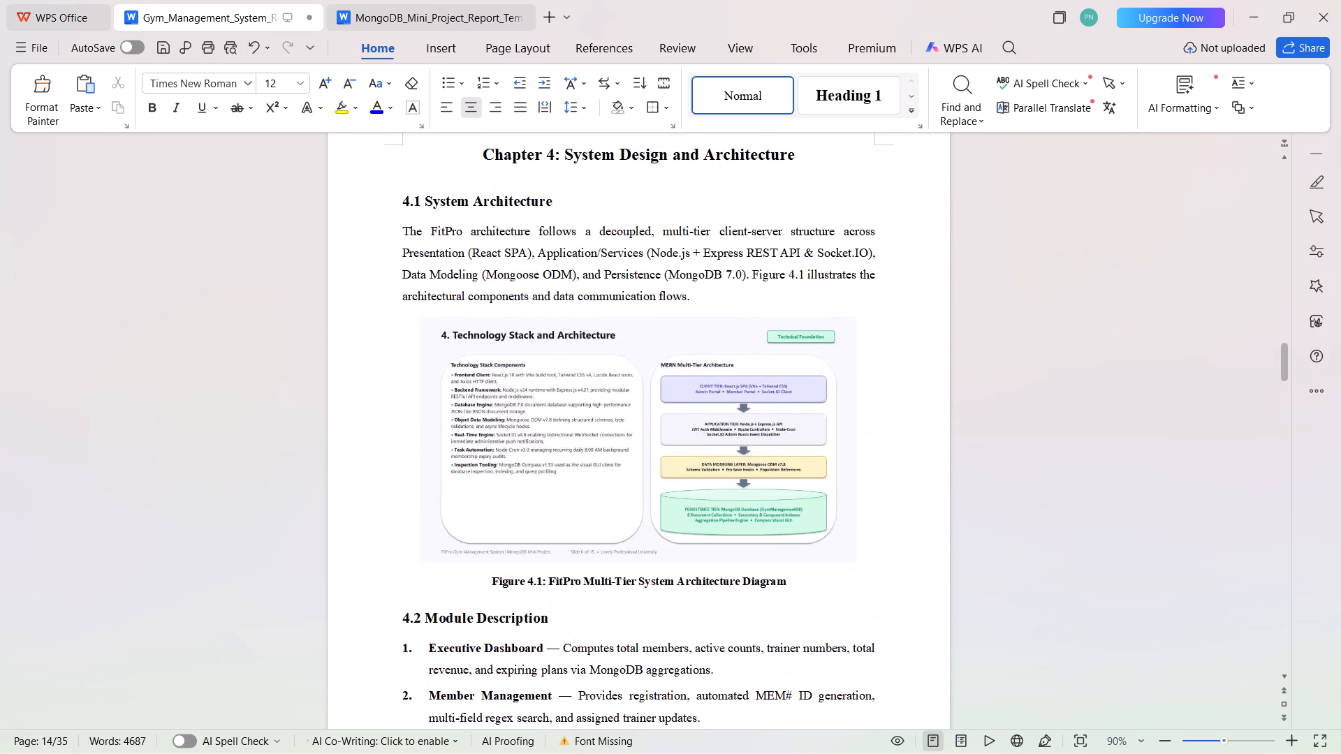
scroll(959, 526, up, 6)
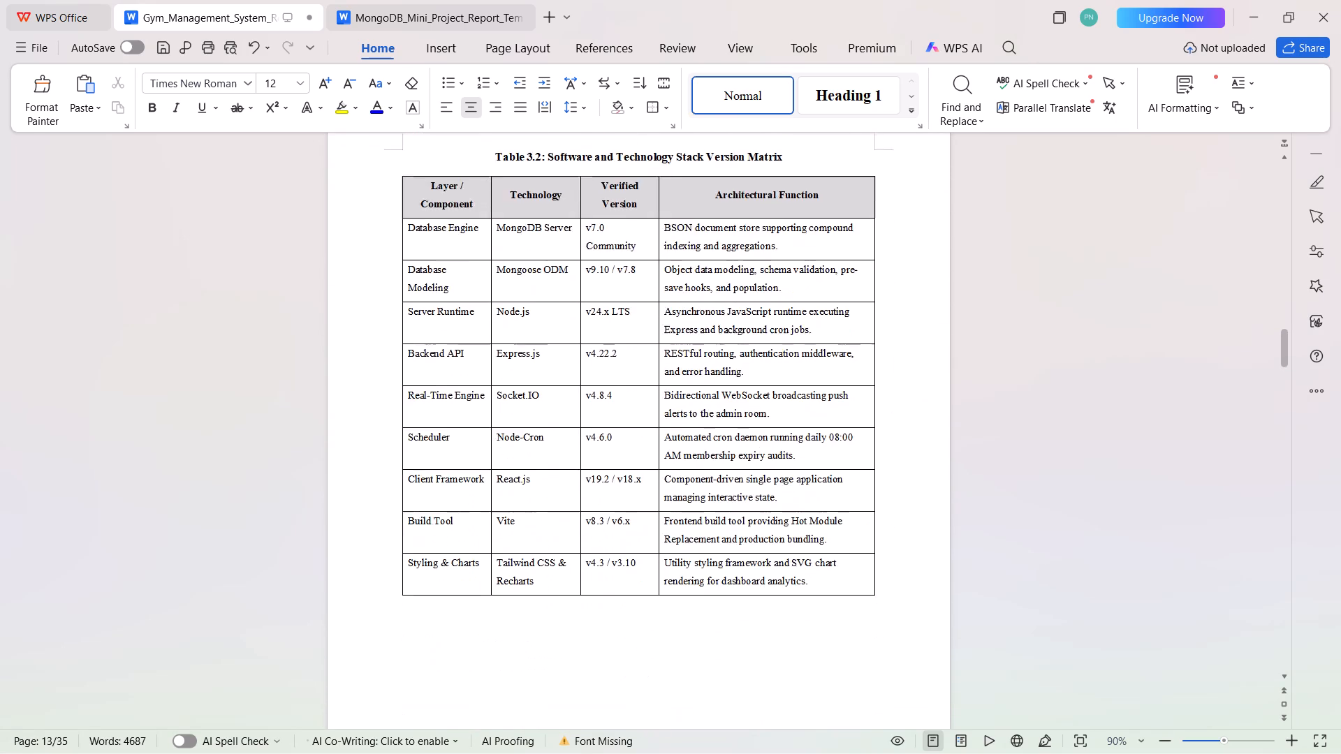
scroll(959, 526, up, 5)
scroll(959, 526, down, 2)
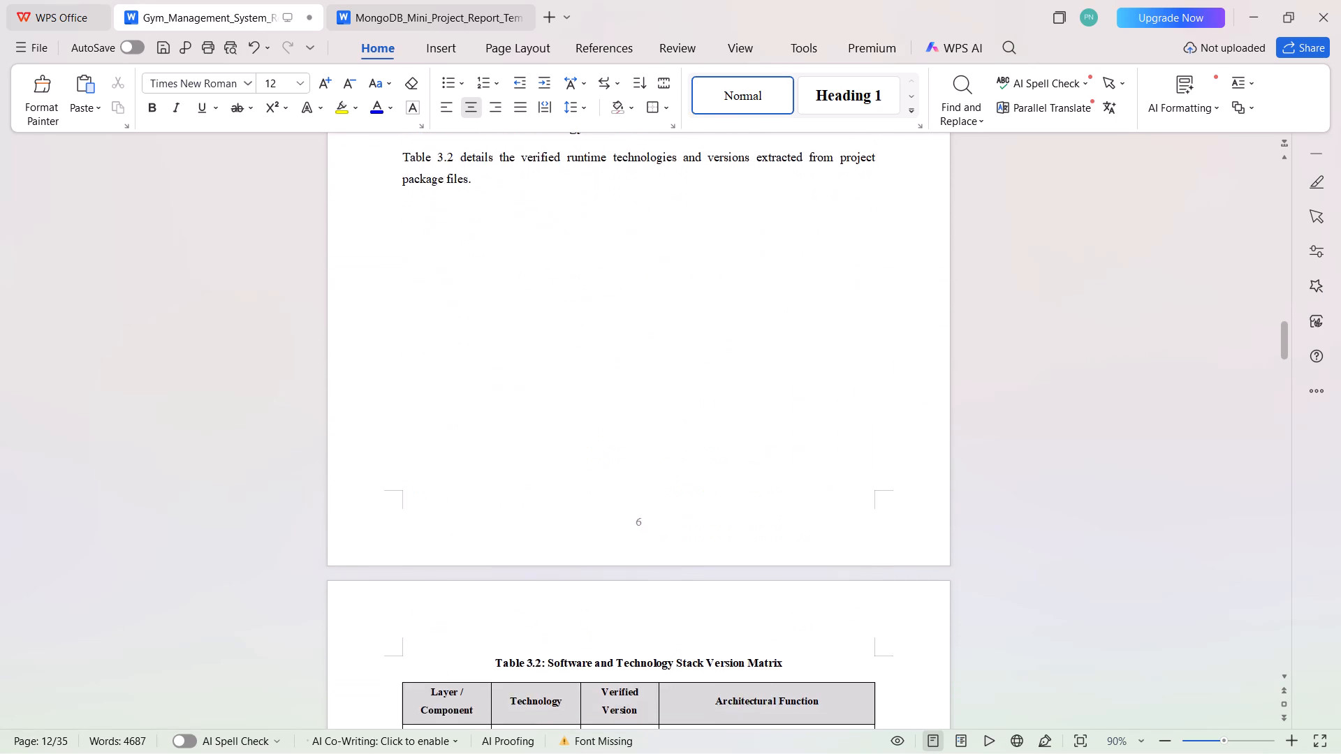
scroll(959, 526, down, 3)
scroll(959, 526, up, 3)
scroll(959, 526, down, 3)
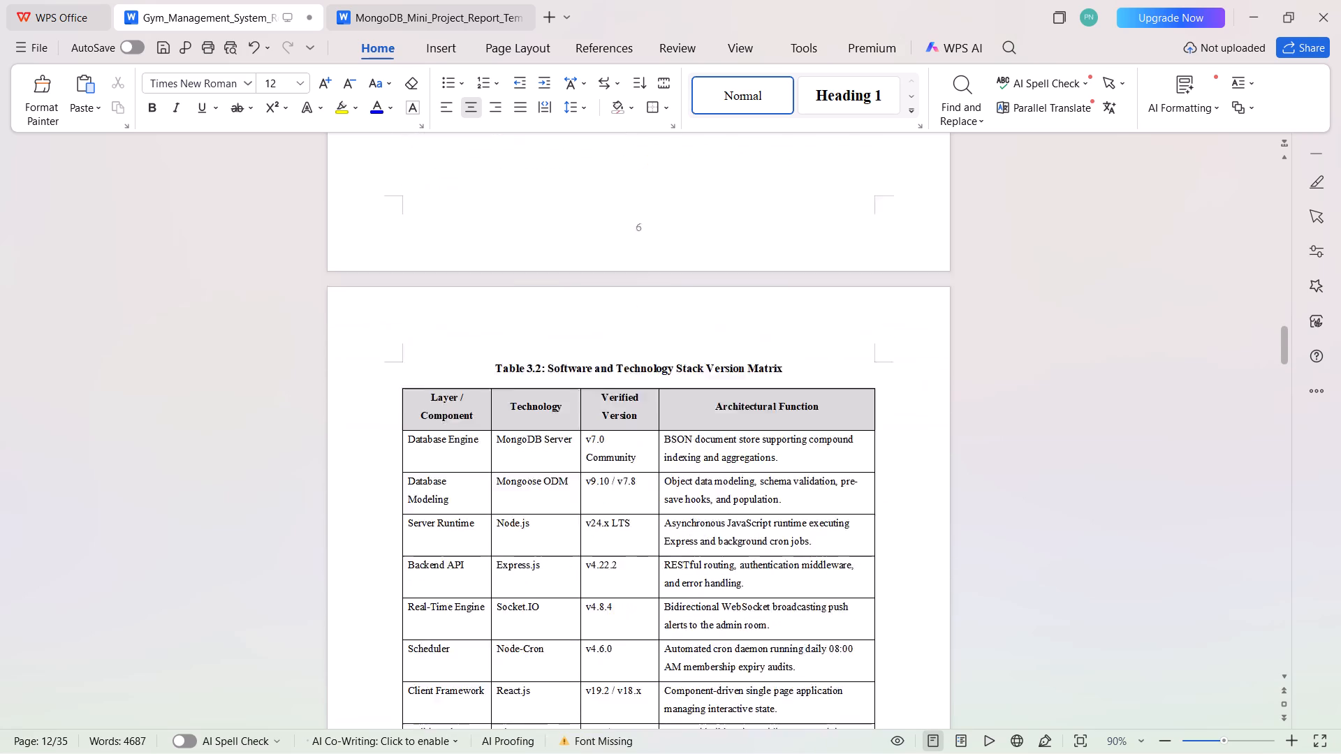
scroll(959, 526, down, 1)
scroll(959, 526, up, 10)
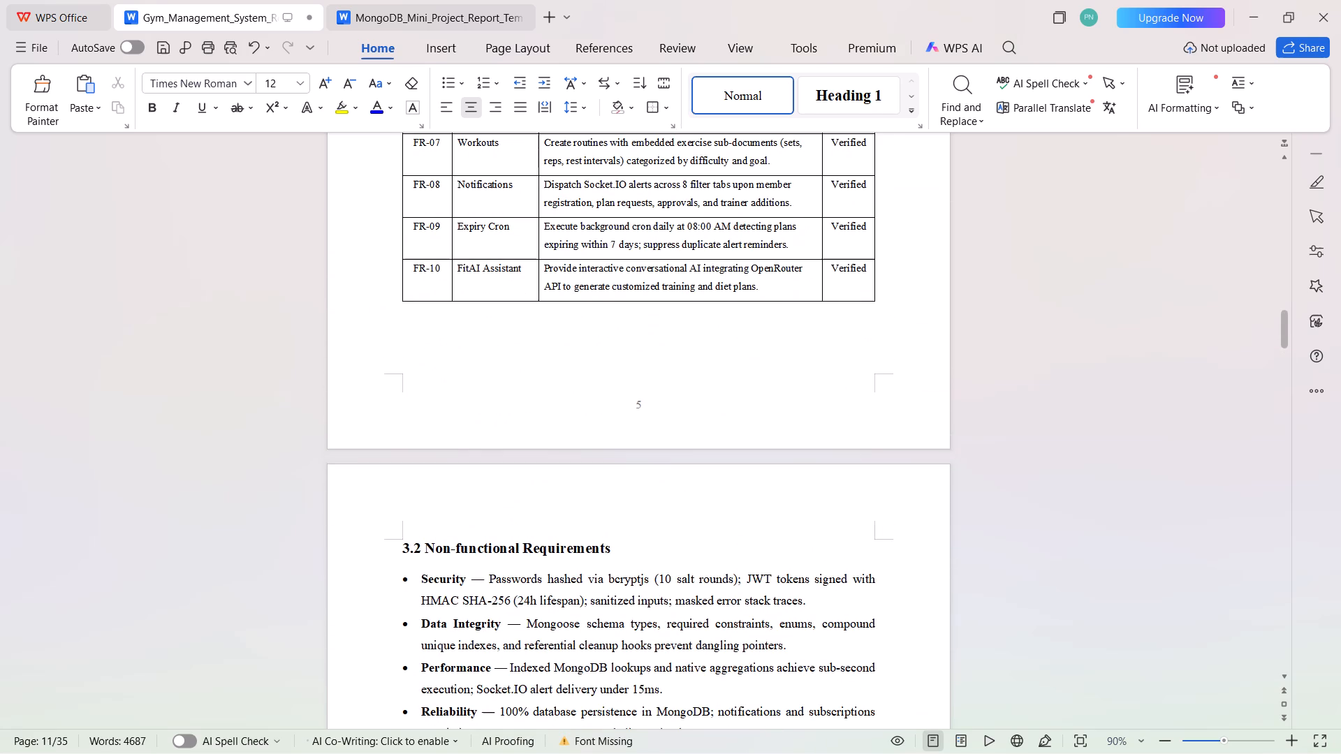
scroll(959, 526, up, 6)
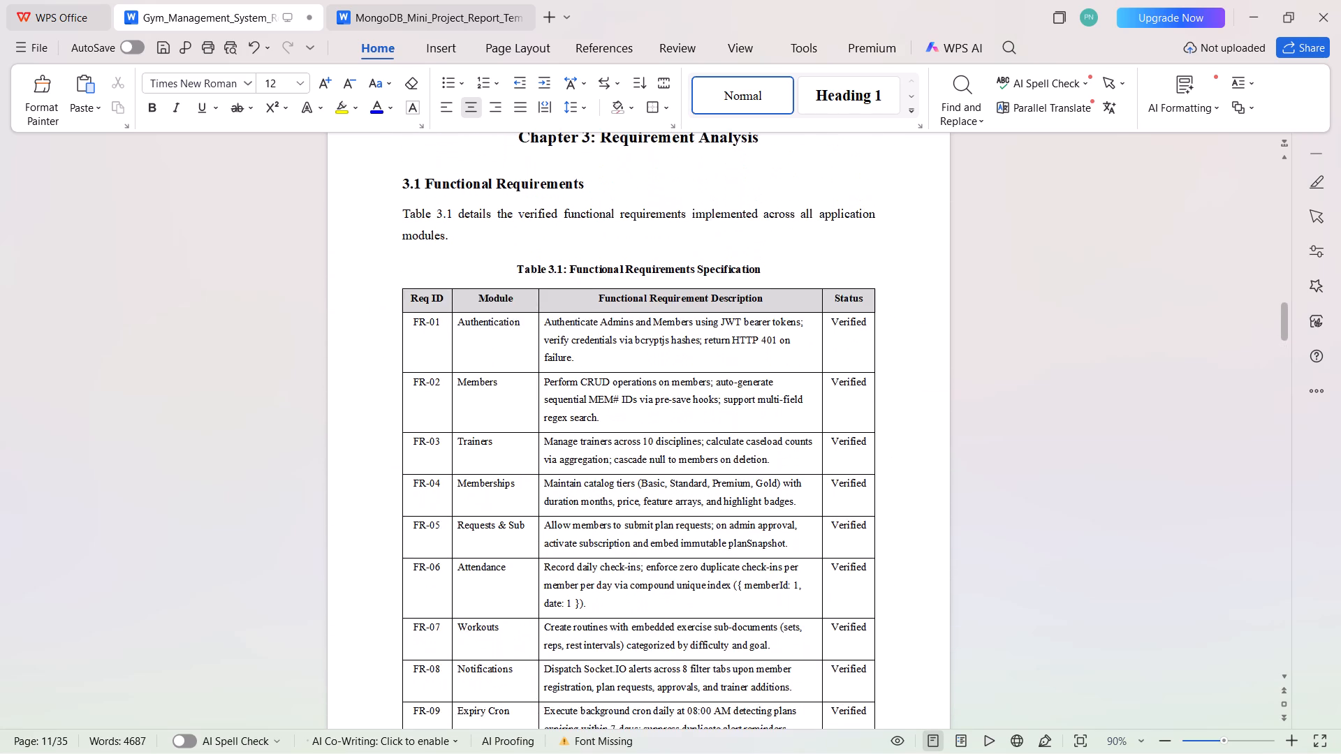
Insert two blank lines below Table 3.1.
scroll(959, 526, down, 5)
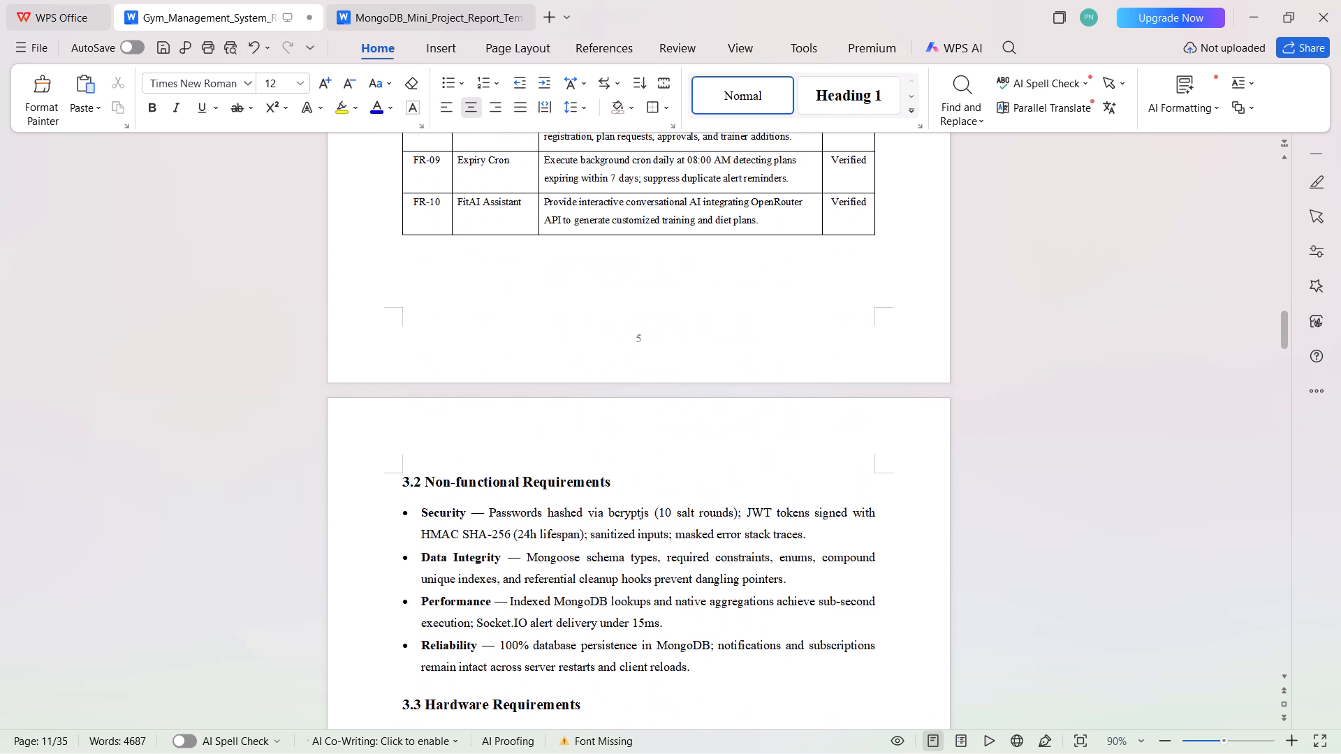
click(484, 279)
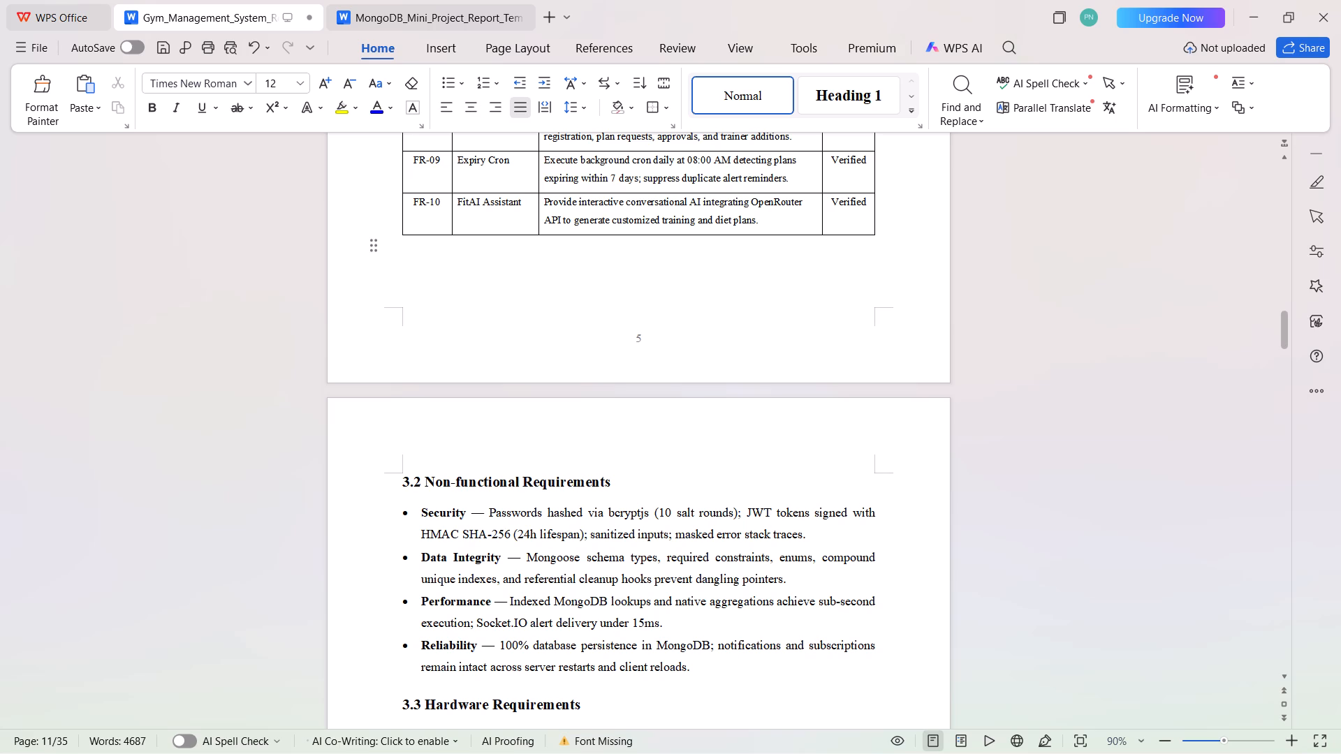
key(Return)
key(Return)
Delete the blank lines between Table 3.1 and the 3.2 Non-functional Requirements heading.
click(412, 489)
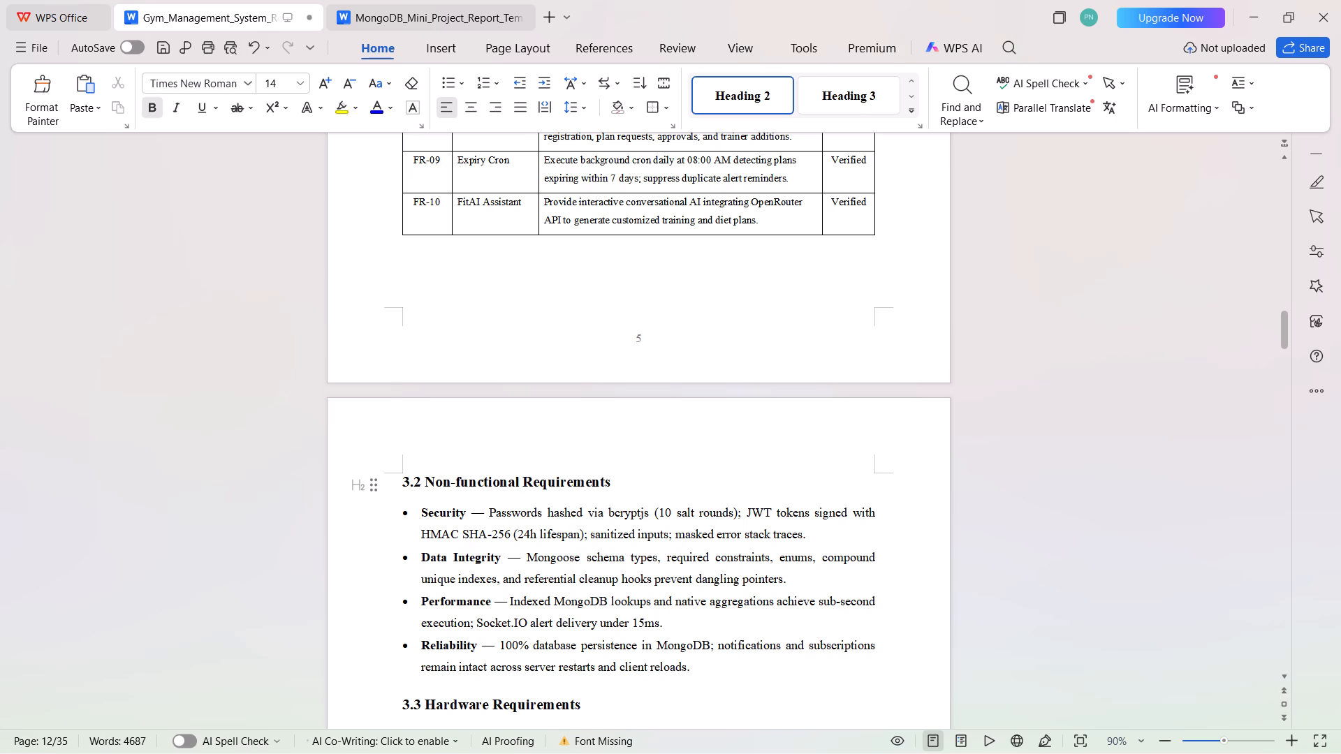
key(Left)
key(Left)
key(BackSpace)
key(BackSpace)
key(BackSpace)
key(BackSpace)
key(BackSpace)
key(BackSpace)
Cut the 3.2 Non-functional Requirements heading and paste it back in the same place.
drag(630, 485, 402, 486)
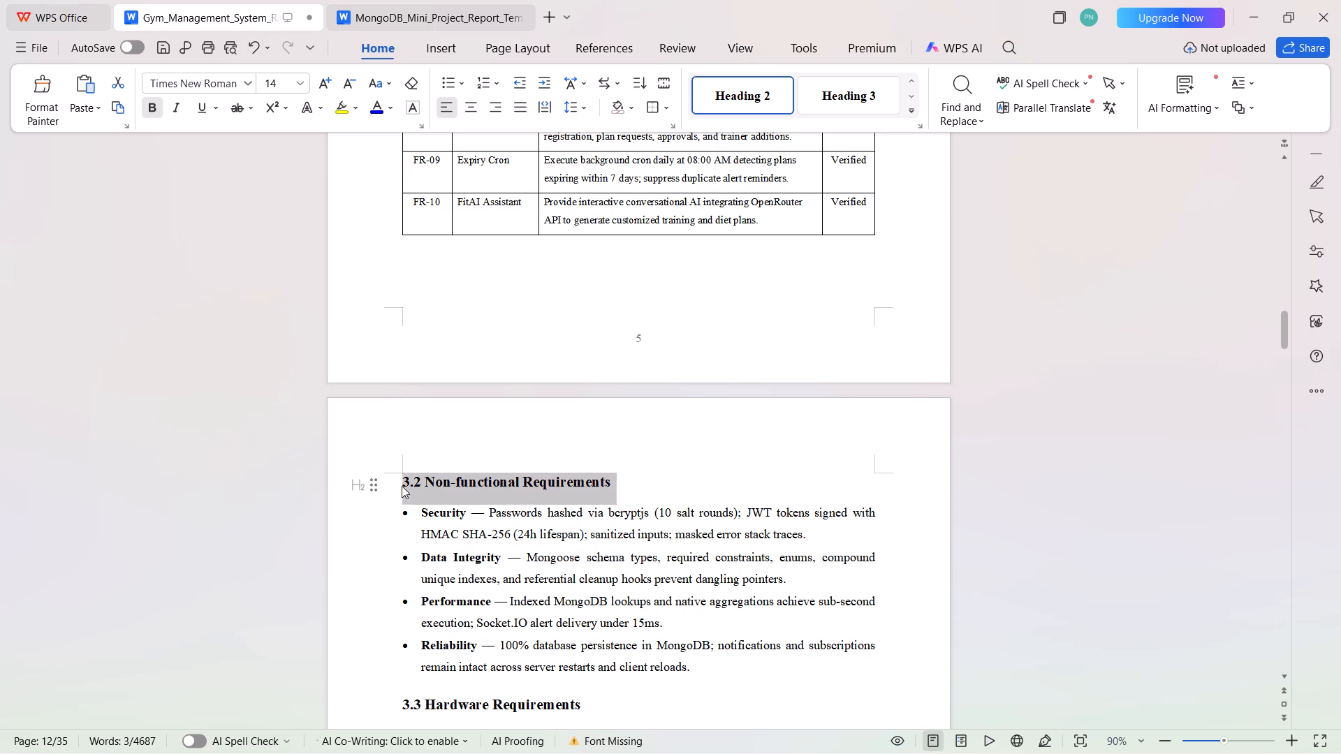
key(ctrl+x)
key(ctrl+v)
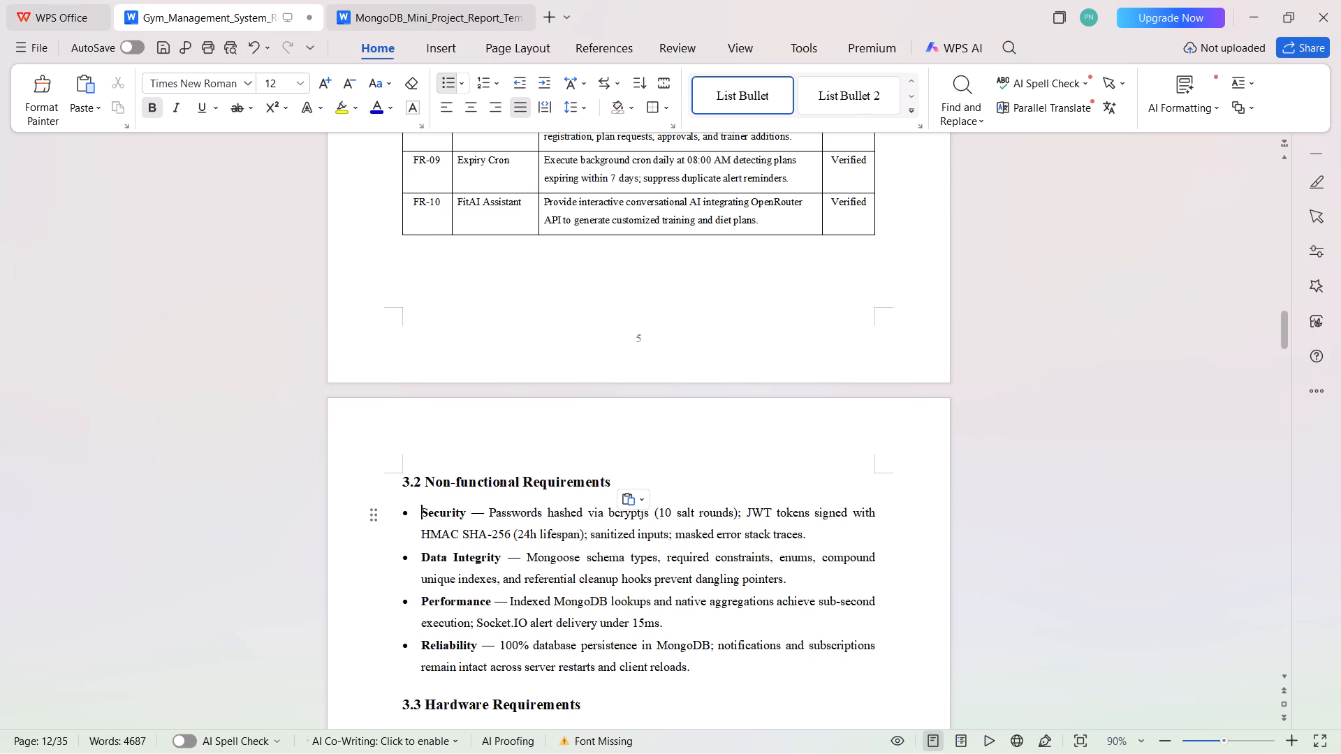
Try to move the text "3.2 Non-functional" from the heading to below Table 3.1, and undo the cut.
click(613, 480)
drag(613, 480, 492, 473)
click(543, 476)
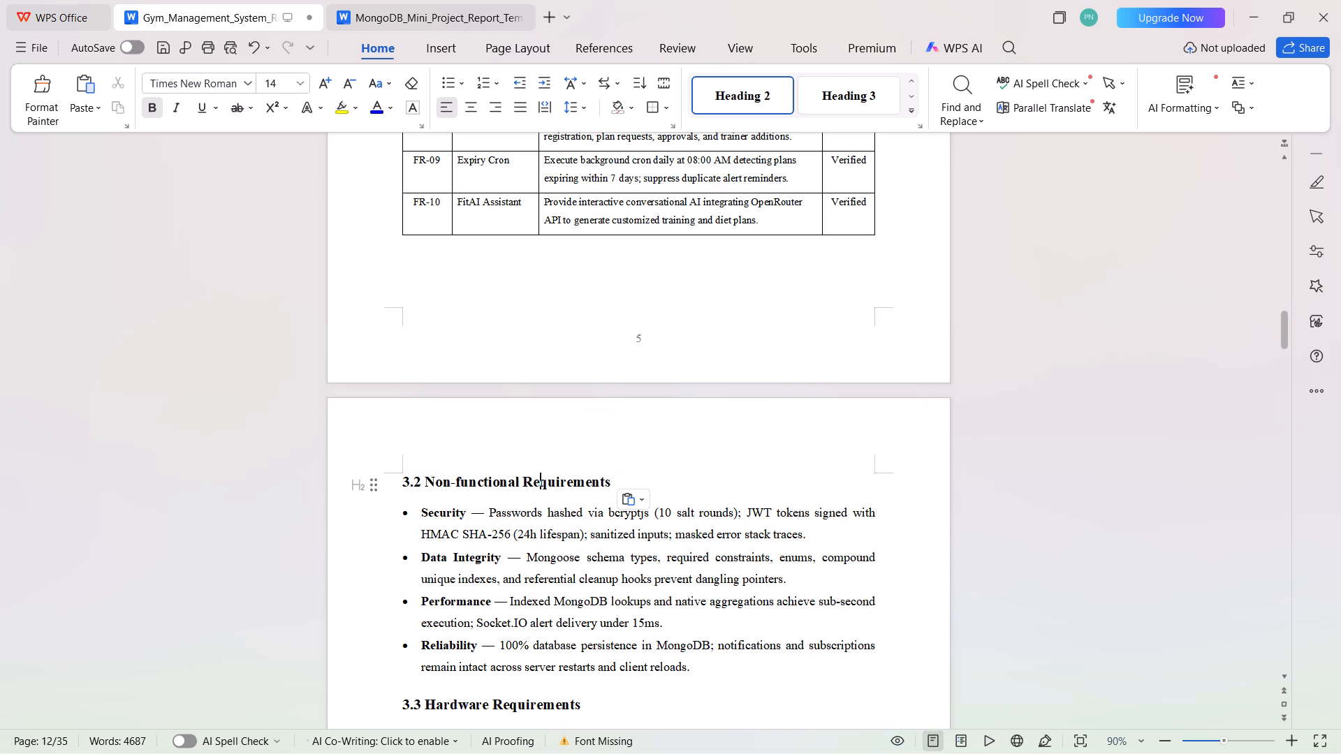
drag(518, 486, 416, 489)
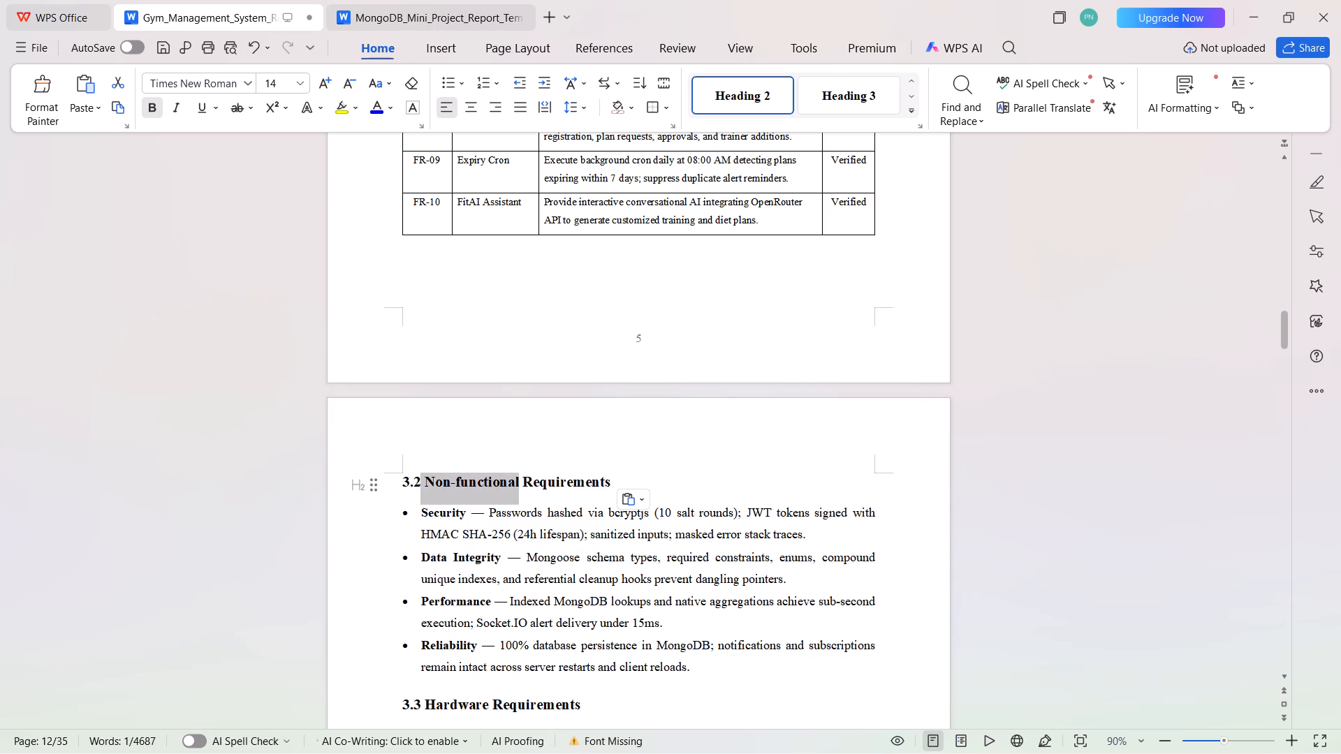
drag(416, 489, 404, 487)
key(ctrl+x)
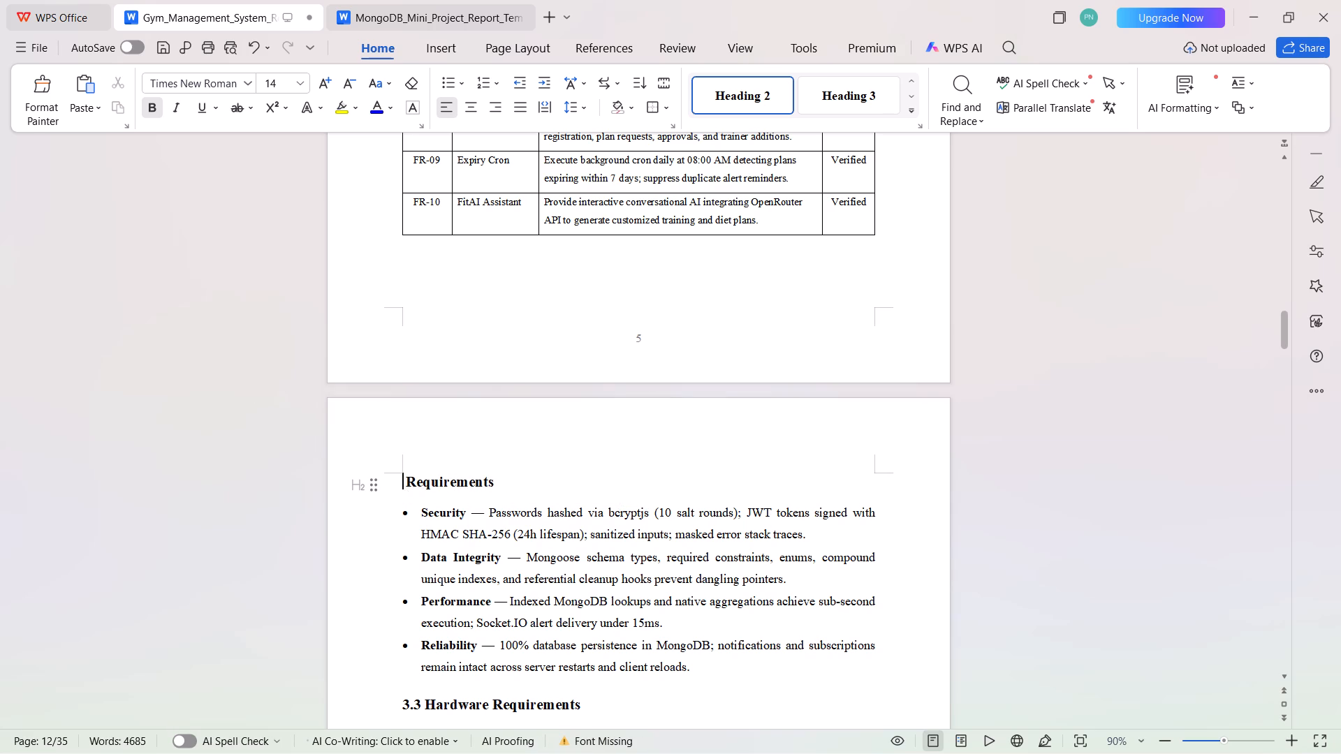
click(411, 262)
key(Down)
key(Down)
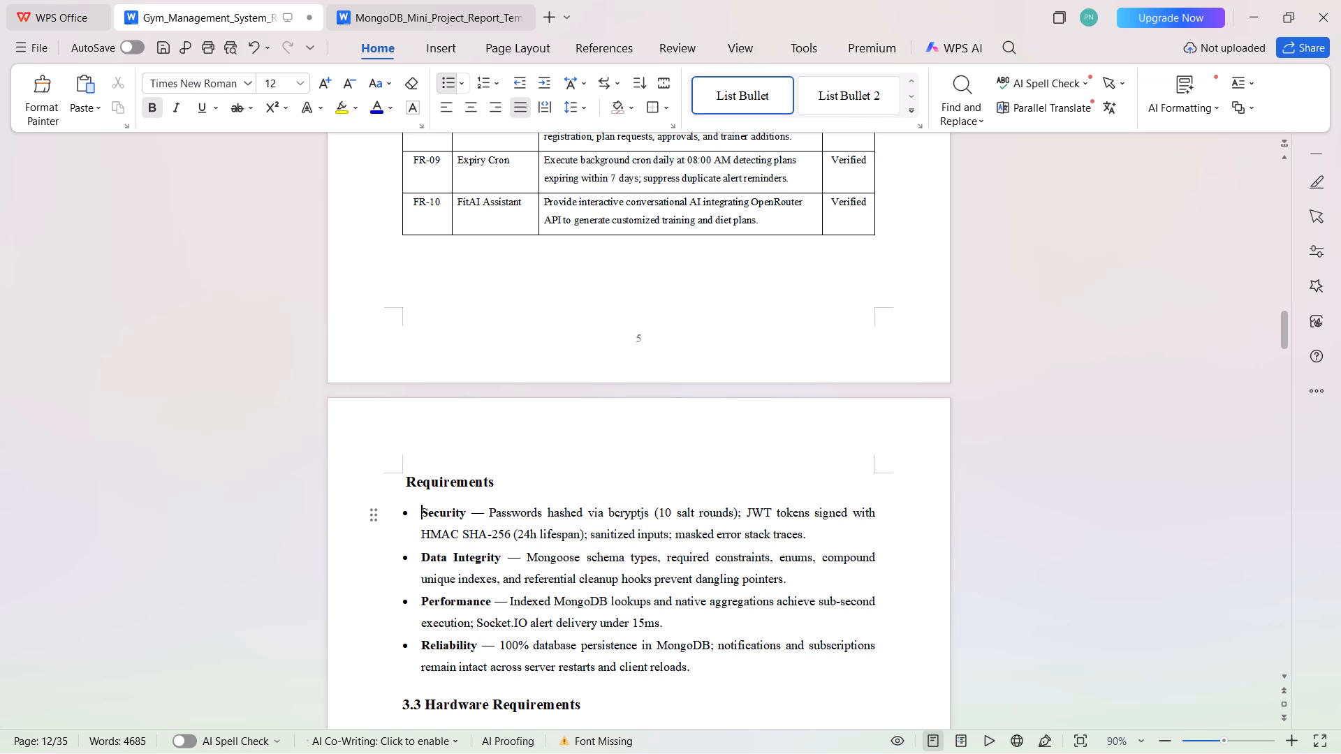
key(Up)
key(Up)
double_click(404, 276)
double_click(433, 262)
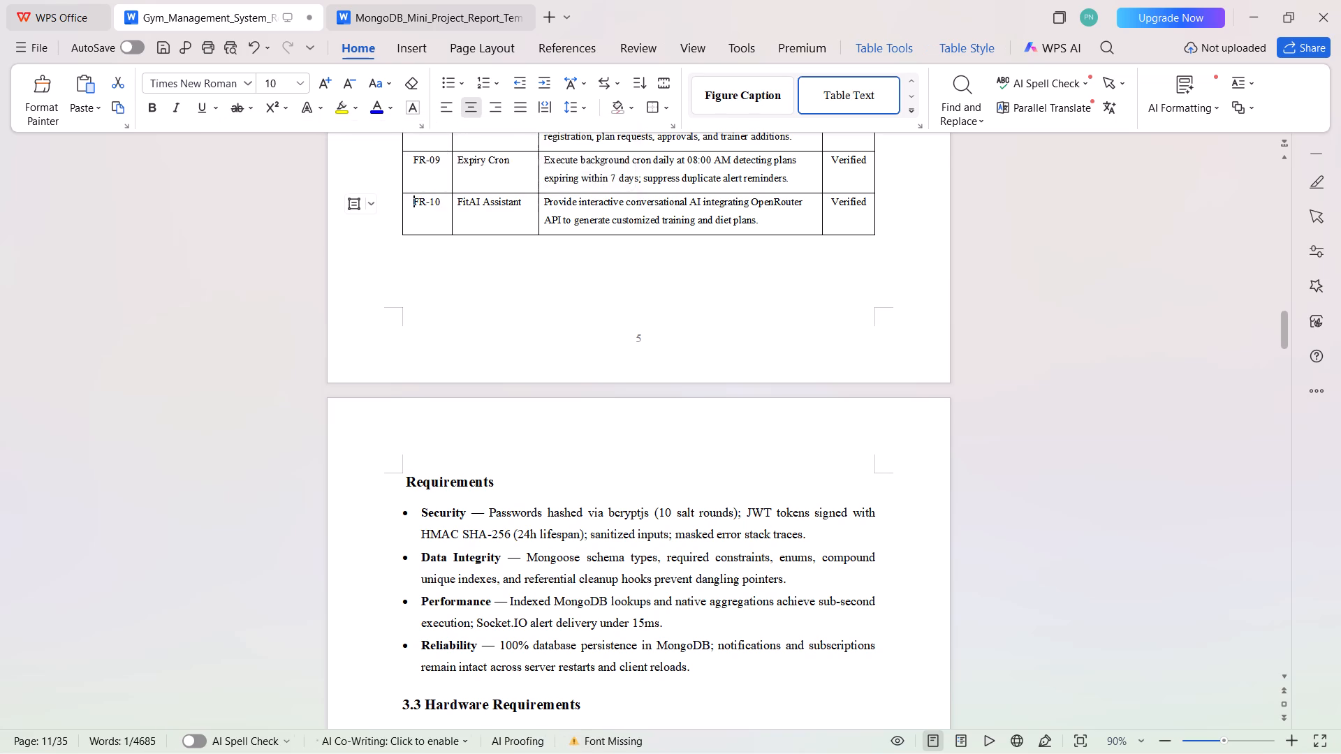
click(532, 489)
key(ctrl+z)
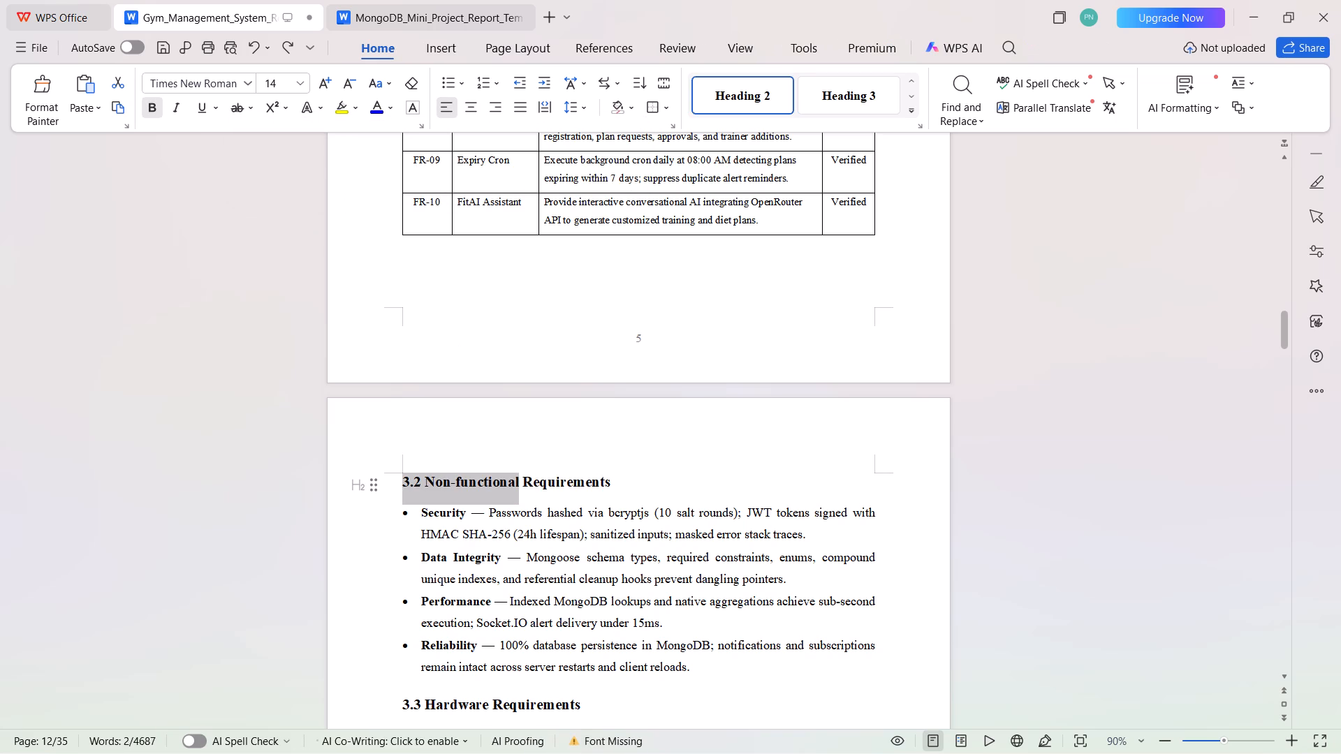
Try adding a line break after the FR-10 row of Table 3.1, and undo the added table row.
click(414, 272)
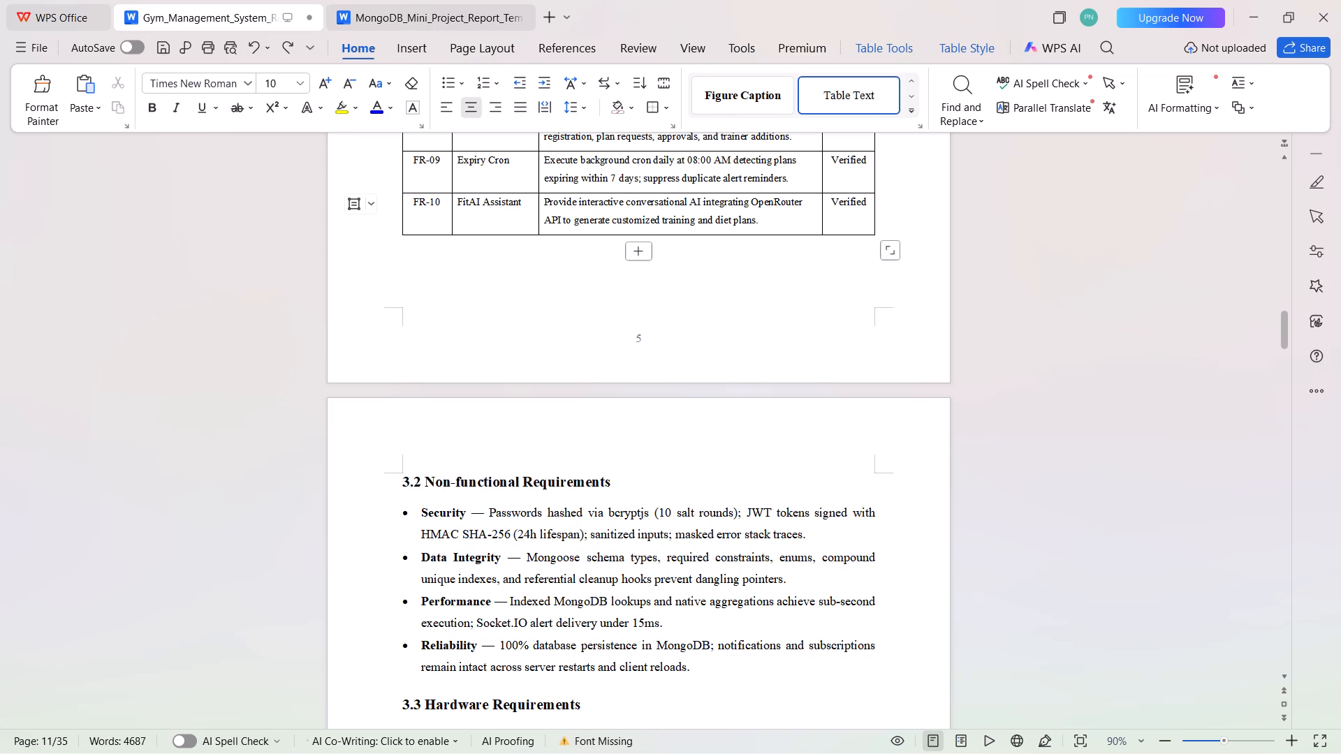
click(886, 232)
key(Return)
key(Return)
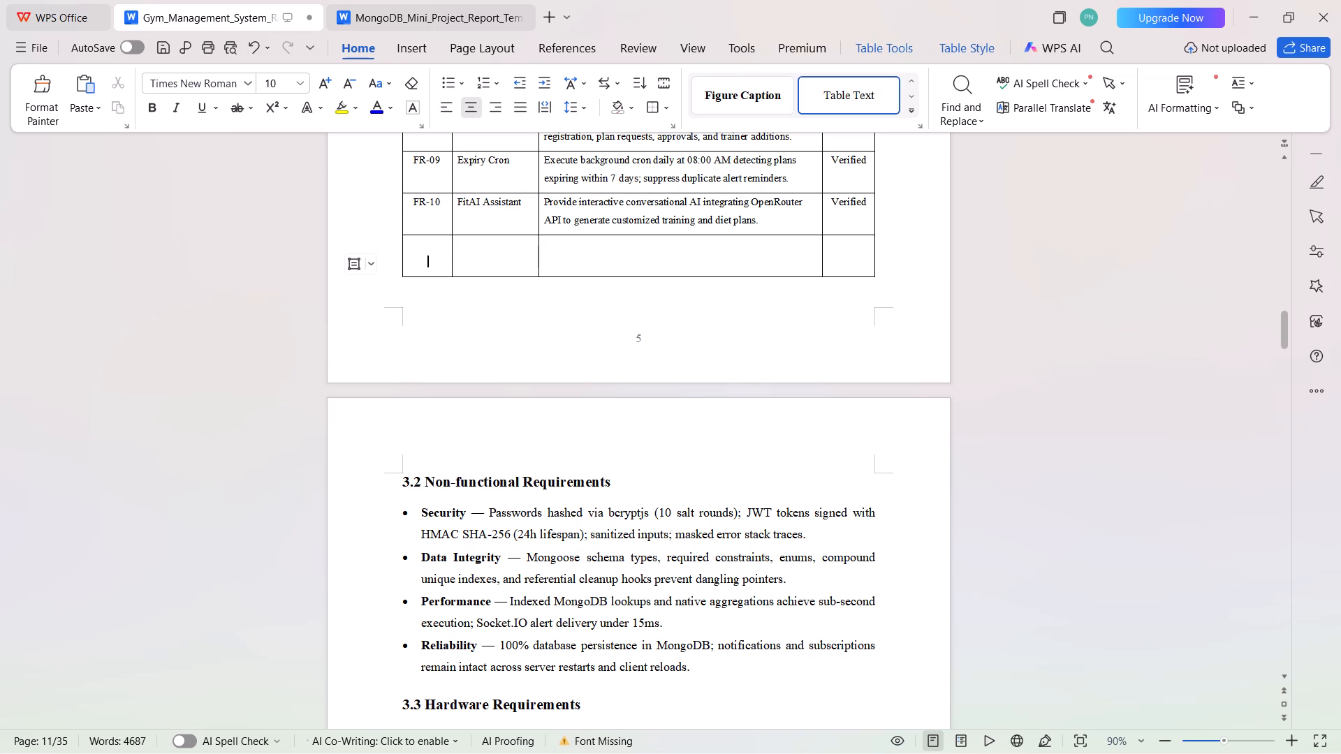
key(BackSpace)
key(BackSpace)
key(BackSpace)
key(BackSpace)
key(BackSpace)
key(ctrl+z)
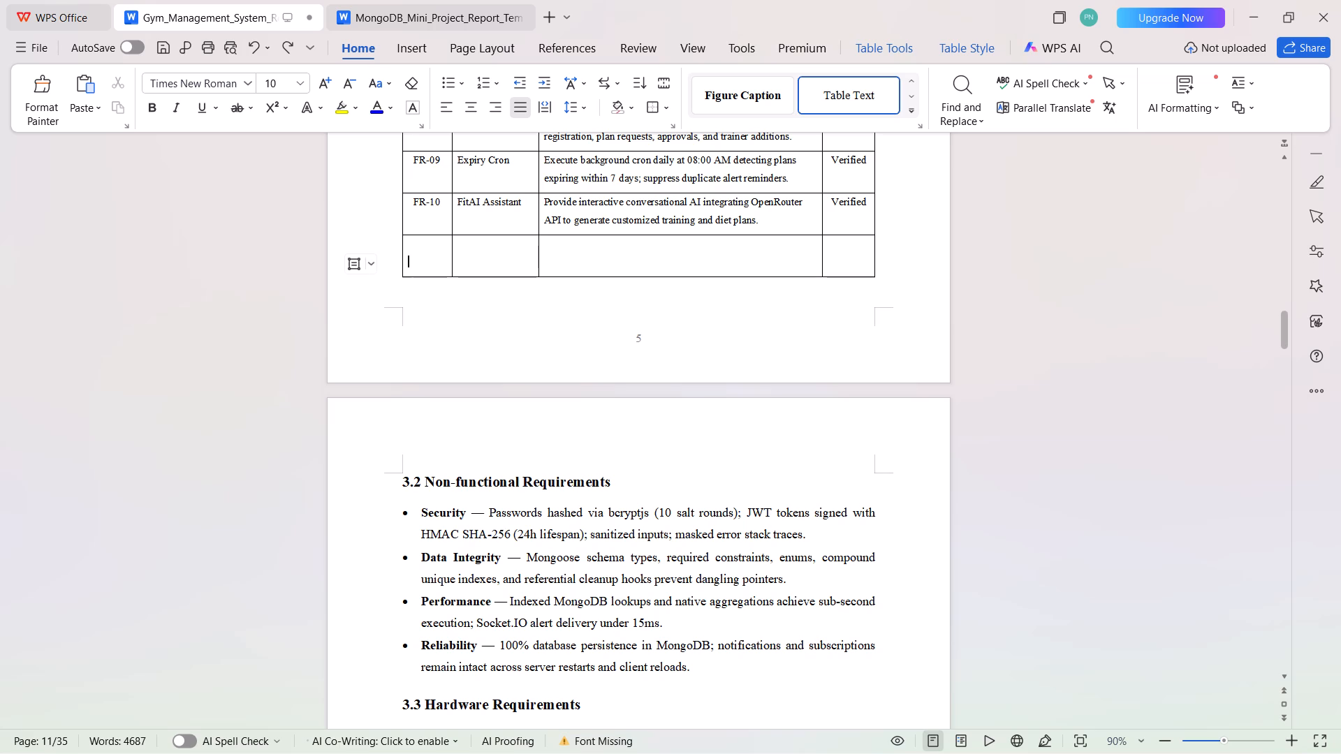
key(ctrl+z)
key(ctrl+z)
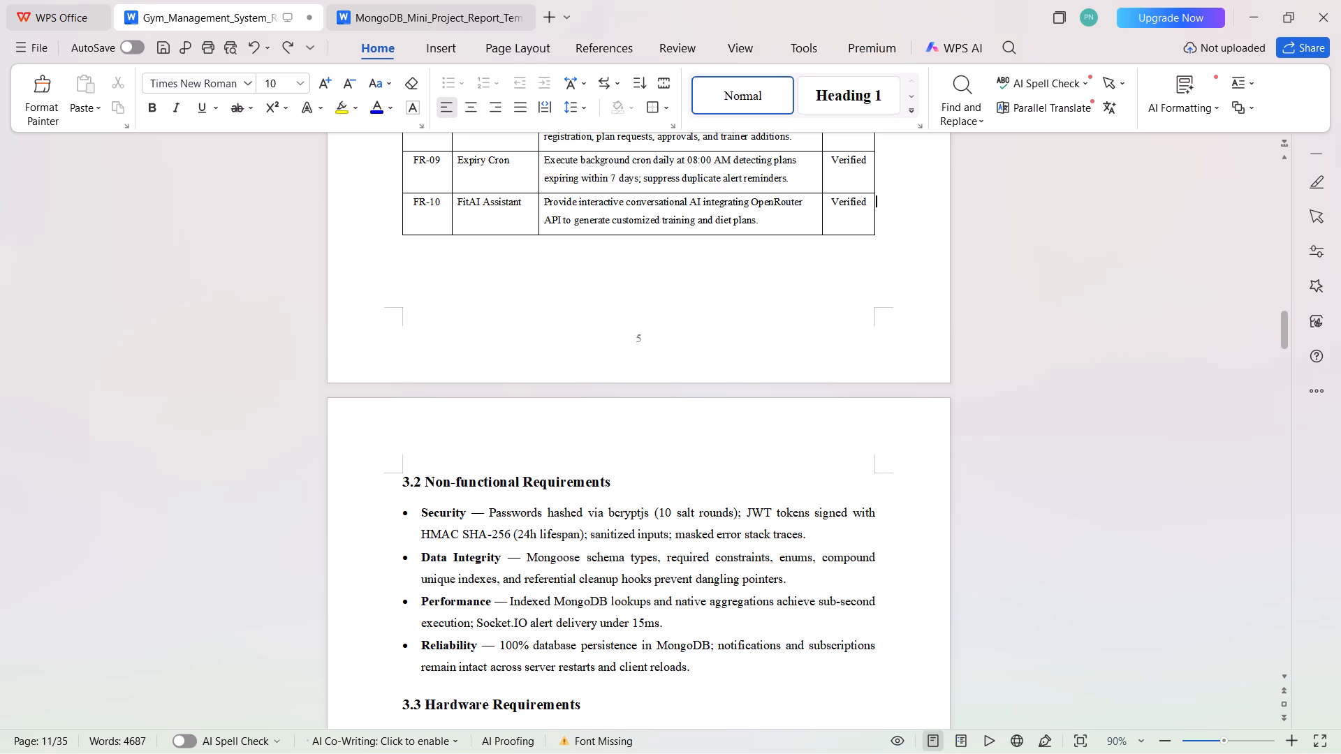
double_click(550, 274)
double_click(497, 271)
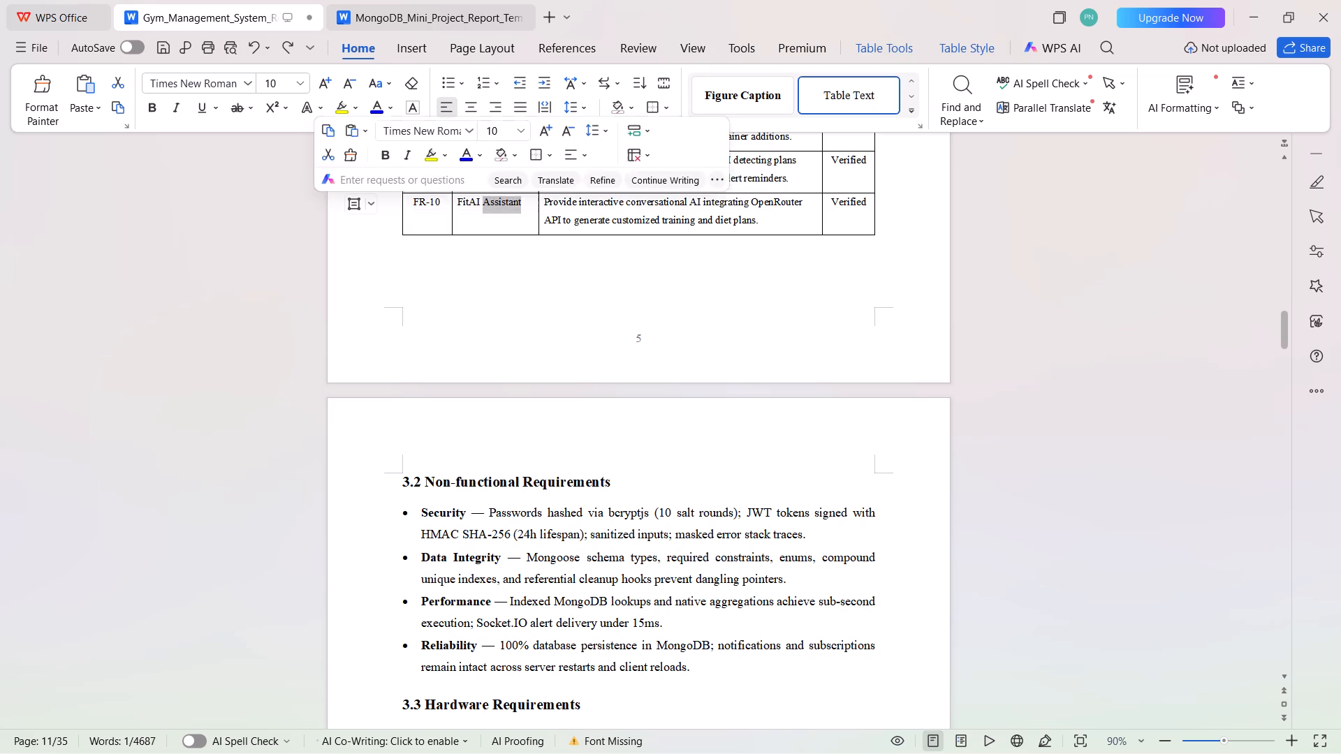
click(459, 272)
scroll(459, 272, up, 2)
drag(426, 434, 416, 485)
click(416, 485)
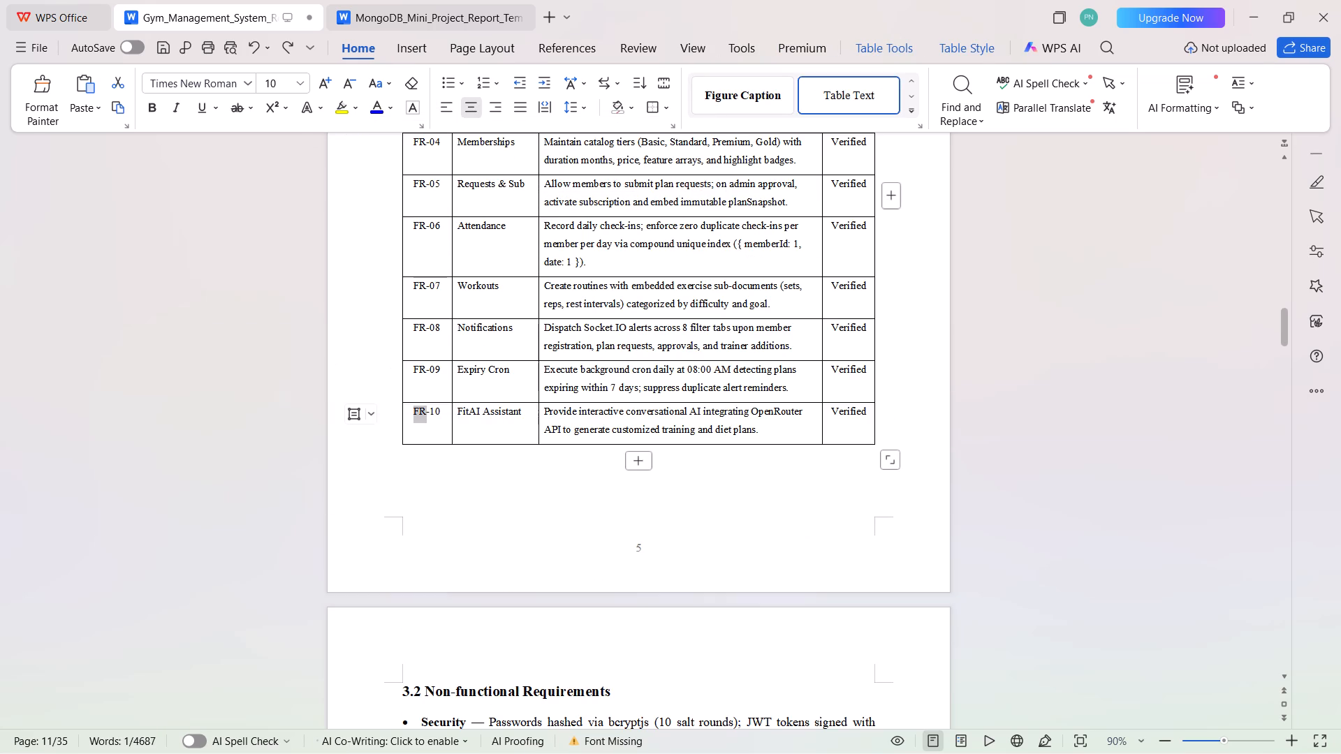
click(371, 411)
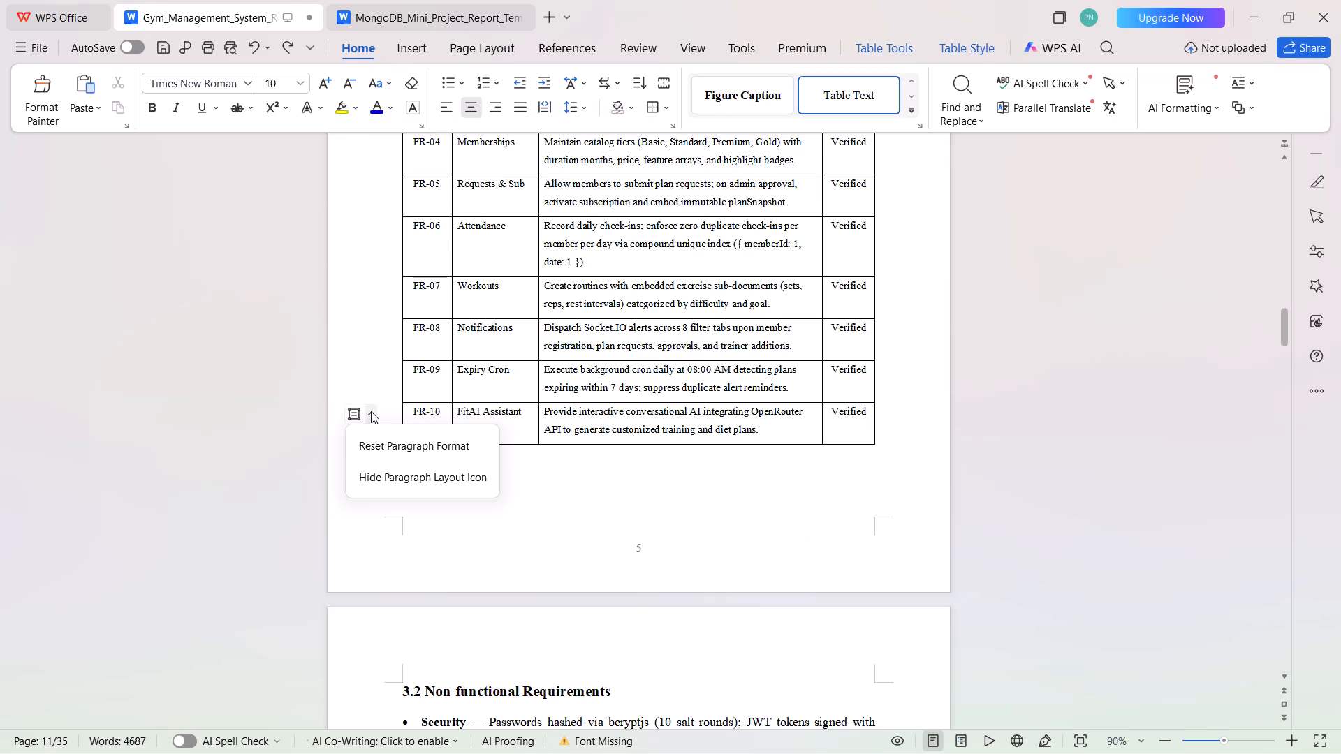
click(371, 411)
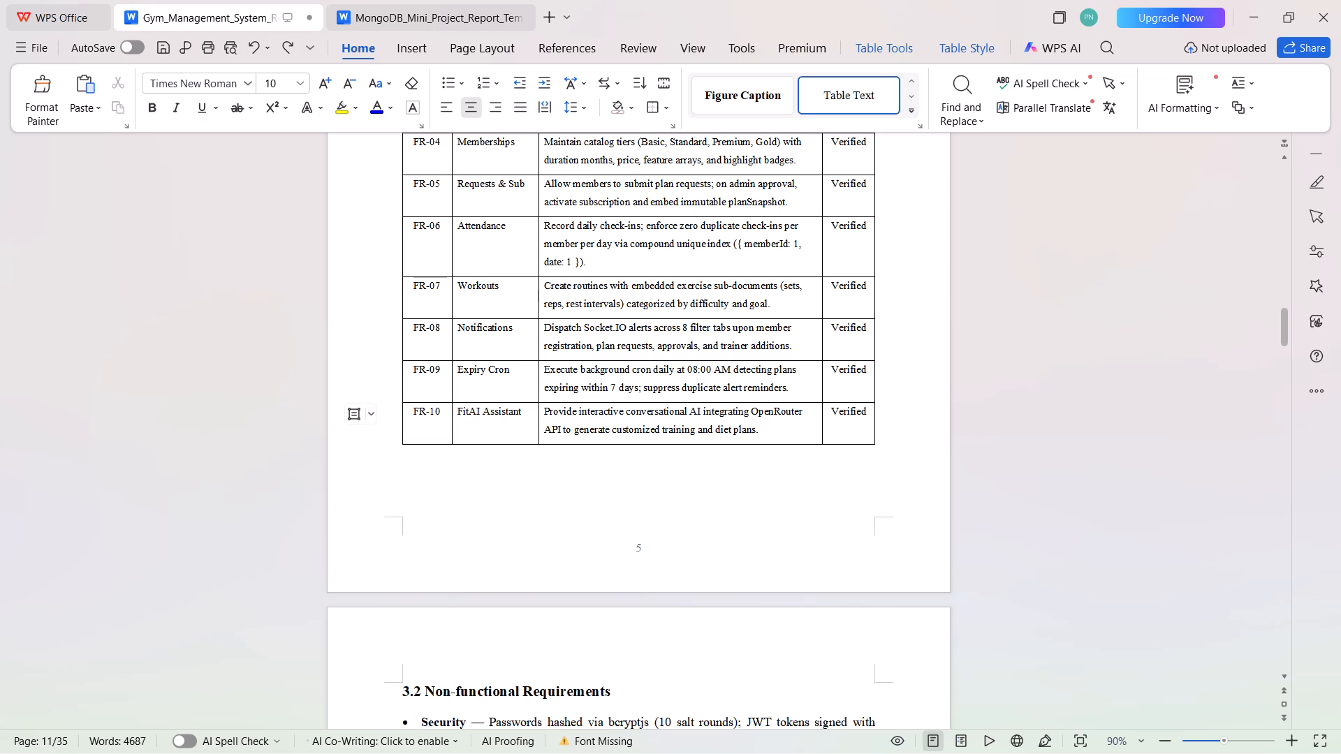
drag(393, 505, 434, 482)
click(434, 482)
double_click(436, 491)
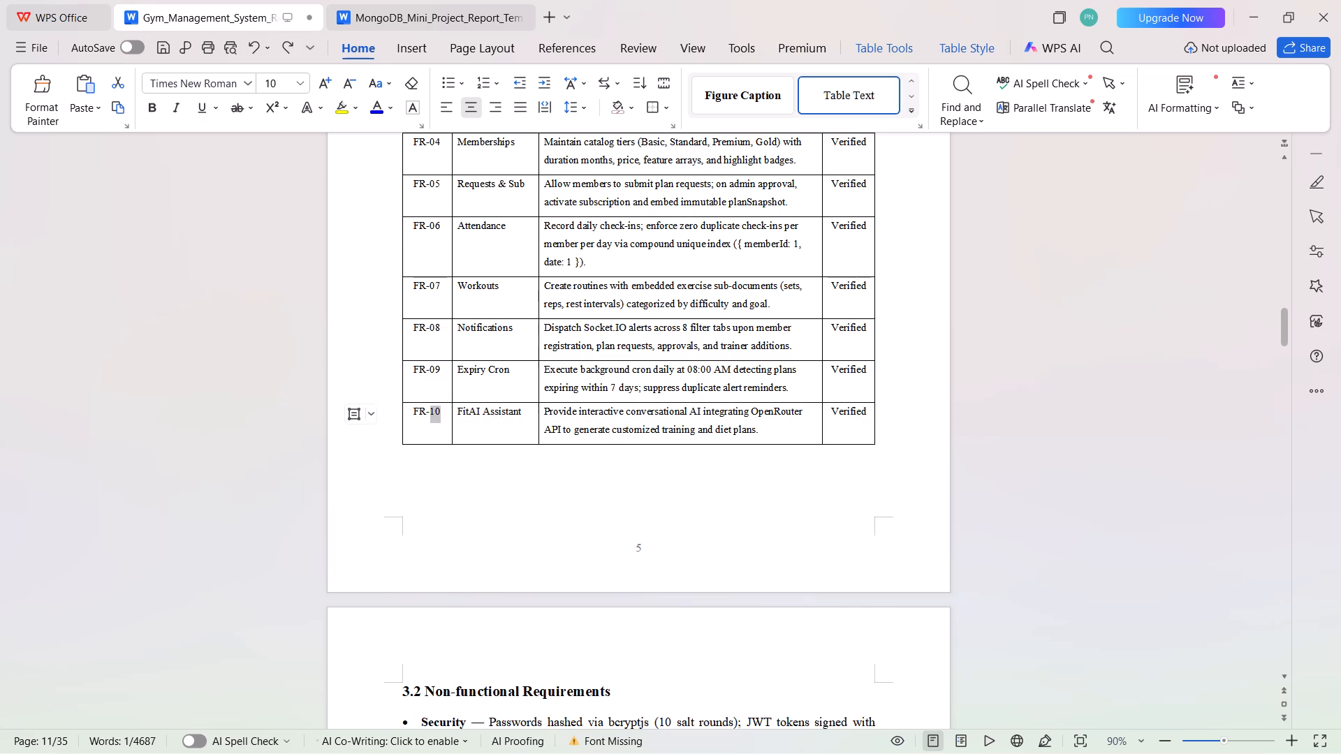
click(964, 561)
Examine the page layout from Table 3.1 back through Table 2.1 to the start of Chapter 2.
scroll(964, 561, up, 10)
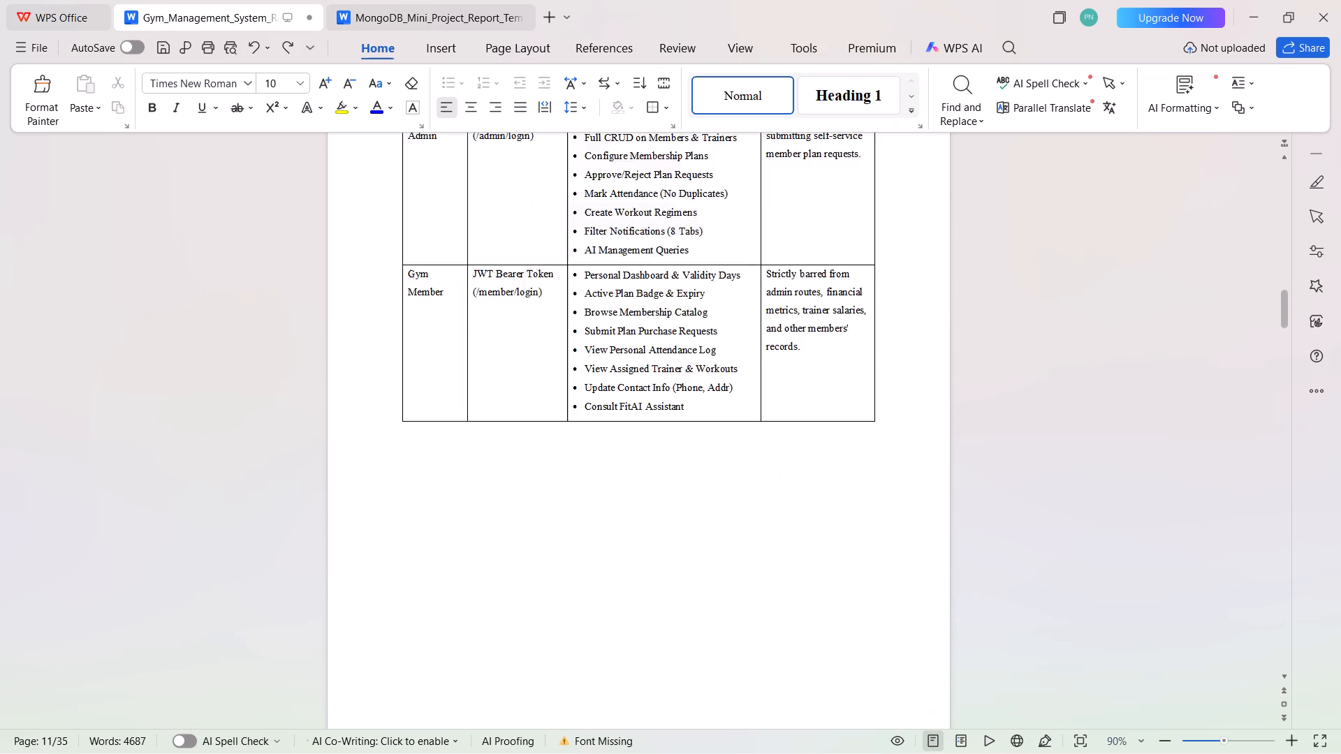
scroll(964, 561, up, 2)
scroll(964, 561, down, 4)
scroll(964, 561, up, 8)
scroll(964, 561, down, 1)
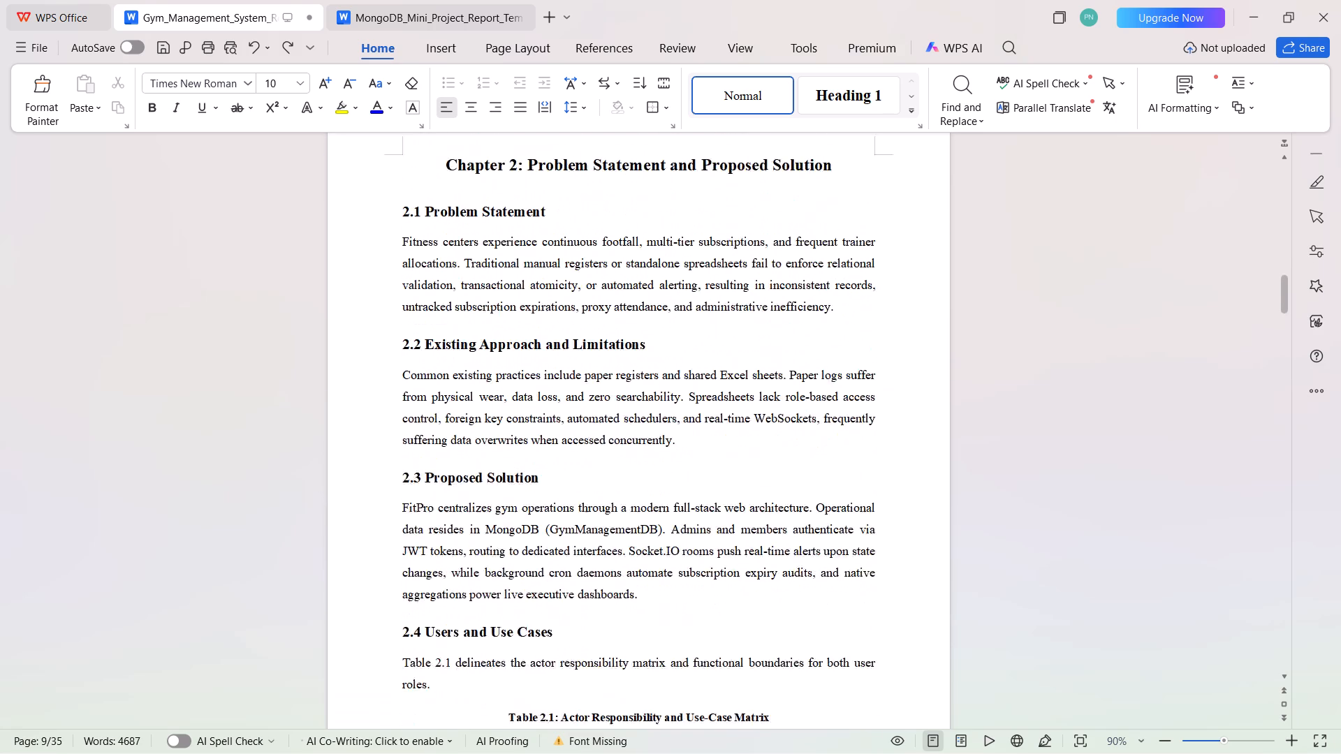
Examine how Sections 2.2 to 2.4 fill their page and how Table 2.1 breaks across pages.
scroll(964, 561, down, 5)
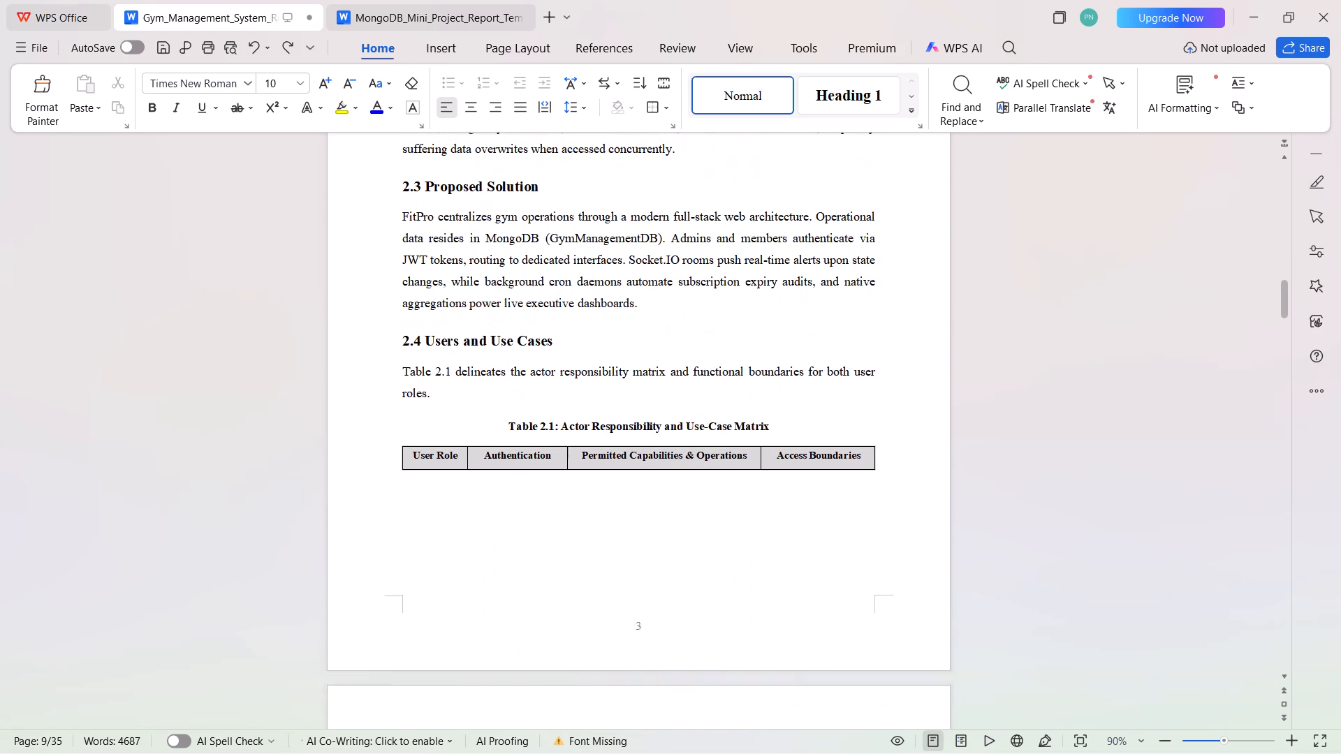
scroll(964, 561, down, 4)
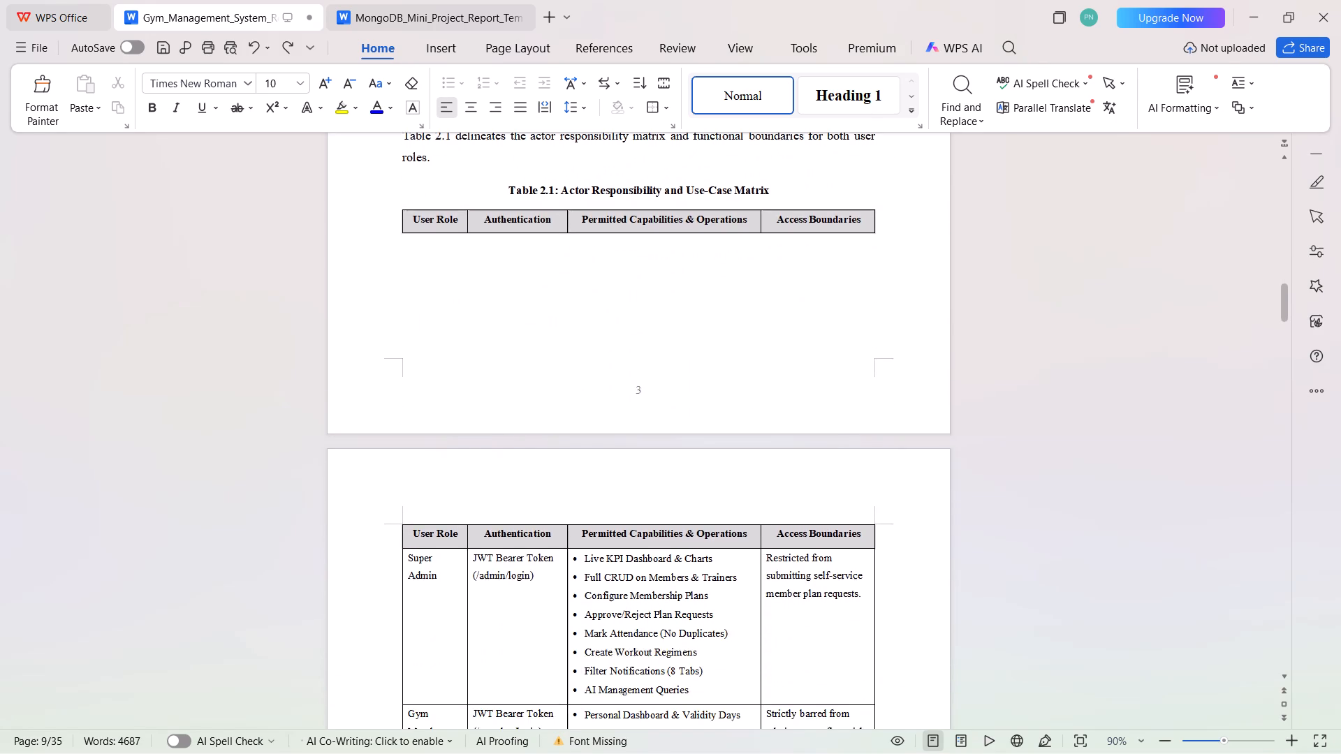
scroll(964, 561, down, 1)
scroll(964, 561, up, 1)
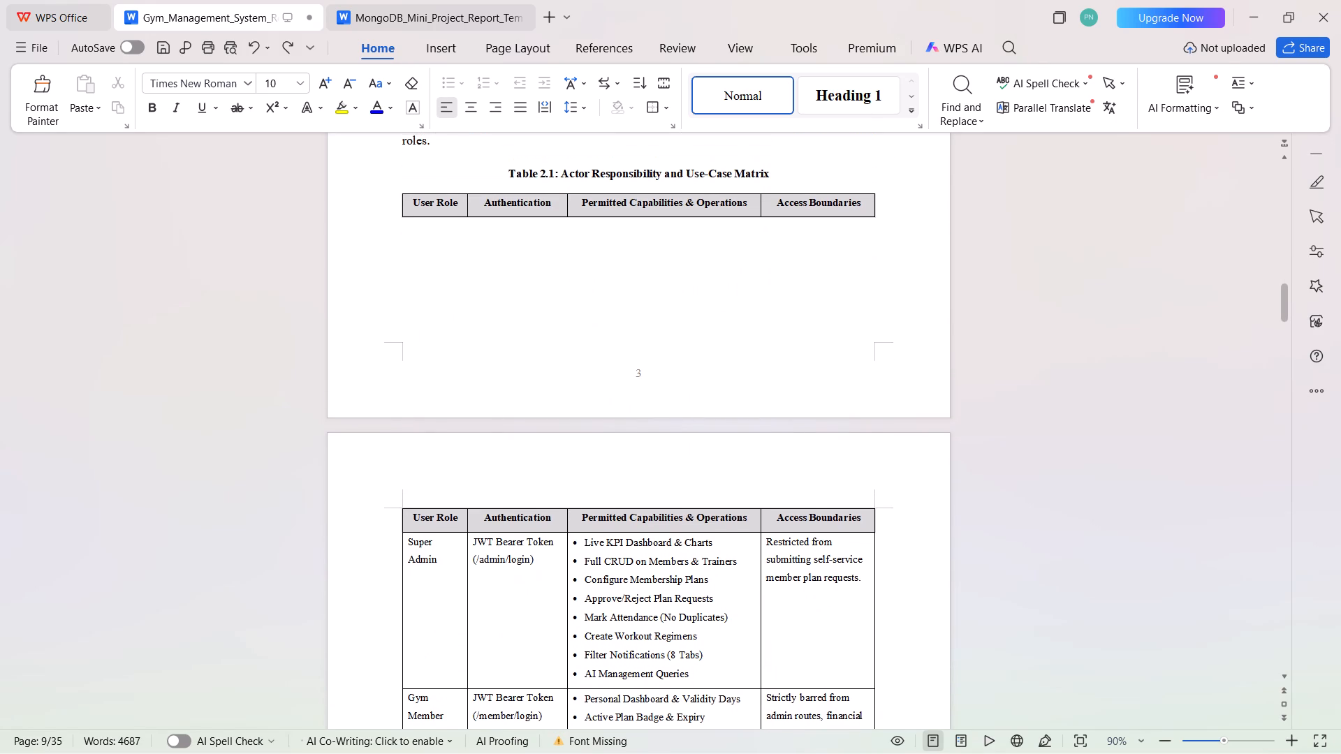
scroll(964, 561, up, 4)
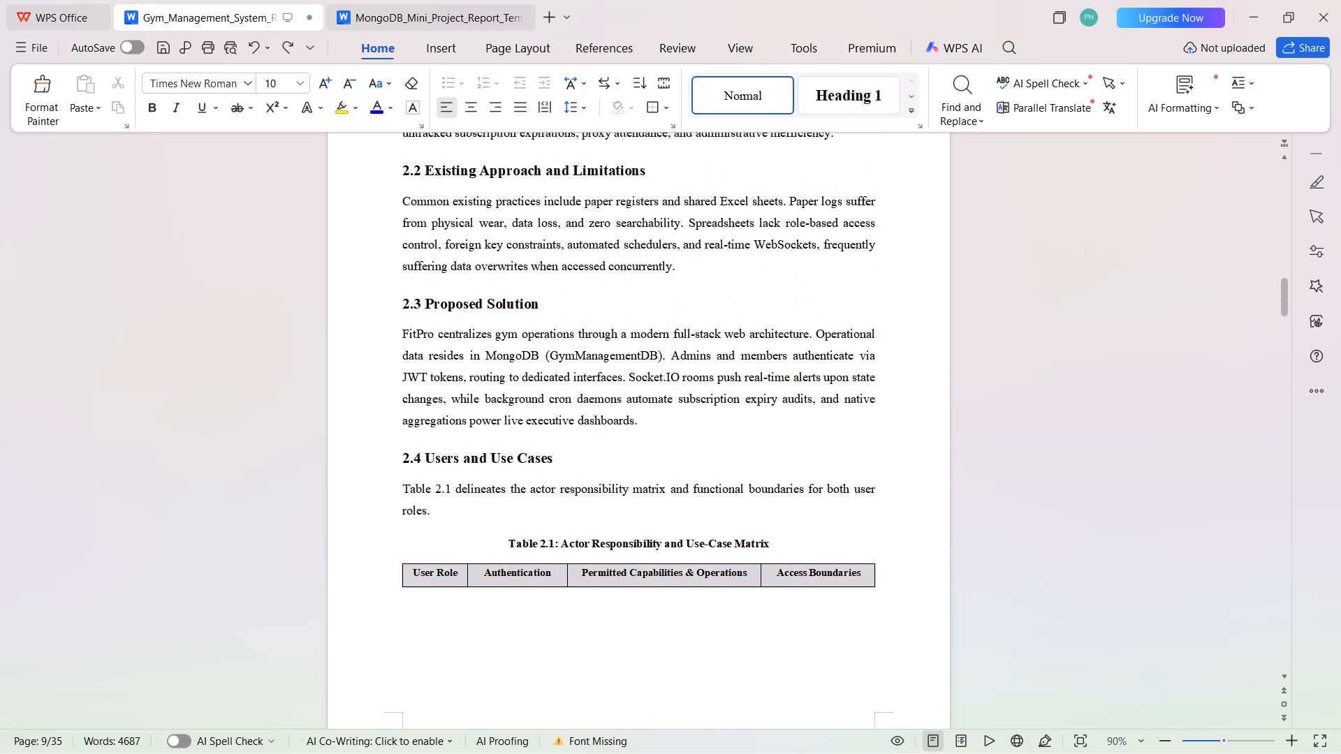
scroll(964, 561, up, 2)
scroll(964, 561, down, 3)
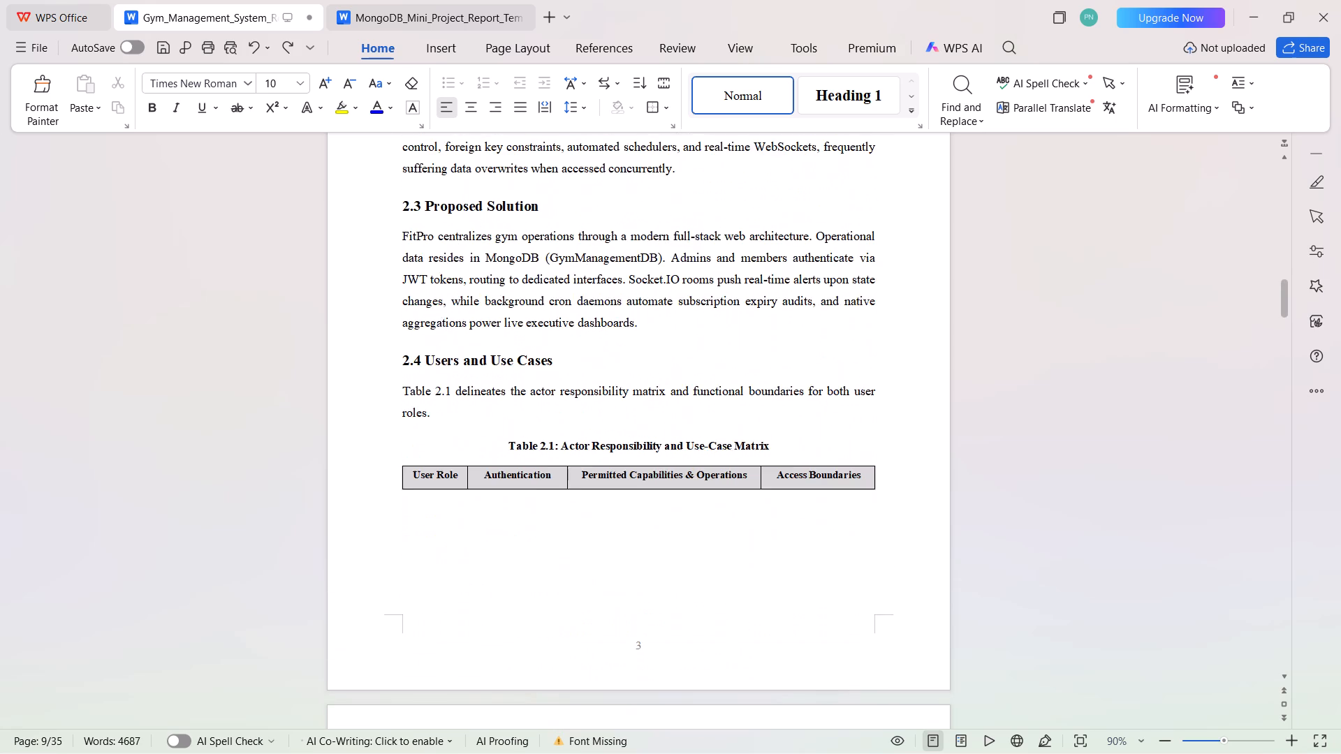
scroll(964, 561, down, 3)
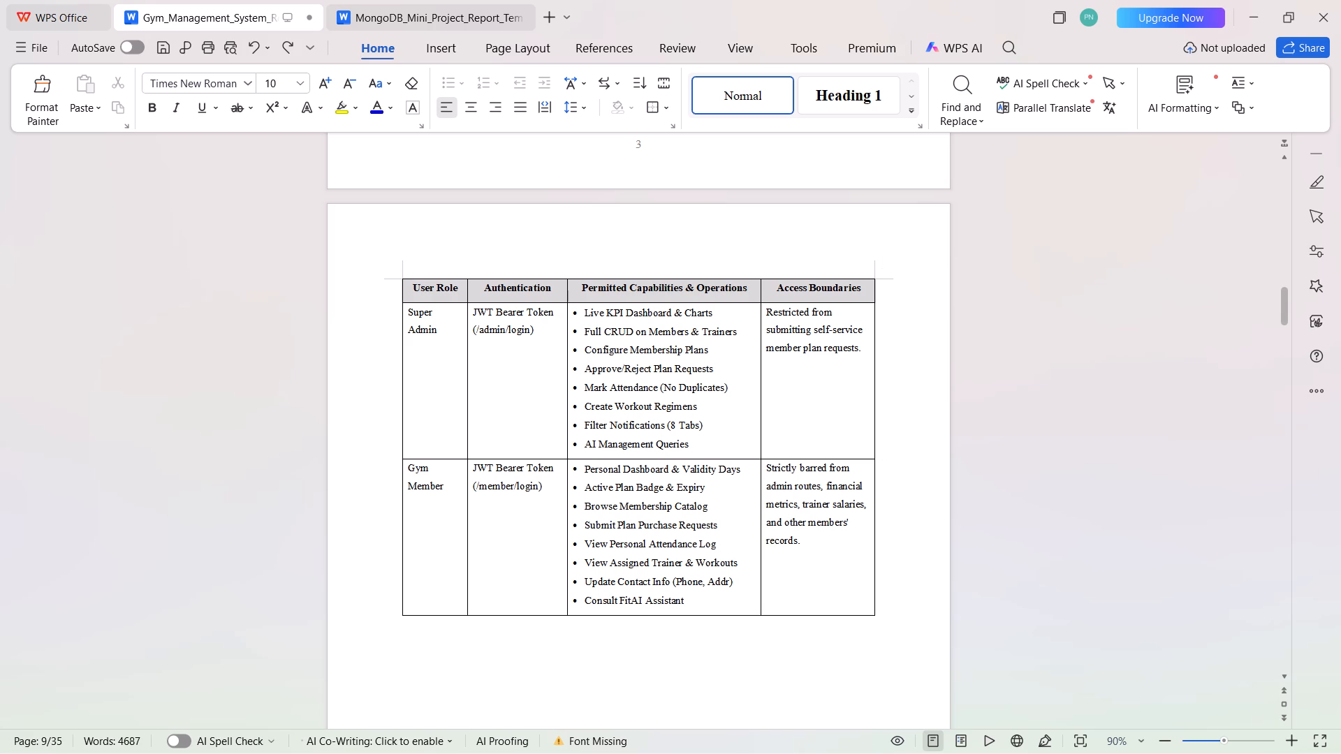
Clear the contents of the Super Admin and Gym Member rows in Table 2.1, keeping the cells.
drag(893, 614, 486, 244)
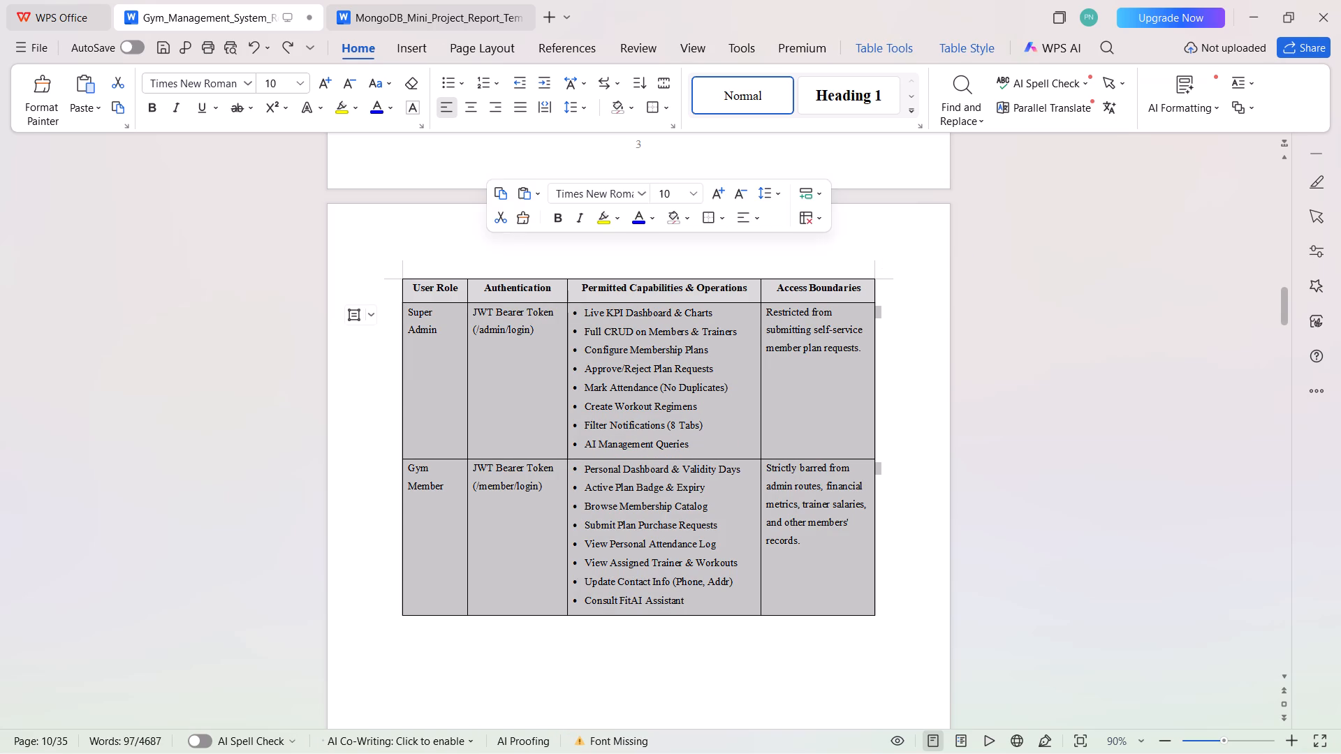
key(BackSpace)
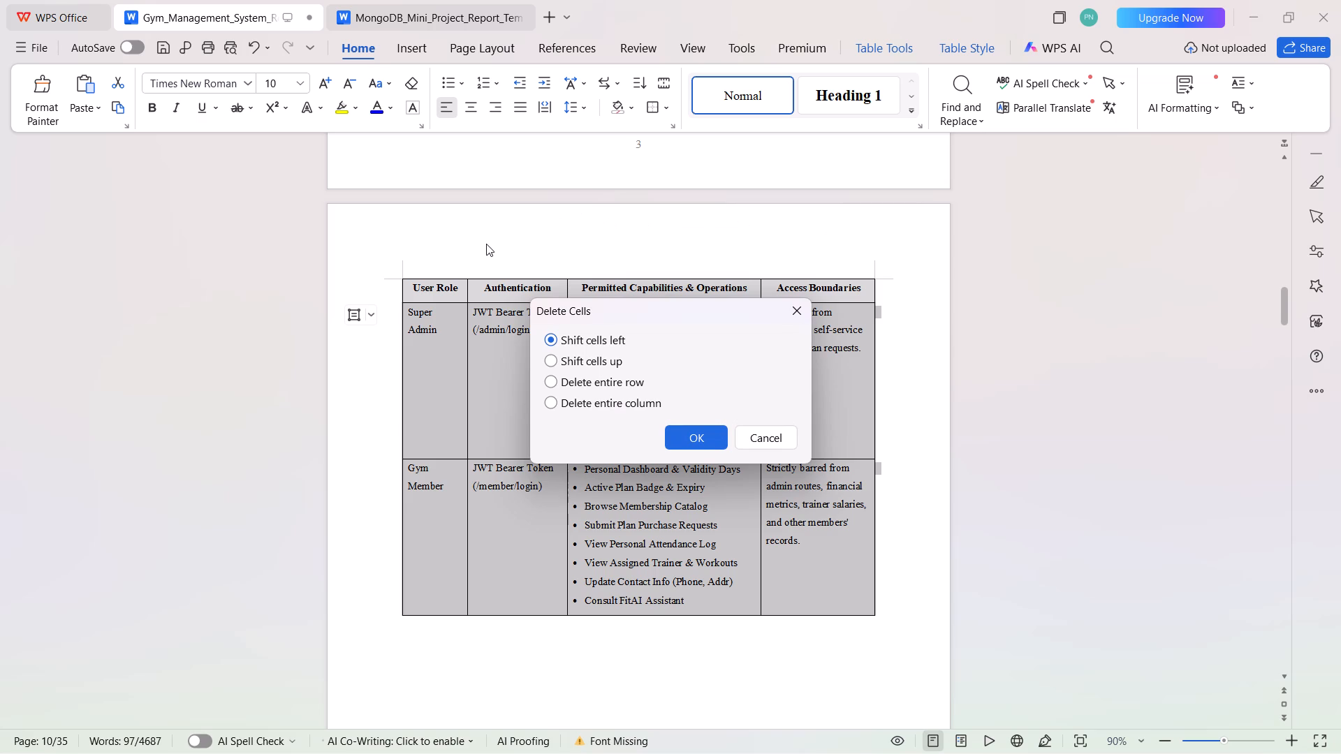
key(Delete)
key(Escape)
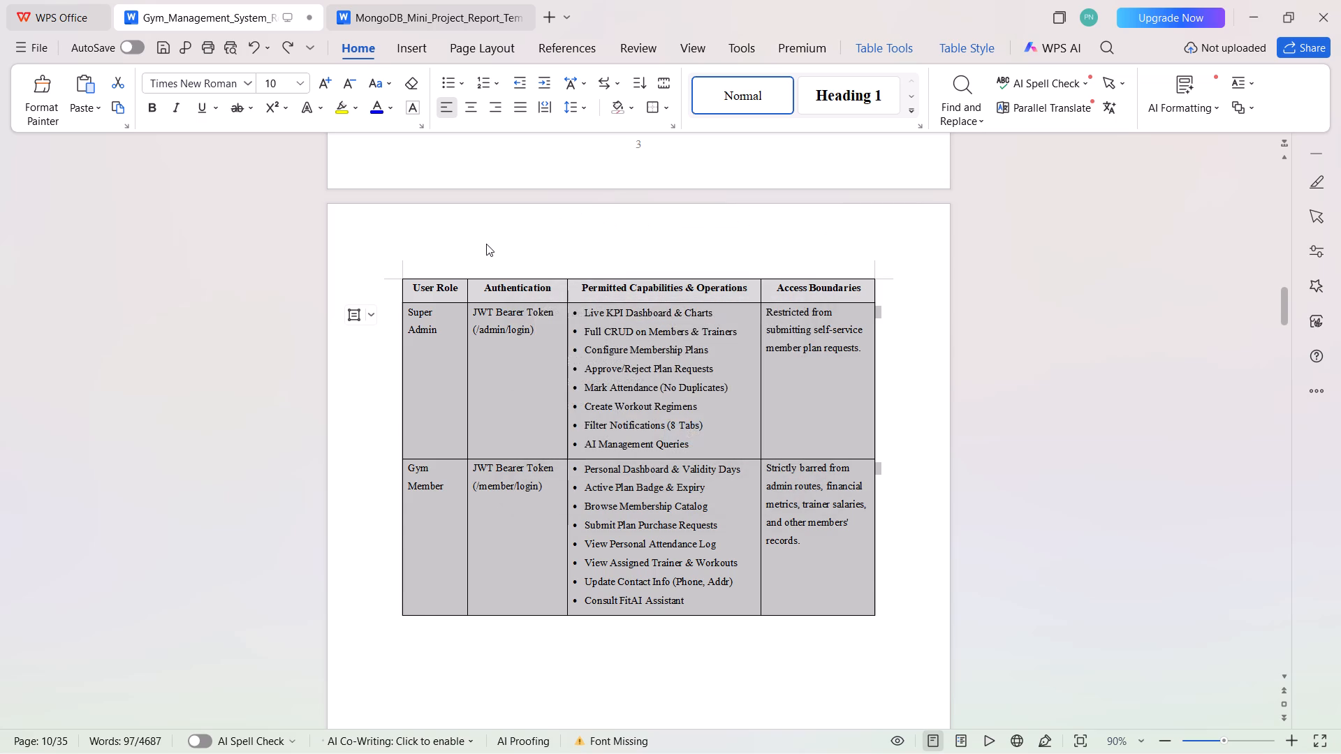
key(Delete)
scroll(555, 349, up, 2)
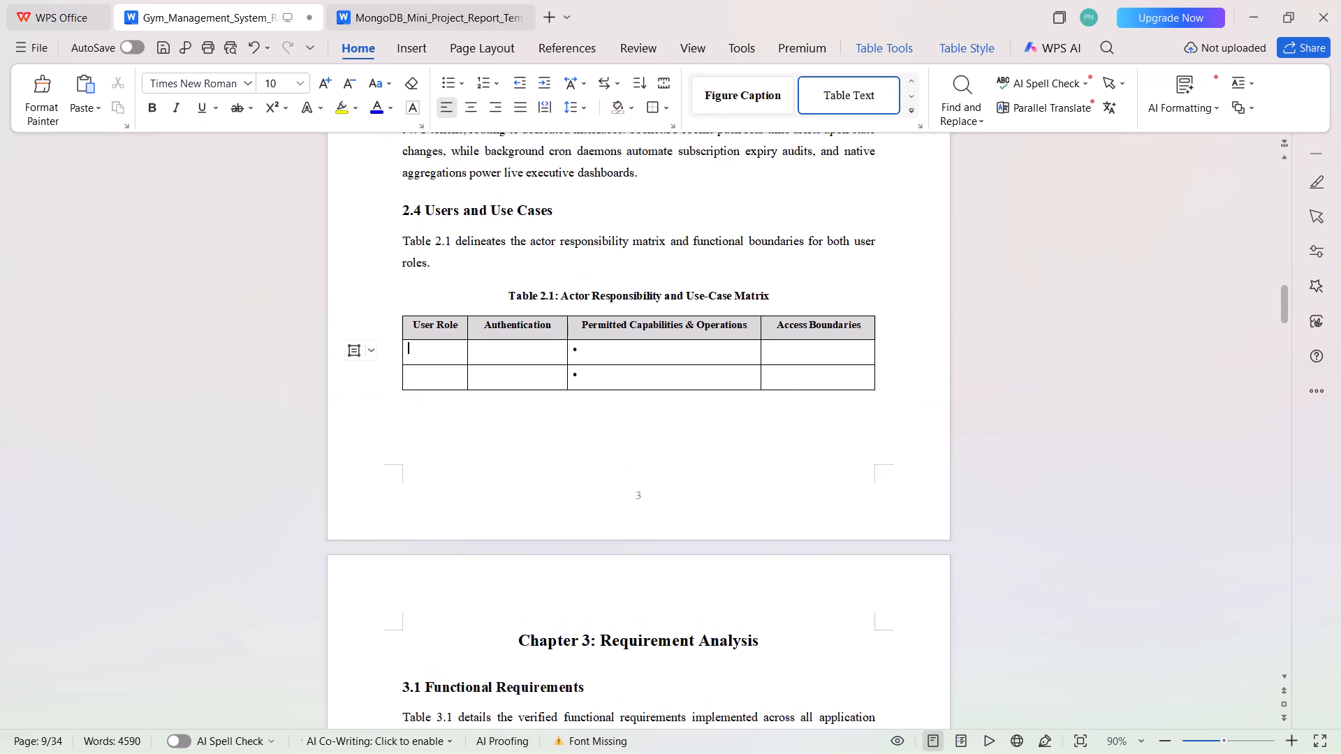
Delete Section 2.4 Users and Use Cases, including its heading, introductory sentence, Table 2.1 caption and table.
scroll(555, 349, up, 1)
drag(893, 398, 537, 286)
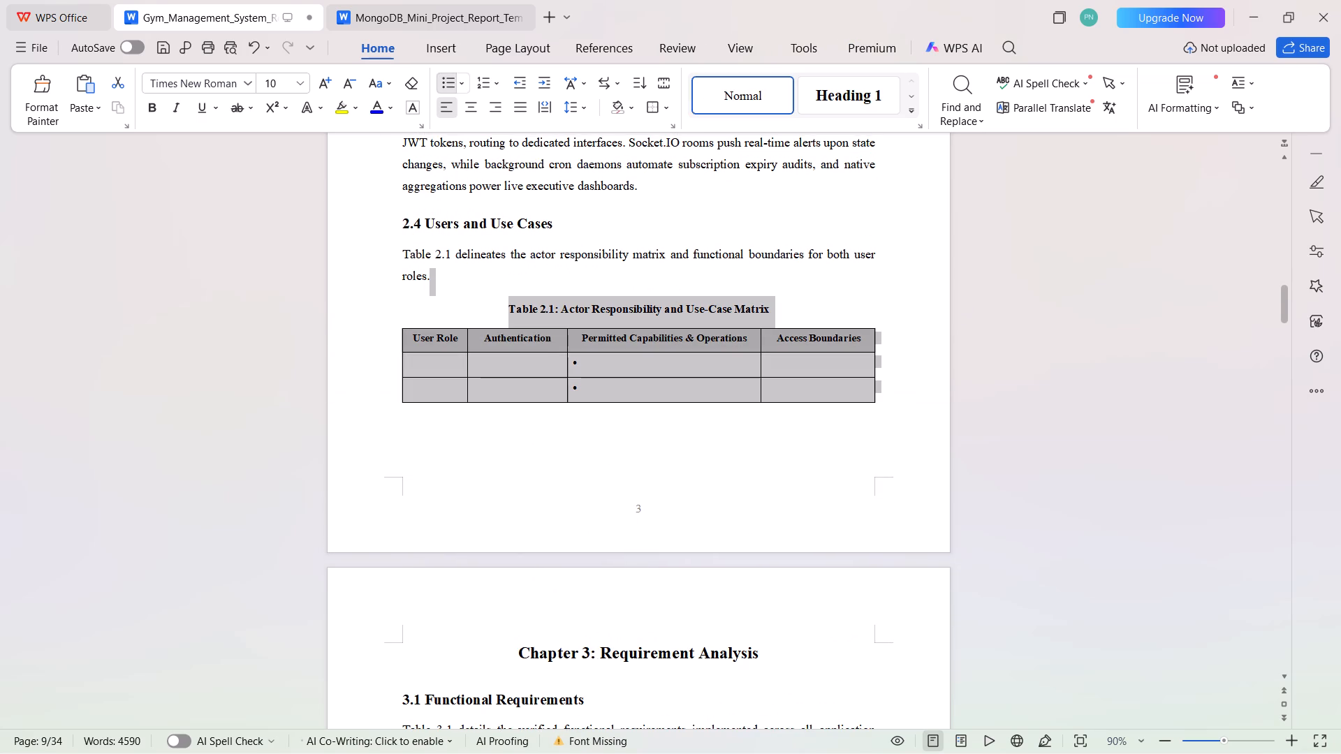
drag(537, 286, 402, 220)
key(BackSpace)
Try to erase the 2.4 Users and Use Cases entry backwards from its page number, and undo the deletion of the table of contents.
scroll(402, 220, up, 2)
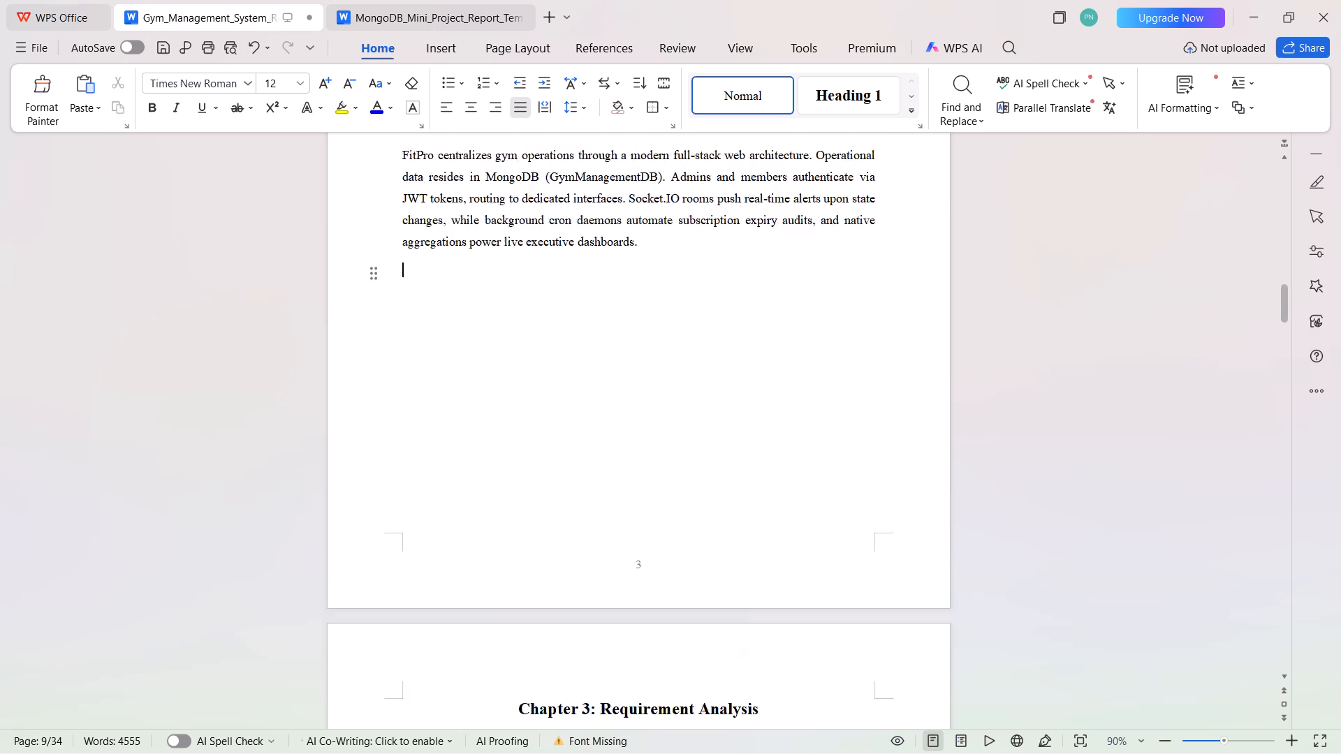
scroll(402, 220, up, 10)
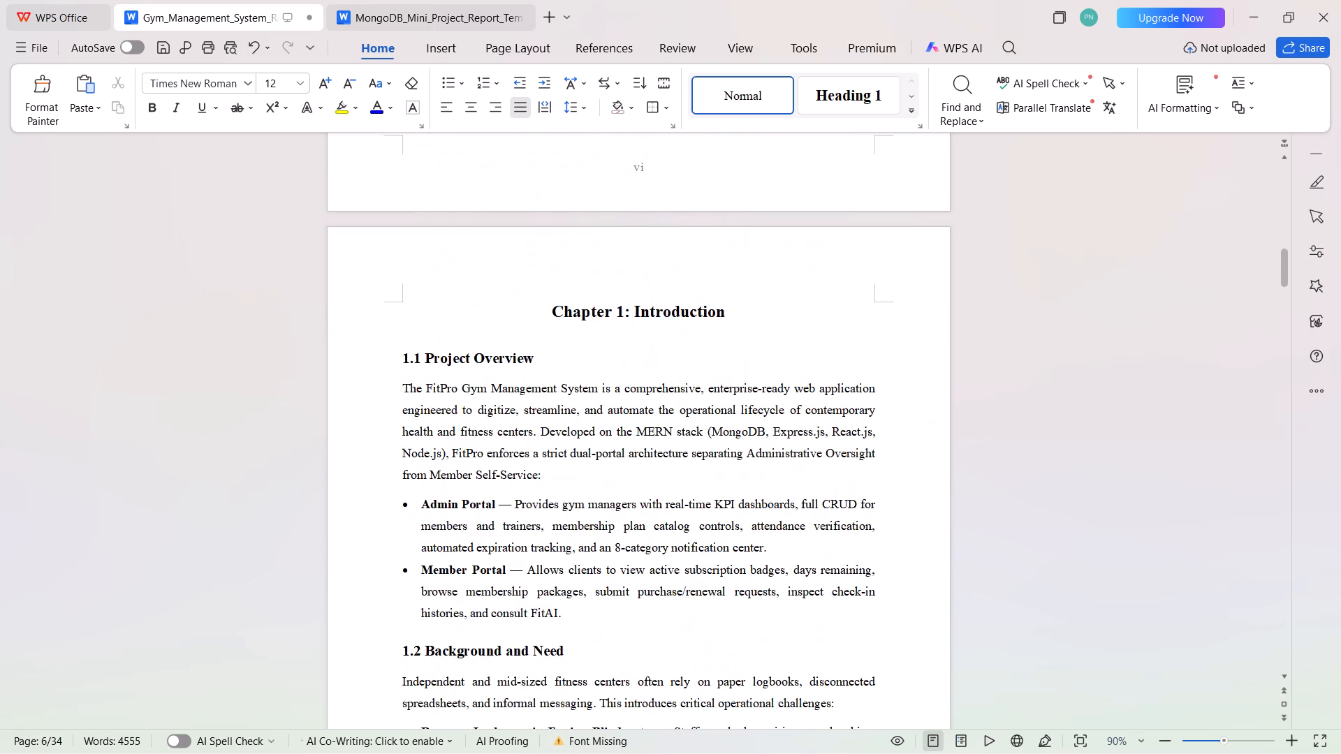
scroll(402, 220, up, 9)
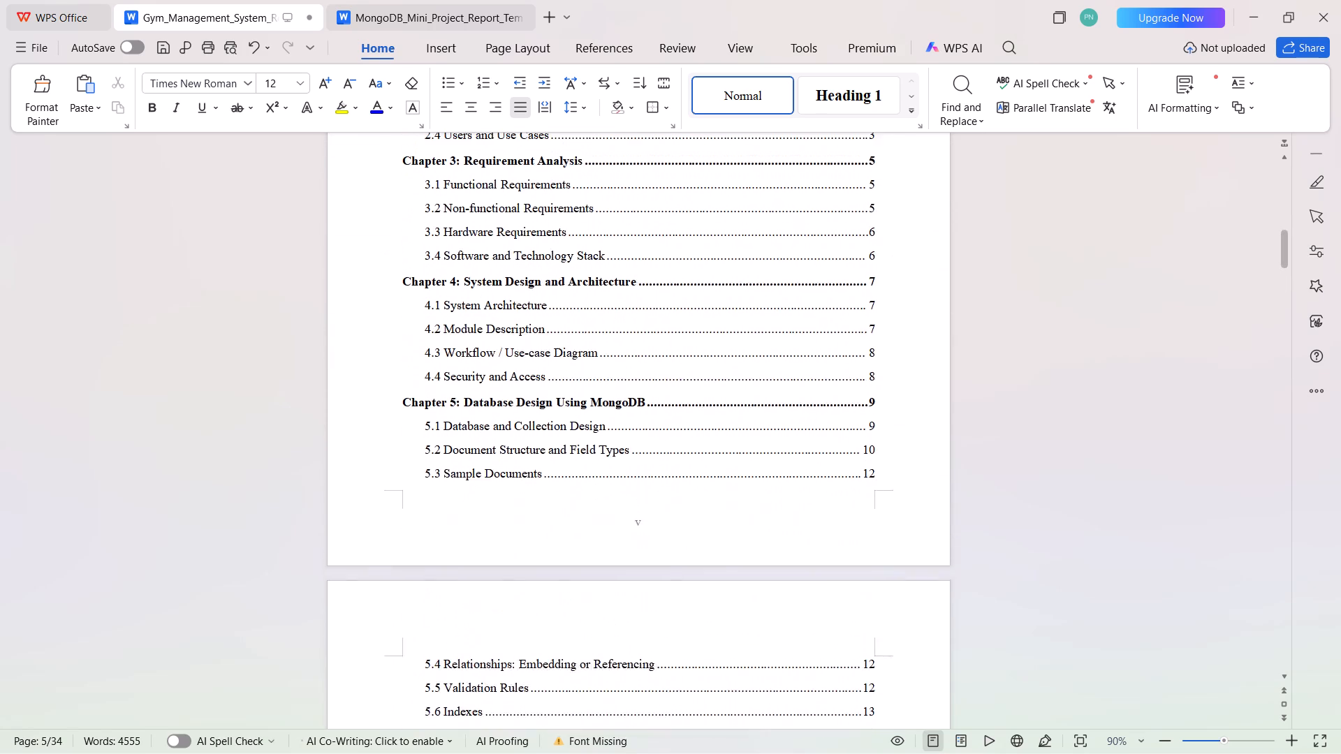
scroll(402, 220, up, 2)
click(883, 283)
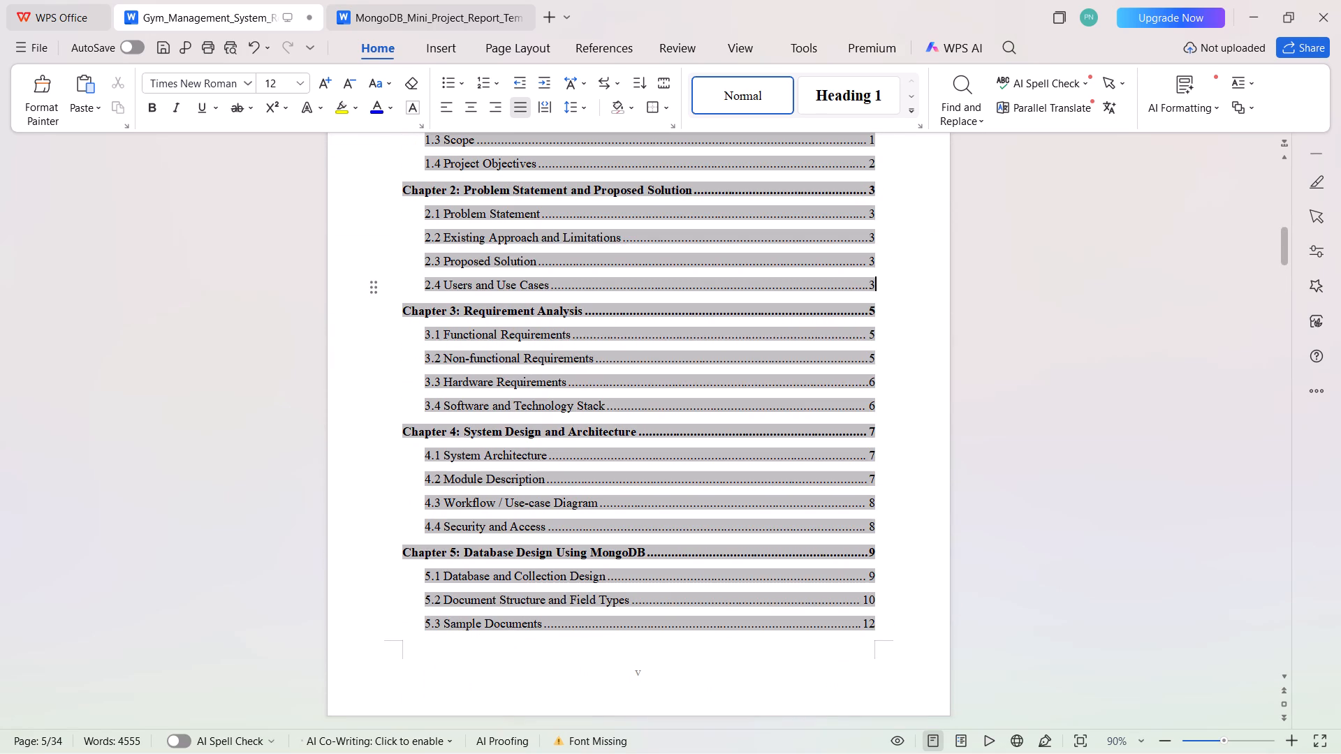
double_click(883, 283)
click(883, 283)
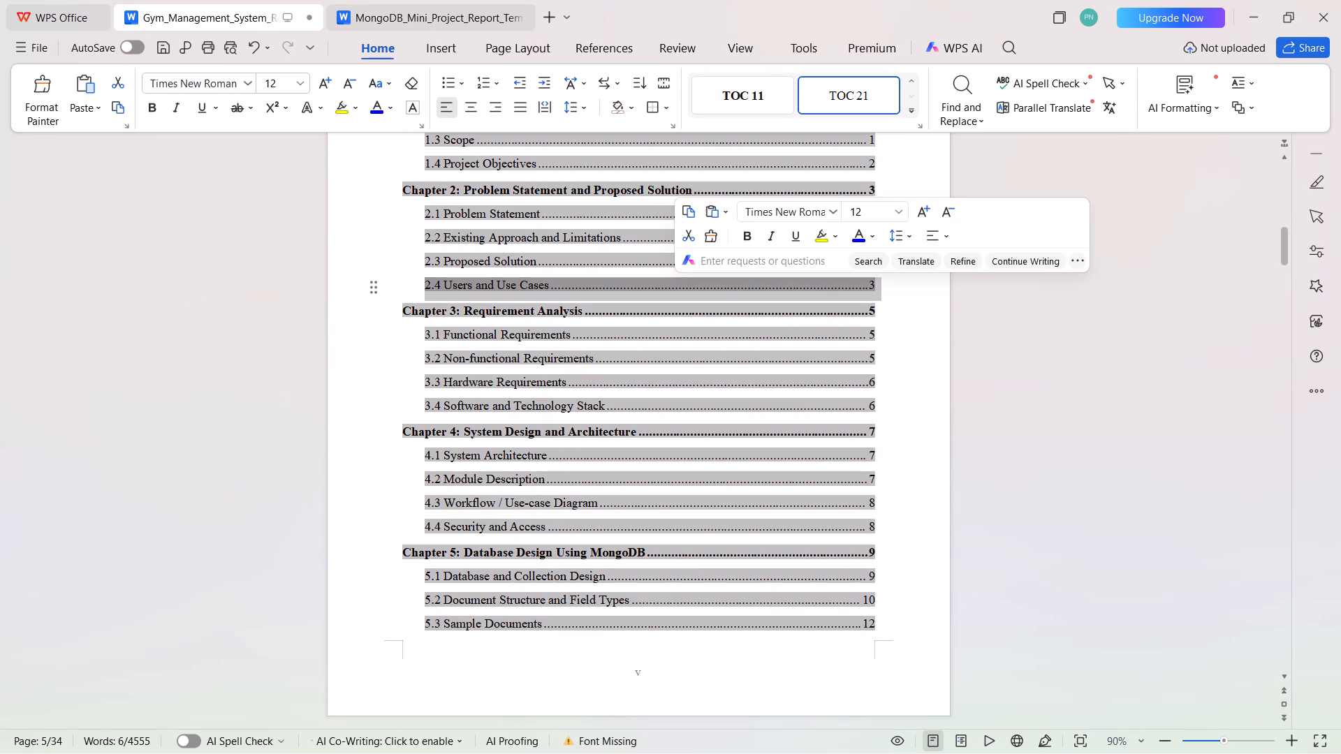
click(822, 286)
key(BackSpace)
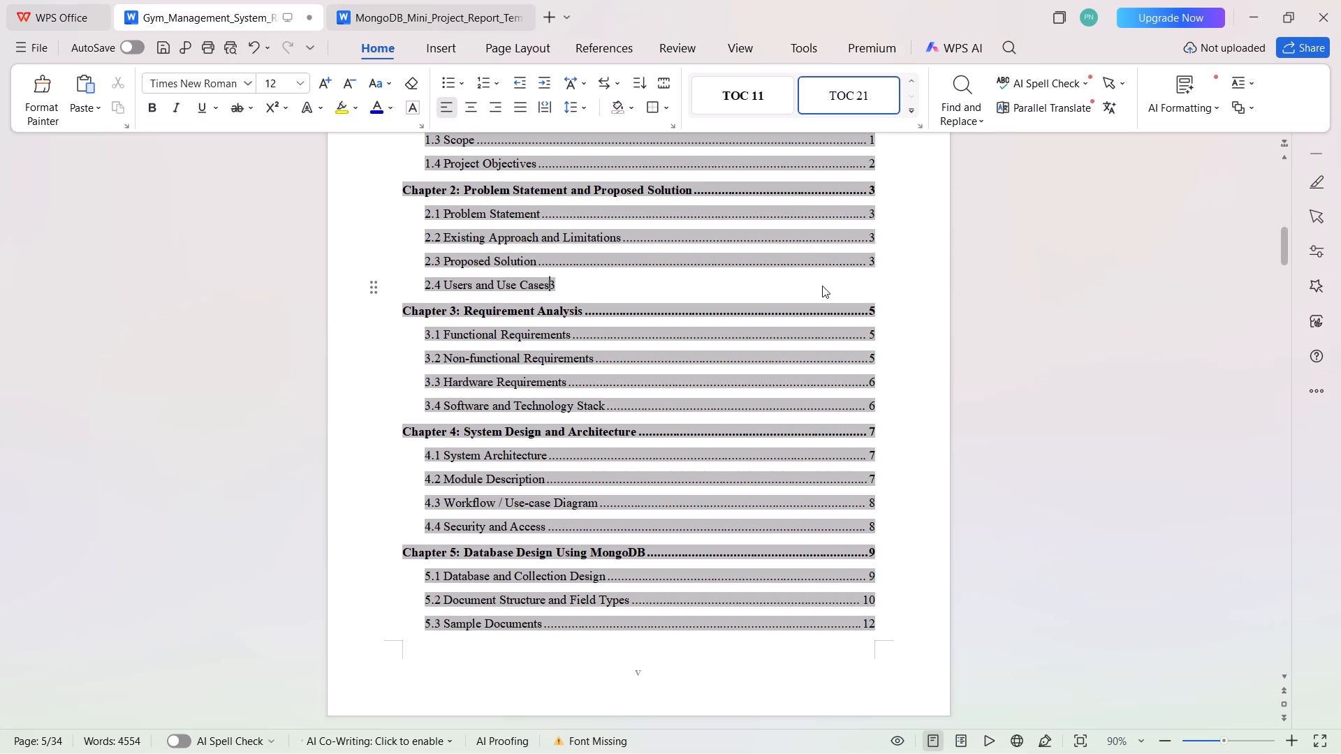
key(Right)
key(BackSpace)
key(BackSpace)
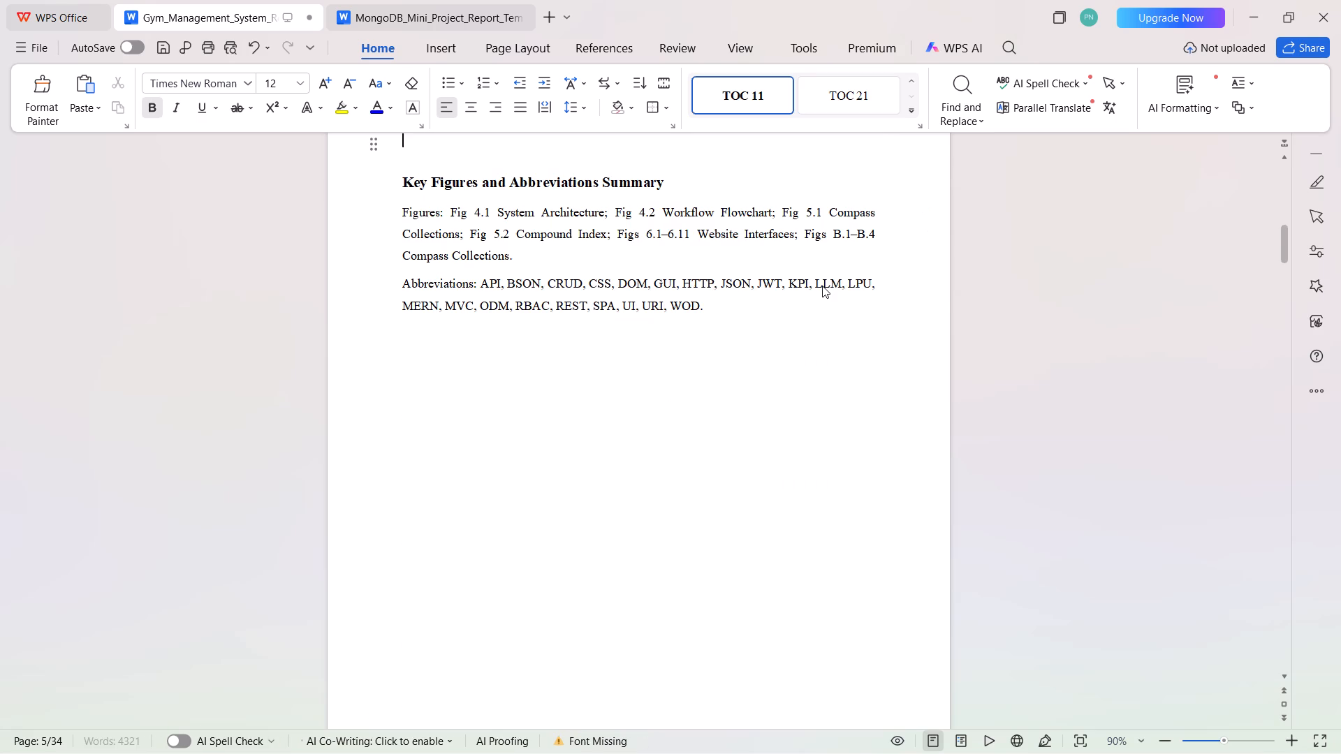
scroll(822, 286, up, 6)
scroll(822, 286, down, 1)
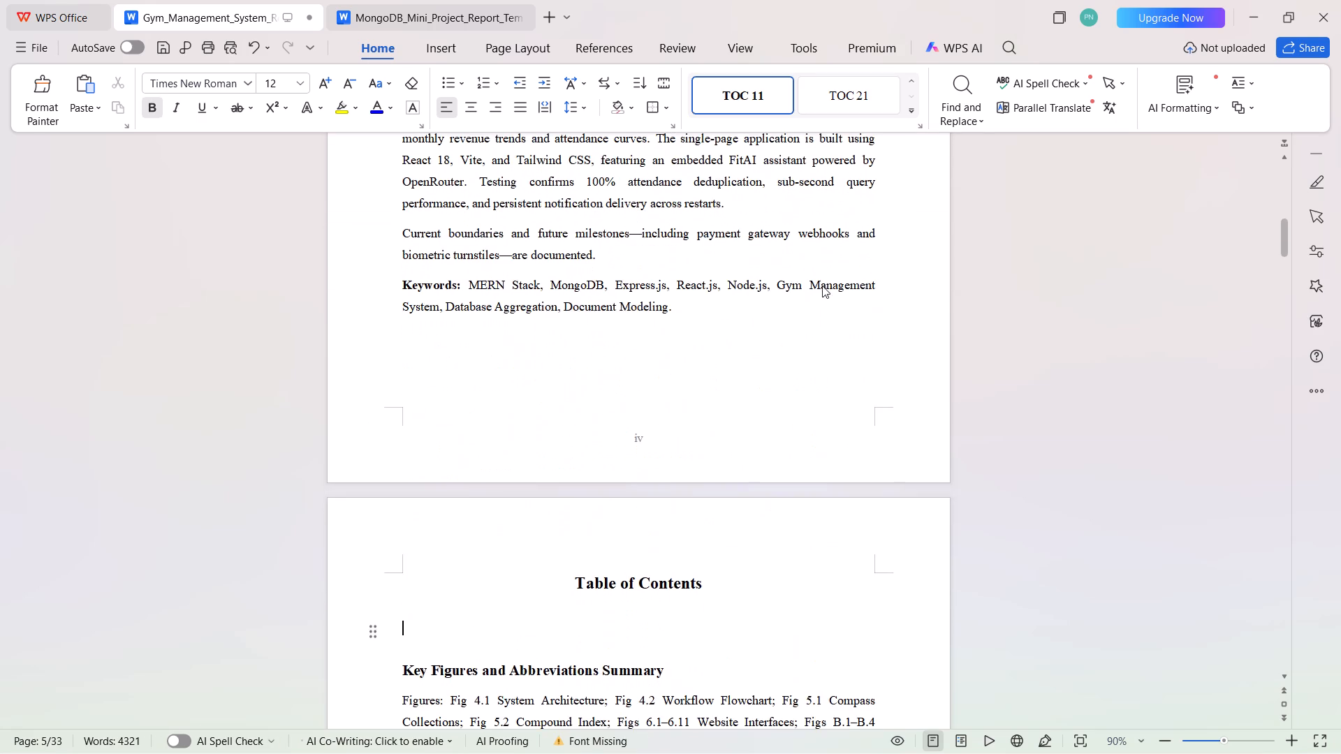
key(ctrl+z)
Delete the whole 2.4 Users and Use Cases line from the table of contents.
click(834, 381)
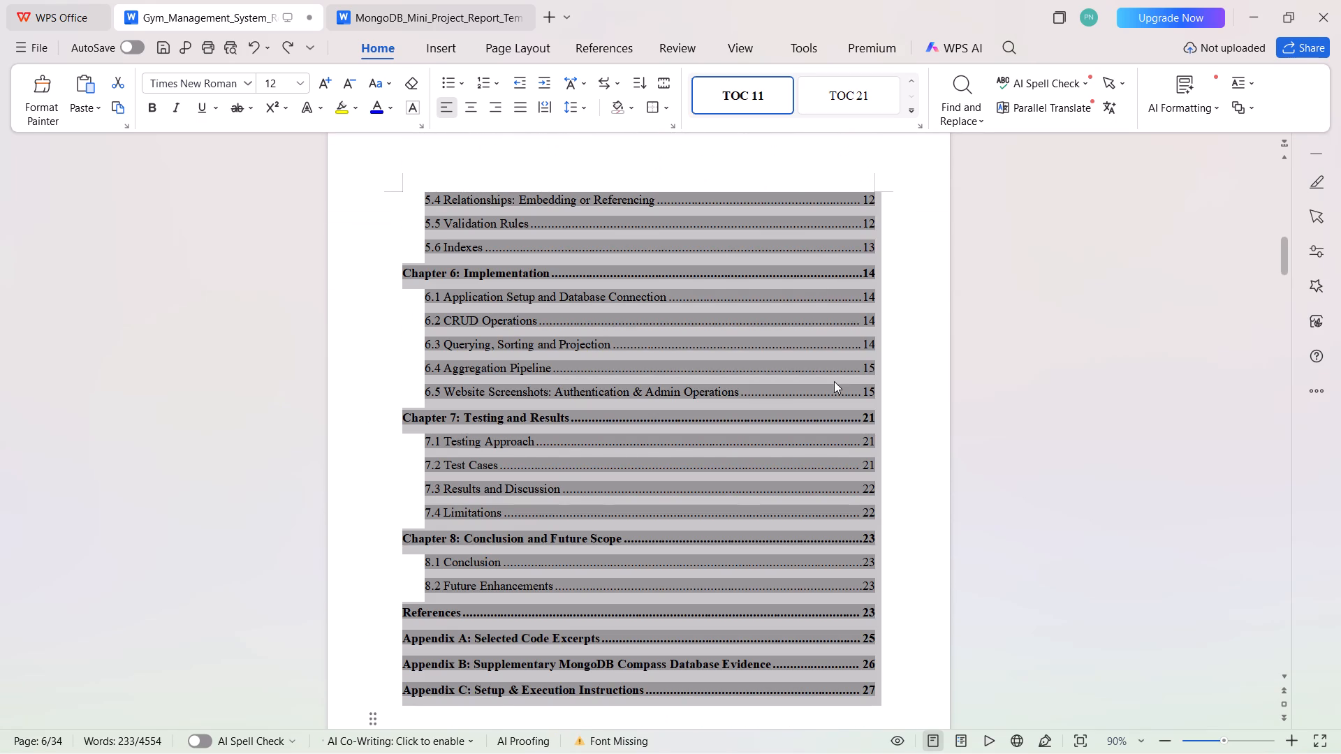
scroll(698, 339, up, 5)
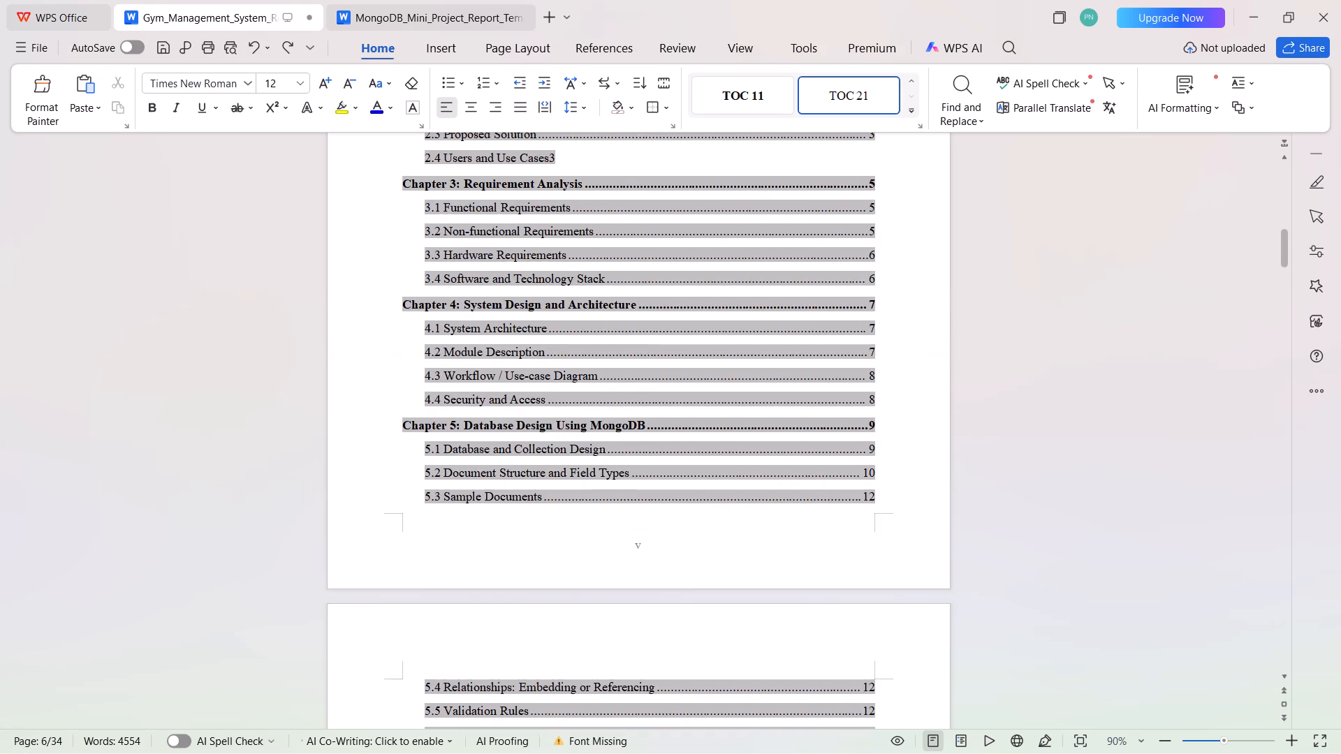
scroll(660, 366, up, 1)
double_click(545, 281)
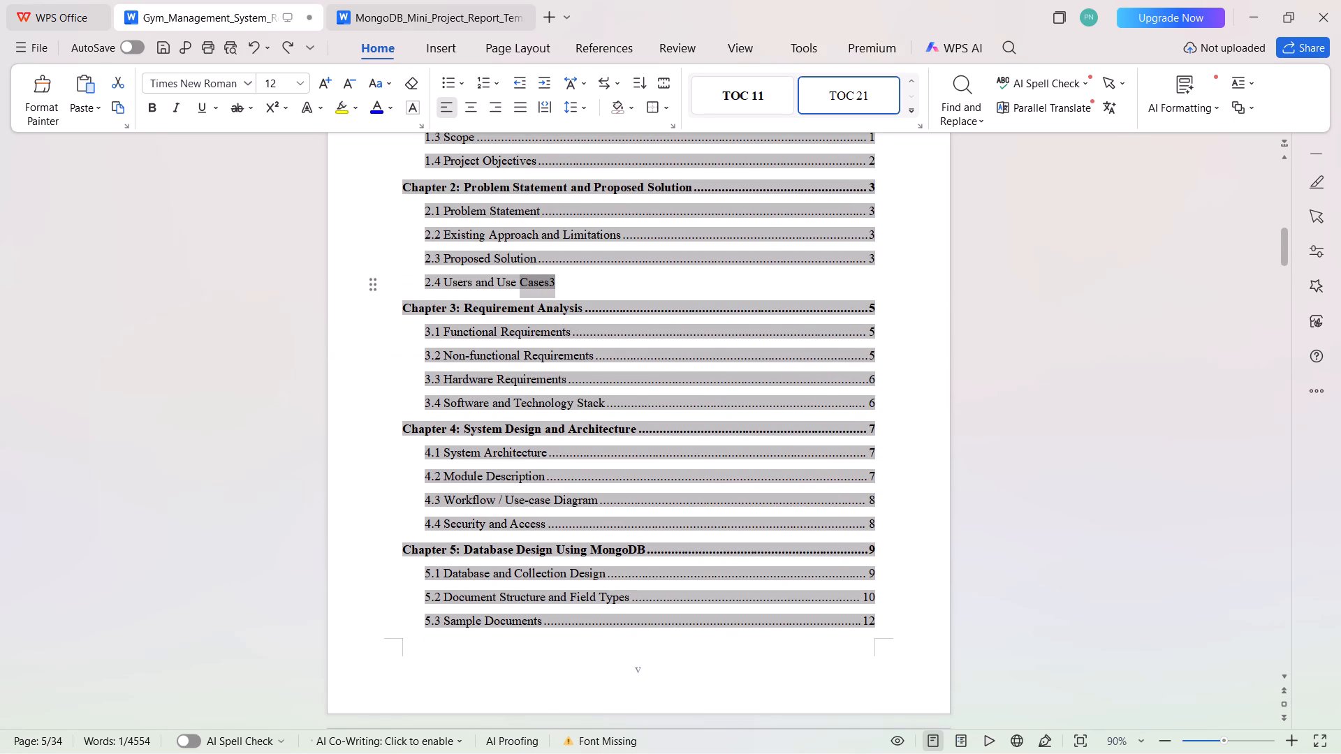
key(BackSpace)
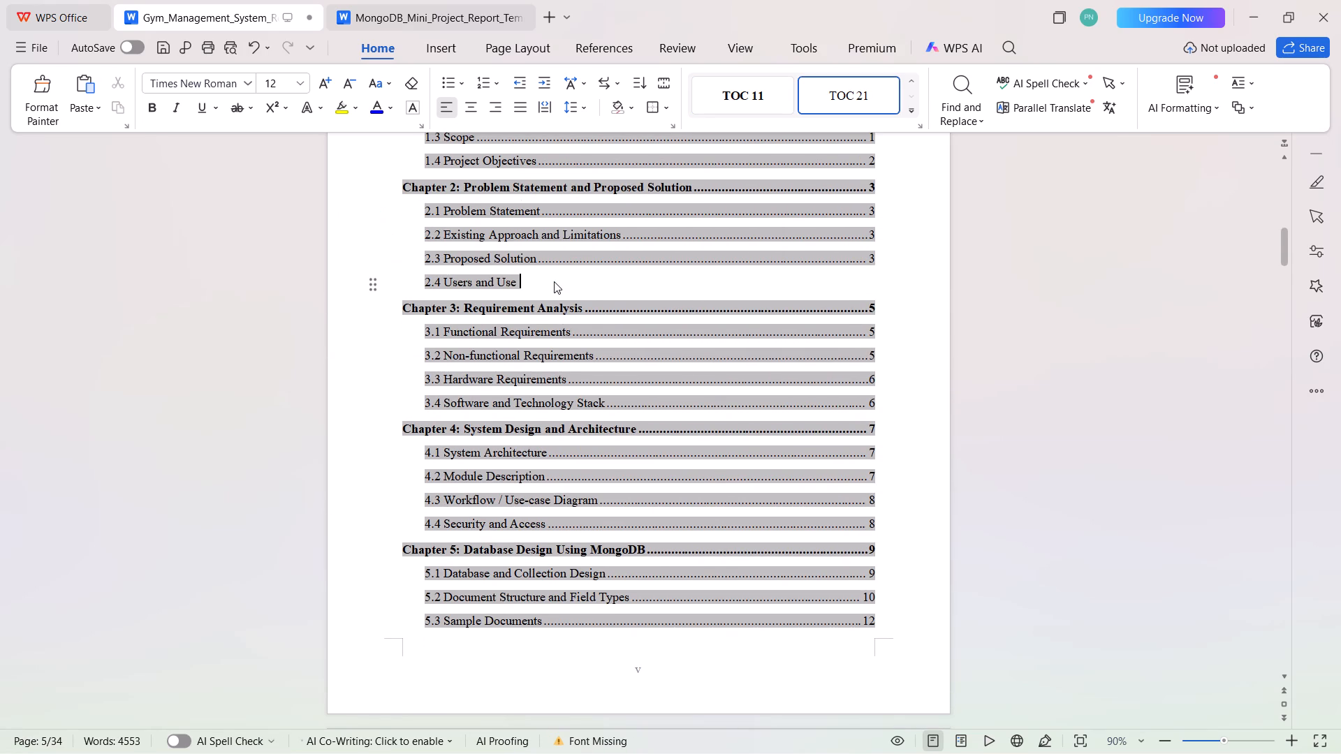
triple_click(554, 281)
key(BackSpace)
Examine the page layout from the table of contents through Chapter 1 to the end of Chapter 2.
scroll(554, 281, down, 2)
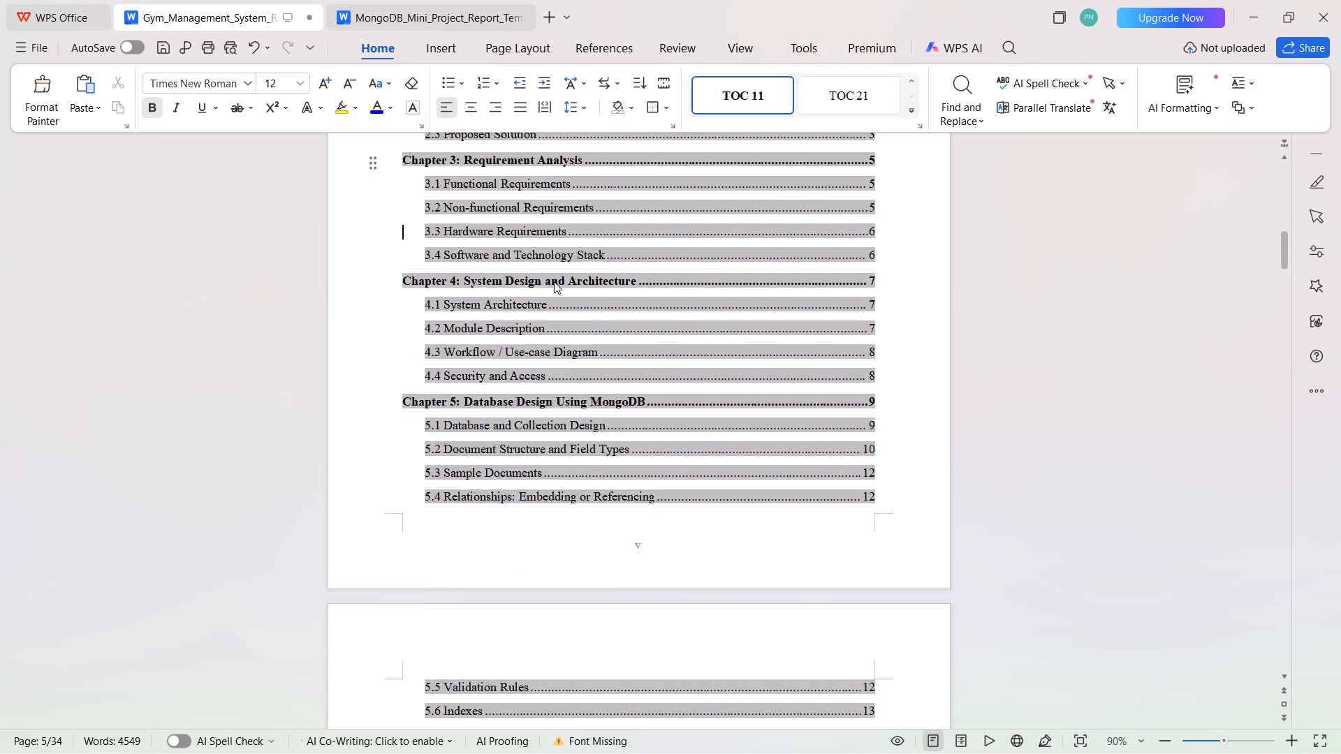
scroll(554, 281, down, 6)
scroll(569, 357, down, 1)
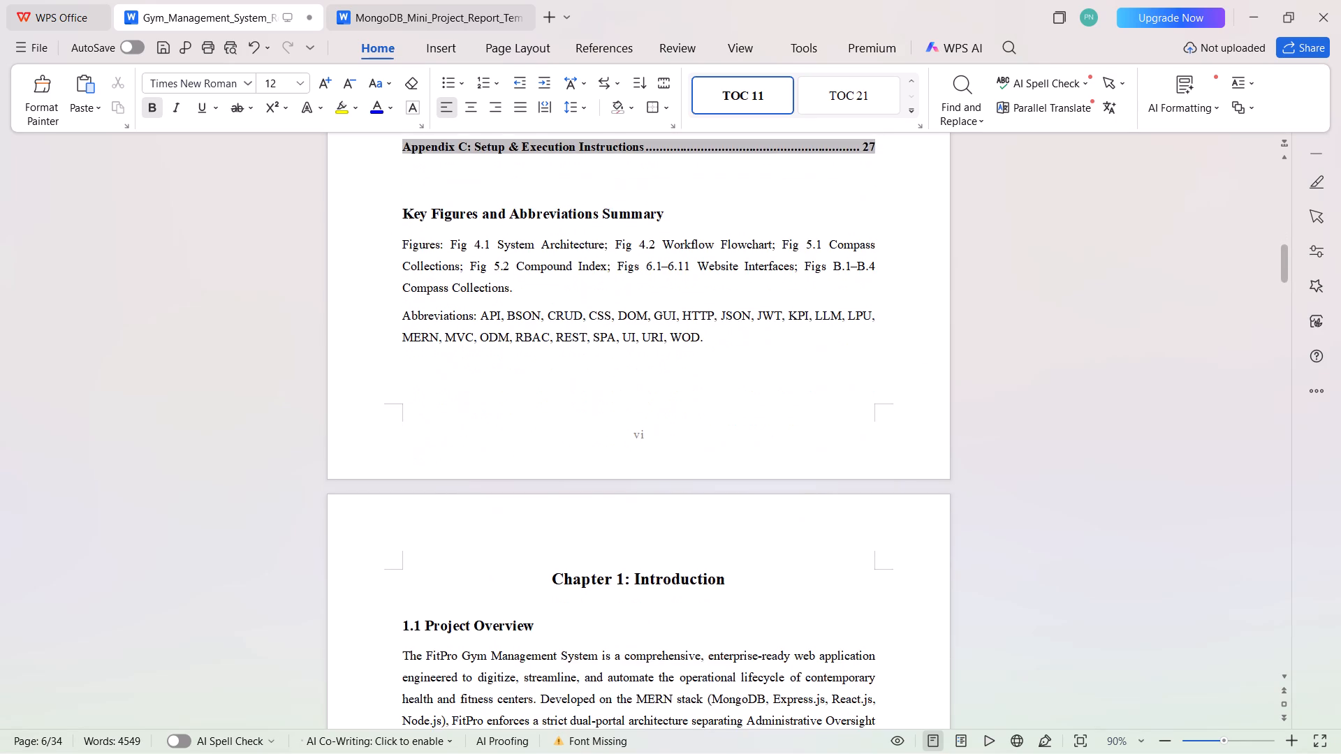
scroll(569, 357, down, 4)
scroll(1027, 331, down, 2)
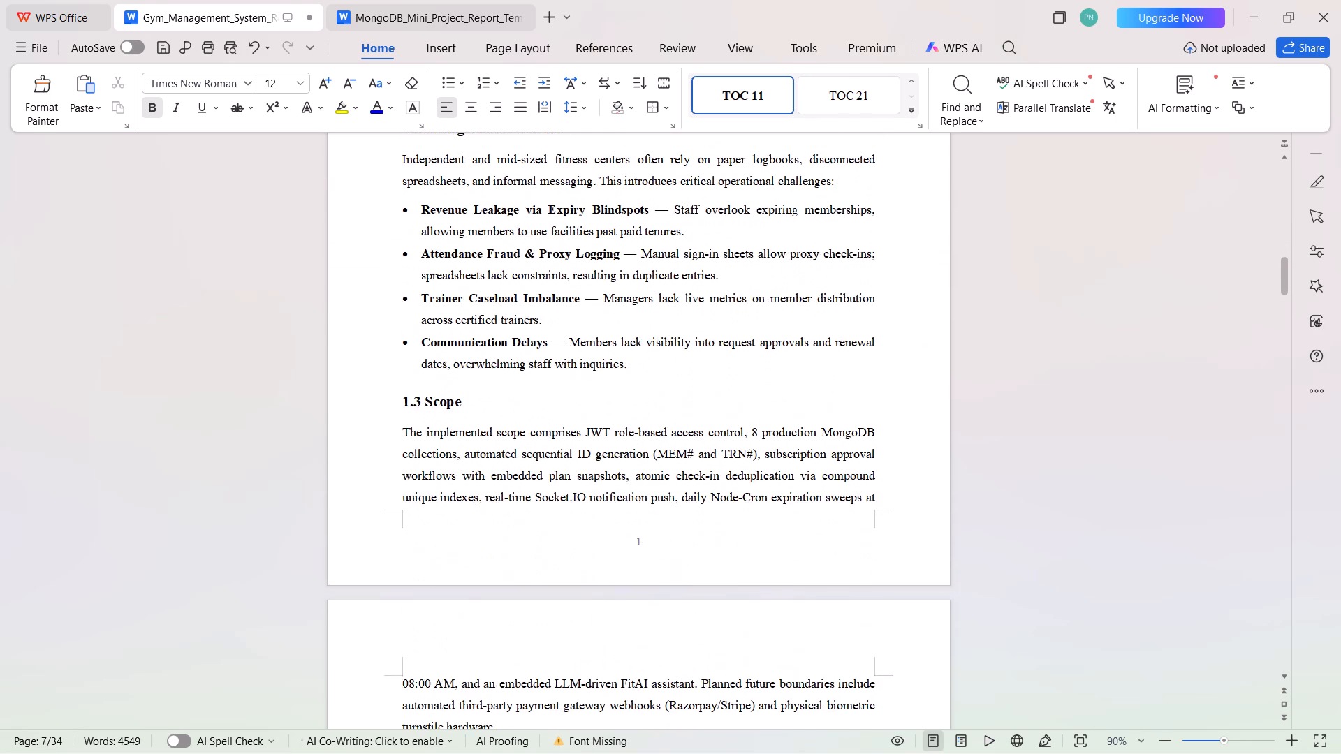
scroll(812, 421, down, 5)
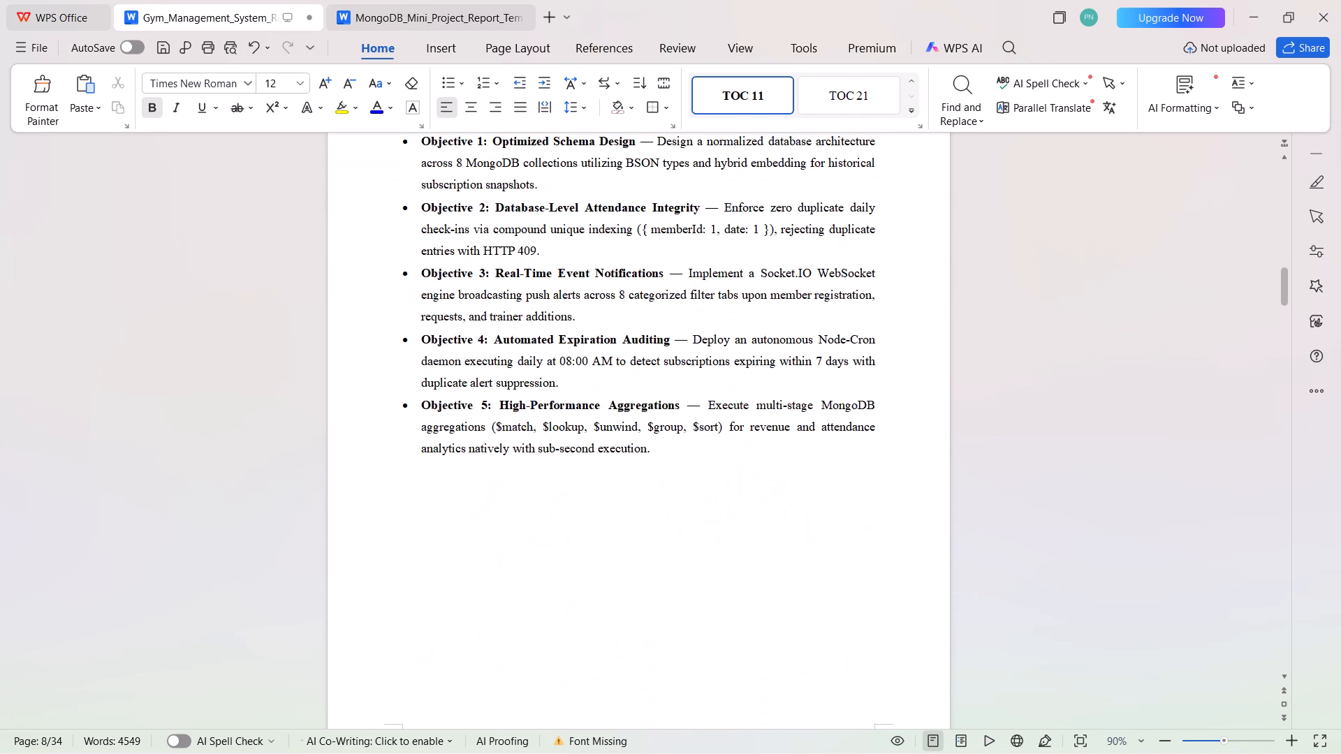
scroll(812, 421, down, 2)
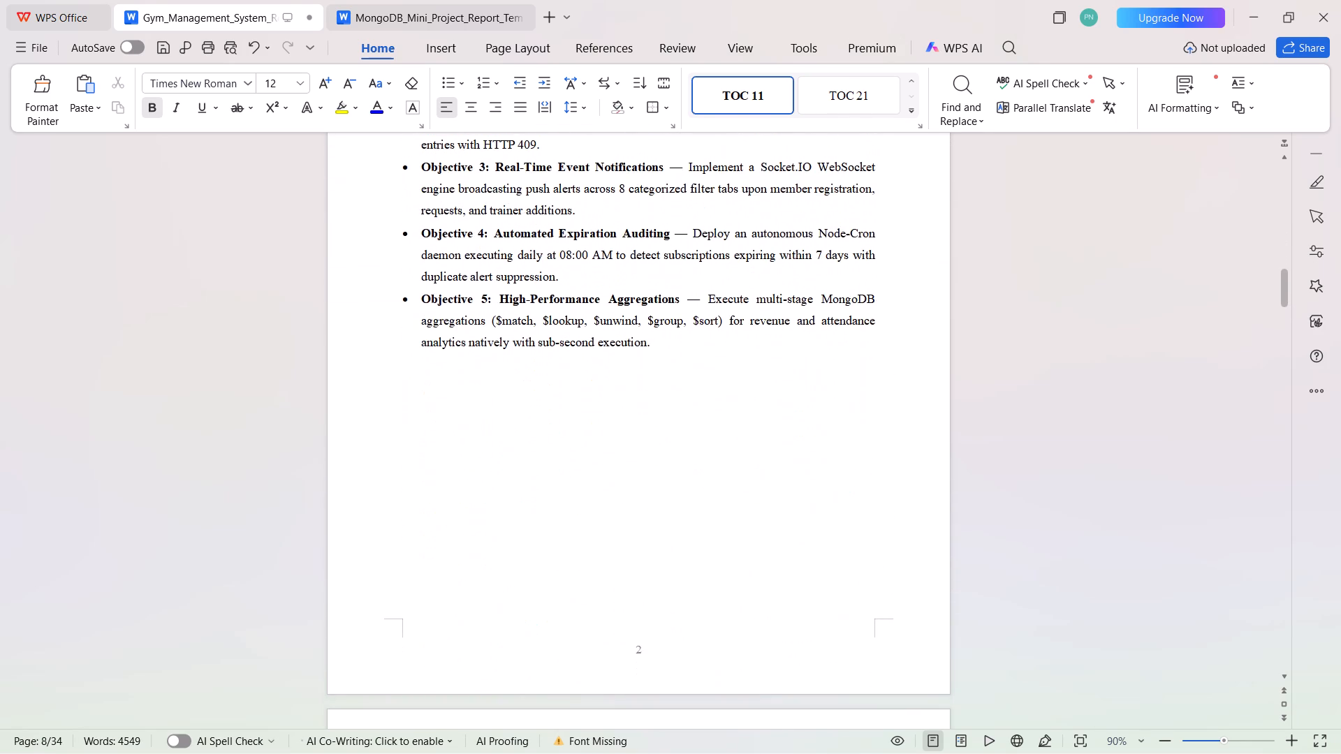
scroll(812, 421, down, 8)
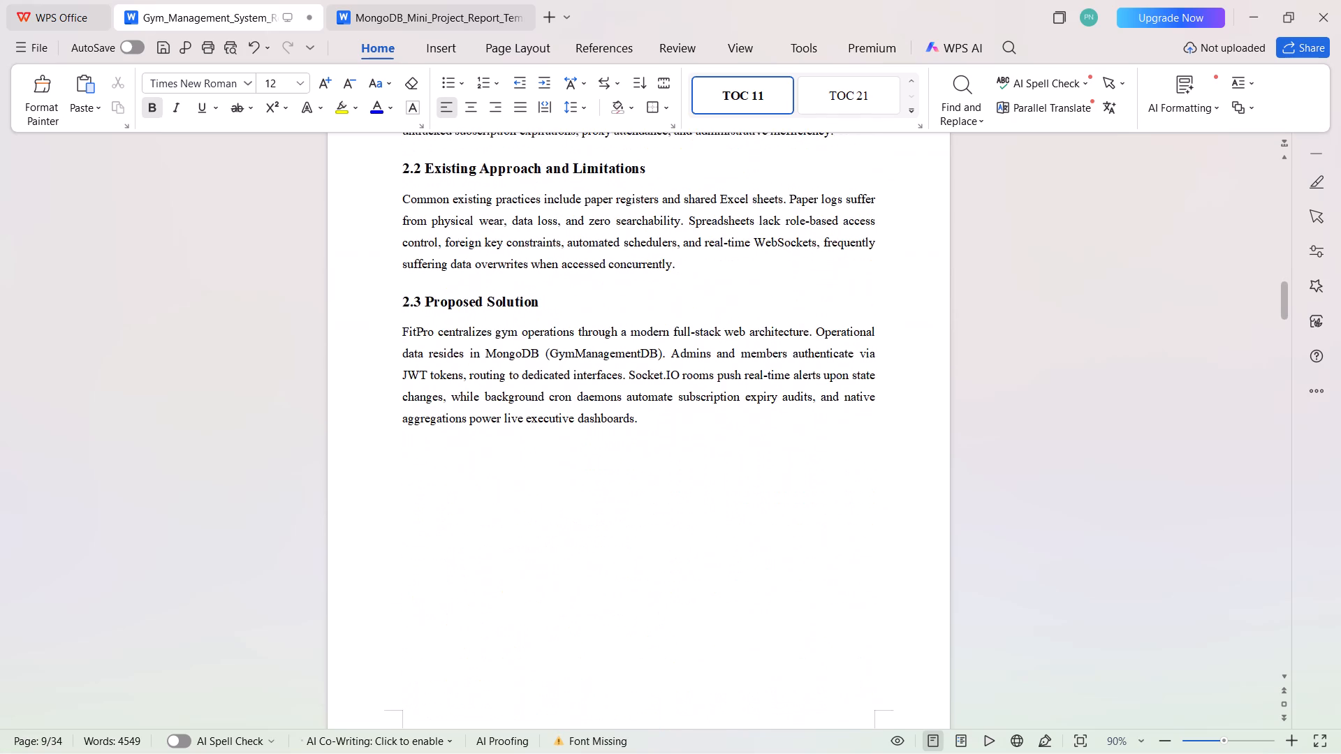
scroll(812, 421, down, 3)
scroll(812, 421, up, 4)
scroll(812, 421, down, 1)
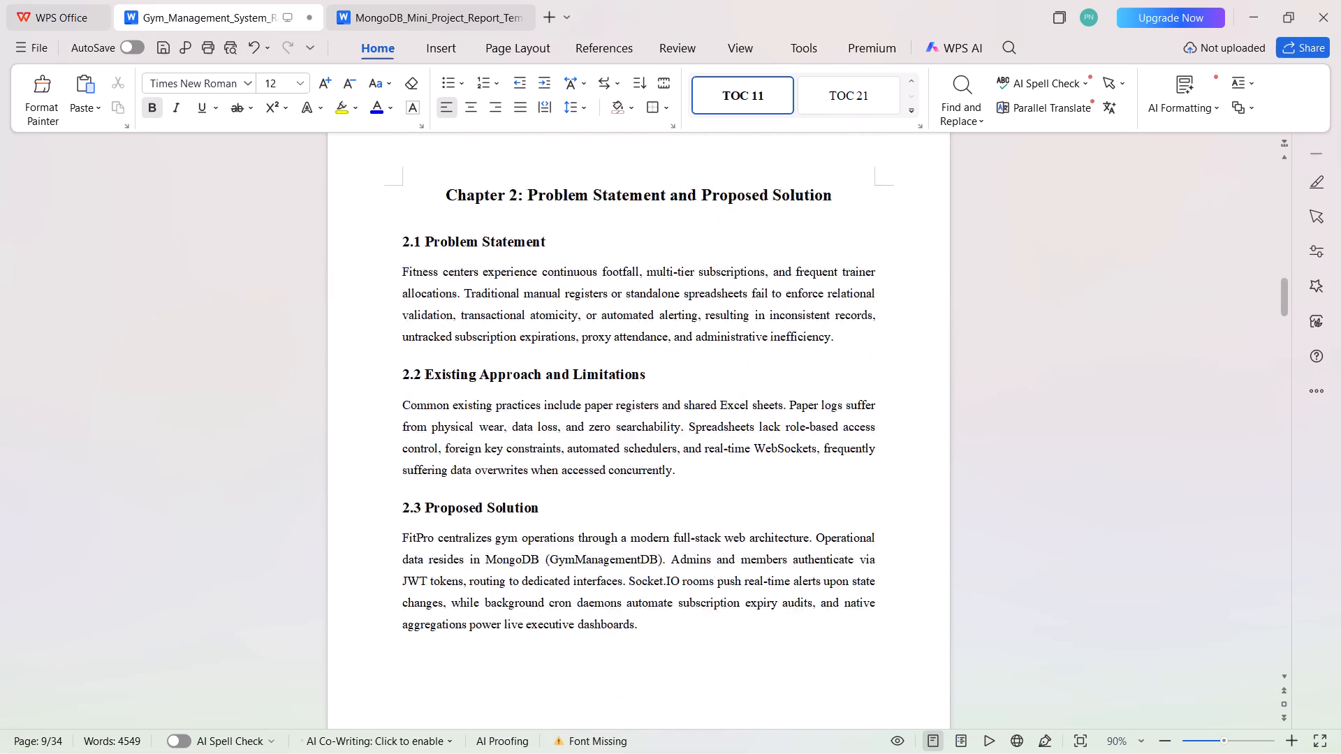
Examine the Chapter 3 layout from Table 3.1 to Table 3.2, including page breaks and blank space.
scroll(812, 421, down, 3)
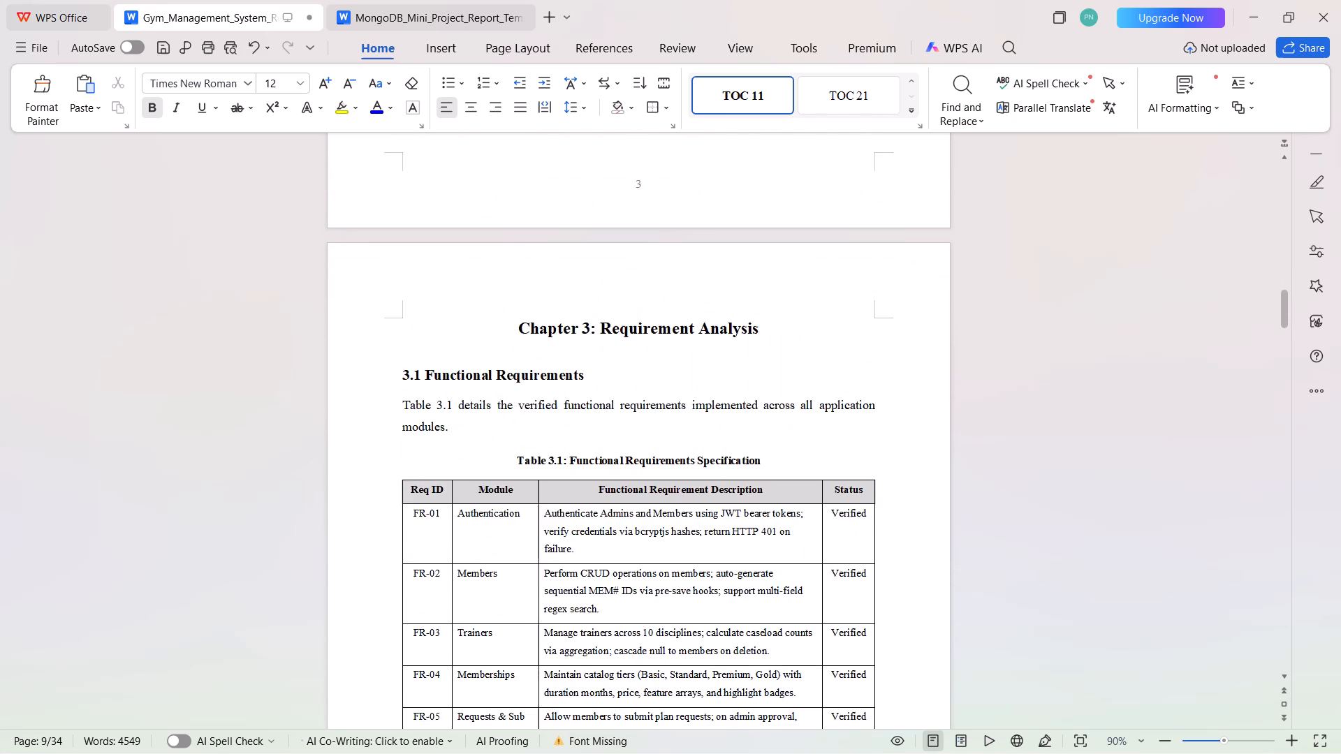
scroll(812, 421, down, 4)
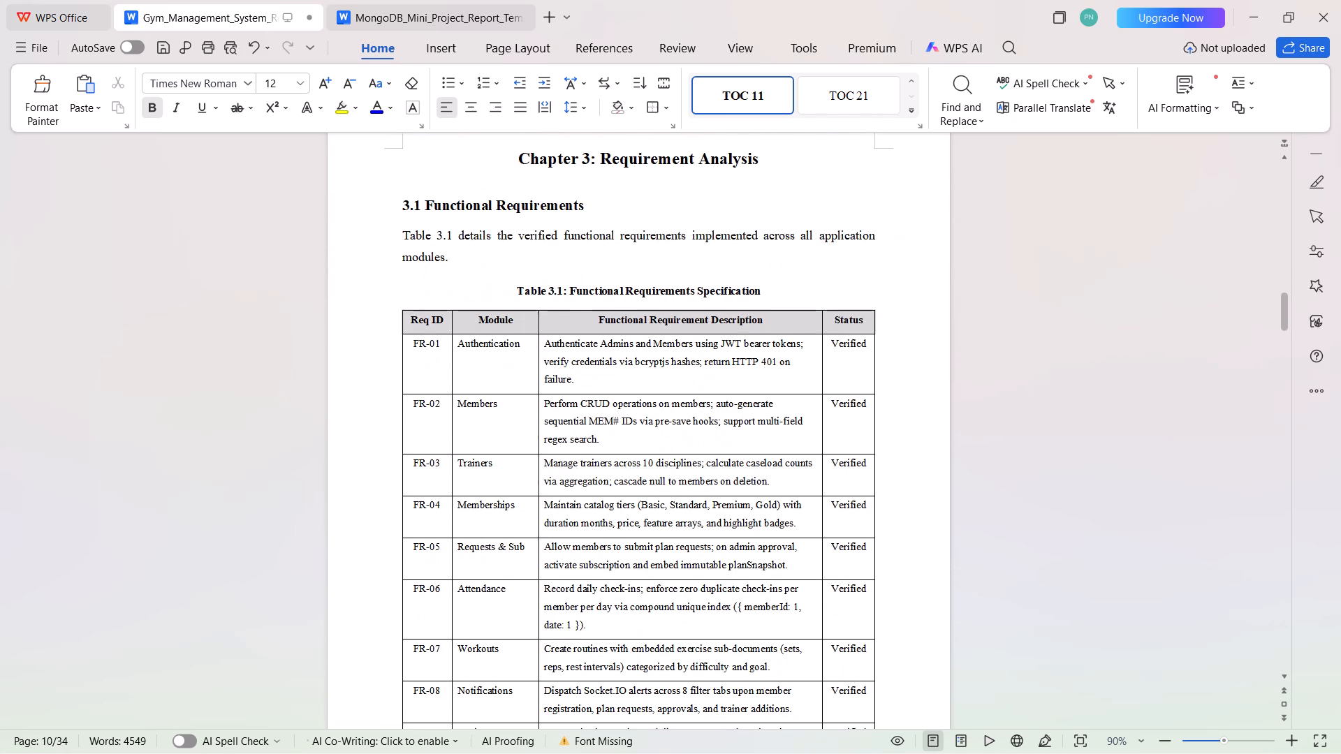
scroll(812, 421, down, 6)
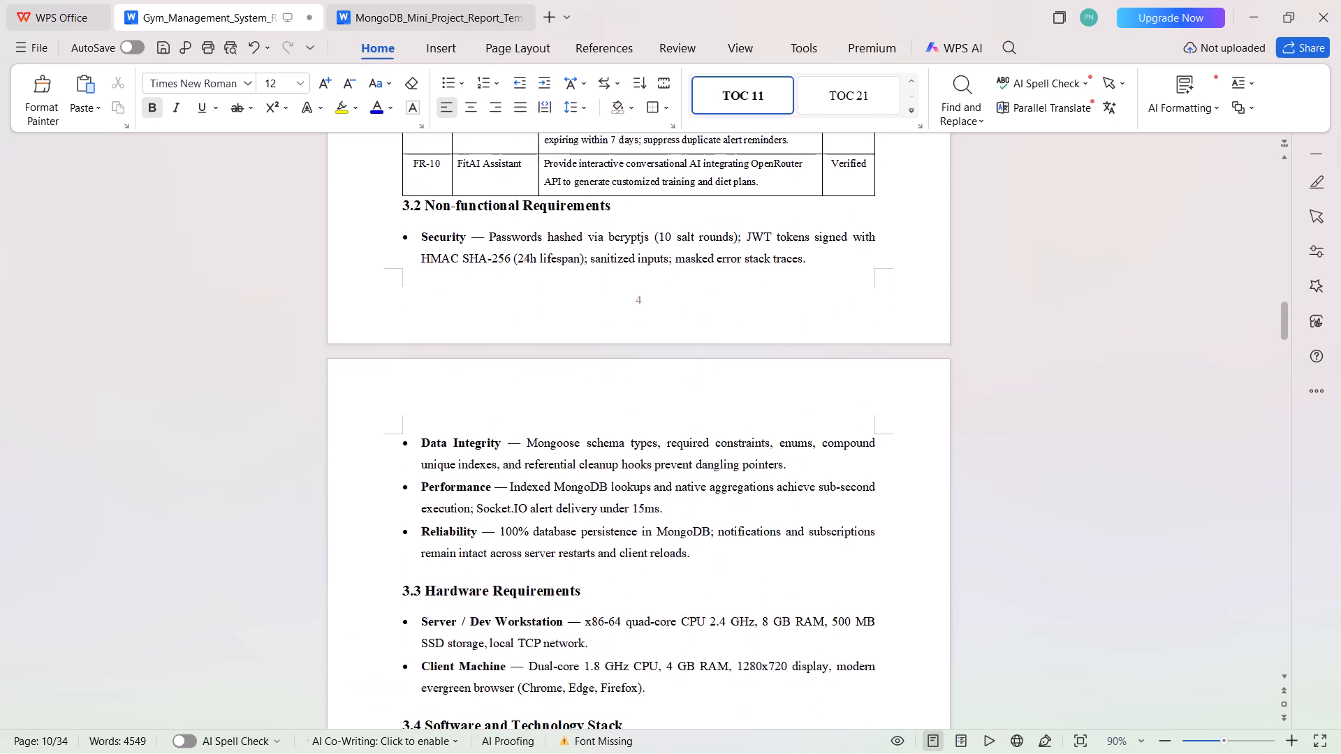
scroll(812, 421, down, 6)
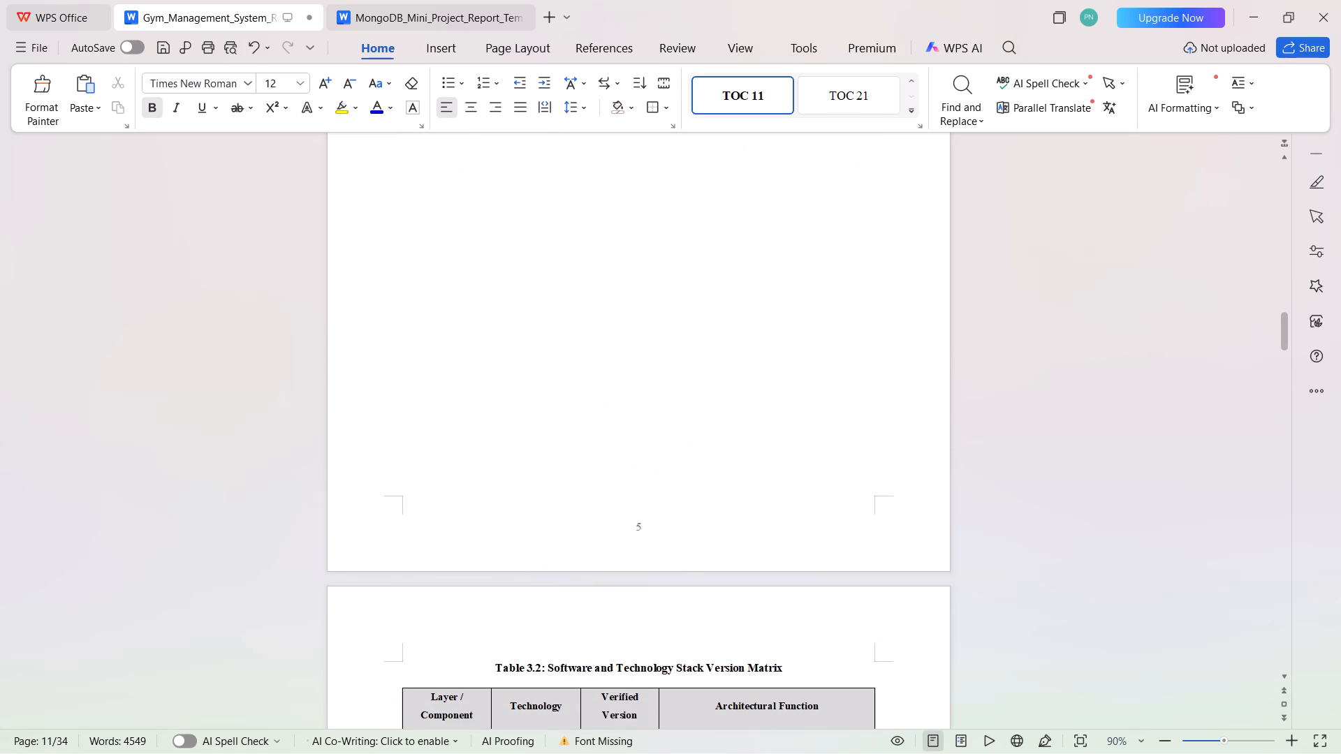
scroll(691, 561, down, 3)
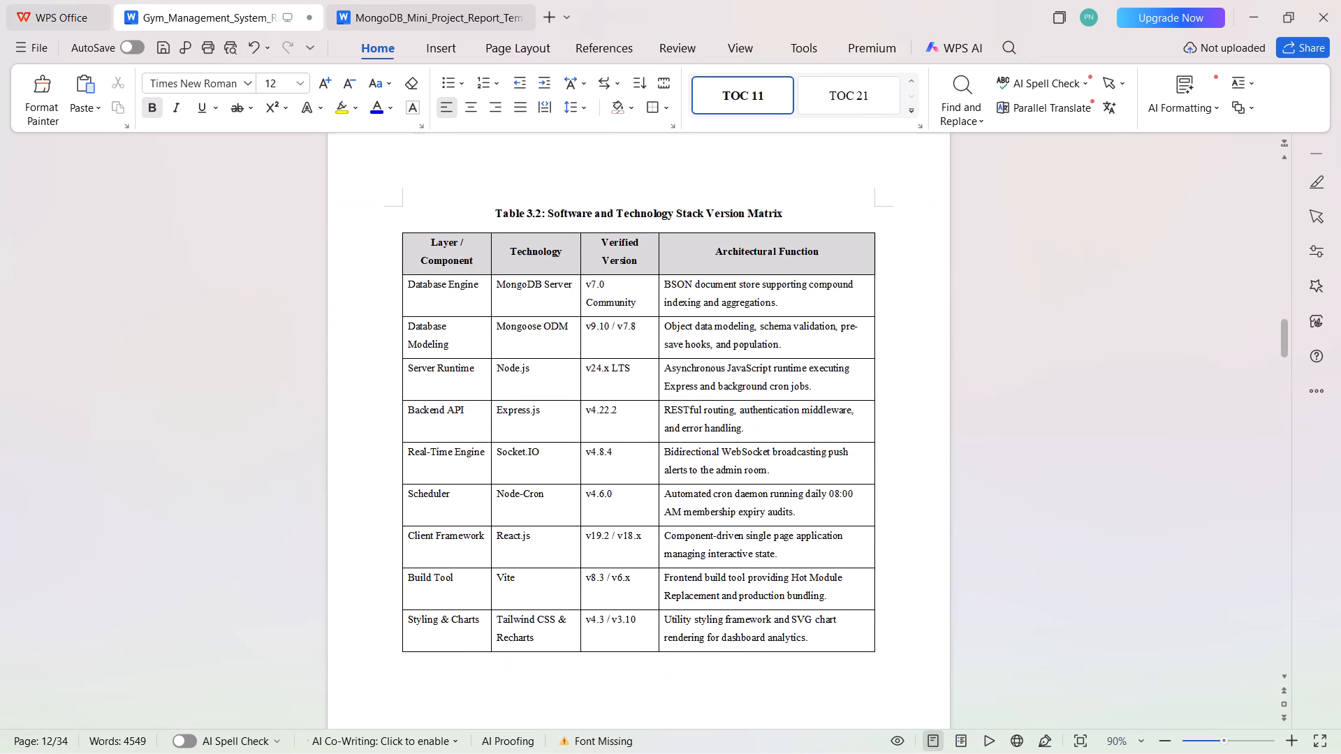
scroll(691, 561, down, 1)
Pull the Table 3.2 caption back to the preceding page, on its own line below the Section 3.4 paragraph in Normal style.
scroll(691, 561, up, 1)
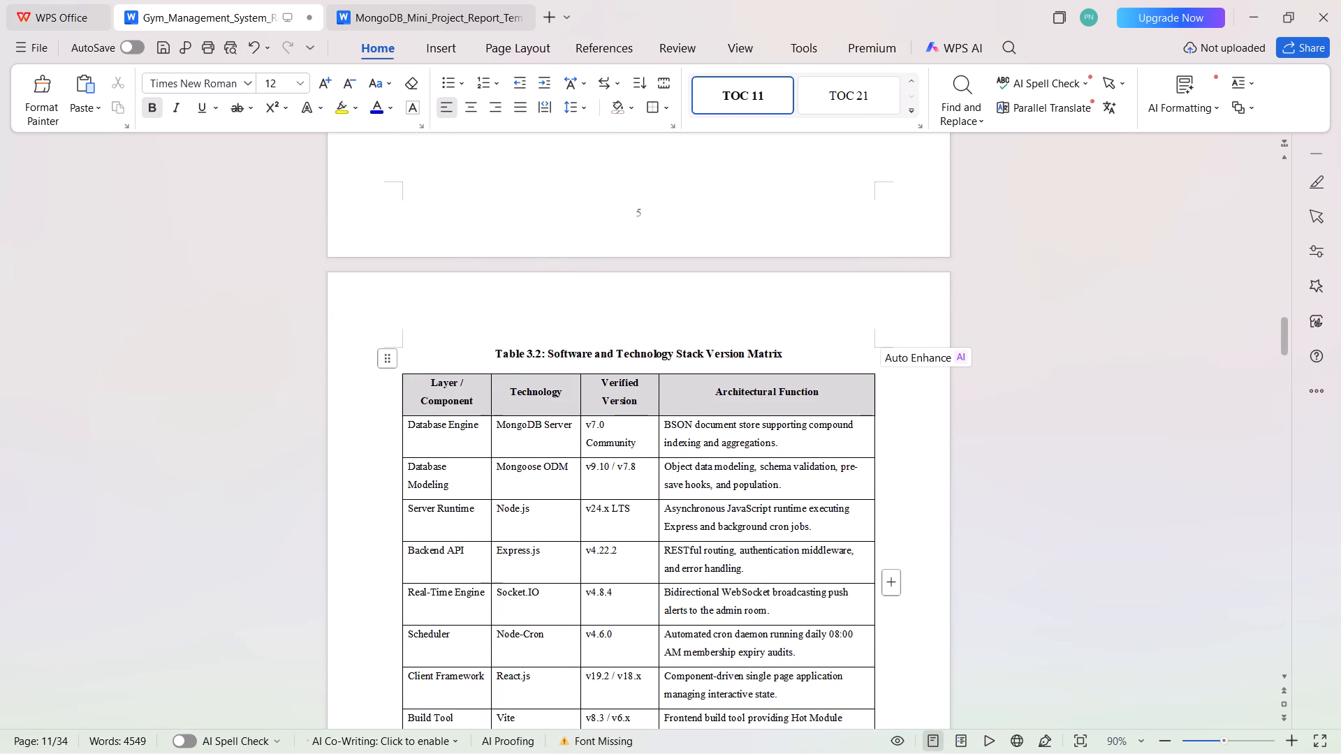
click(492, 360)
key(BackSpace)
key(BackSpace)
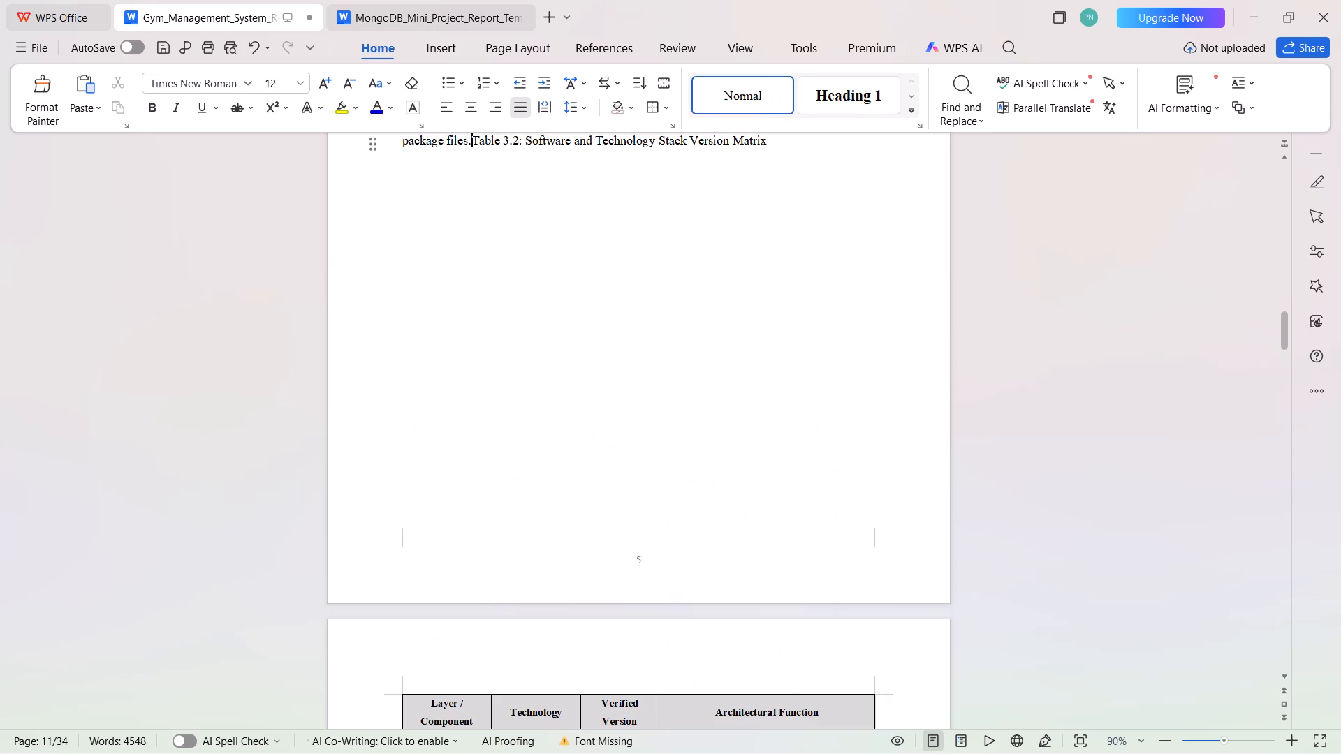
key(Return)
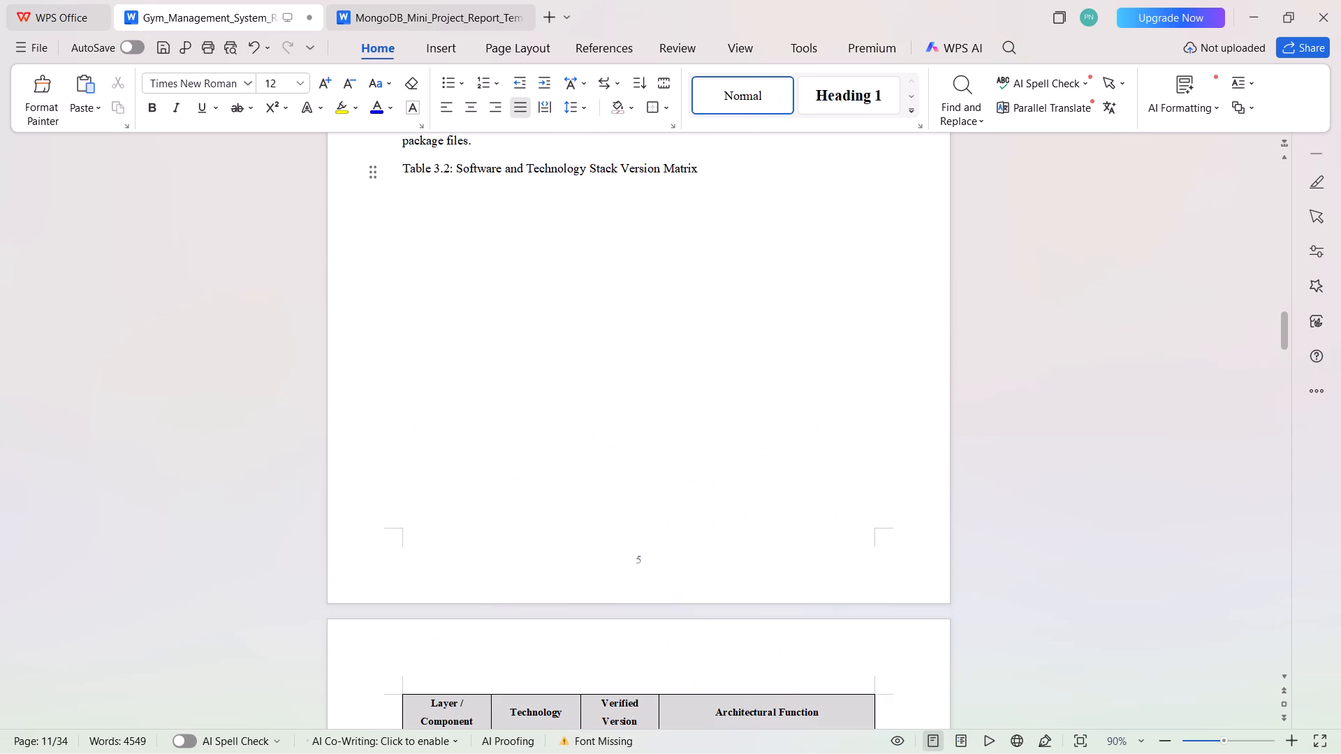
Cut the whole software and technology stack table and paste it on a new line directly below the Table 3.2 caption.
scroll(492, 360, down, 1)
click(404, 663)
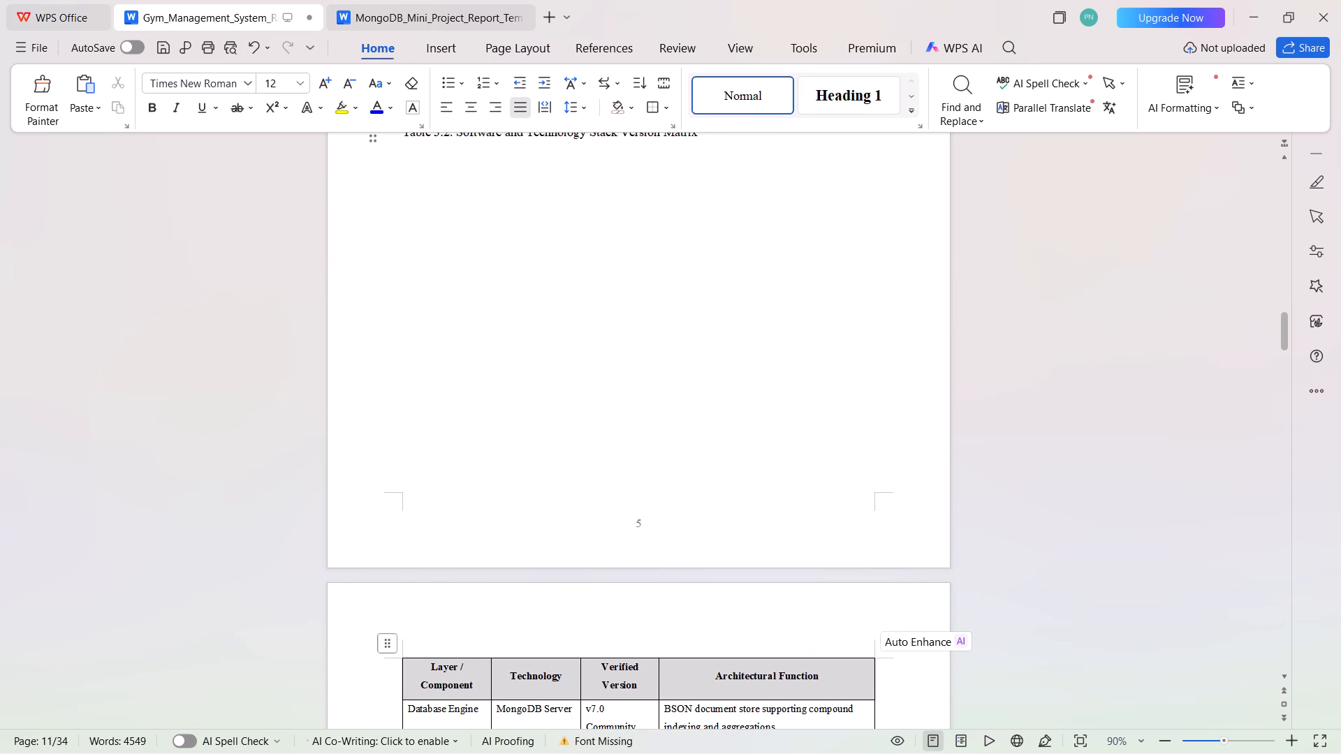
click(450, 669)
scroll(450, 669, down, 2)
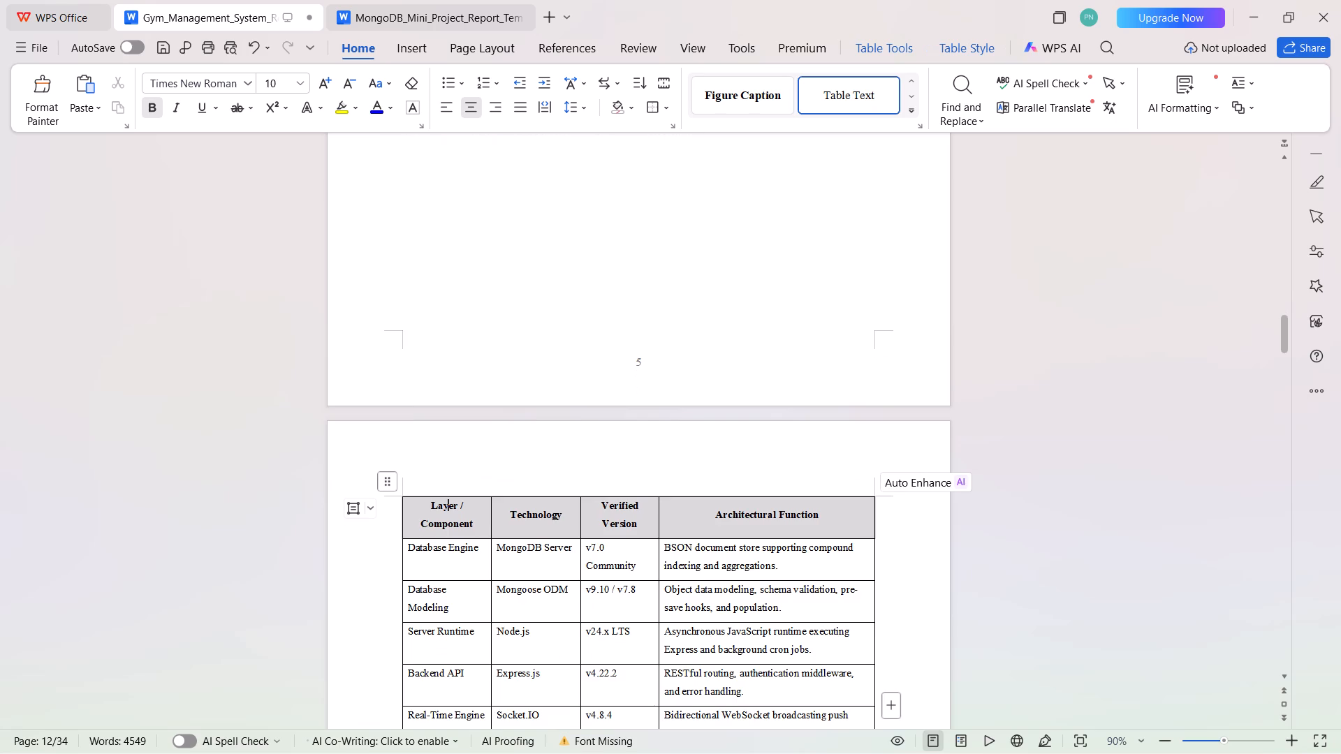
scroll(837, 649, down, 3)
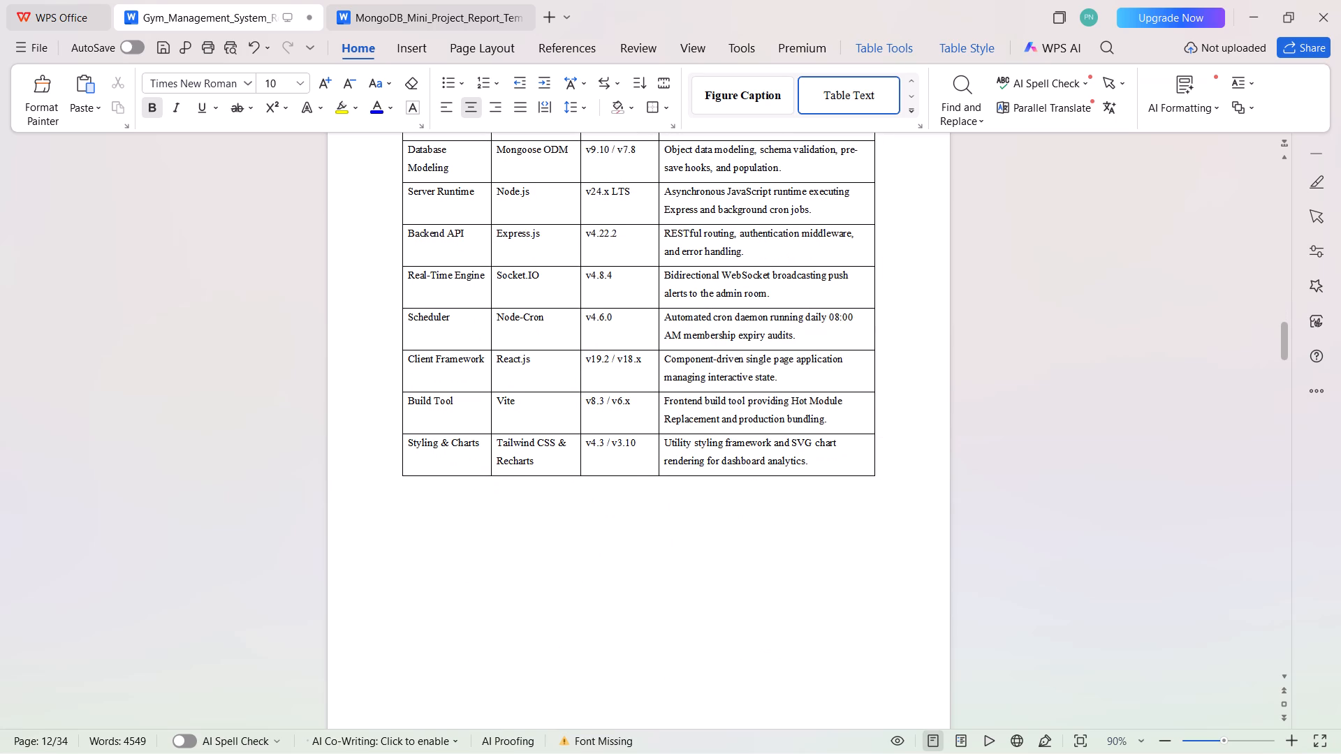
drag(892, 473, 615, 309)
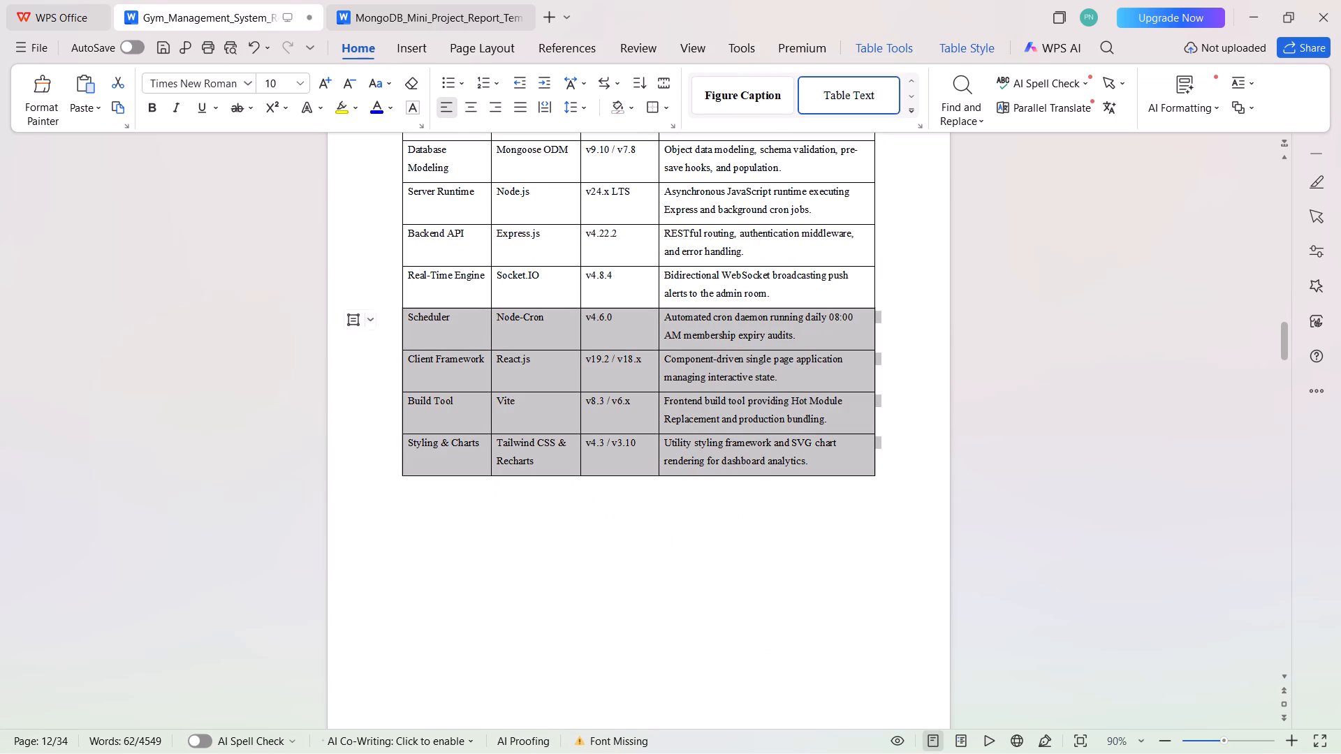
drag(615, 309, 414, 142)
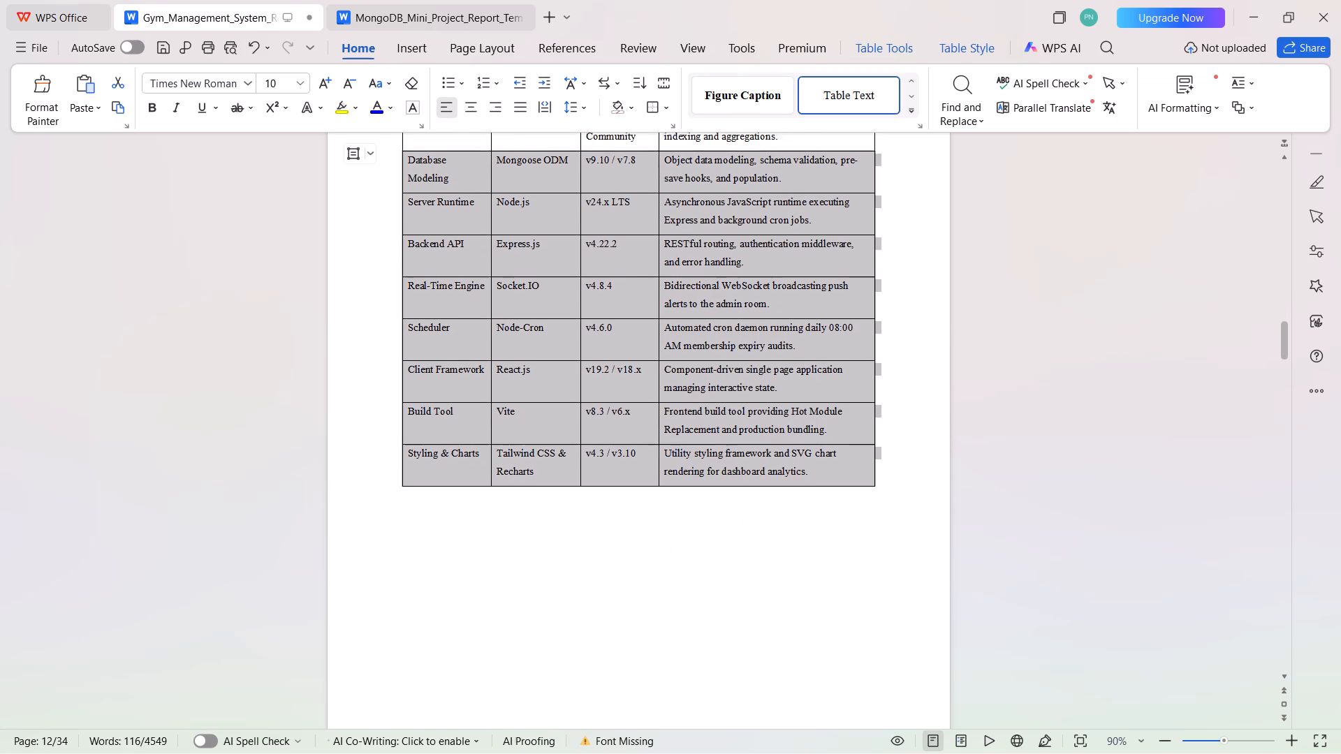
drag(414, 142, 493, 753)
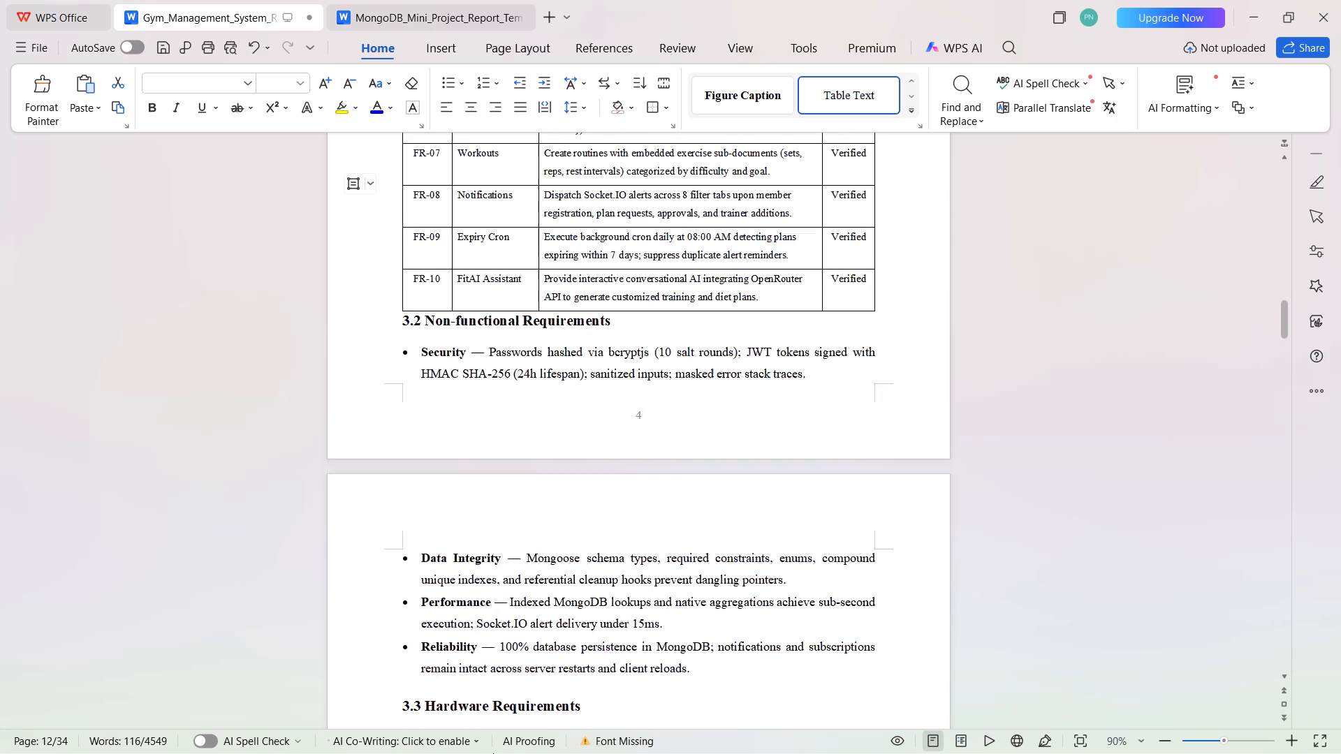
drag(493, 753, 380, 229)
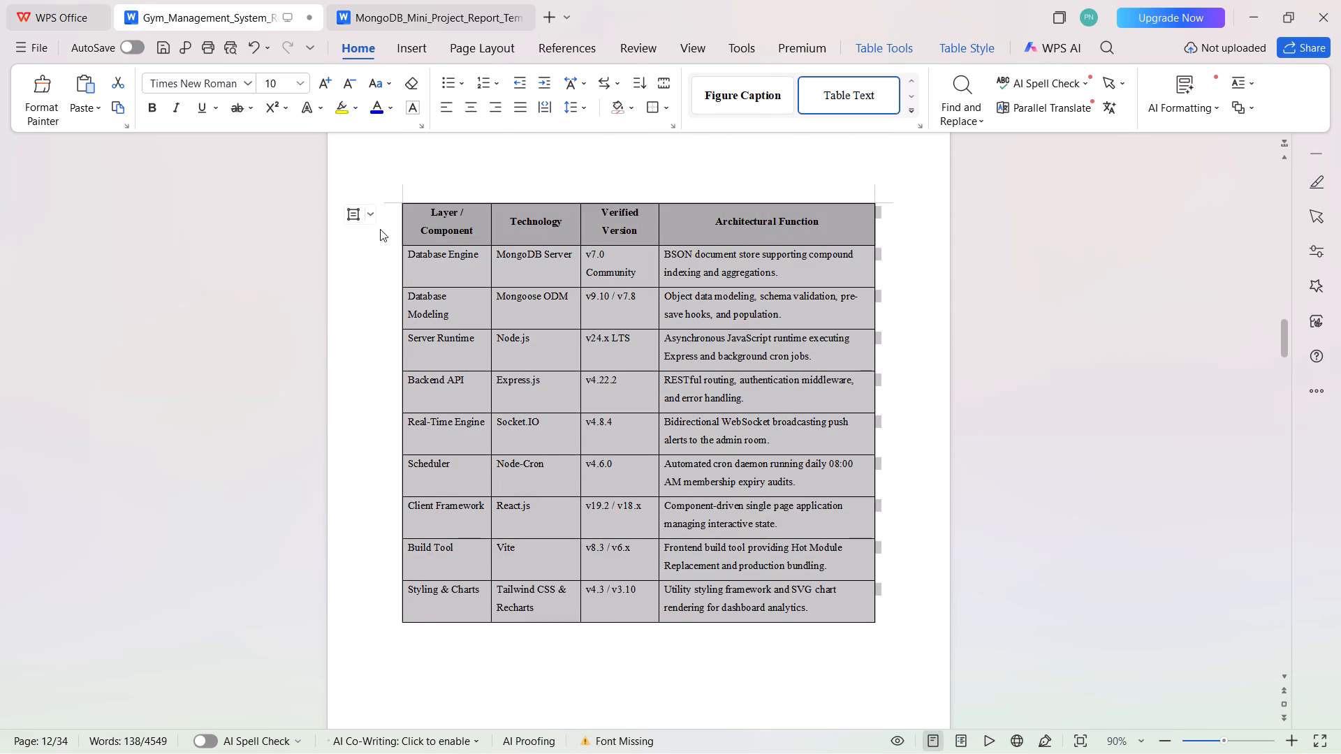
drag(380, 229, 399, 221)
key(ctrl+x)
scroll(399, 221, up, 4)
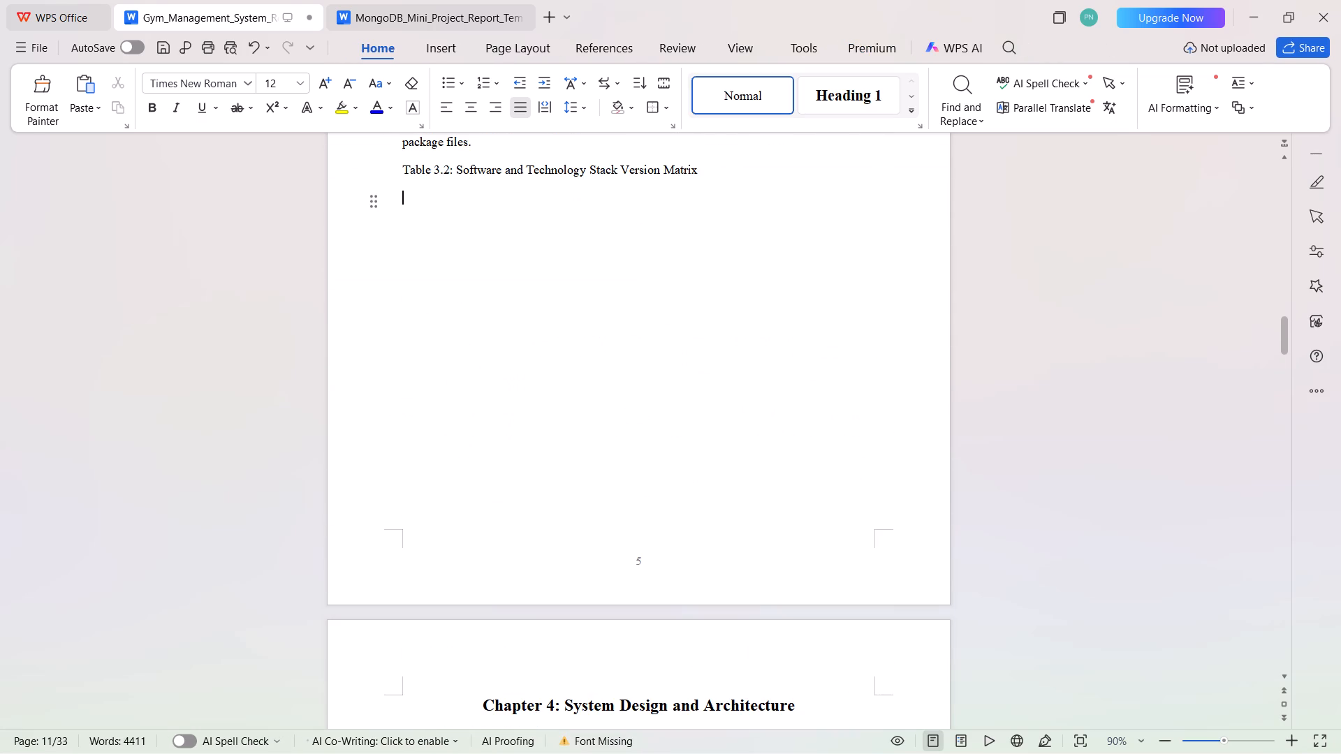
key(BackSpace)
key(Return)
key(ctrl+v)
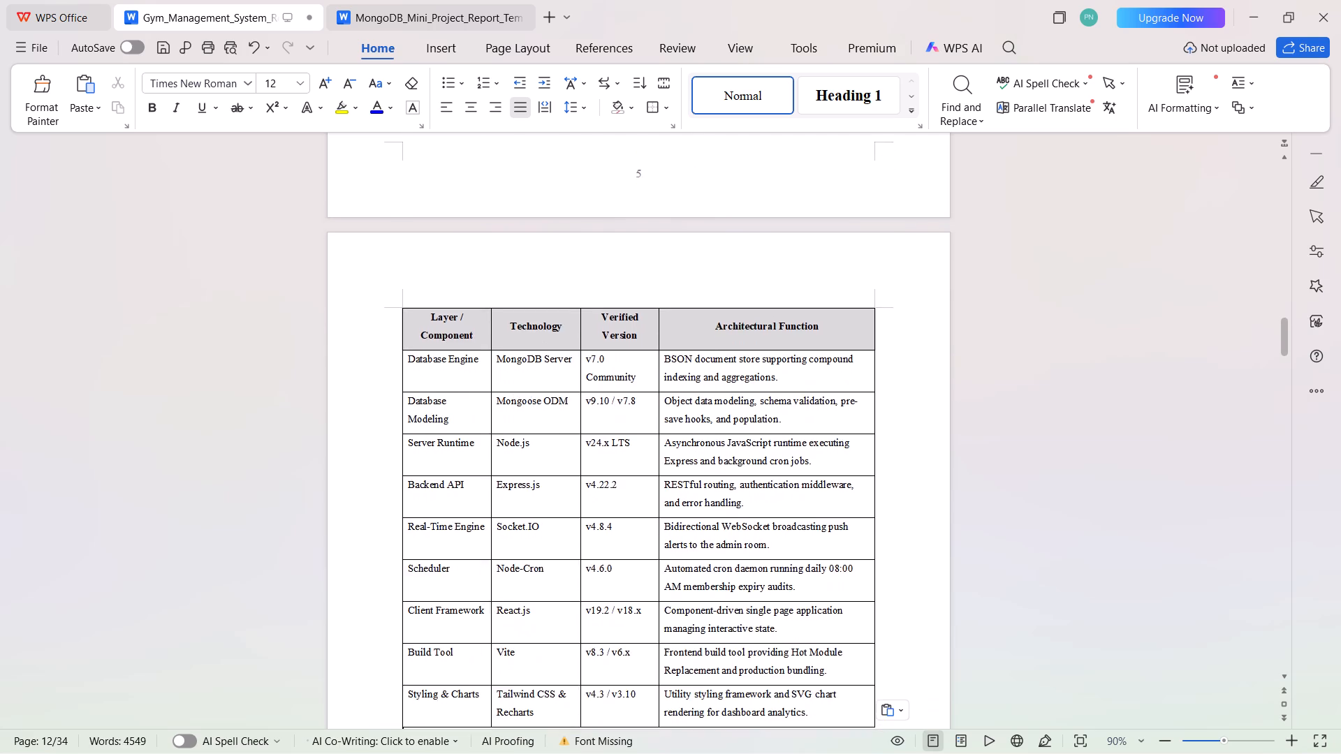
Examine the Chapter 3 layout from the pasted Table 3.2 back to Table 3.1, including row lengths and page breaks.
scroll(458, 207, down, 1)
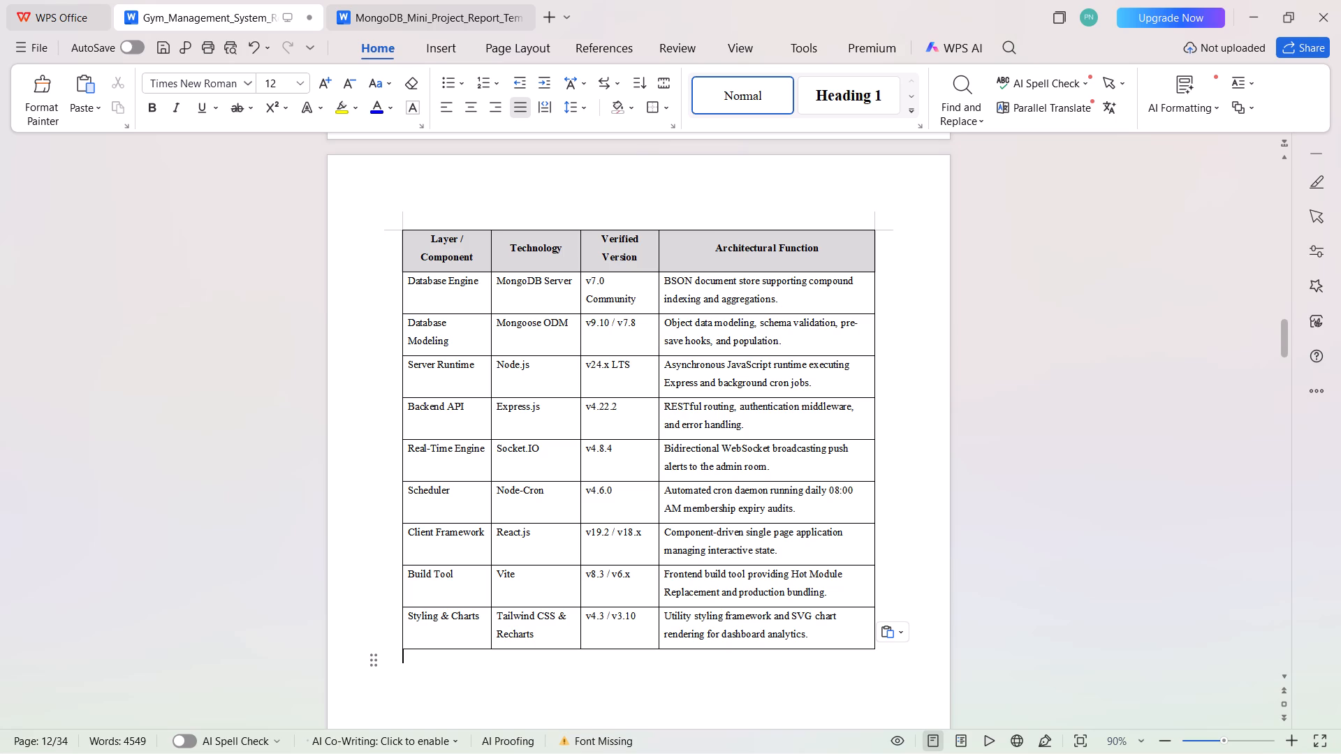
scroll(458, 207, up, 5)
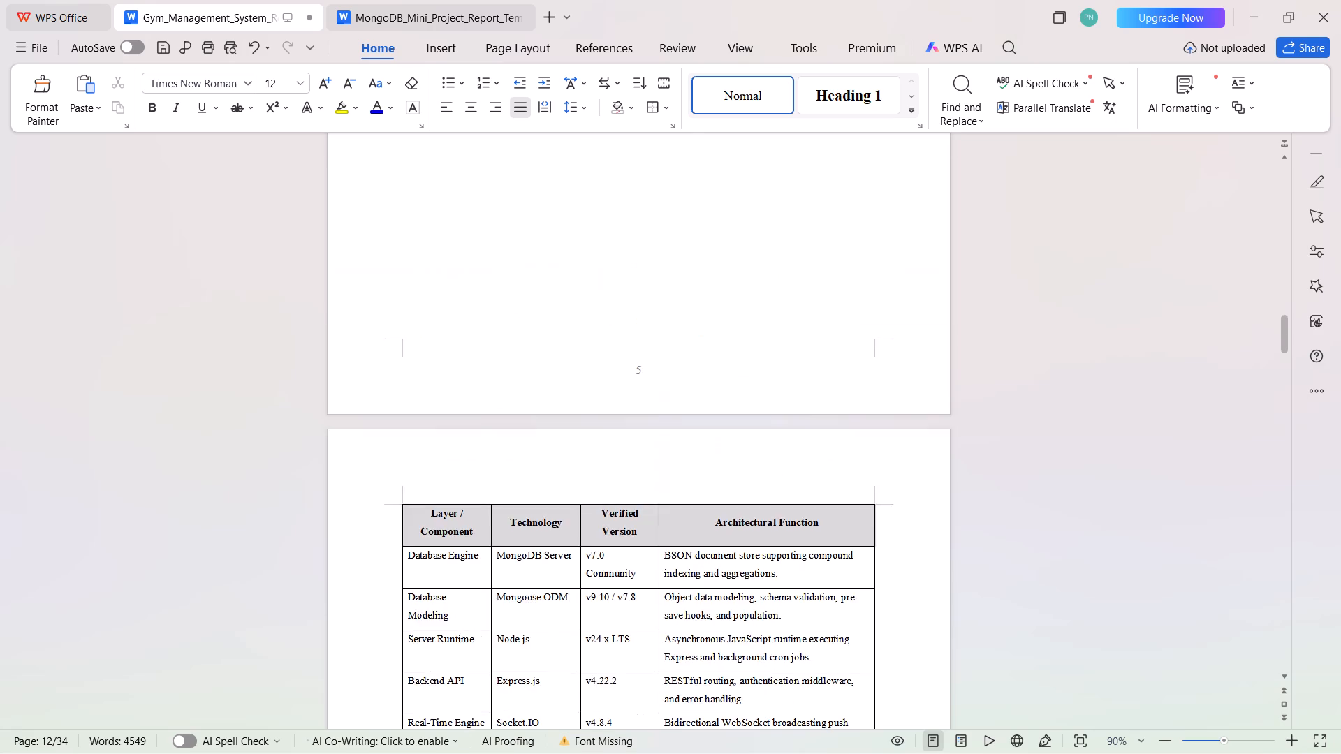
scroll(458, 207, up, 5)
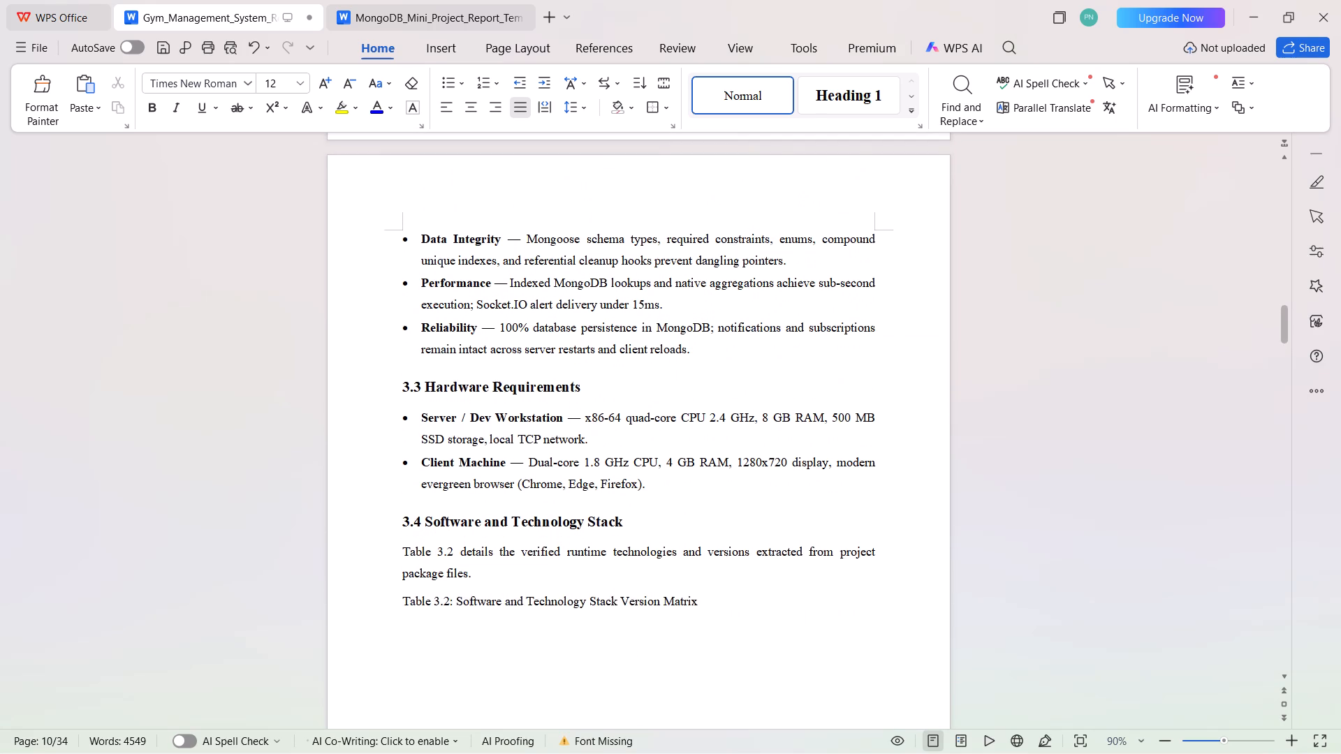
scroll(458, 207, up, 1)
scroll(460, 275, up, 5)
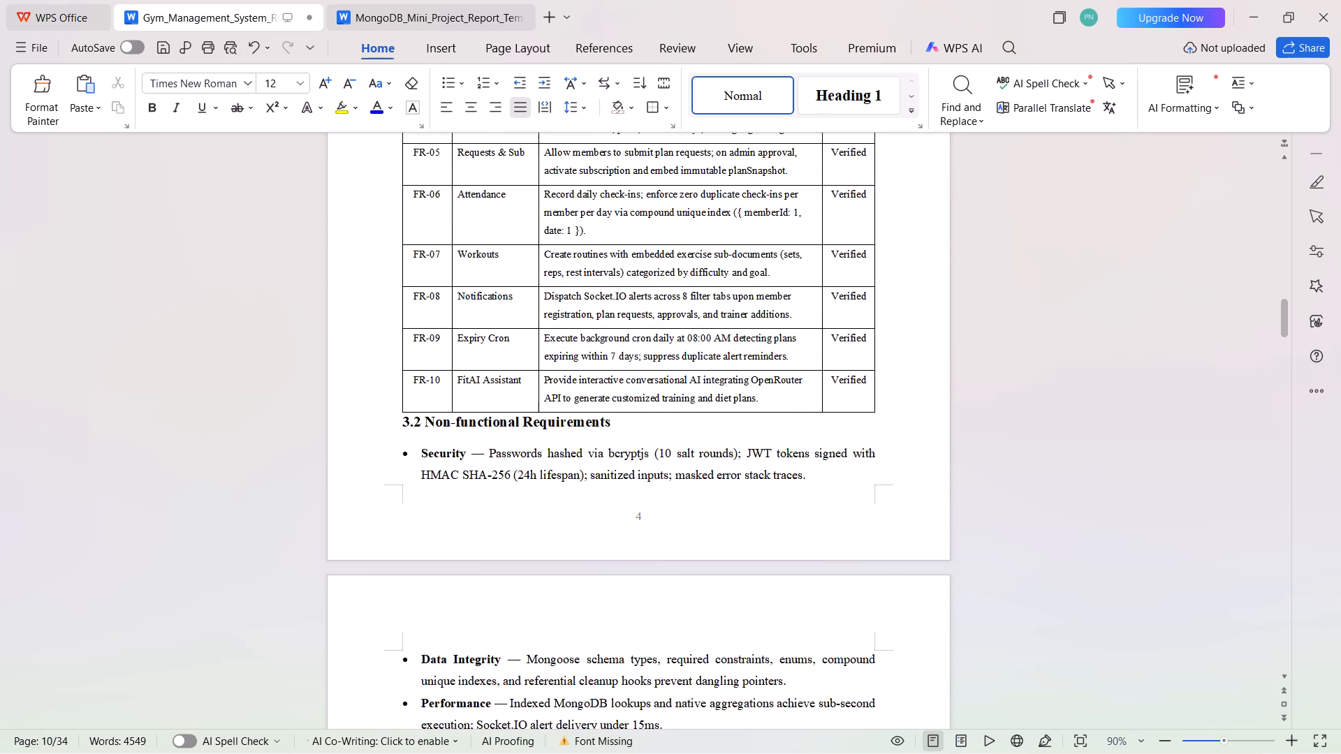
scroll(460, 275, up, 4)
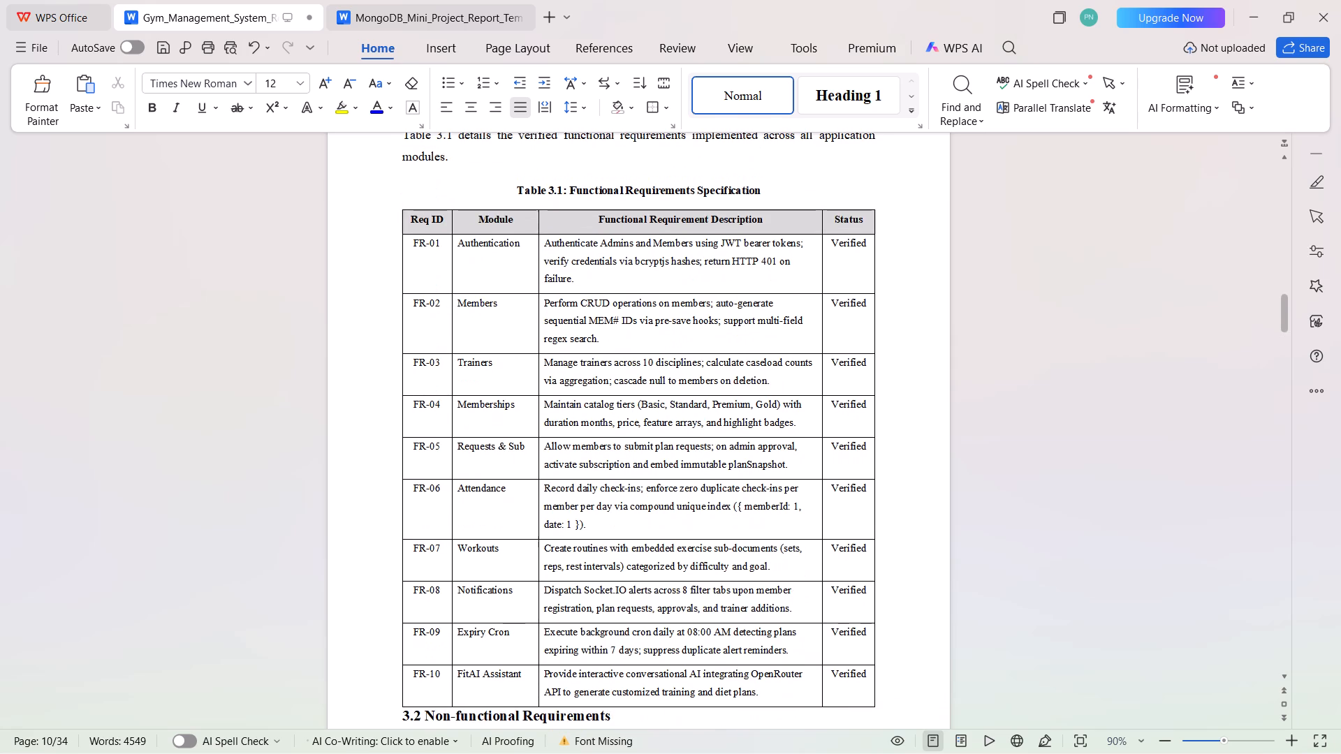
scroll(460, 275, up, 4)
scroll(460, 275, down, 3)
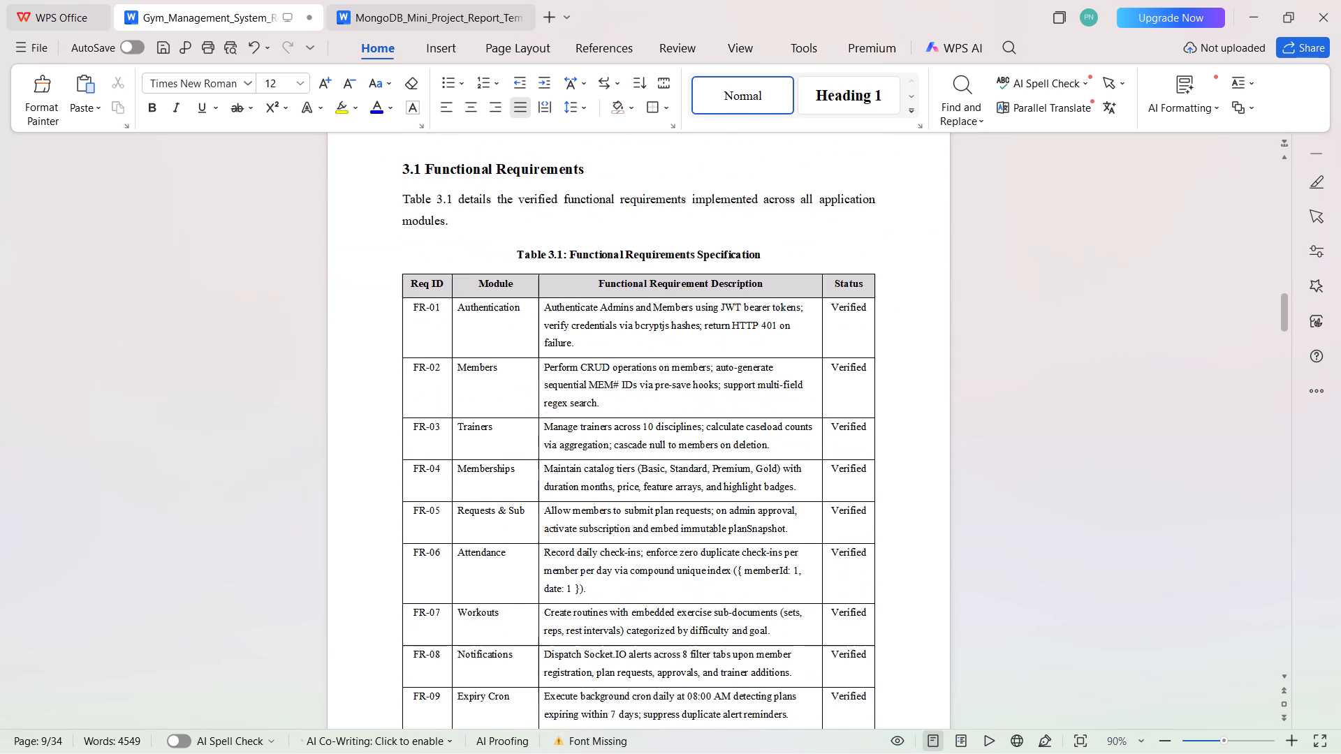
scroll(460, 275, down, 3)
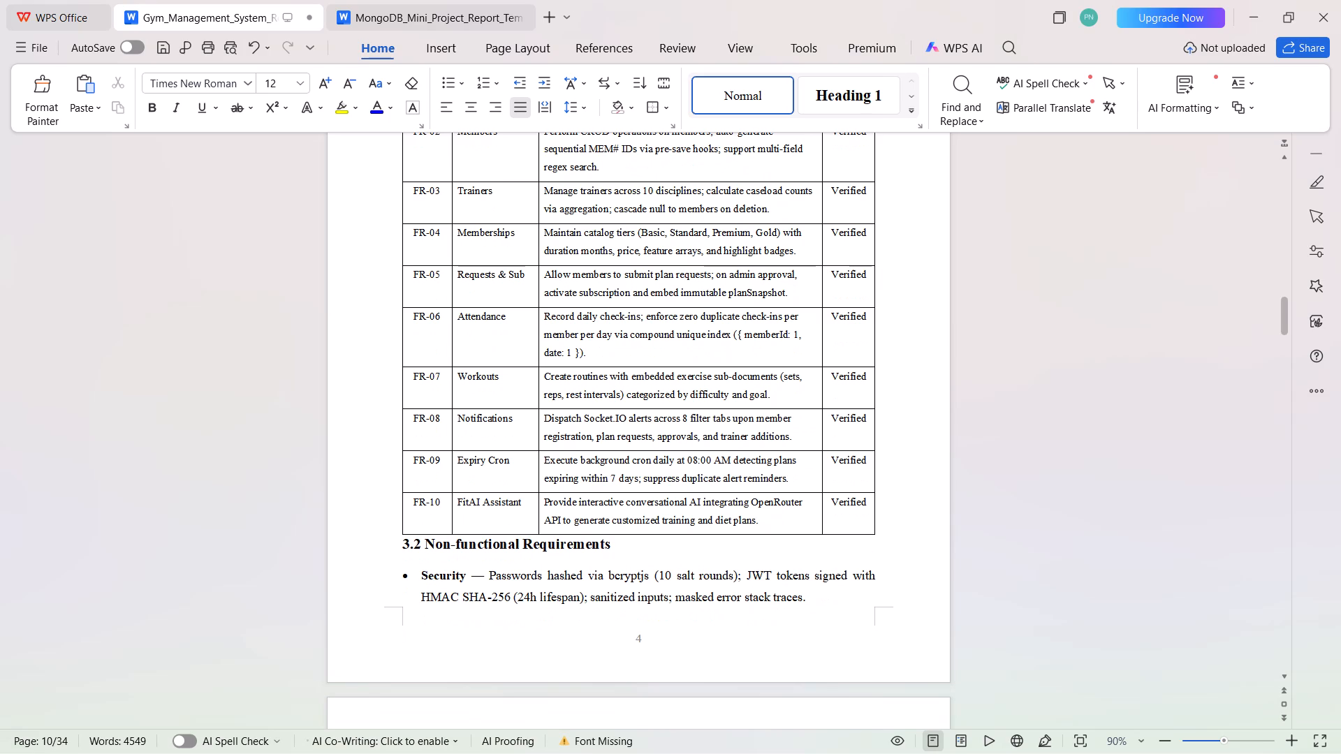
scroll(508, 330, up, 1)
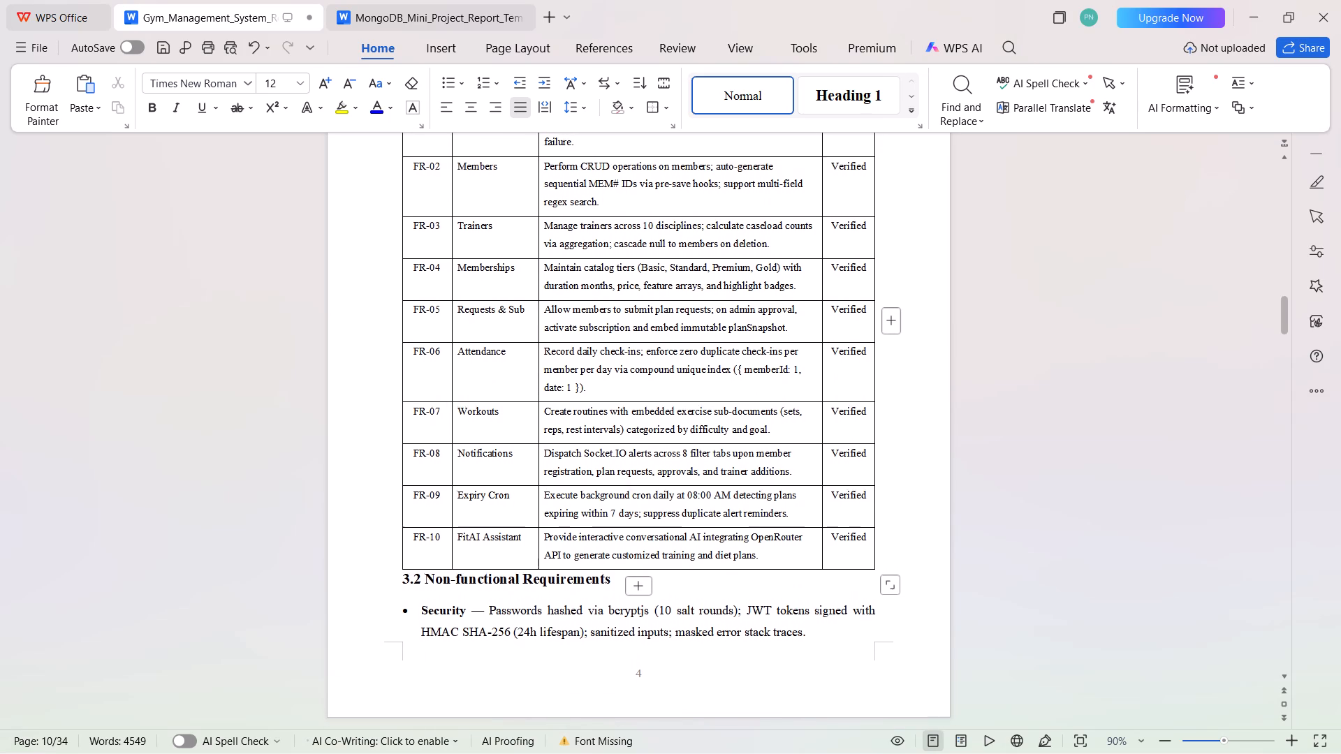
scroll(508, 330, up, 1)
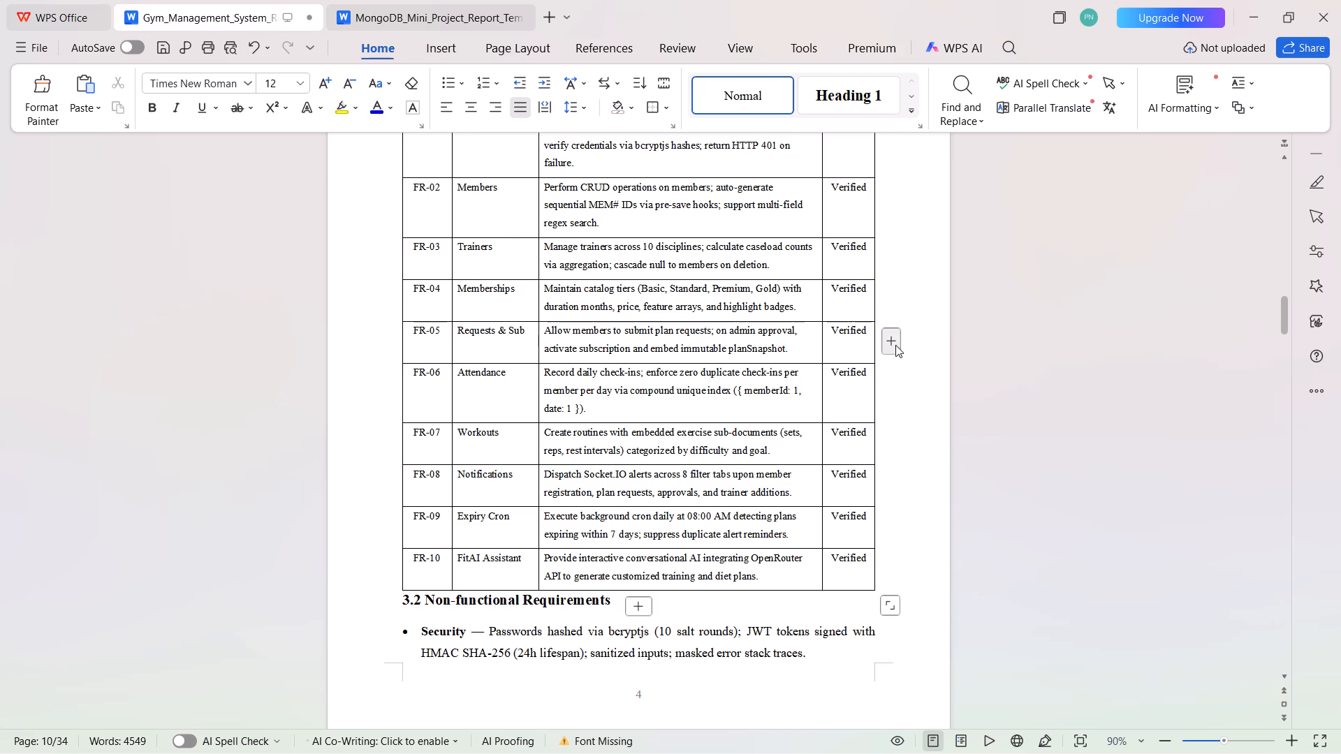
Clear the FR-05 Requests & Sub row in Table 3.1 and delete the entire row.
drag(860, 348, 685, 348)
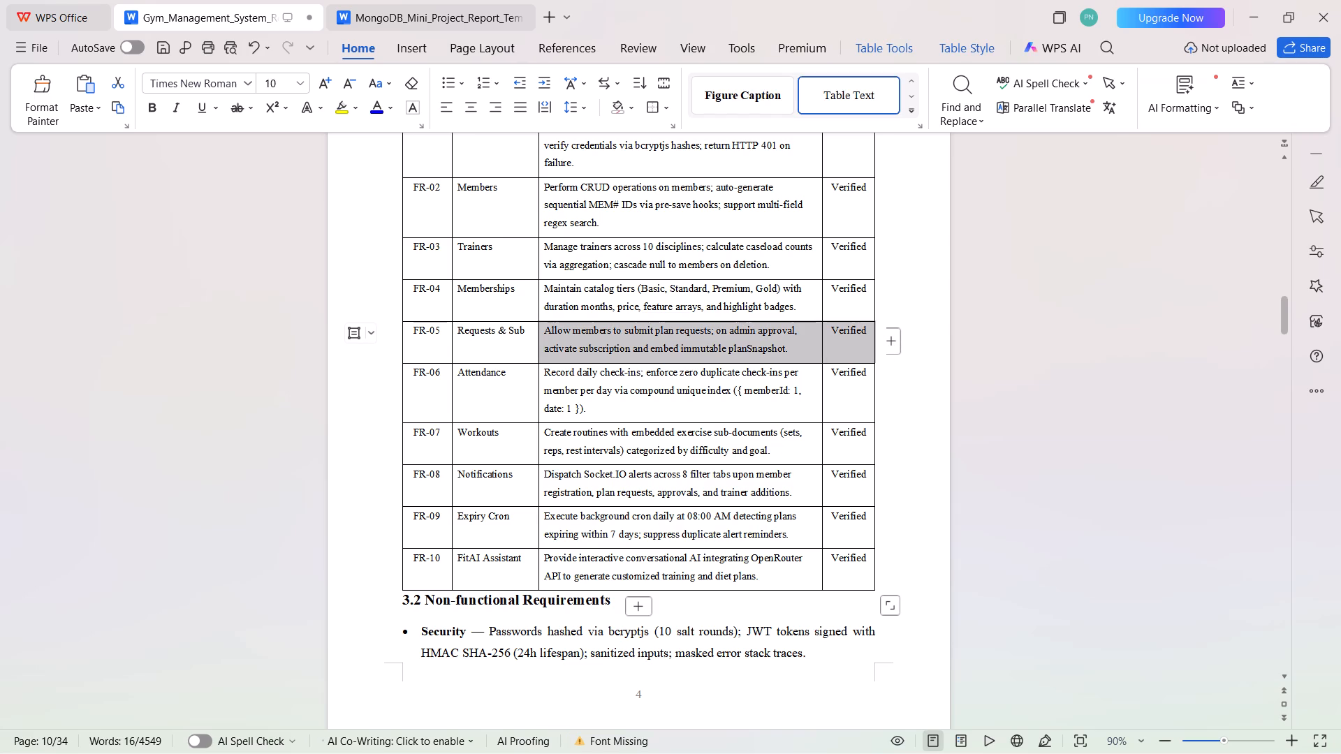
drag(685, 348, 357, 329)
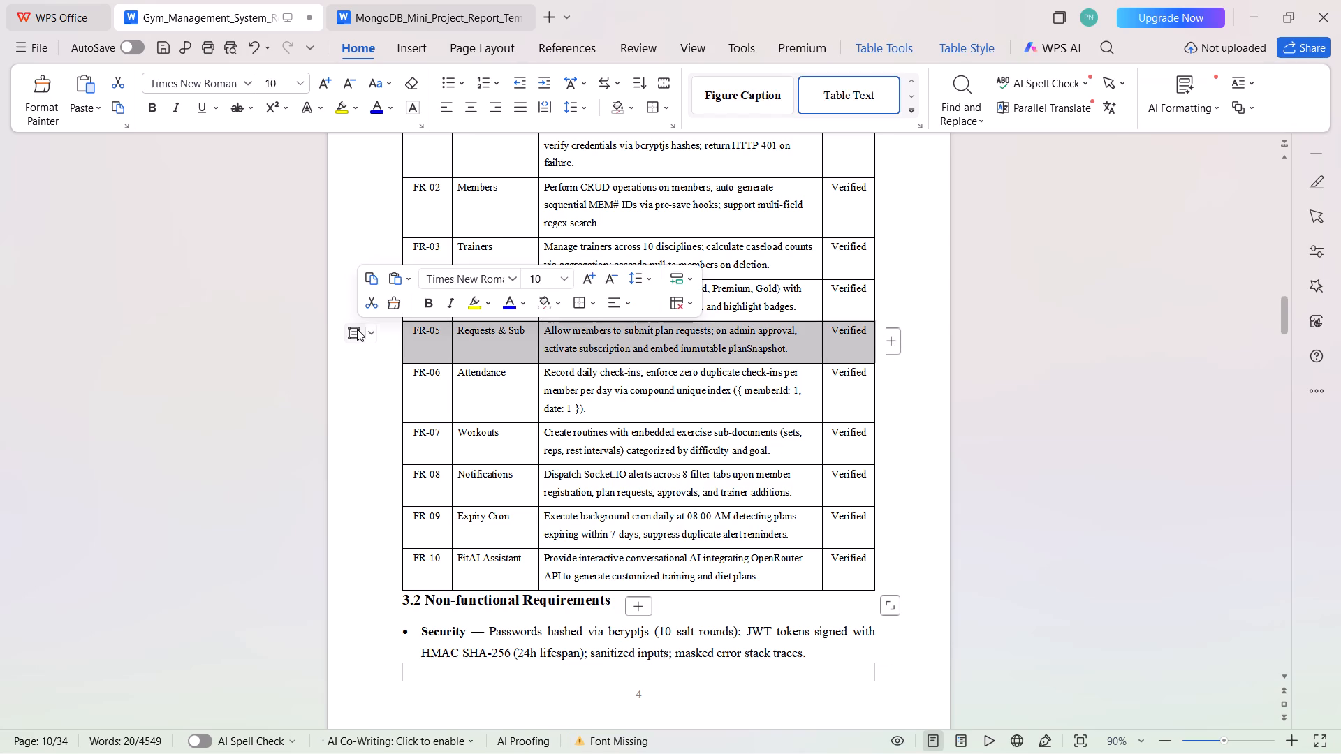
key(Delete)
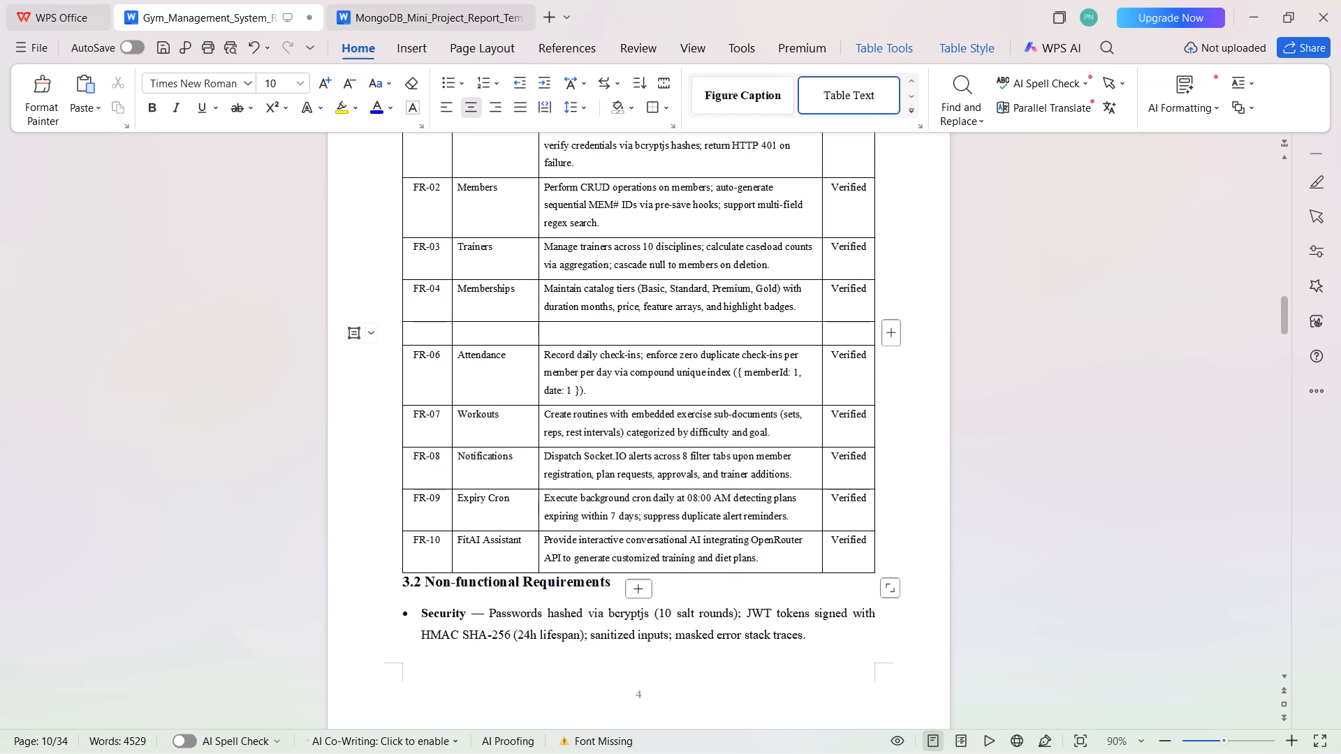
click(413, 332)
key(Delete)
click(374, 333)
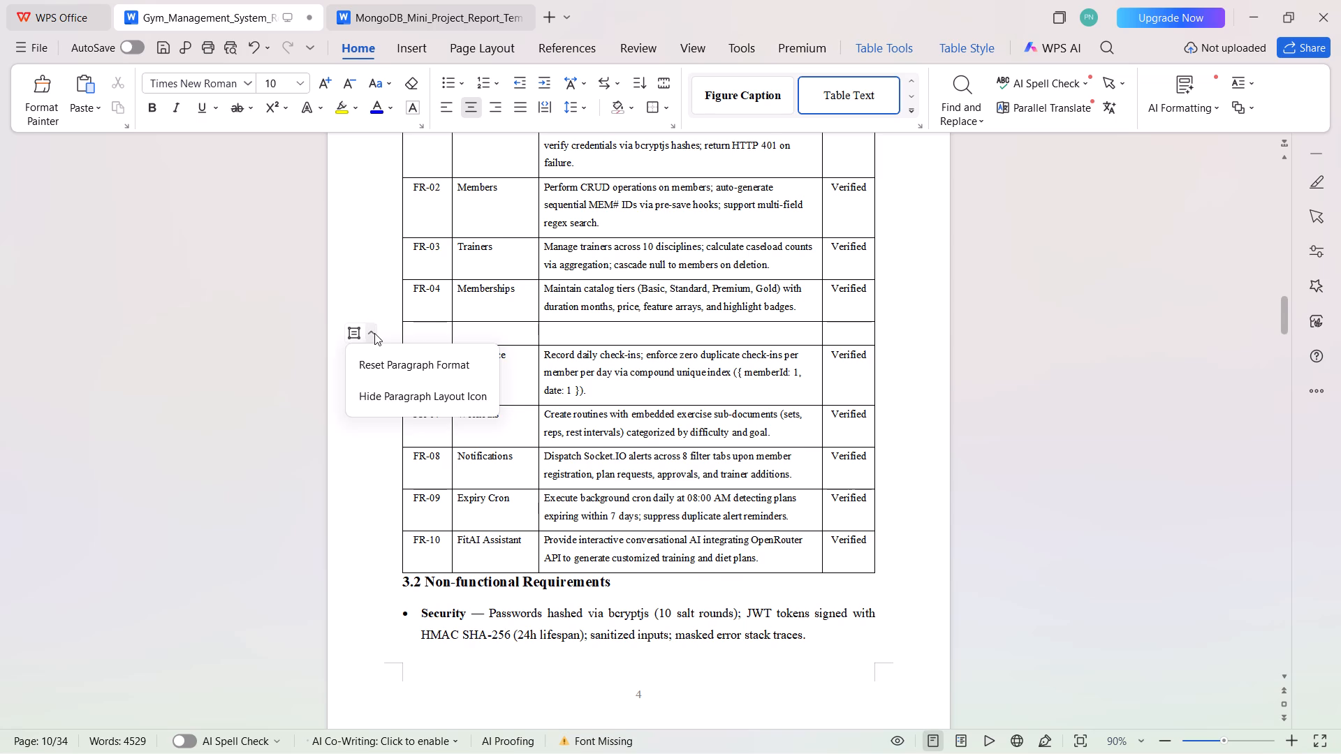
click(402, 338)
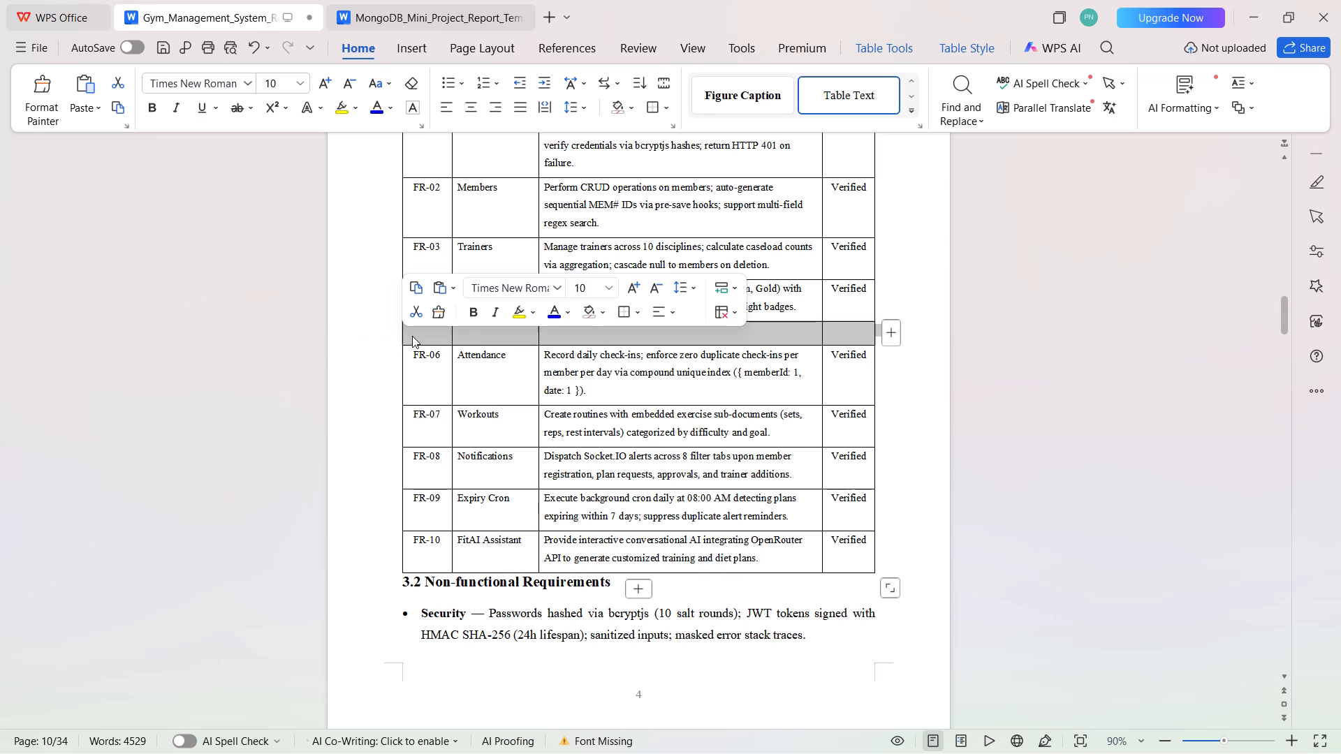
key(Delete)
click(423, 332)
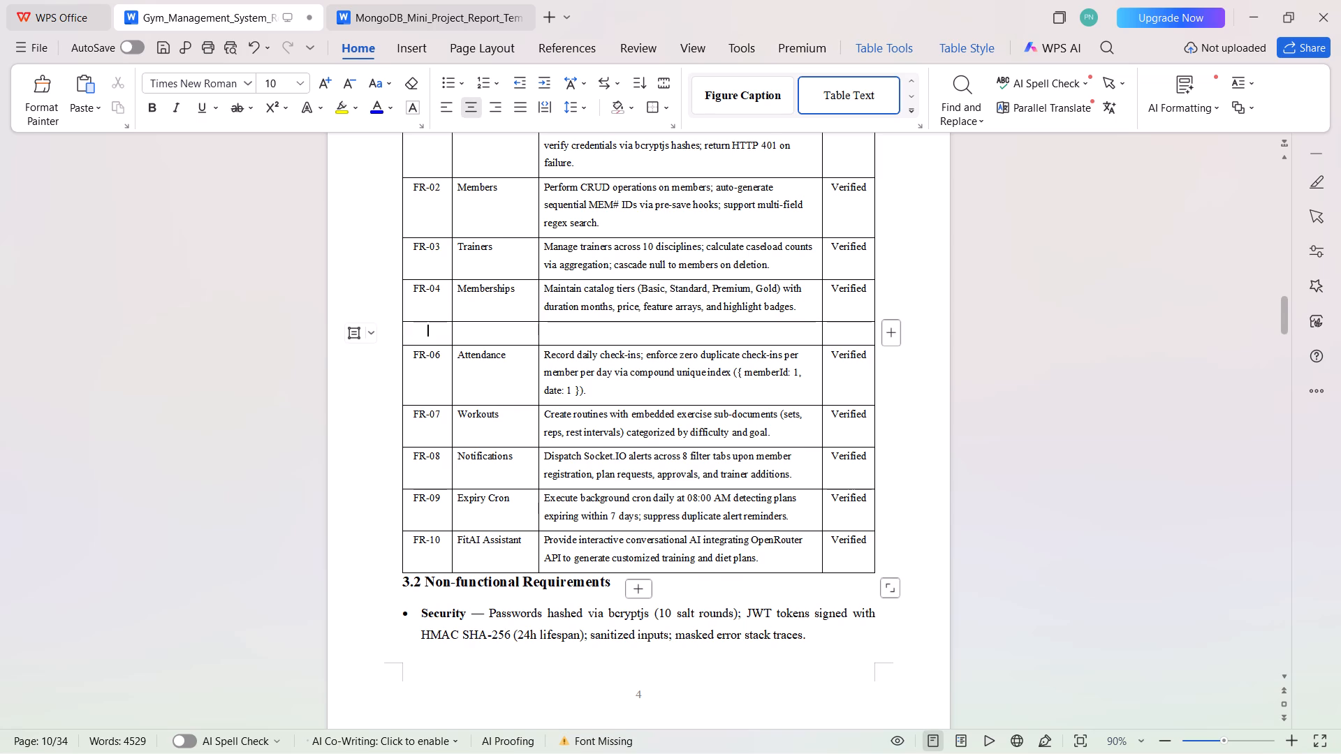
triple_click(423, 332)
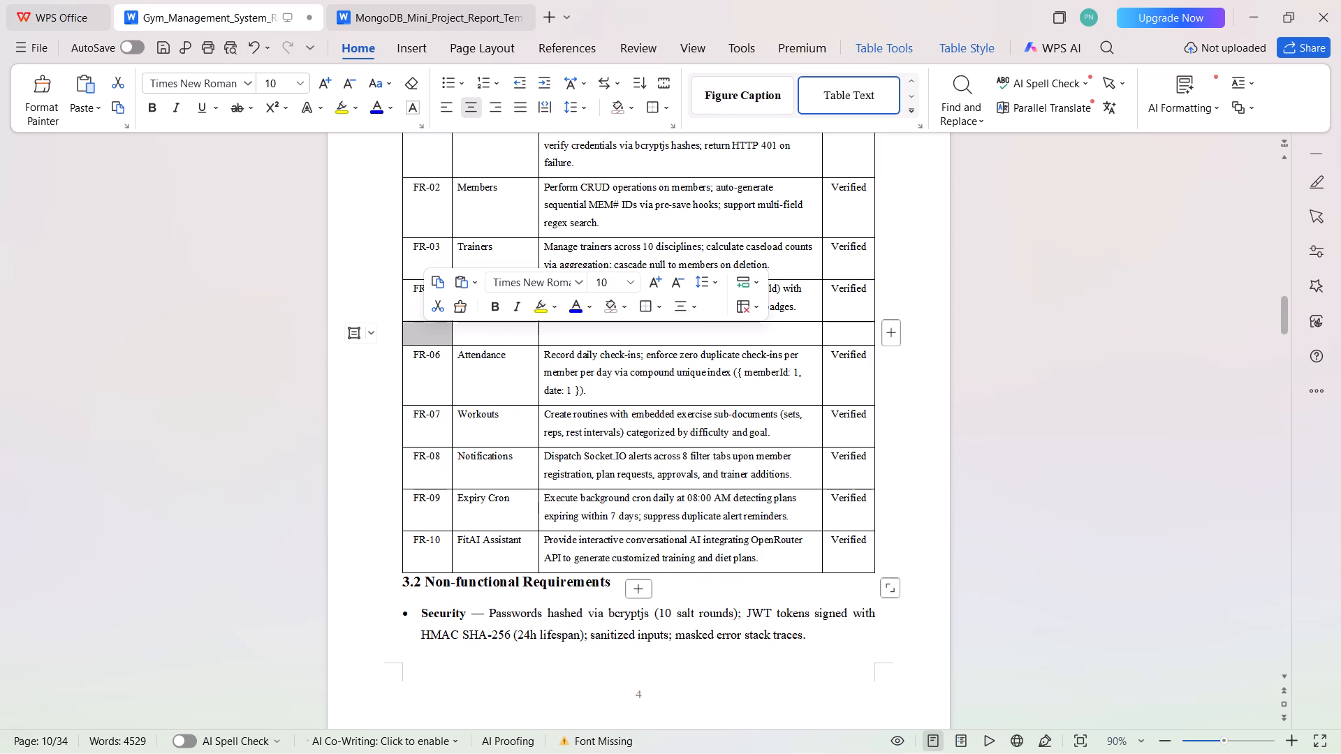
right_click(423, 332)
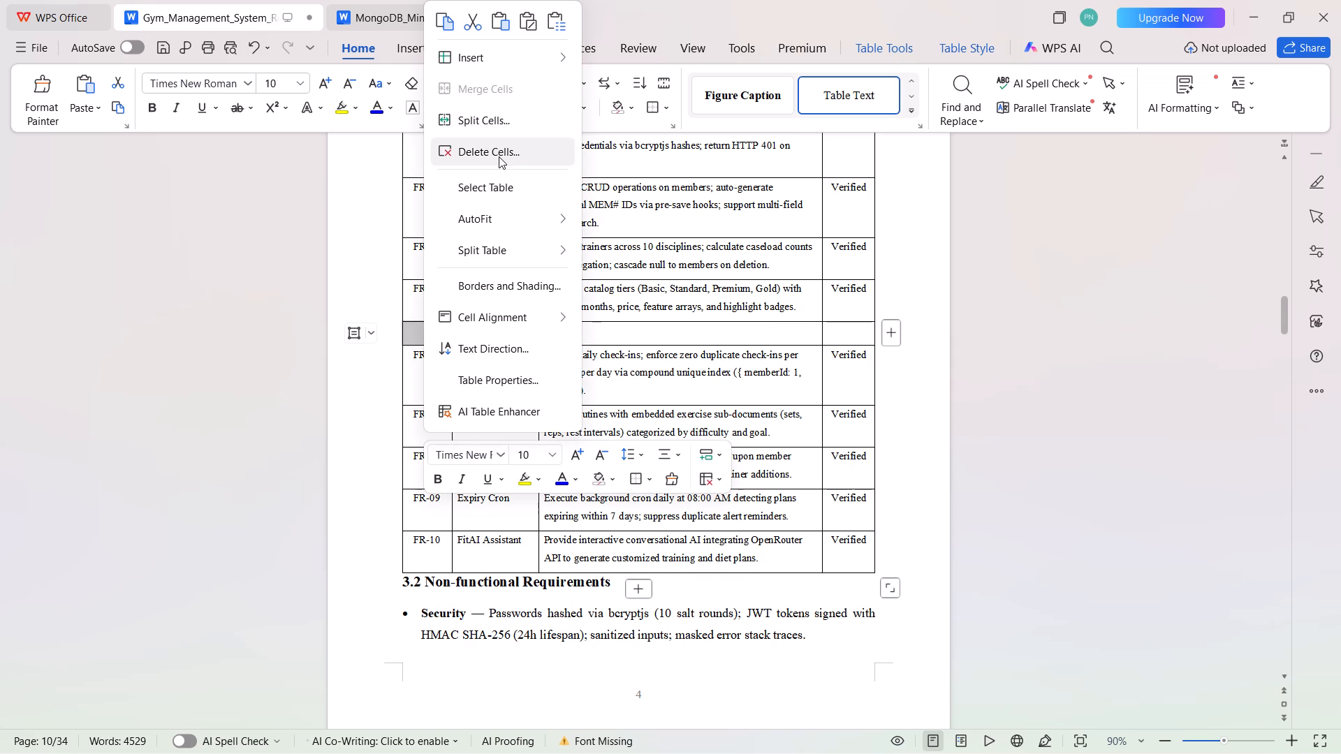
click(501, 154)
click(700, 441)
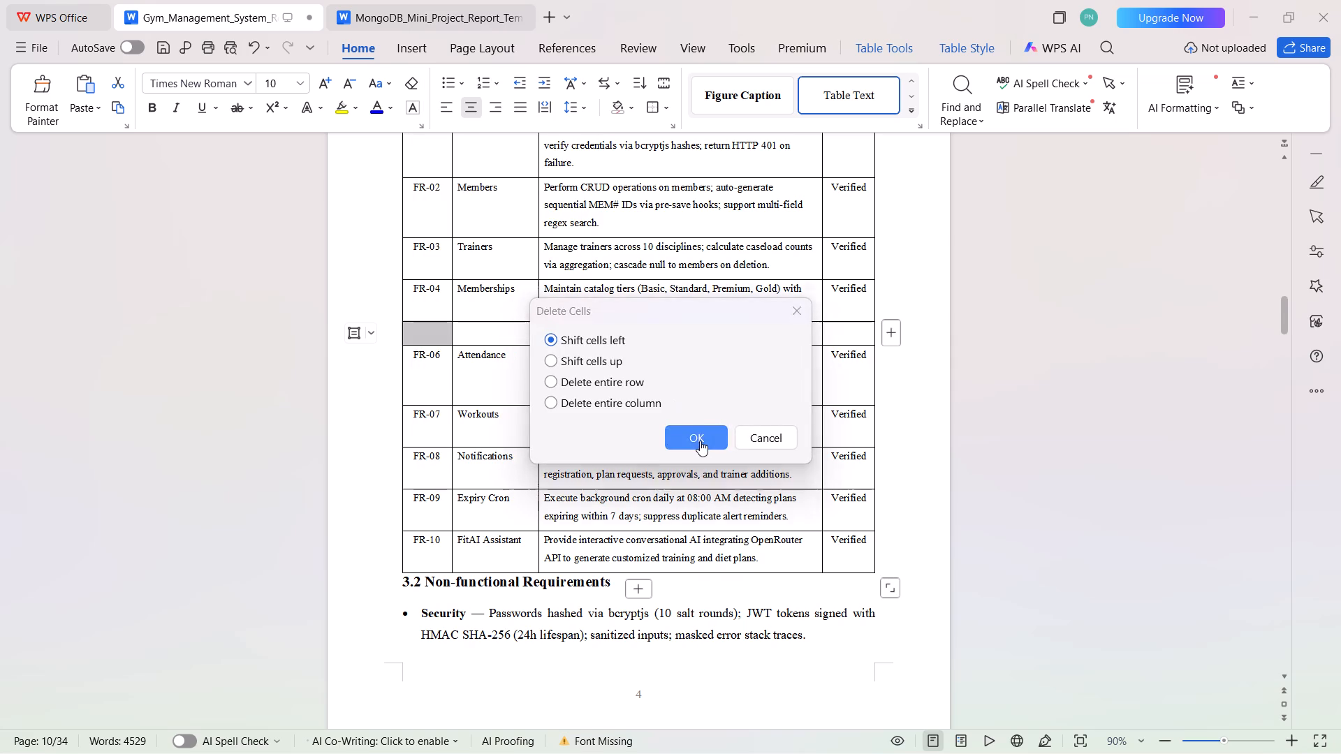
right_click(738, 335)
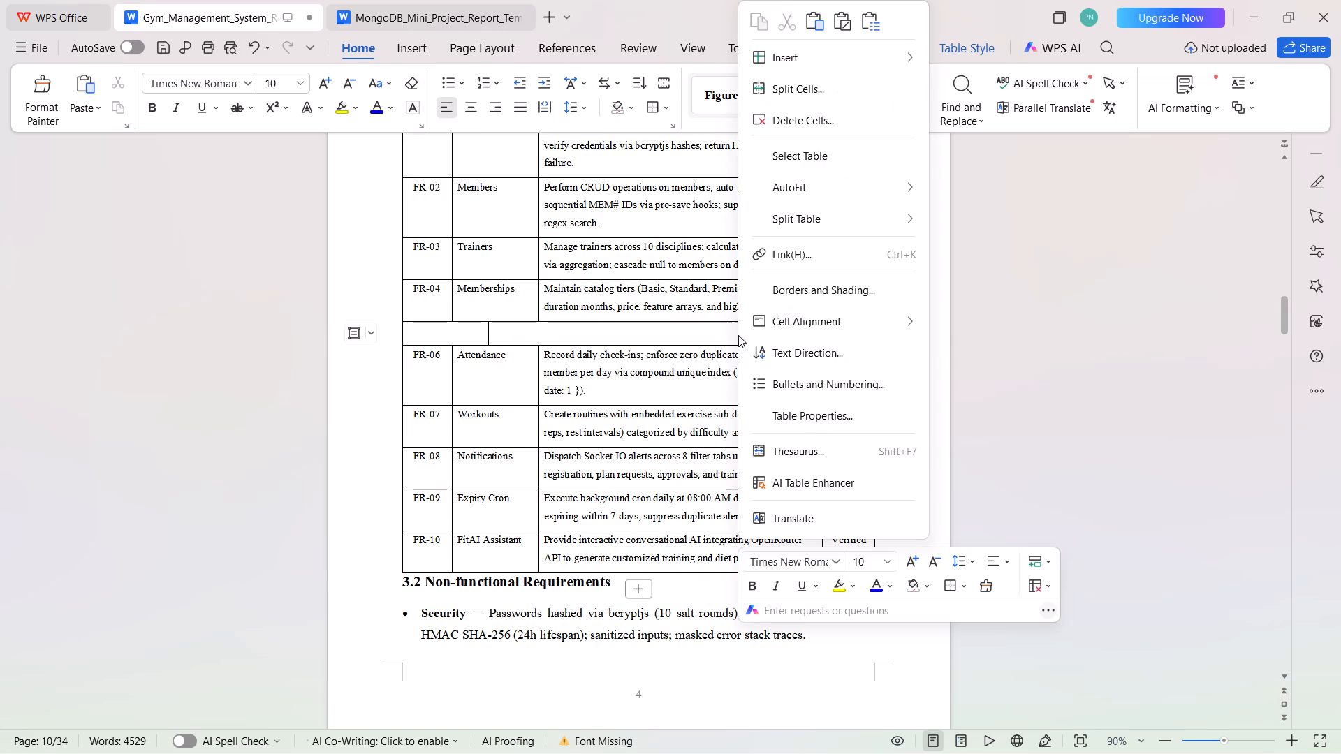
click(816, 122)
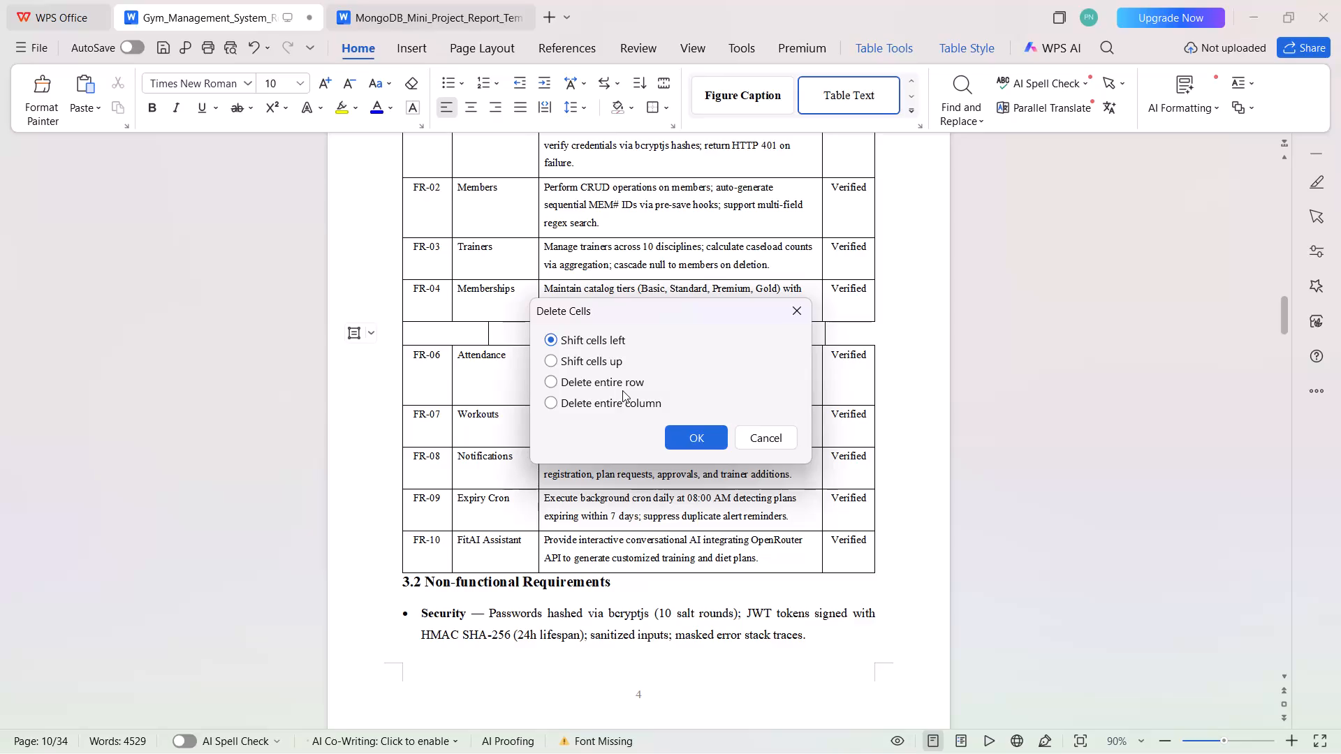
click(622, 390)
click(622, 386)
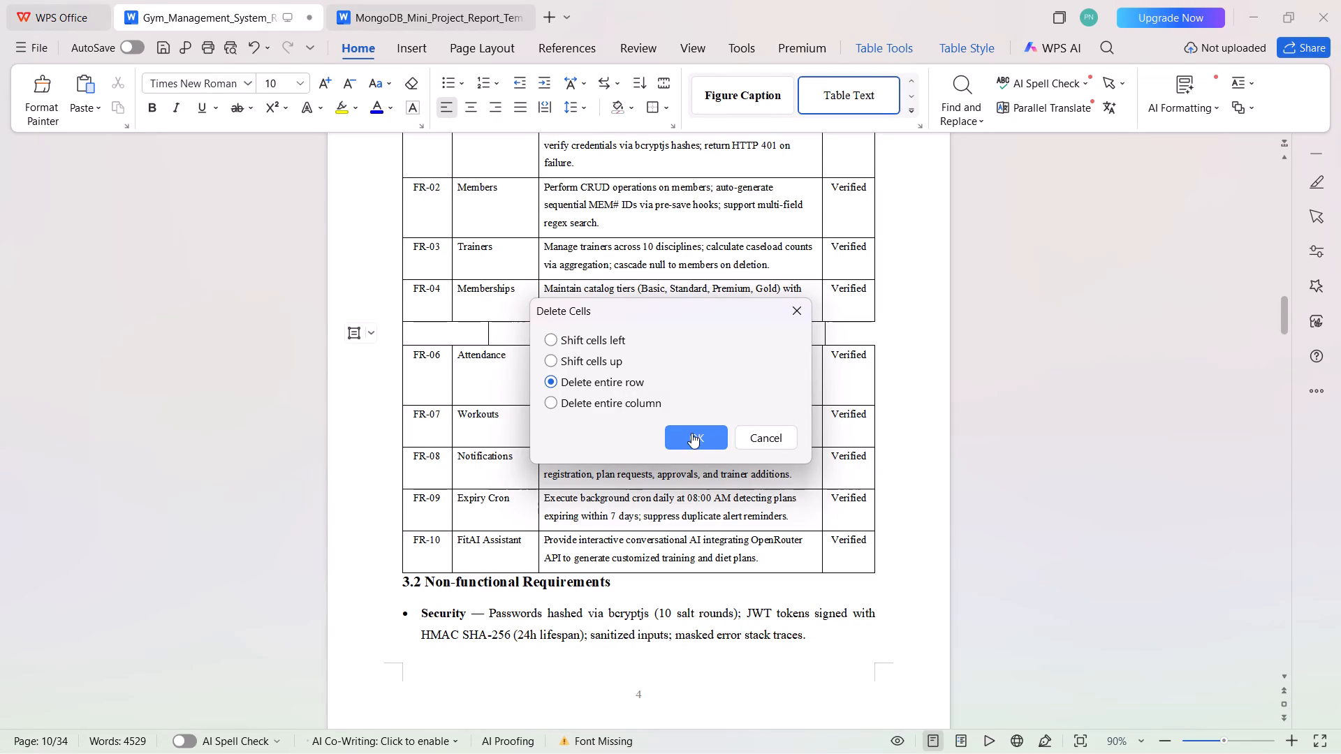
click(692, 438)
Renumber the Attendance row in Table 3.1 as FR-05.
scroll(692, 438, down, 1)
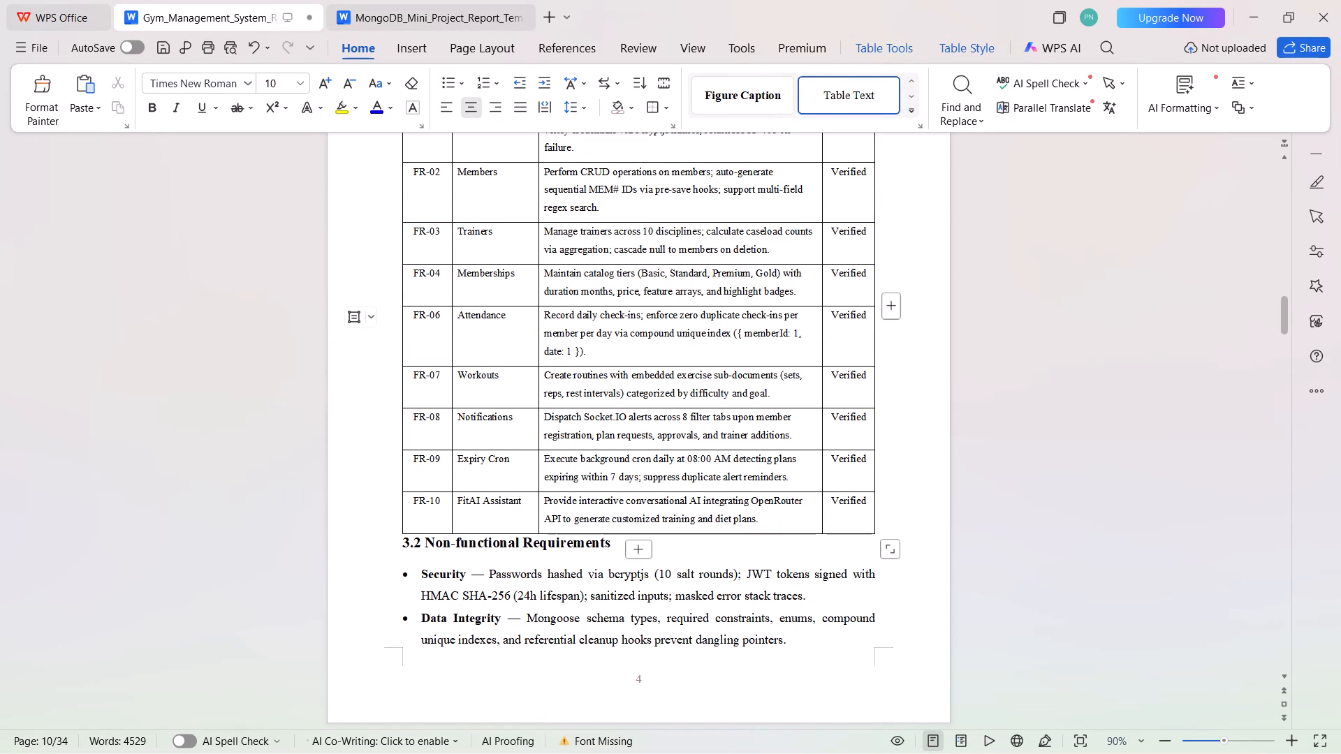
click(439, 316)
key(BackSpace)
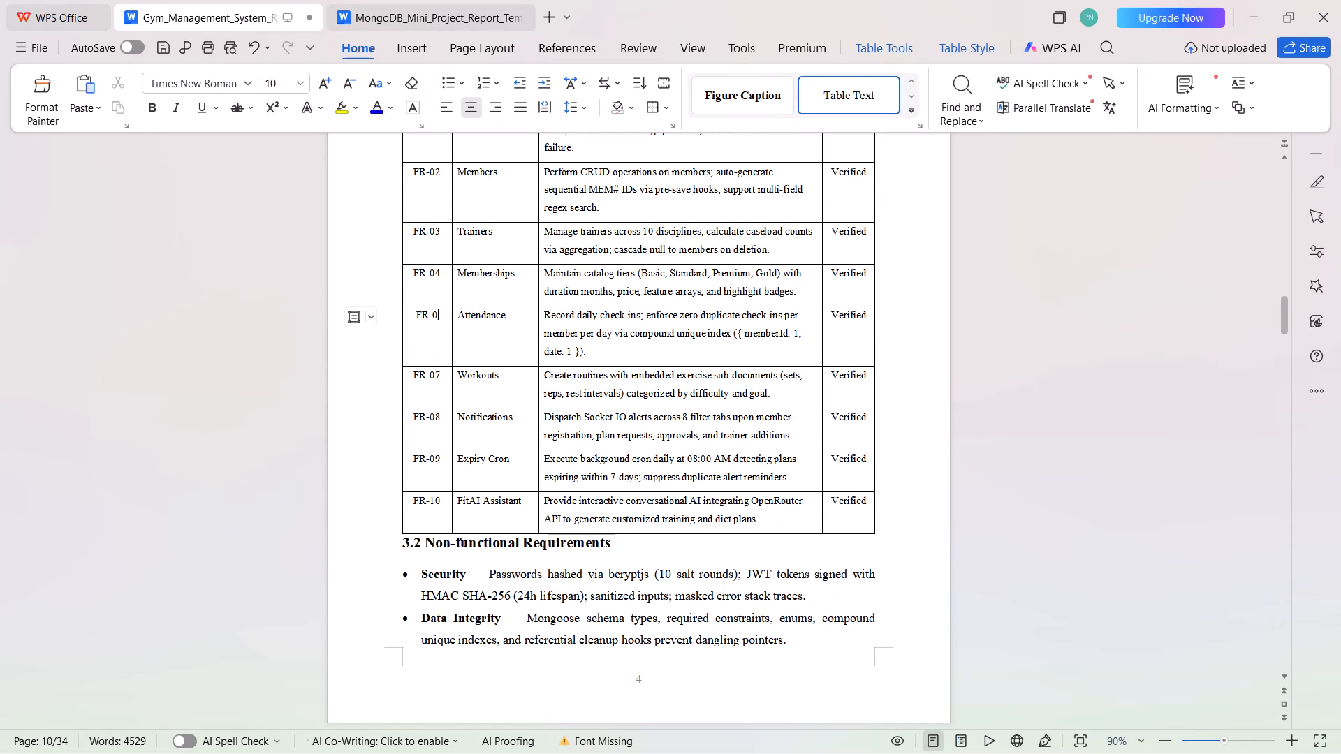
key(Clear)
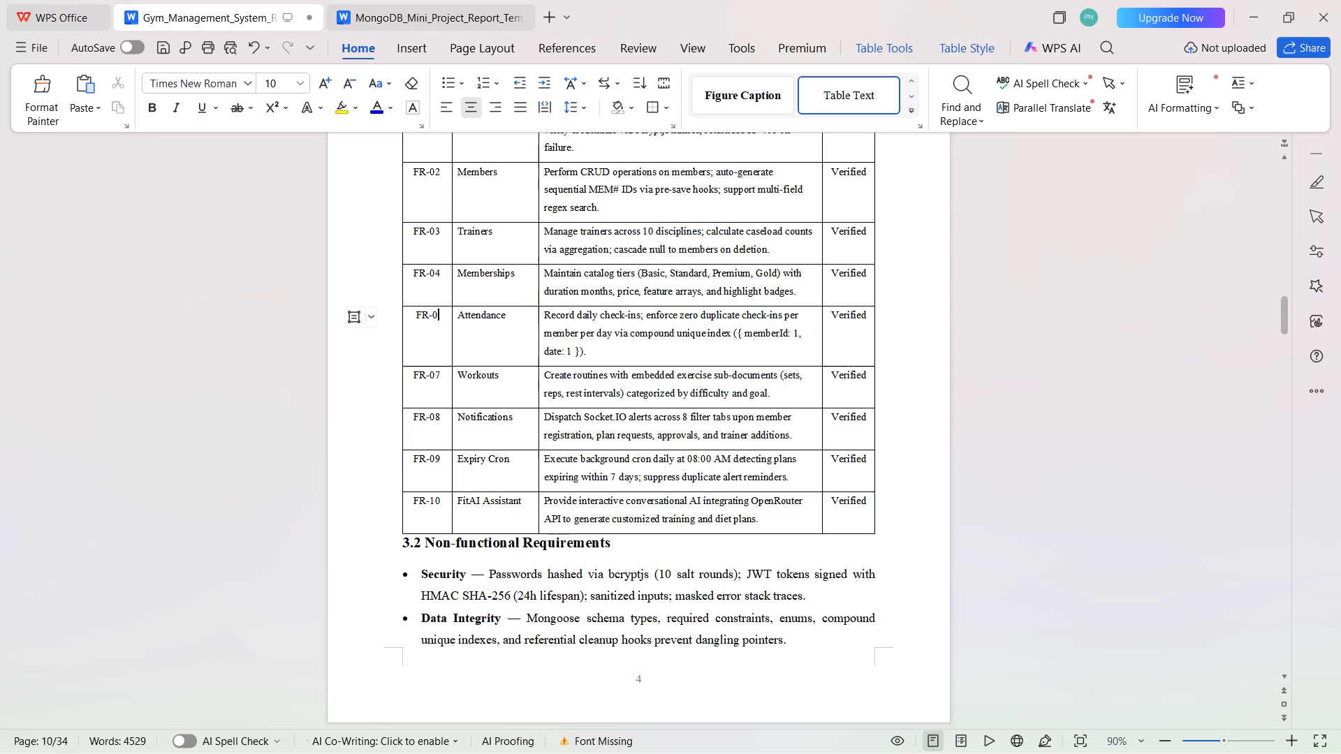
key(5)
Delete the entire FR-09 Expiry Cron row from Table 3.1.
scroll(456, 401, down, 1)
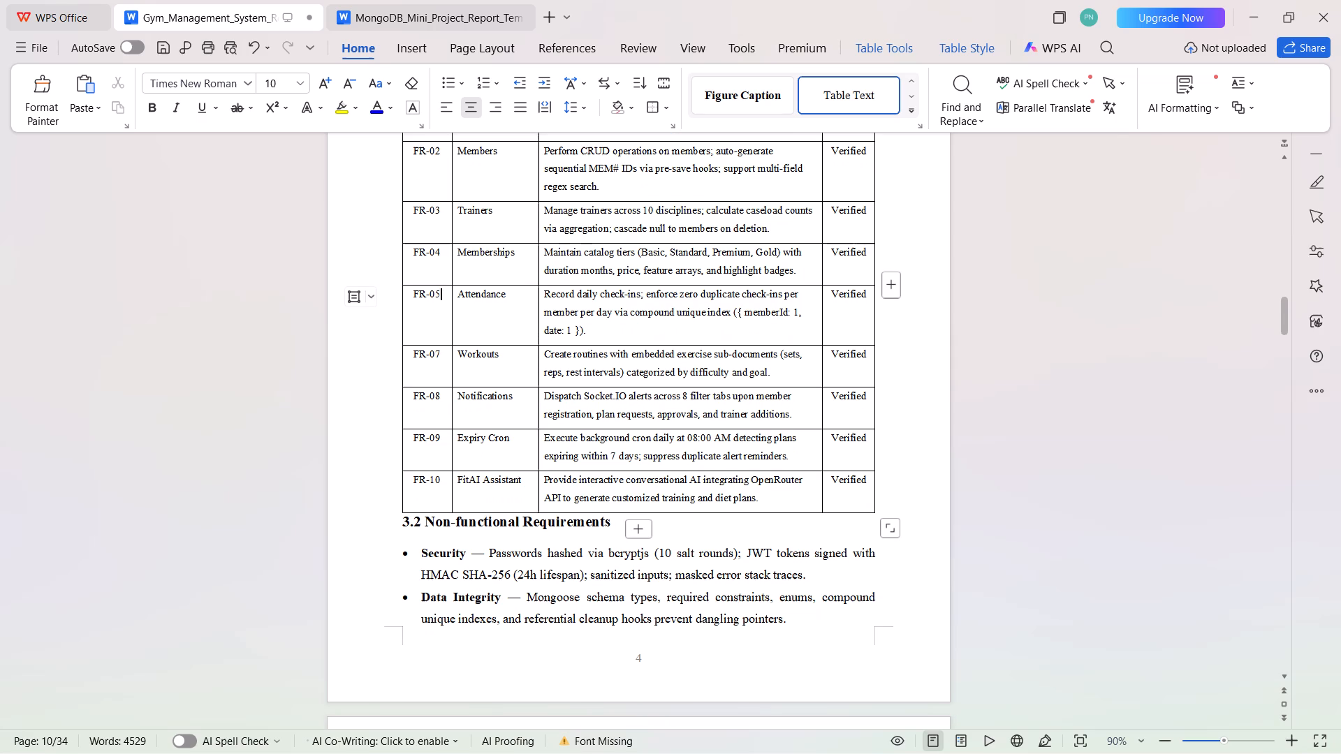
triple_click(827, 453)
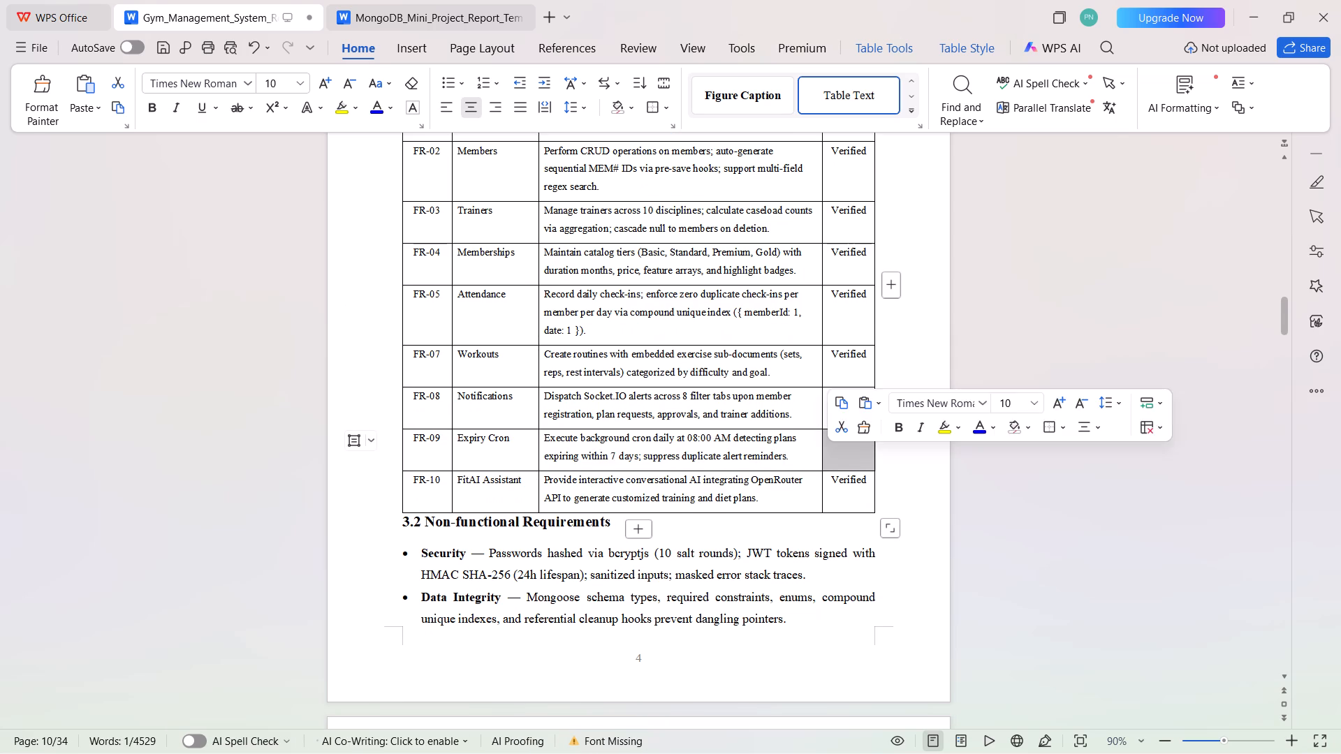
double_click(827, 453)
right_click(827, 453)
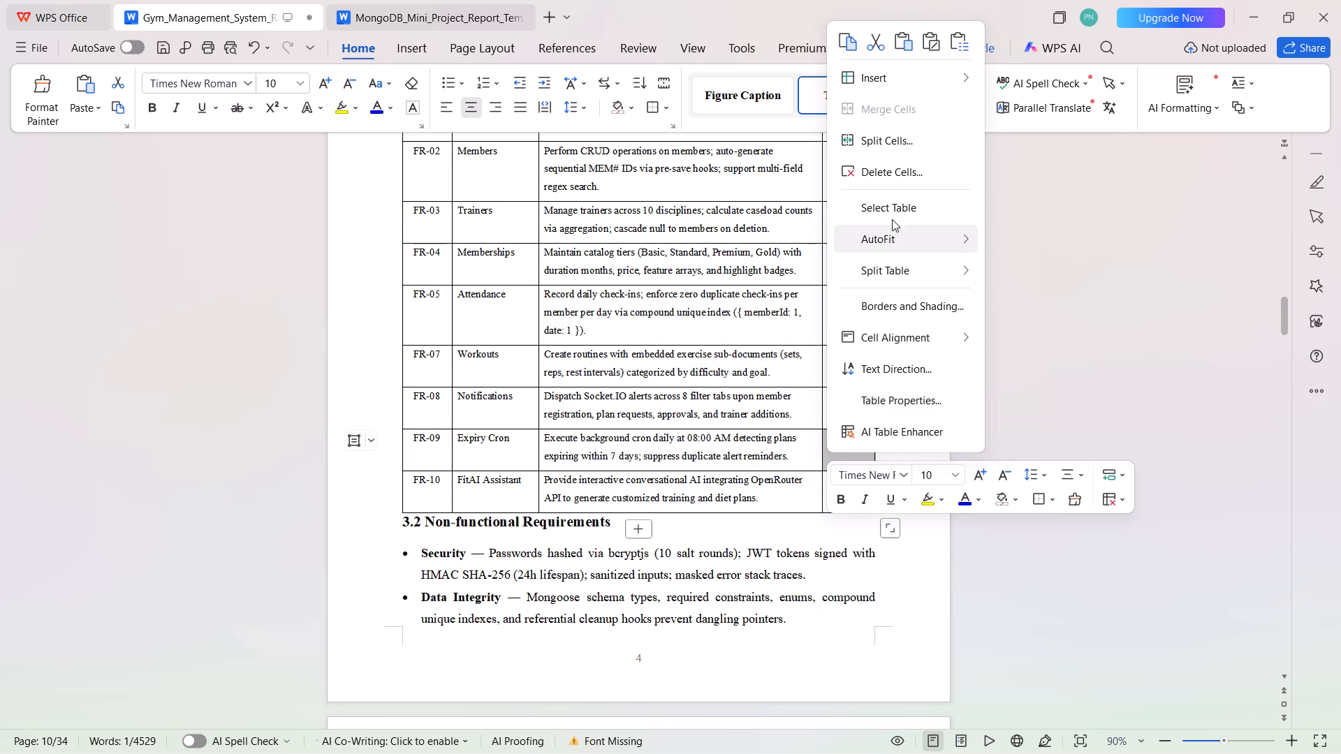
click(884, 175)
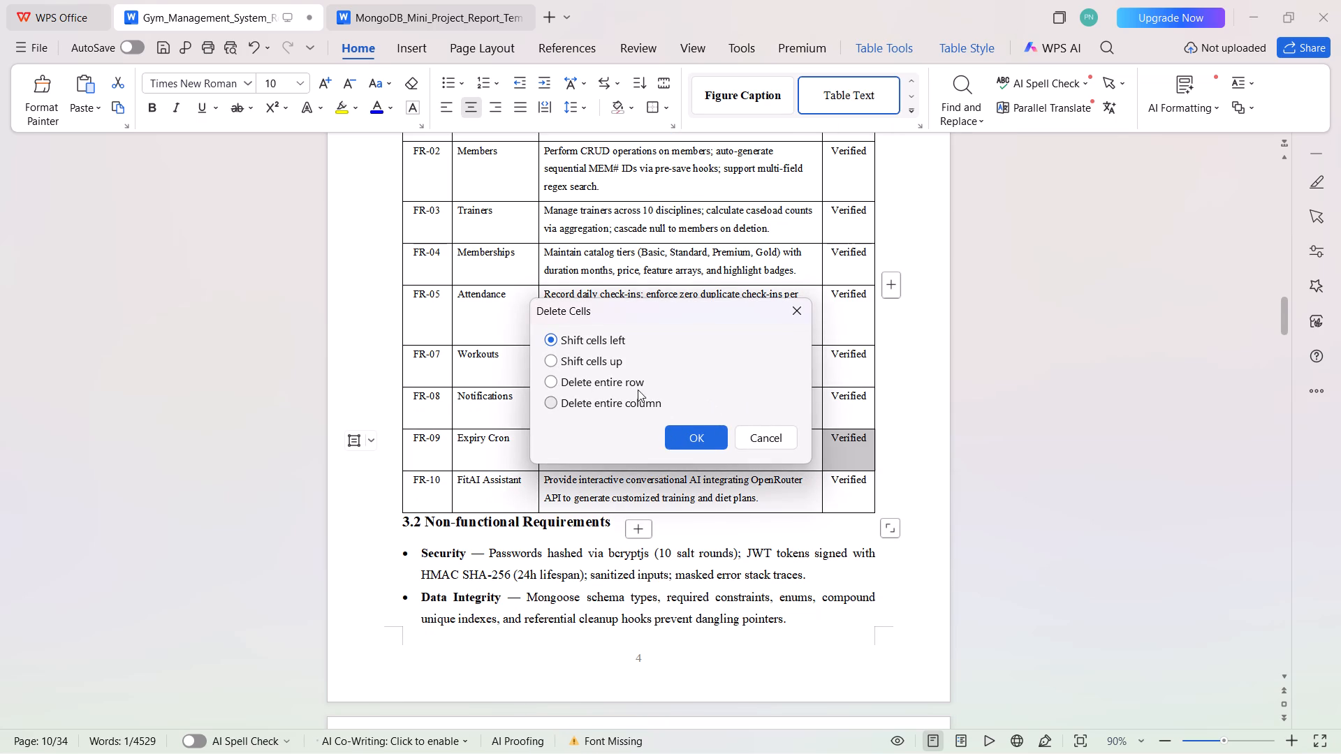
click(617, 384)
click(686, 438)
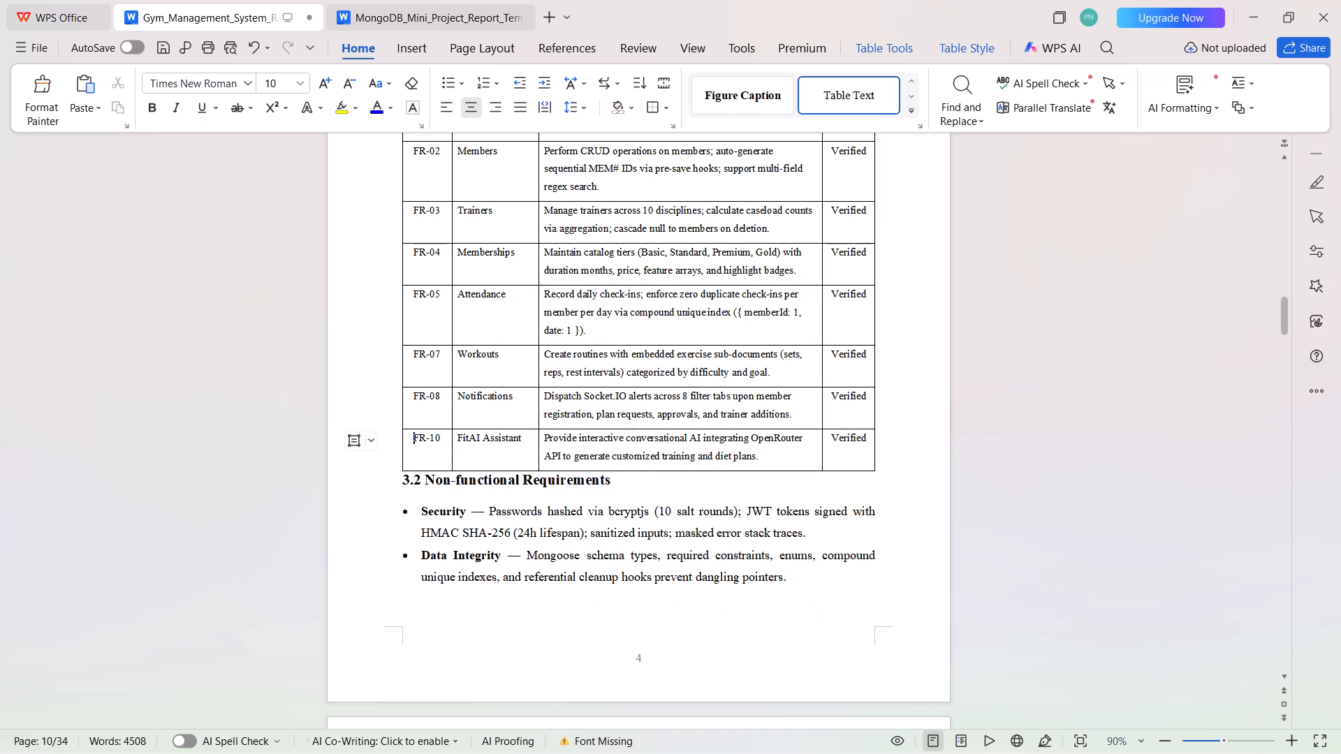
Renumber the Workouts, Notifications and FitAI Assistant rows of Table 3.1 as FR-06, FR-07 and FR-08.
click(439, 360)
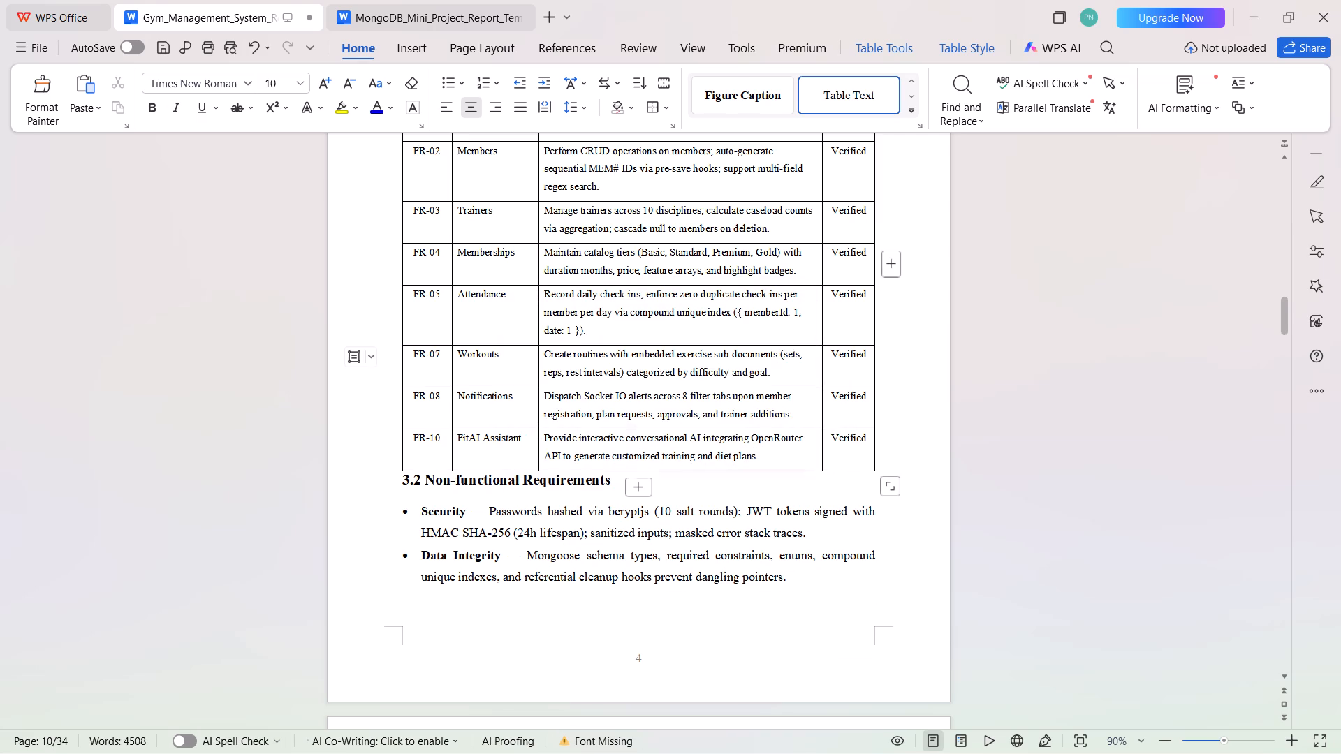
key(BackSpace)
key(6)
key(Down)
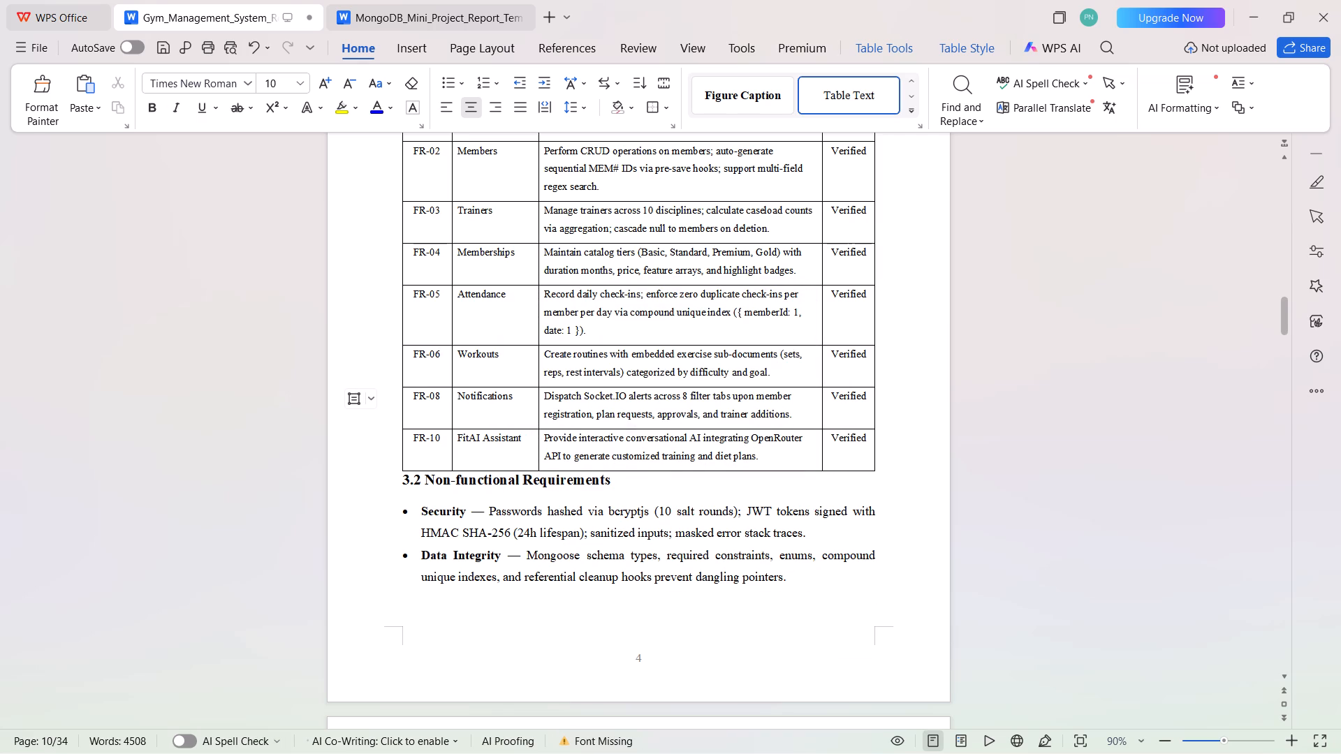
key(BackSpace)
key(7)
key(Down)
key(BackSpace)
key(BackSpace)
text(08)
Examine the page layout from the end of Table 3.1 through the software and technology stack table.
scroll(439, 360, down, 1)
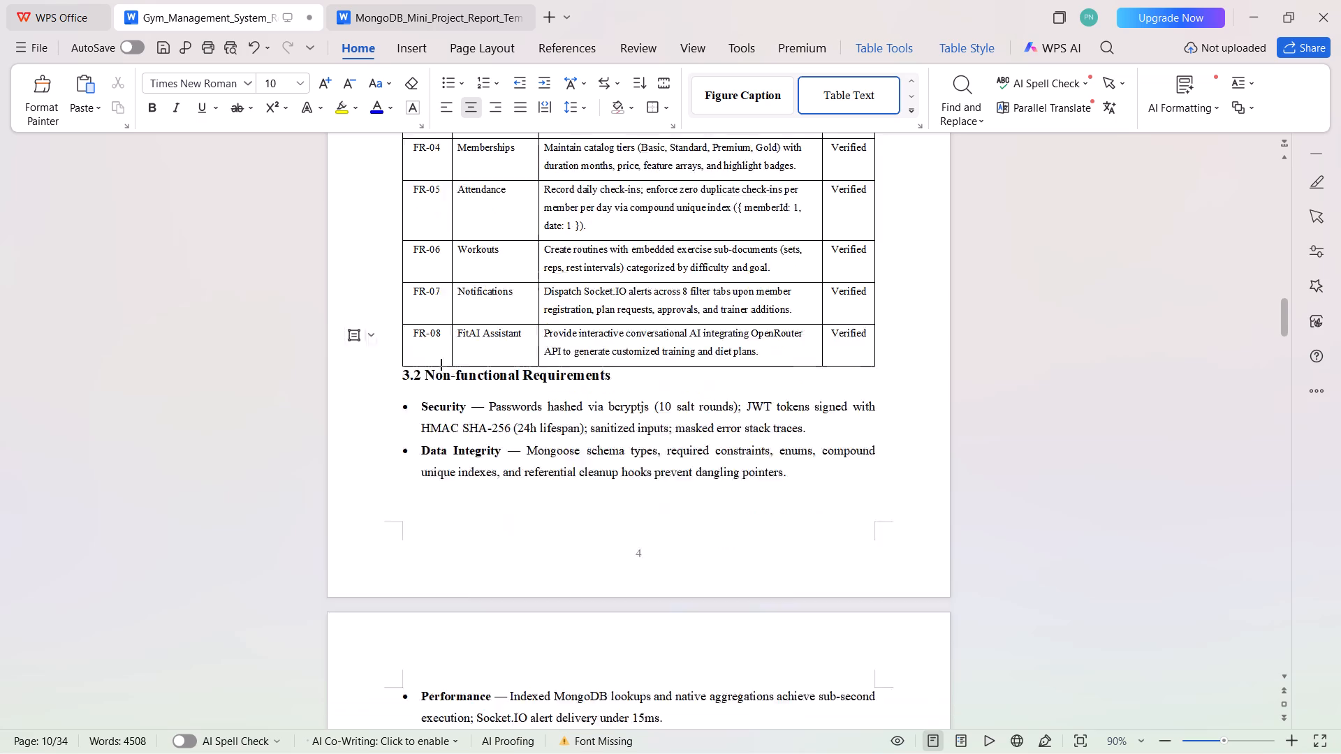
scroll(439, 360, down, 6)
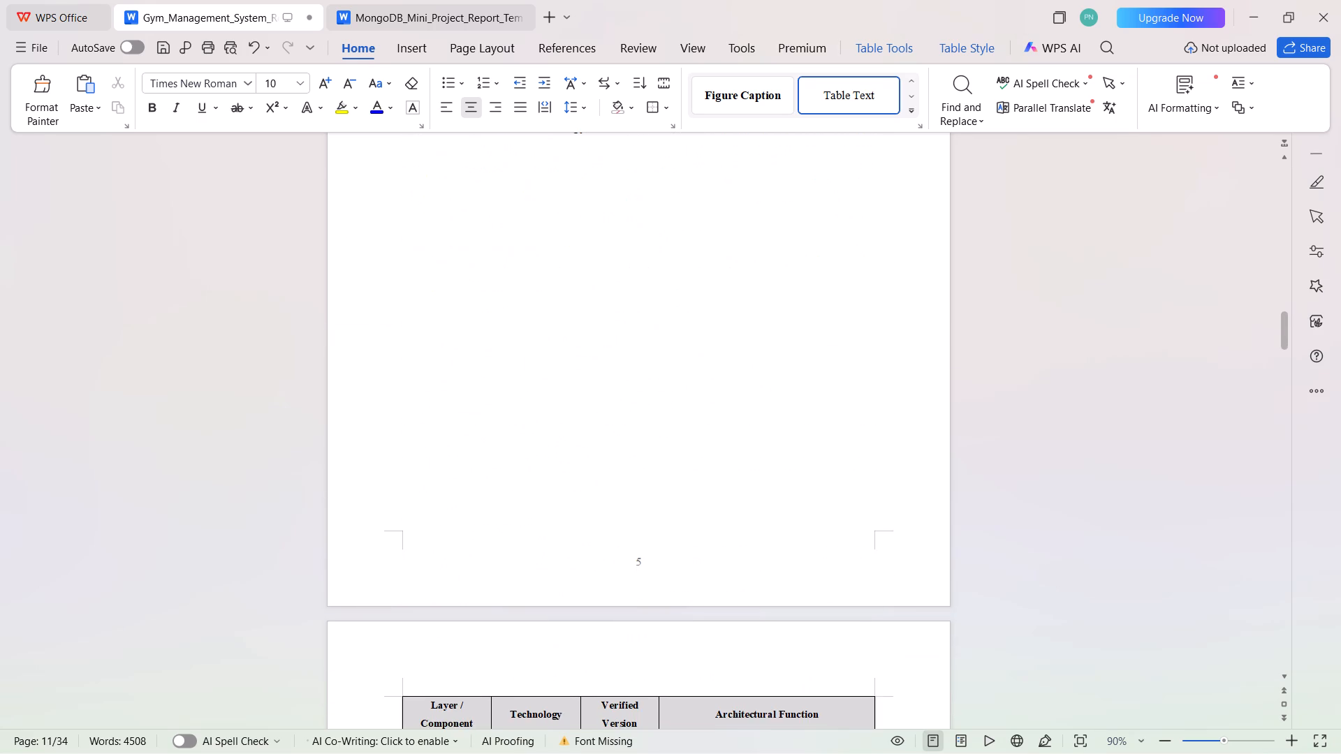
scroll(439, 360, down, 5)
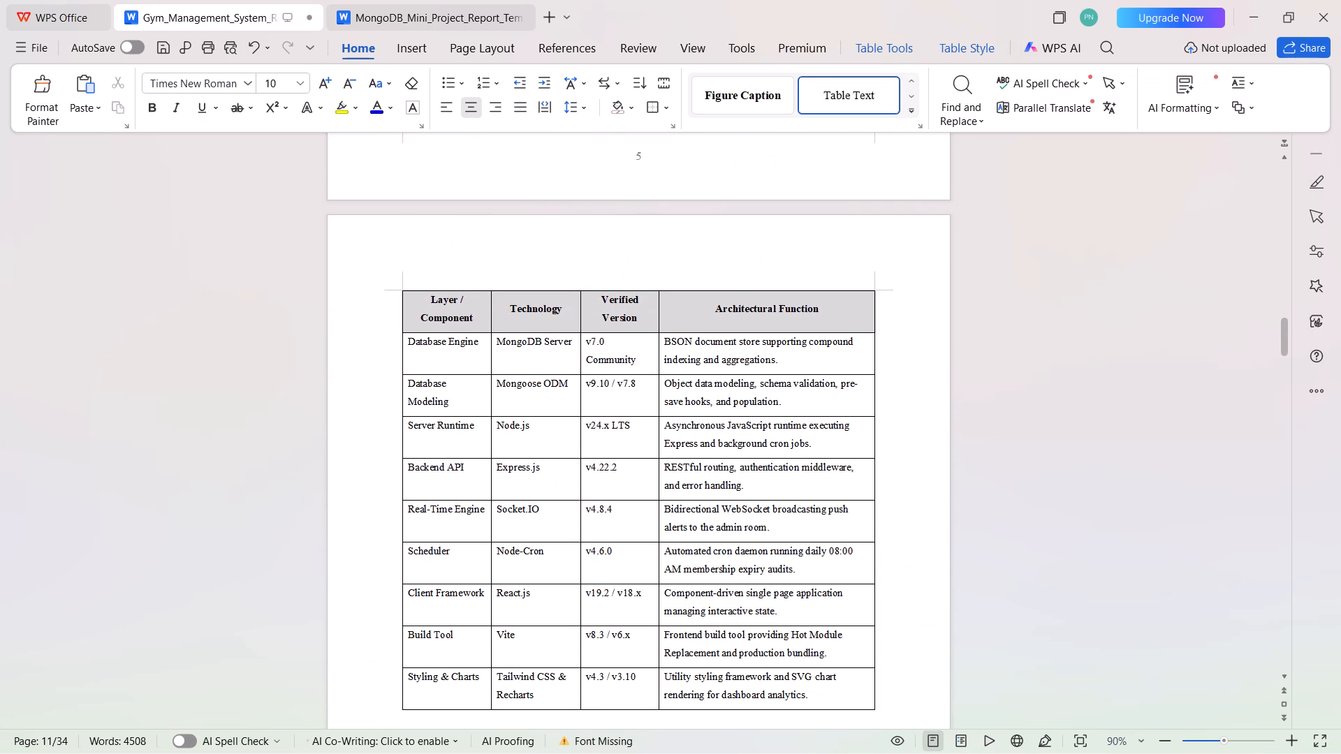
scroll(455, 403, down, 3)
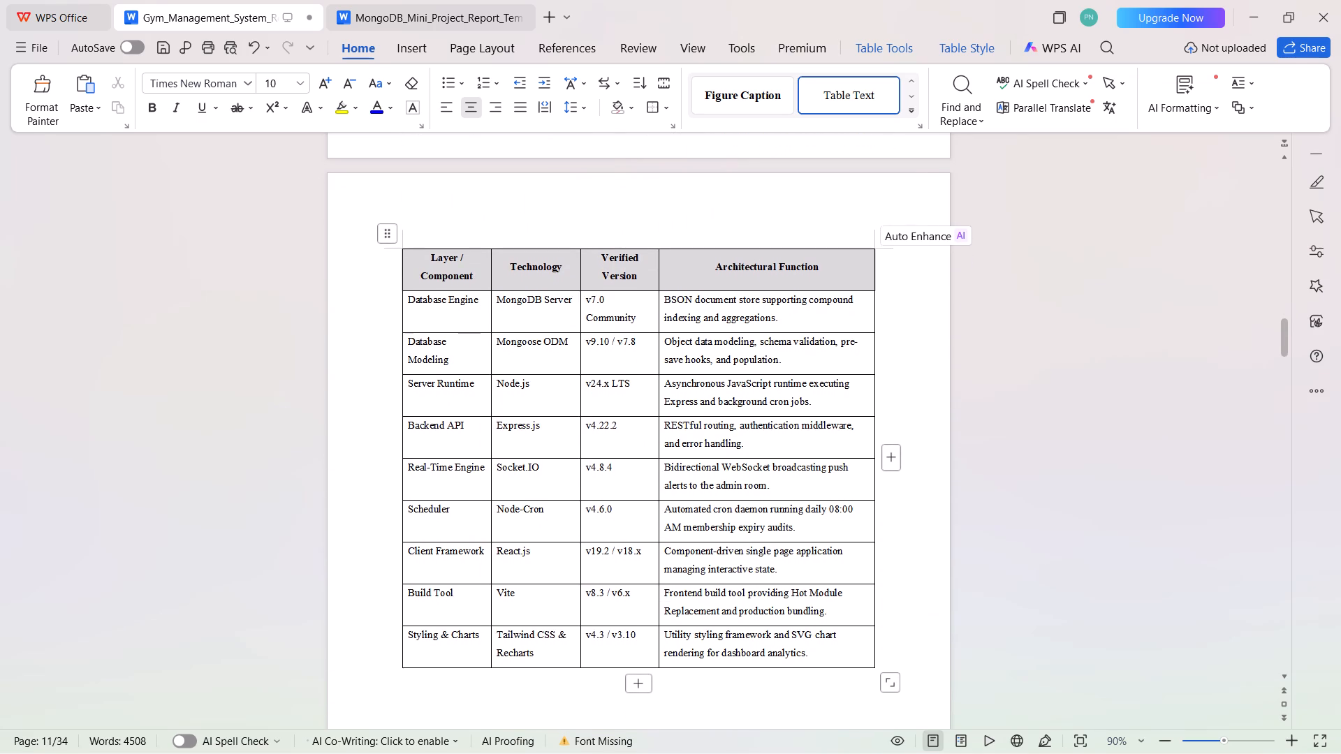
scroll(477, 473, up, 1)
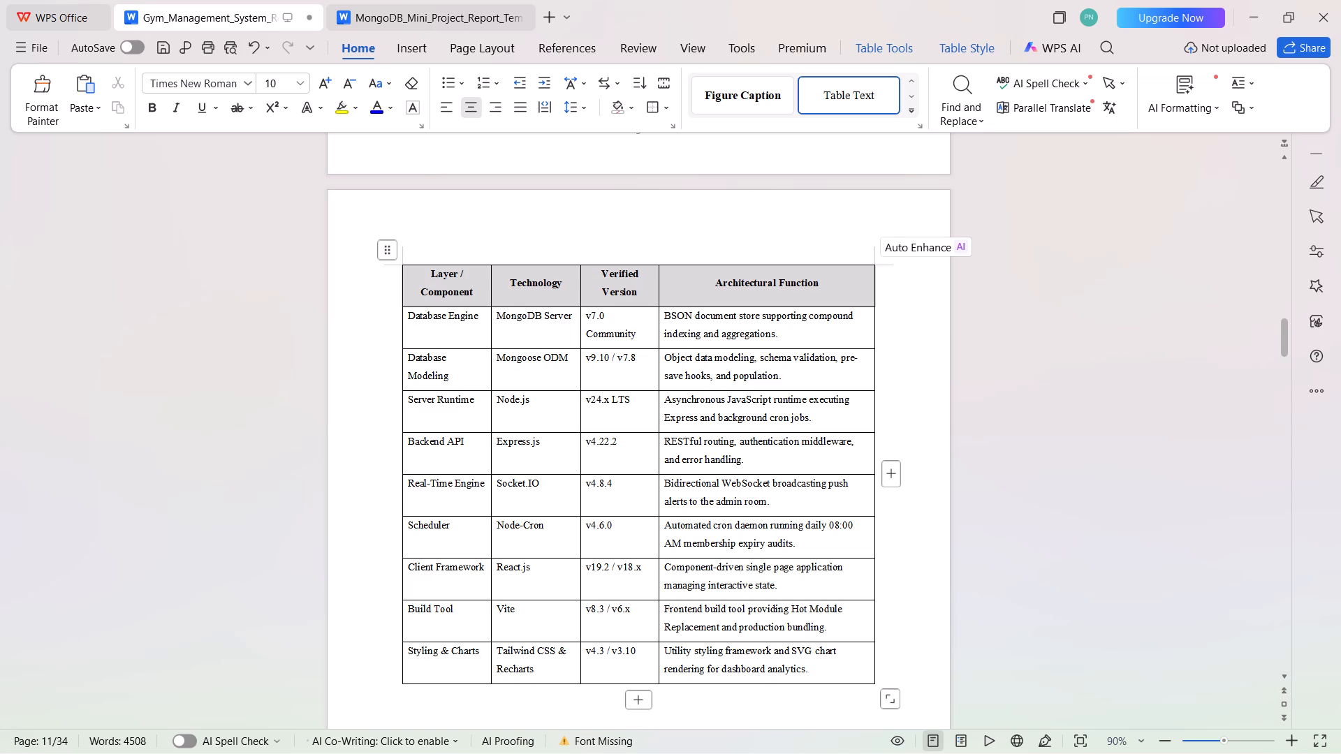
Cut the whole software and technology stack table and paste it on a new line directly below the Table 3.2 caption.
drag(882, 674, 410, 288)
key(ctrl+x)
scroll(410, 288, up, 5)
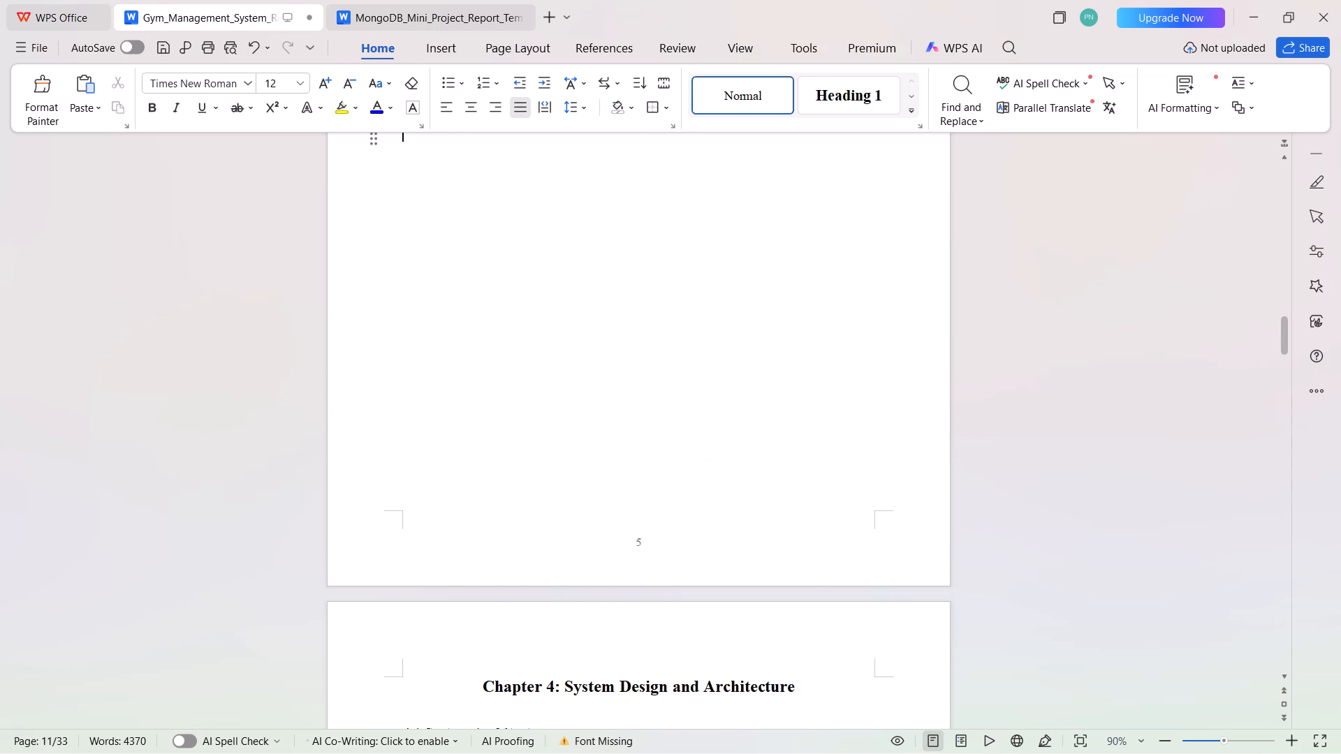
scroll(468, 167, up, 2)
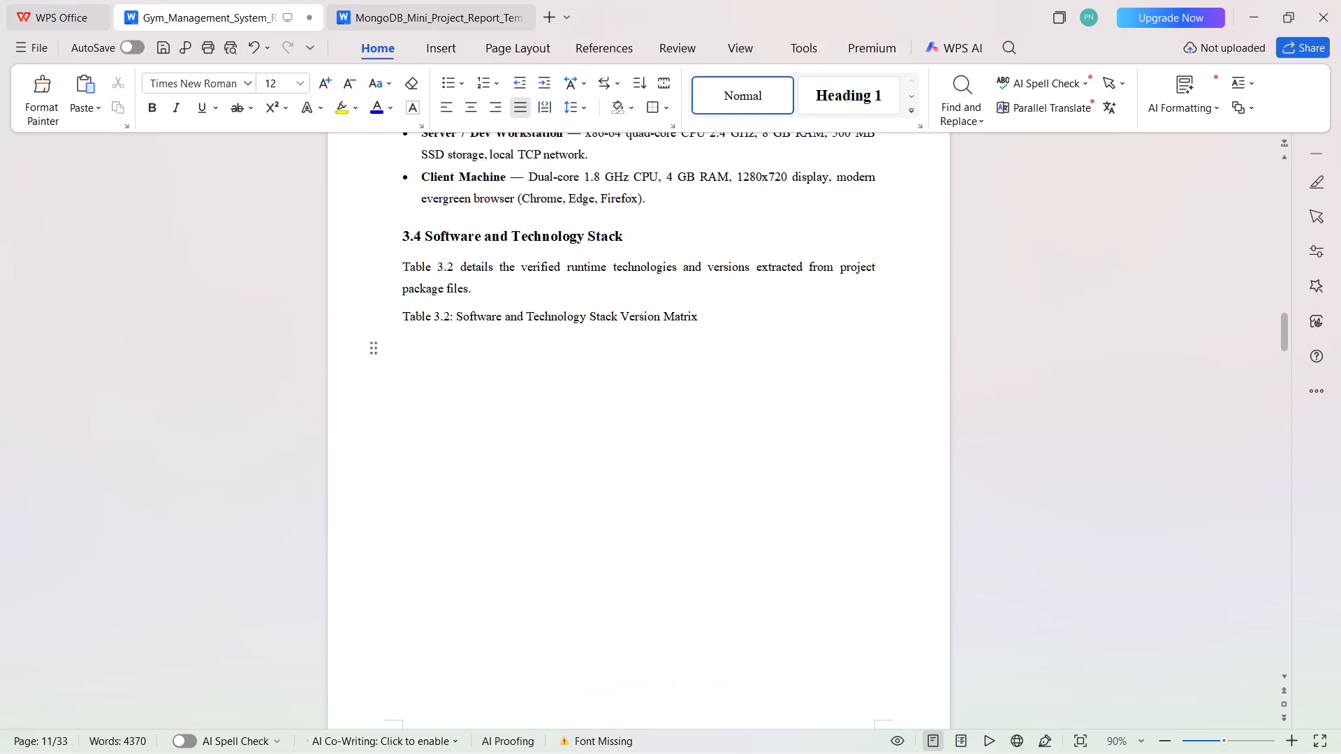
scroll(468, 167, up, 7)
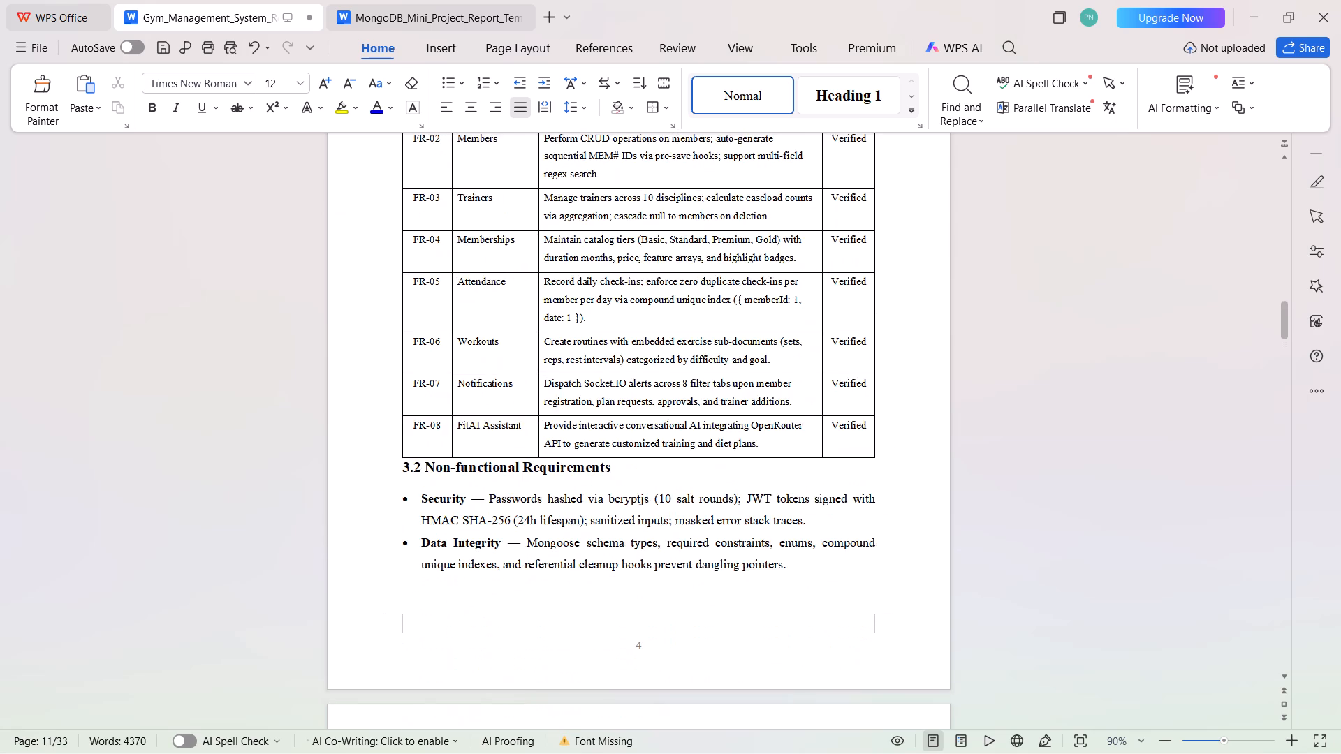
scroll(468, 167, up, 1)
click(453, 251)
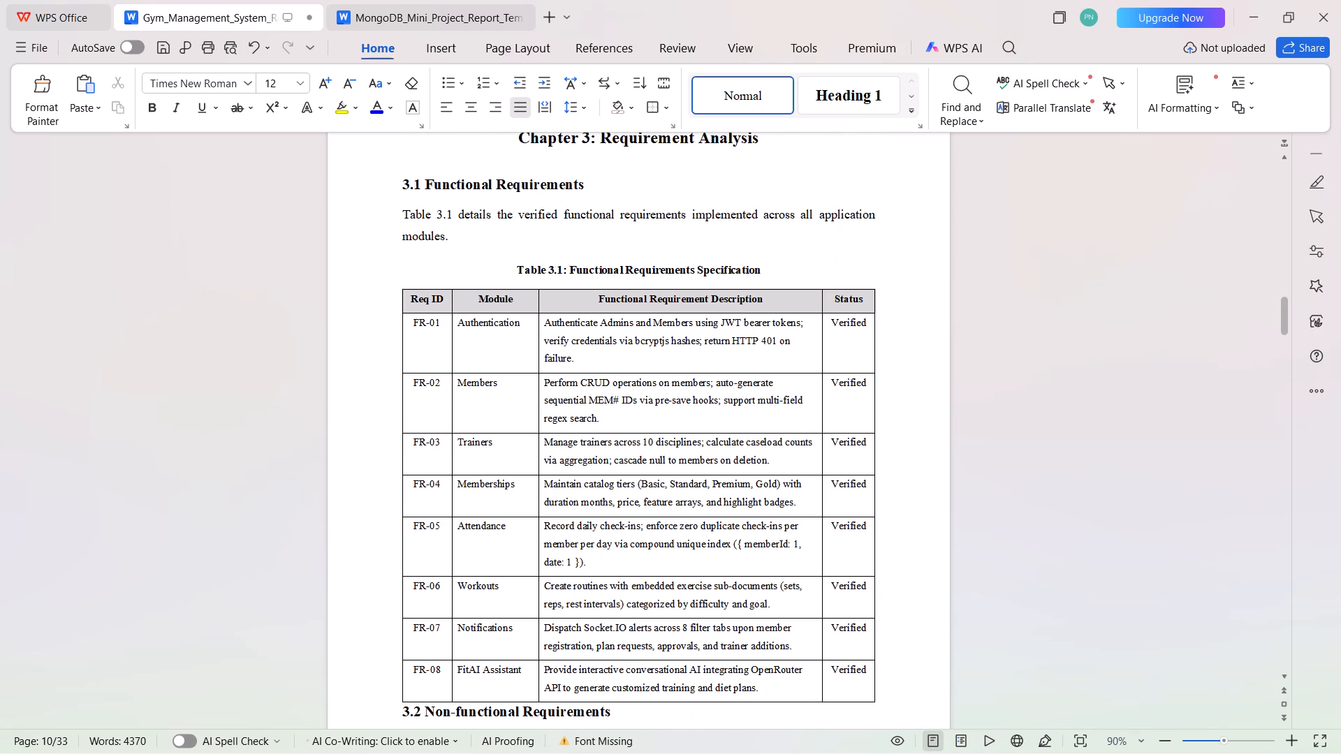
key(Down)
scroll(453, 251, down, 8)
scroll(474, 479, down, 2)
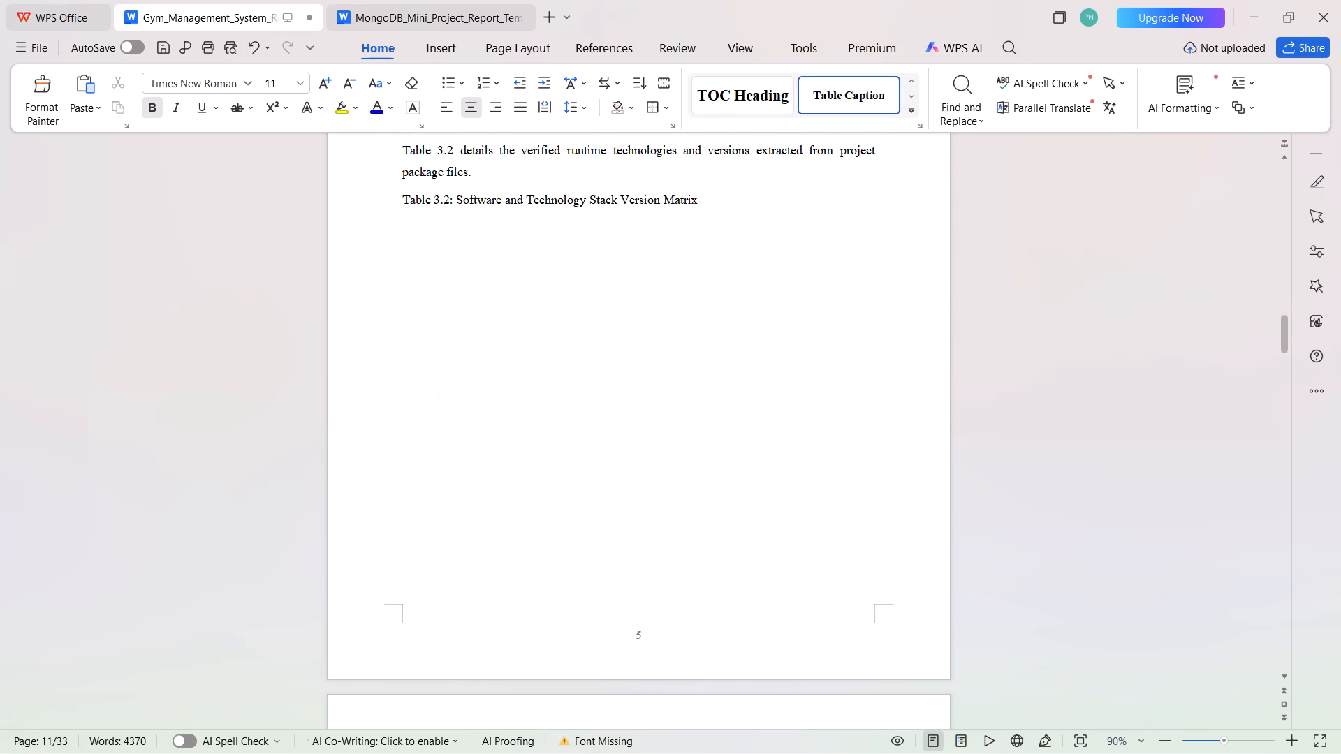
click(733, 198)
key(Return)
key(ctrl+v)
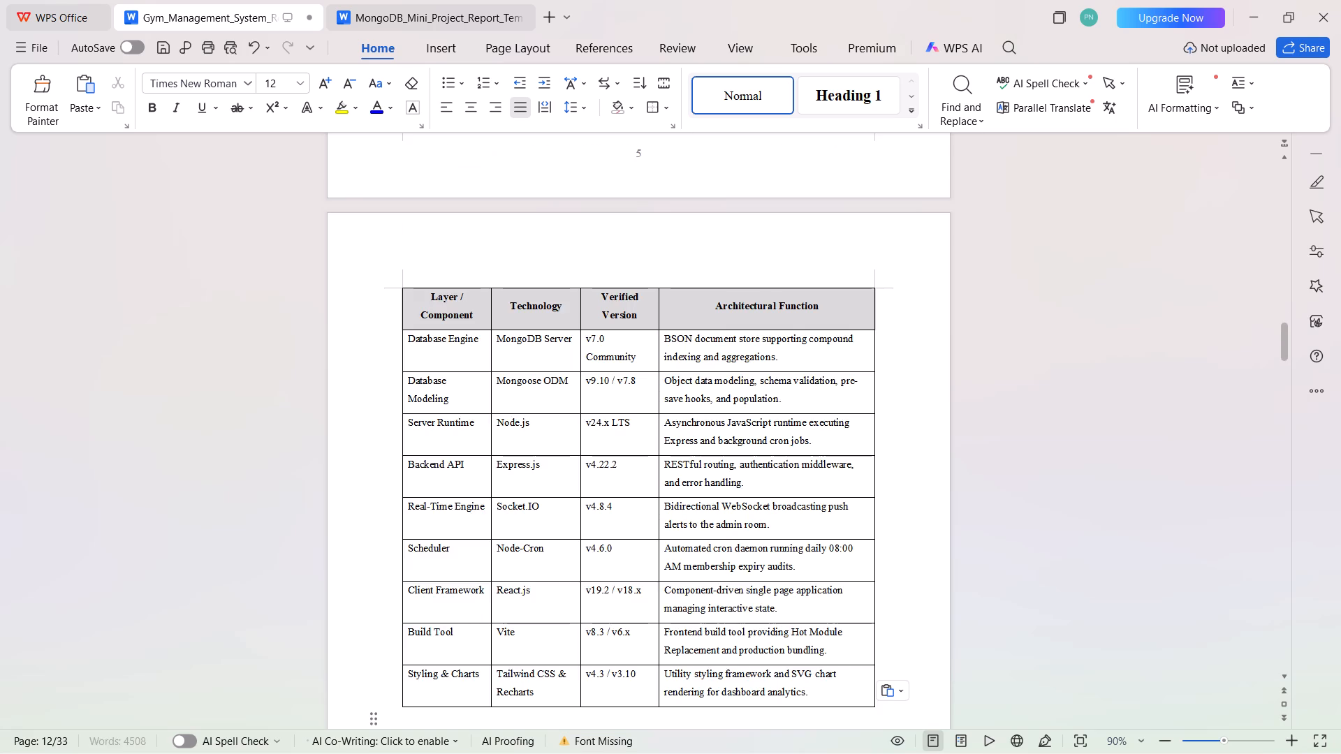
Examine the gap between the Table 3.2 caption and its table, and the text of Sections 3.2 to 3.4 above it.
scroll(733, 198, up, 3)
scroll(733, 198, down, 1)
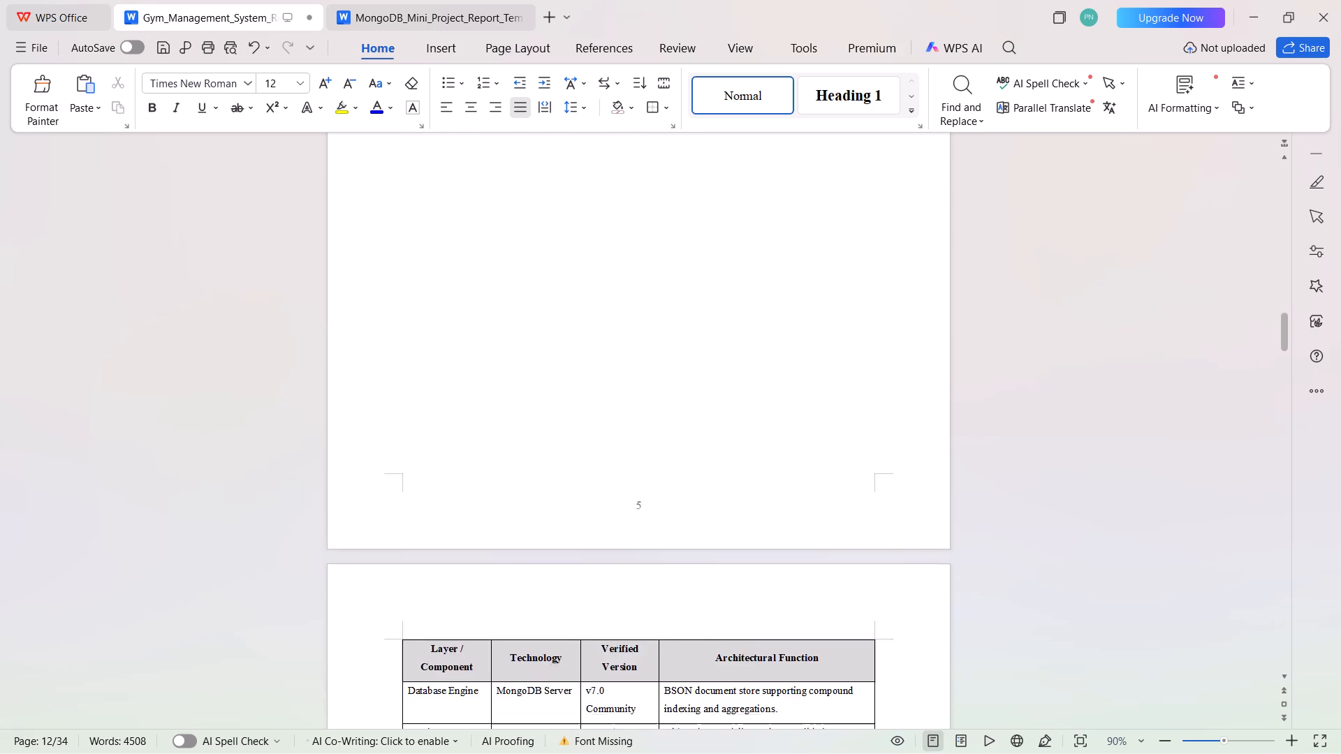
scroll(733, 198, down, 1)
scroll(733, 198, up, 5)
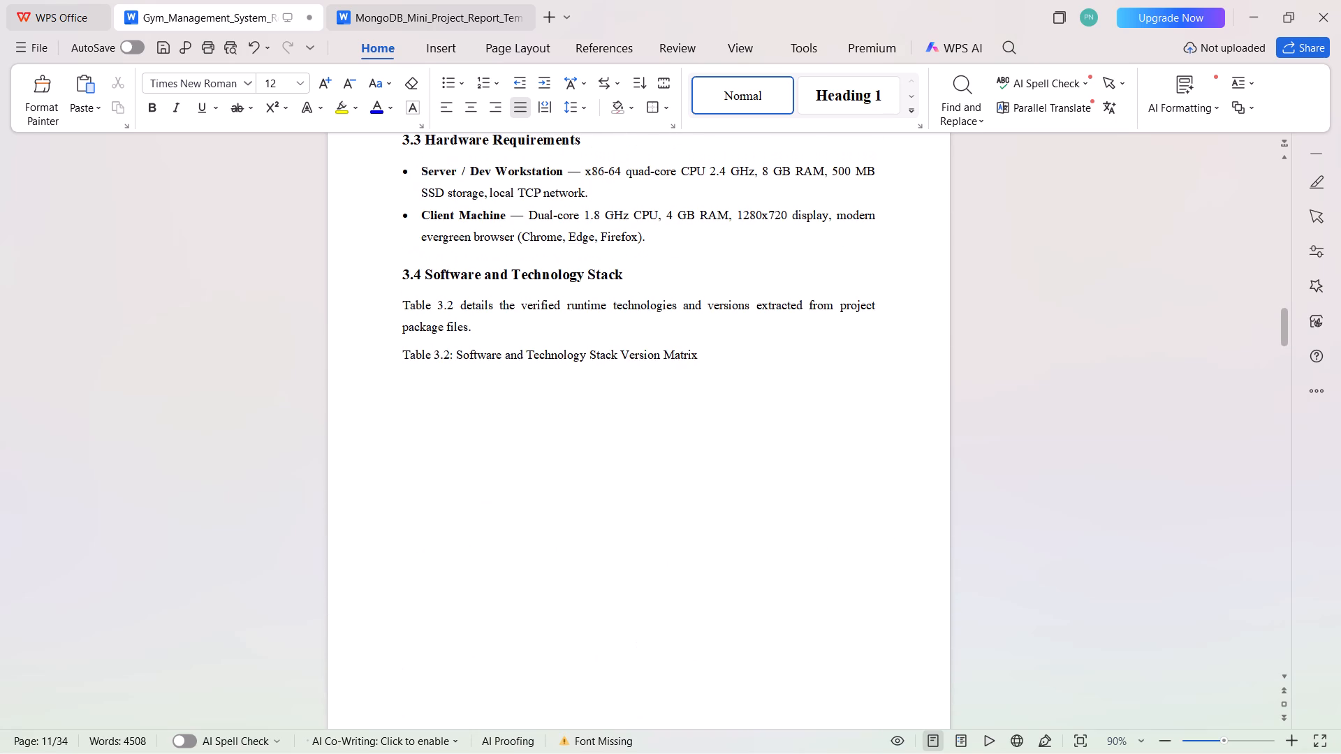
scroll(733, 198, up, 2)
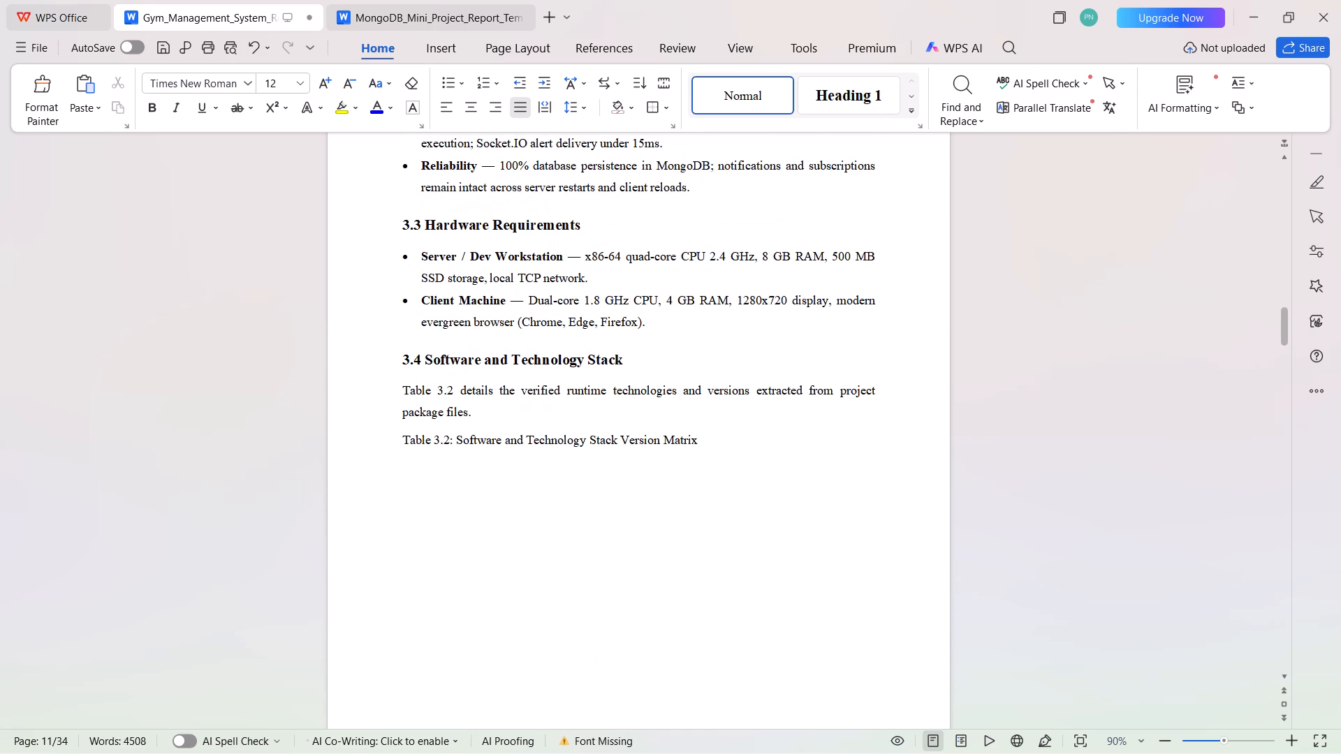
scroll(733, 198, up, 1)
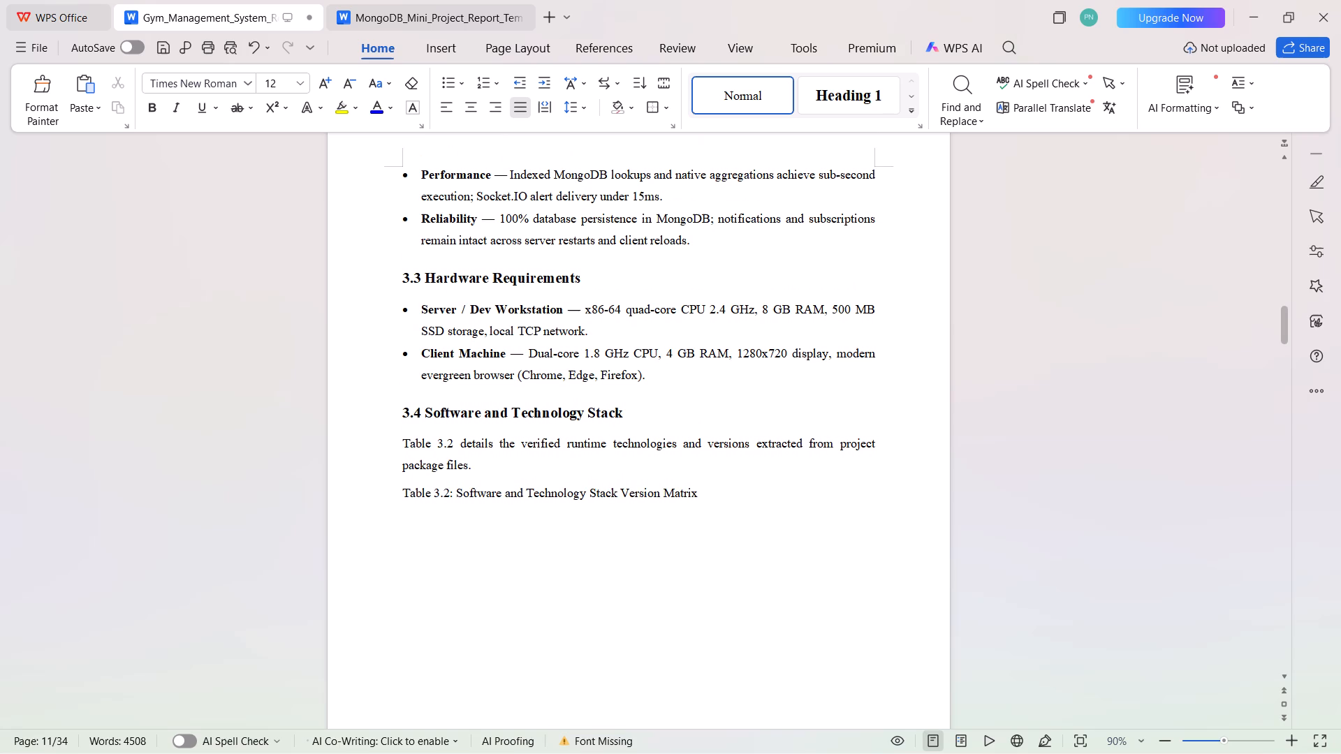
scroll(733, 198, up, 1)
scroll(591, 415, down, 1)
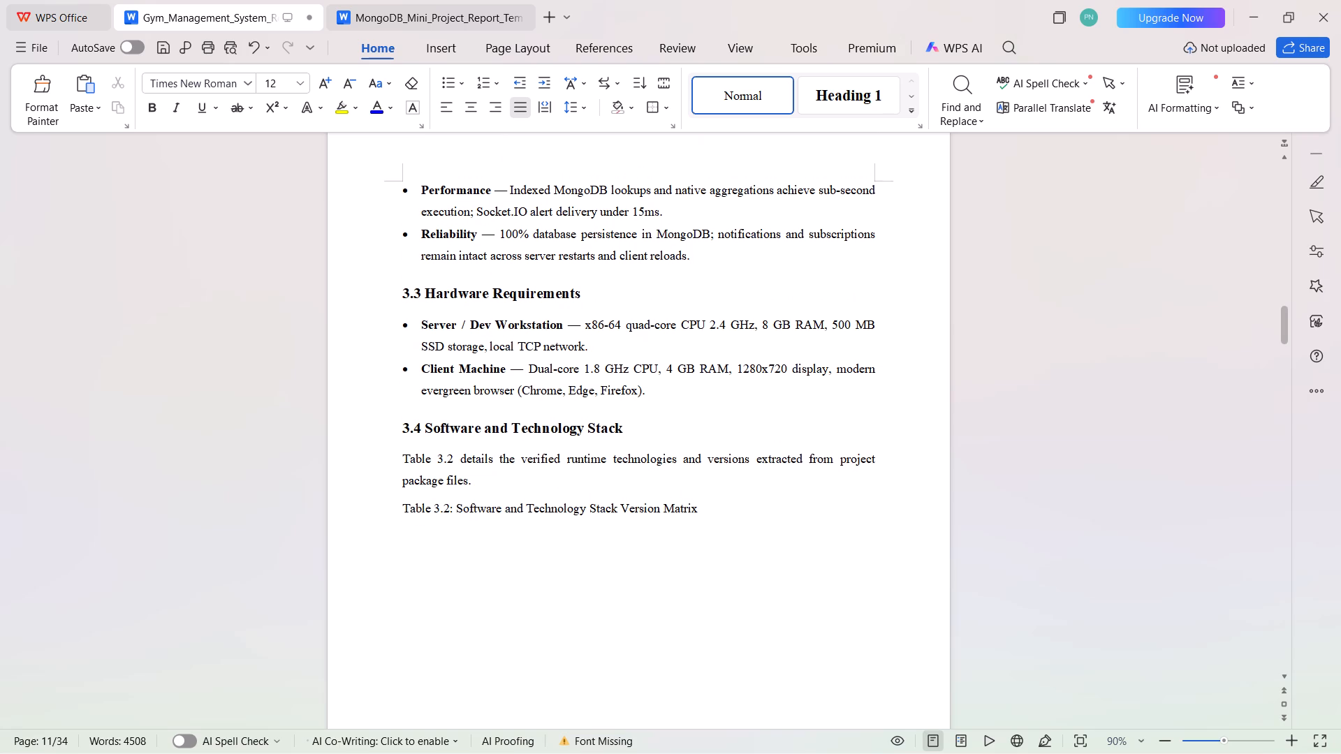
Delete the introductory paragraph about verified runtime technologies under the 3.4 Software and Technology Stack heading.
scroll(591, 415, down, 1)
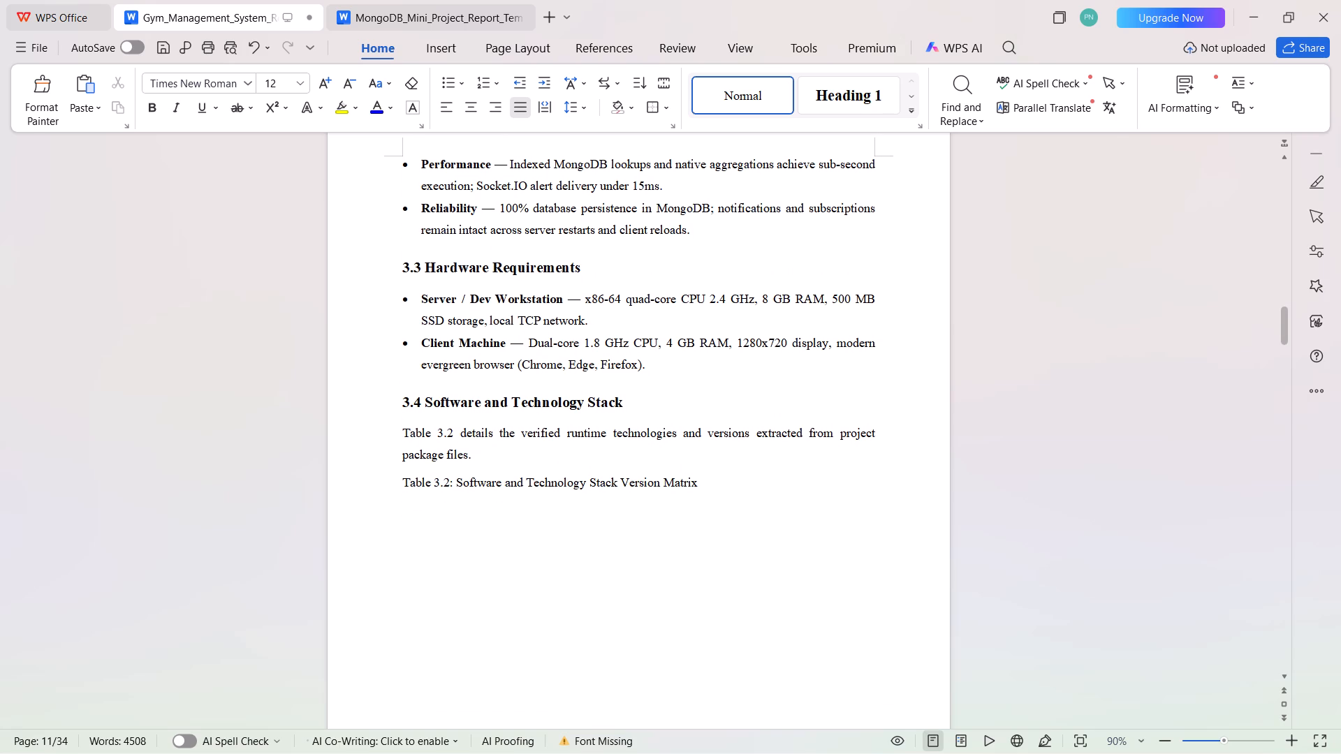
drag(499, 460, 400, 436)
key(BackSpace)
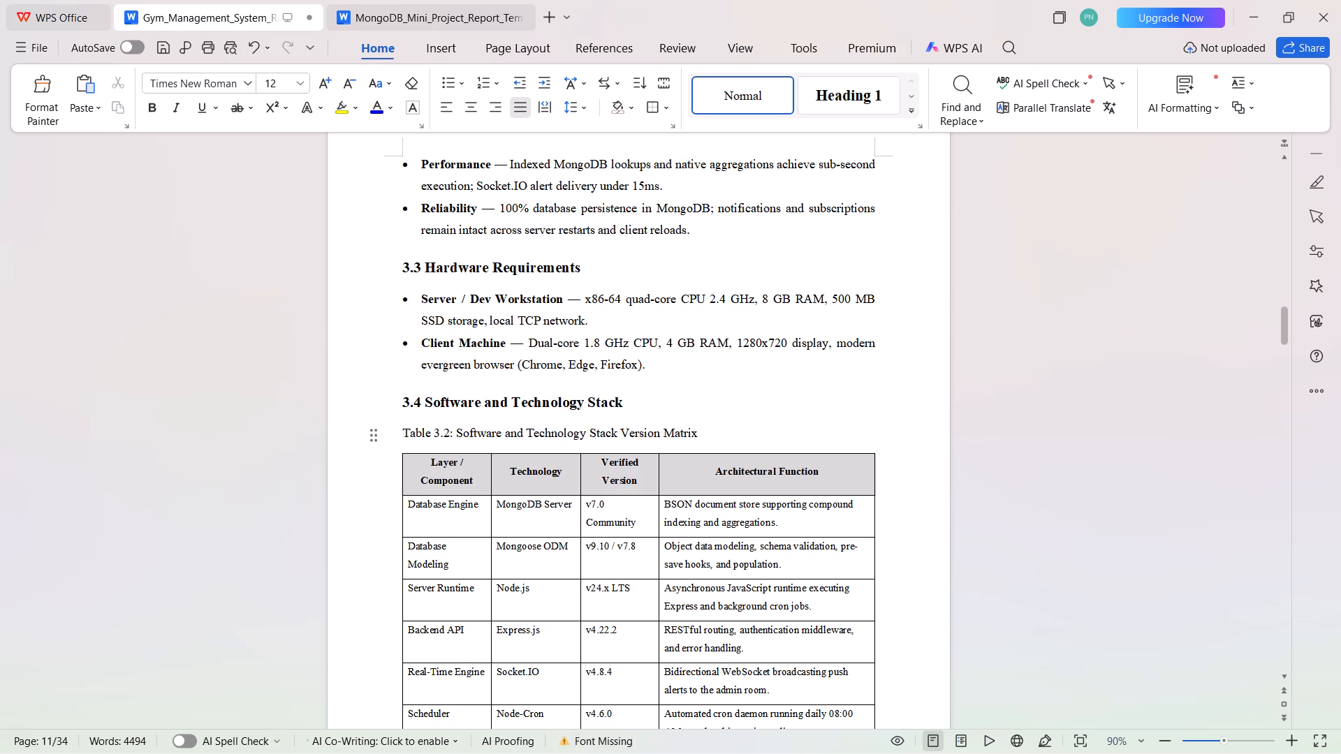
Delete the empty paragraph space at the top of the blank page between Table 3.2 and Chapter 4.
scroll(651, 419, down, 5)
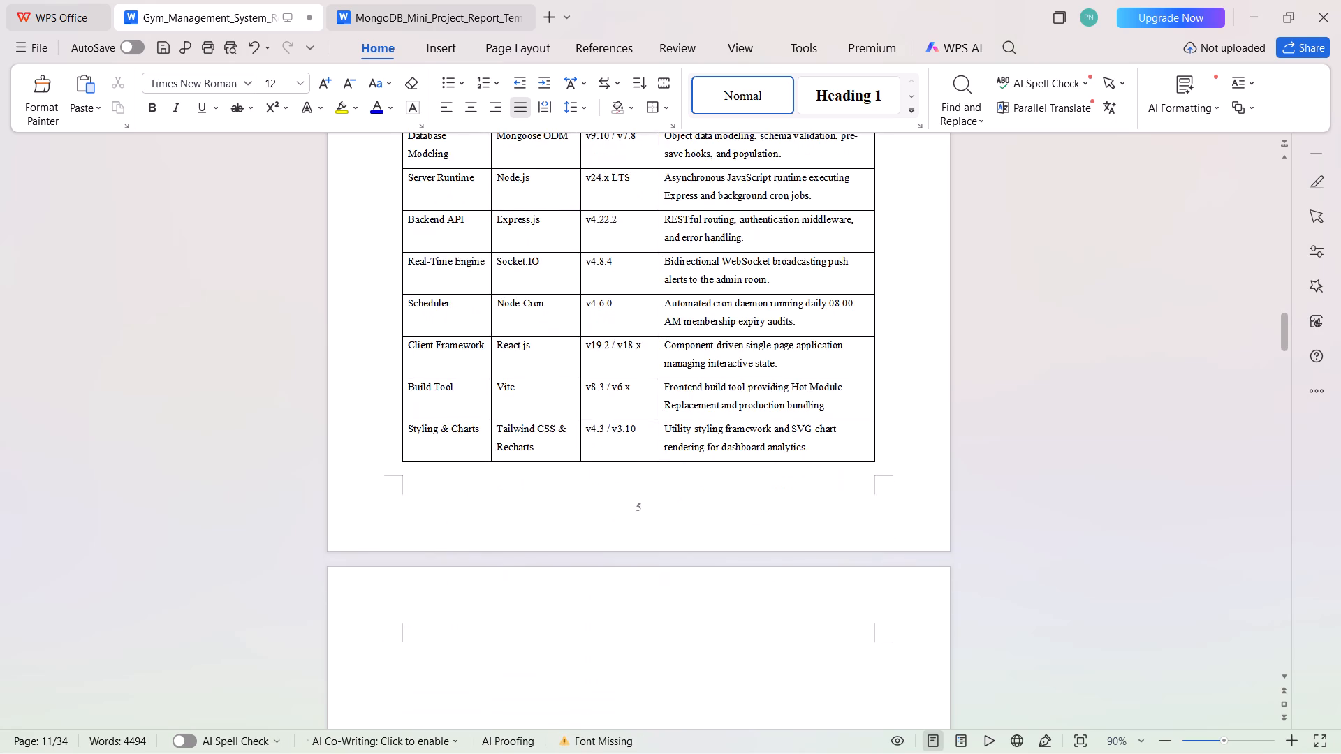
scroll(651, 419, down, 5)
scroll(651, 419, up, 5)
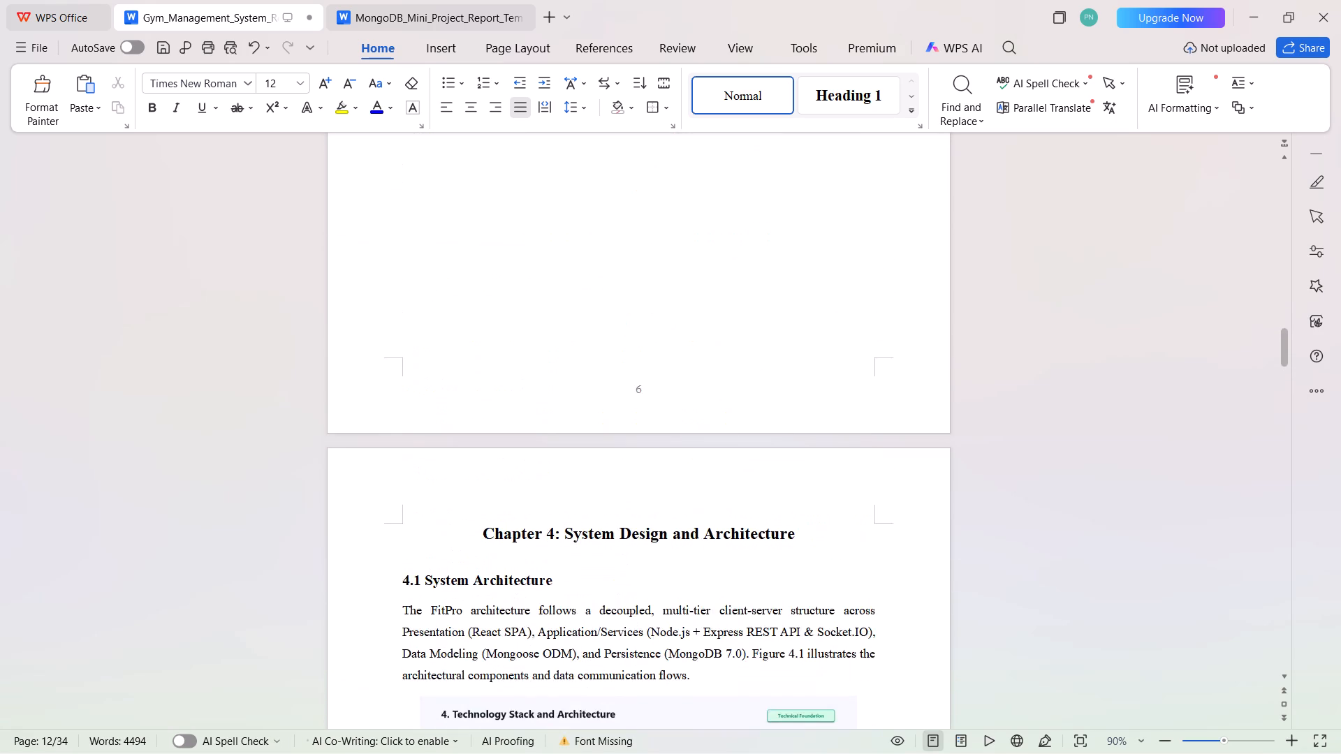
scroll(651, 419, up, 5)
click(489, 373)
scroll(489, 373, up, 1)
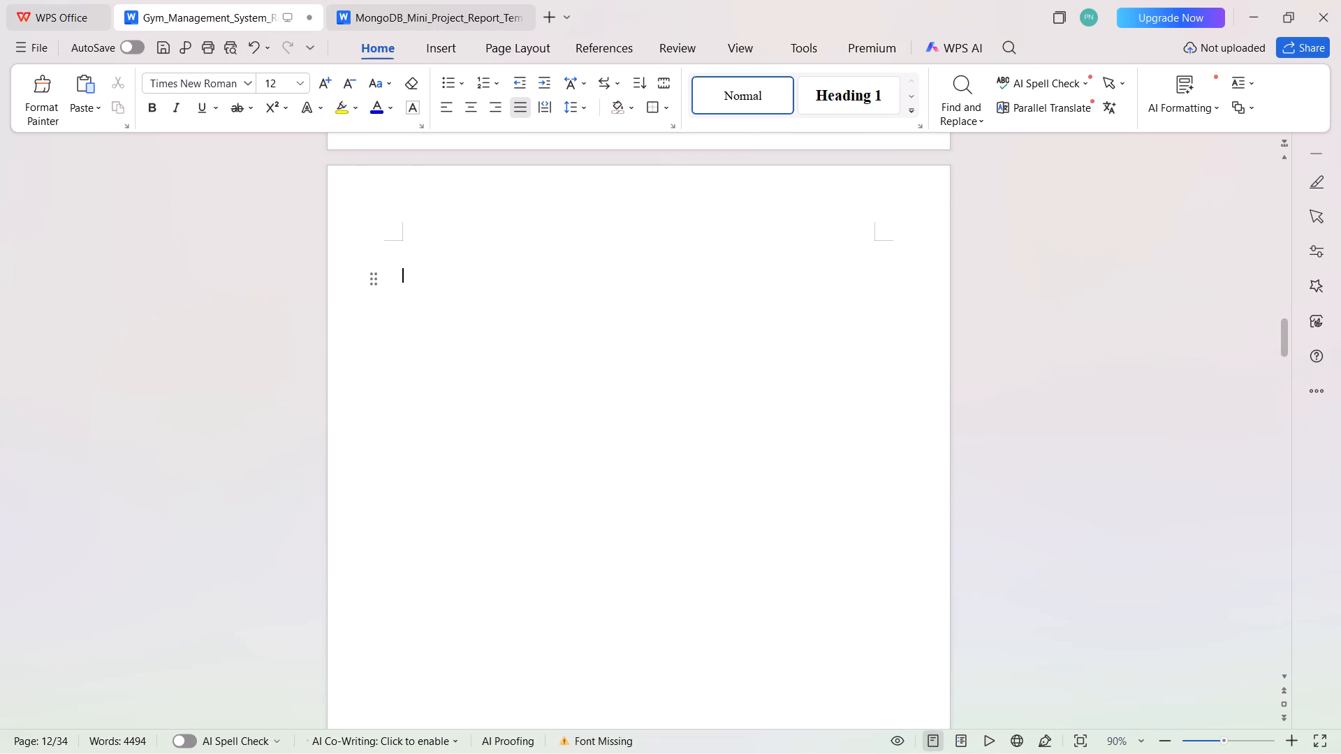
key(BackSpace)
key(BackSpace)
key(BackSpace)
key(BackSpace)
key(BackSpace)
key(BackSpace)
key(BackSpace)
key(BackSpace)
key(BackSpace)
Try to remove the blank page before Chapter 4 by deleting backward from its lower end.
right_click(481, 355)
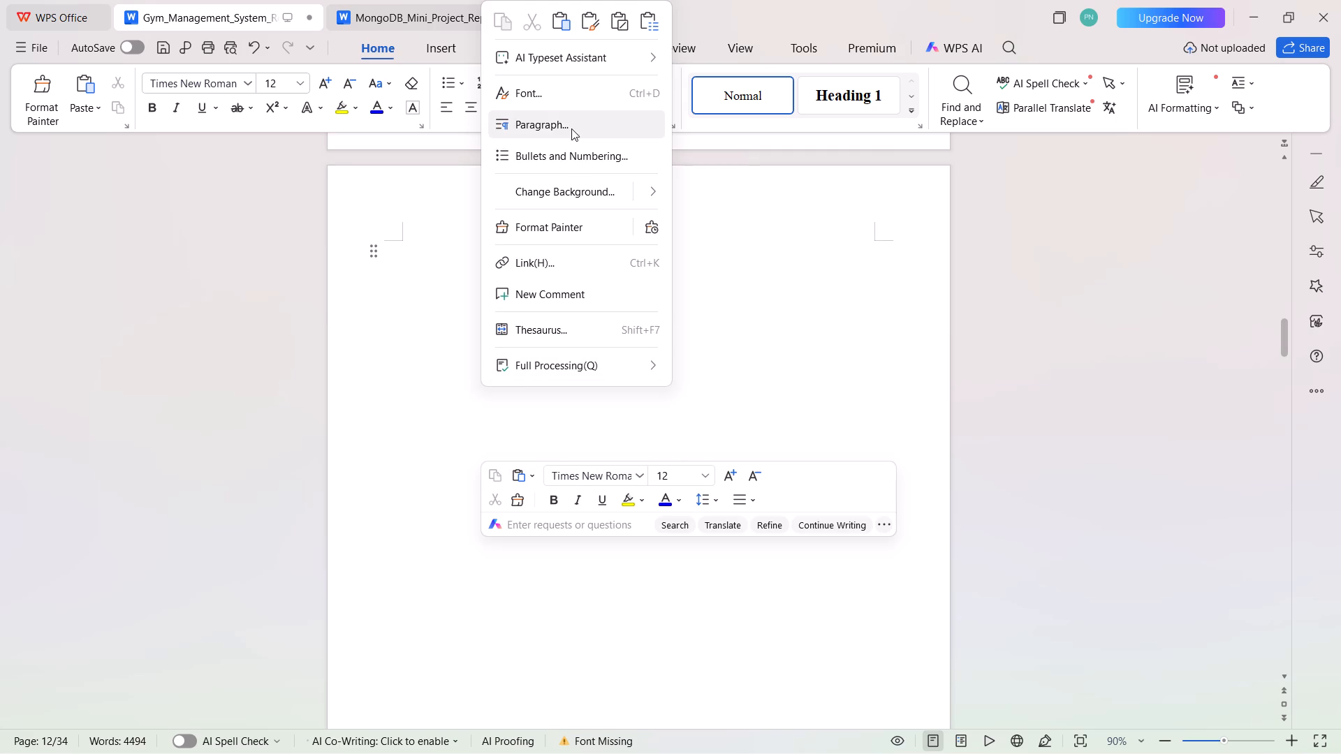
click(775, 419)
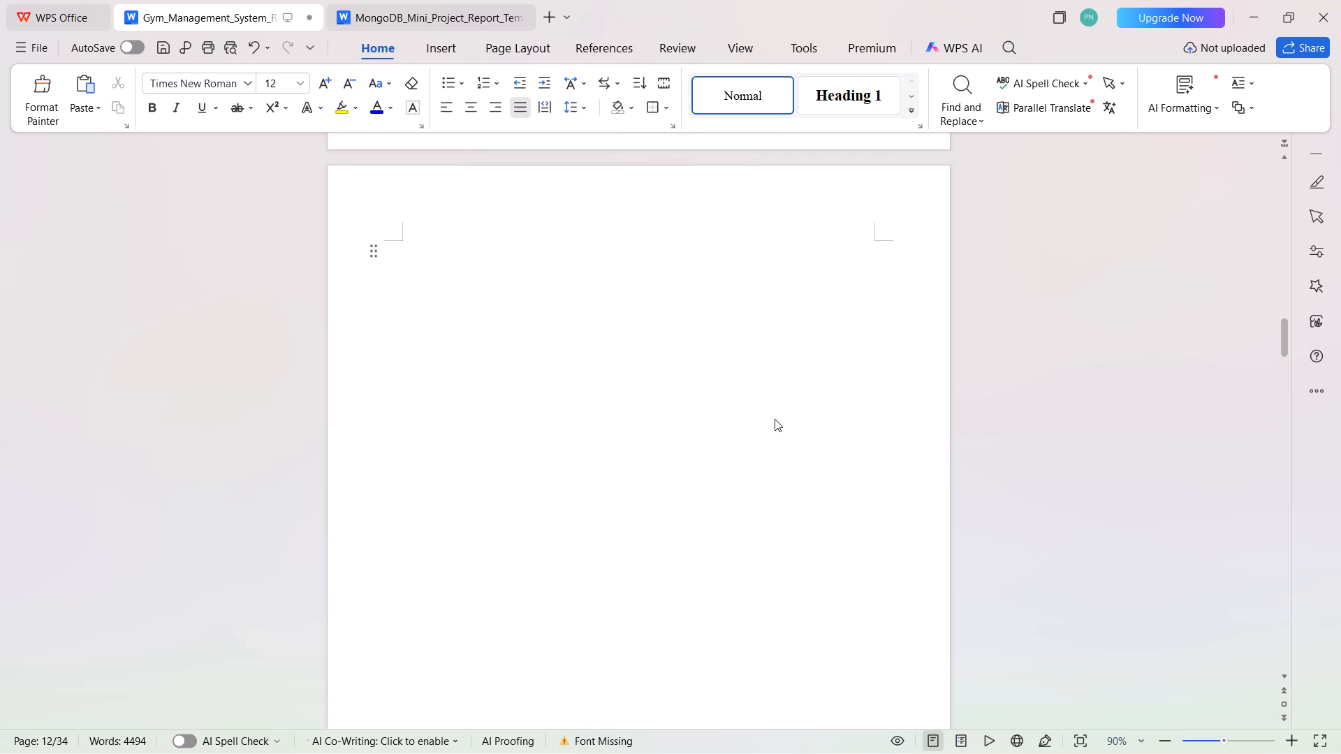
click(631, 453)
scroll(631, 453, down, 4)
scroll(629, 458, up, 1)
scroll(629, 458, down, 1)
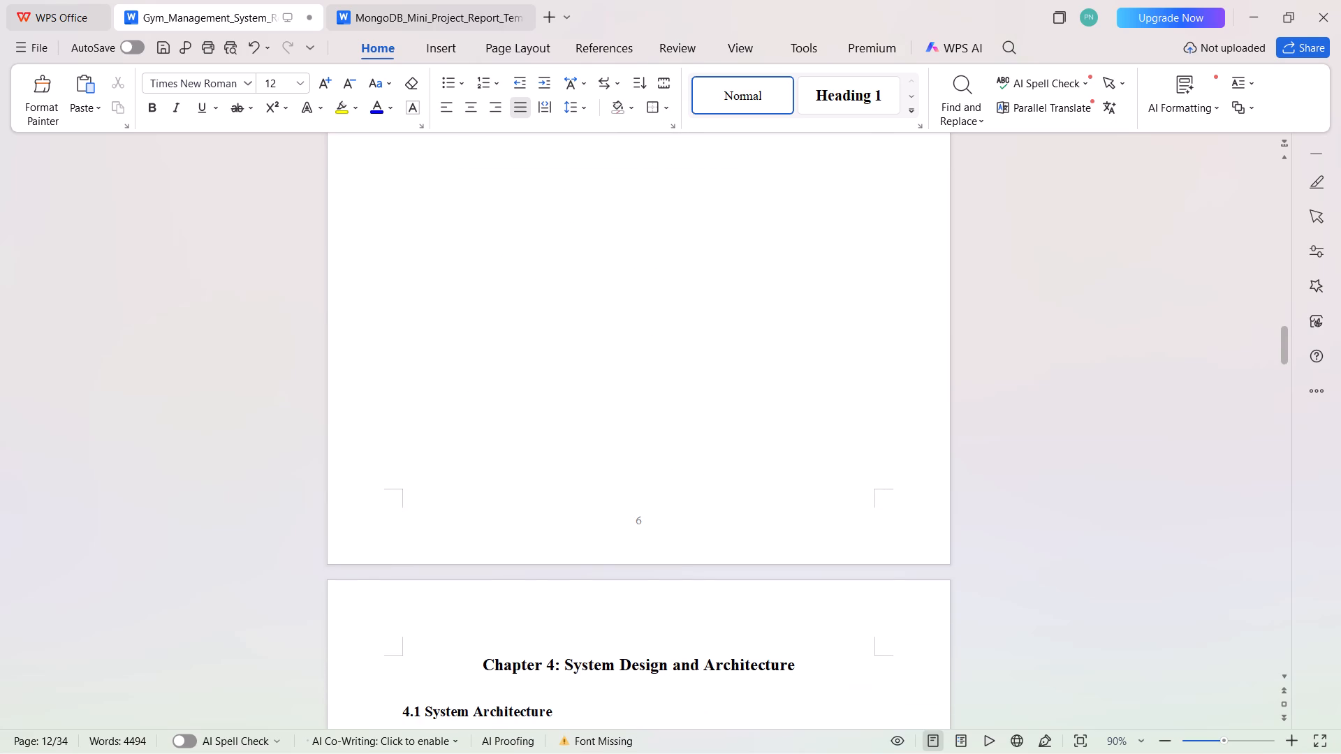
click(450, 514)
click(437, 498)
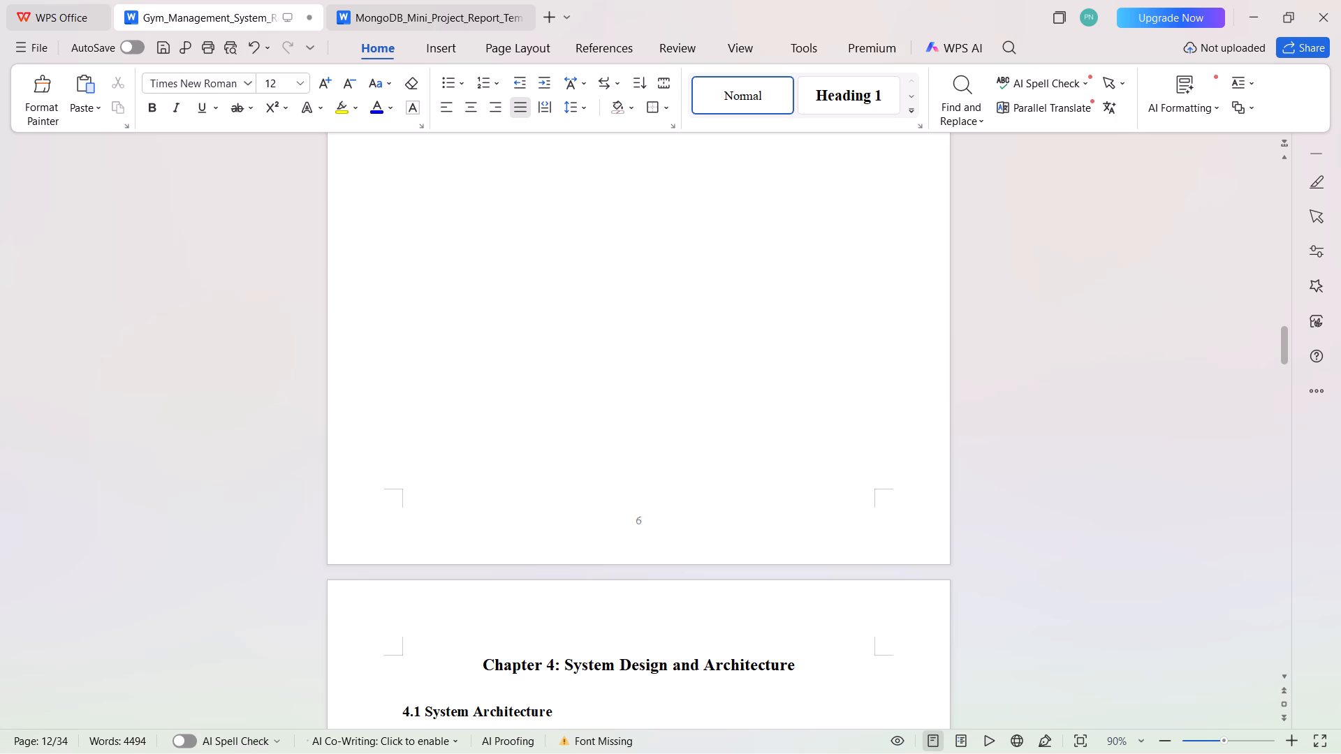
click(433, 492)
key(BackSpace)
key(BackSpace)
key(BackSpace)
key(BackSpace)
key(BackSpace)
key(Down)
key(Down)
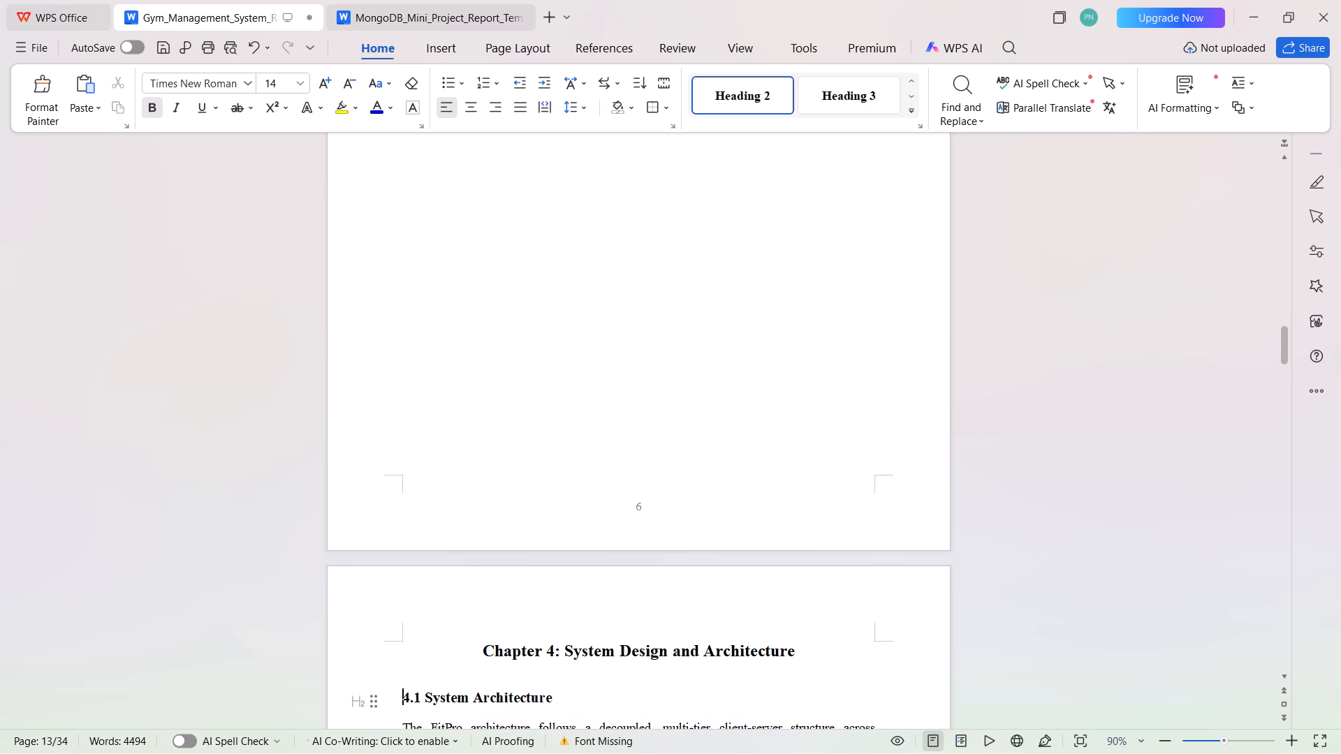
Remove the blank page after Table 3.2 so the Chapter 4 heading starts on the page directly following the table.
scroll(433, 492, up, 6)
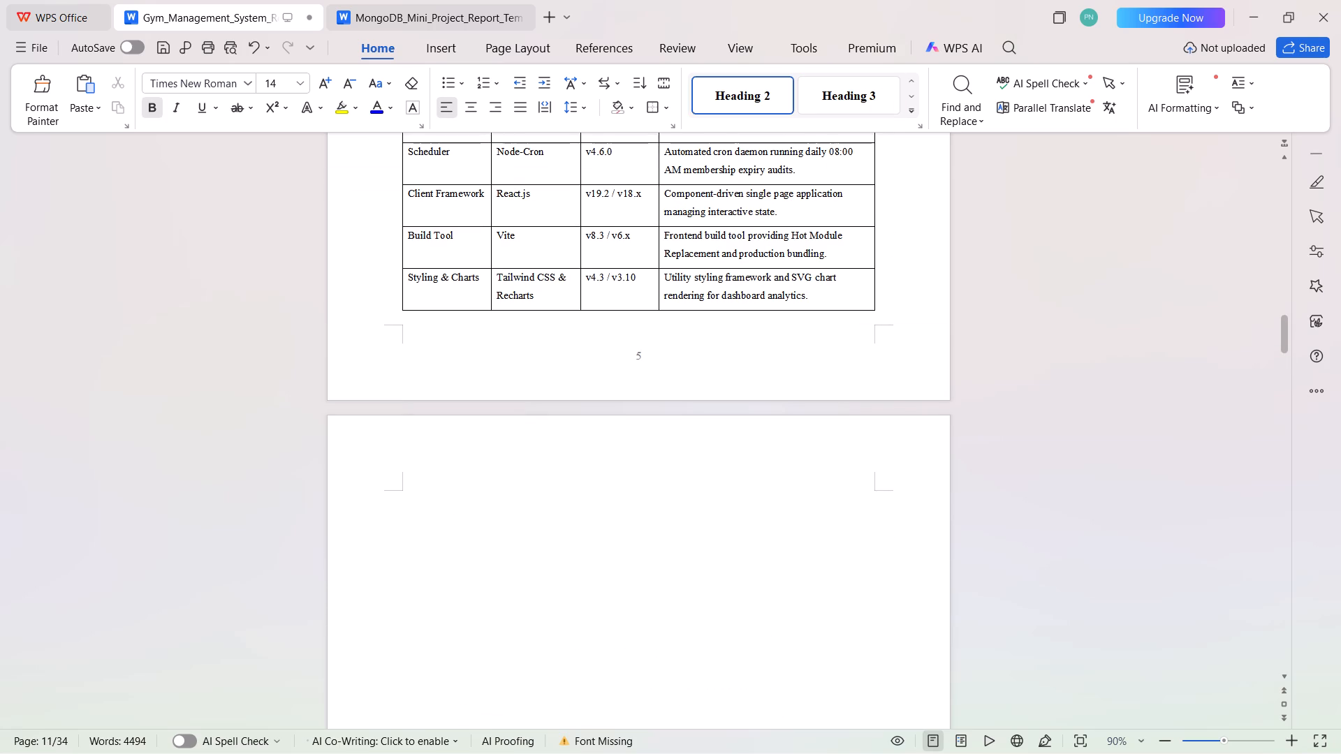
click(441, 505)
click(450, 559)
key(BackSpace)
key(BackSpace)
key(BackSpace)
key(BackSpace)
key(BackSpace)
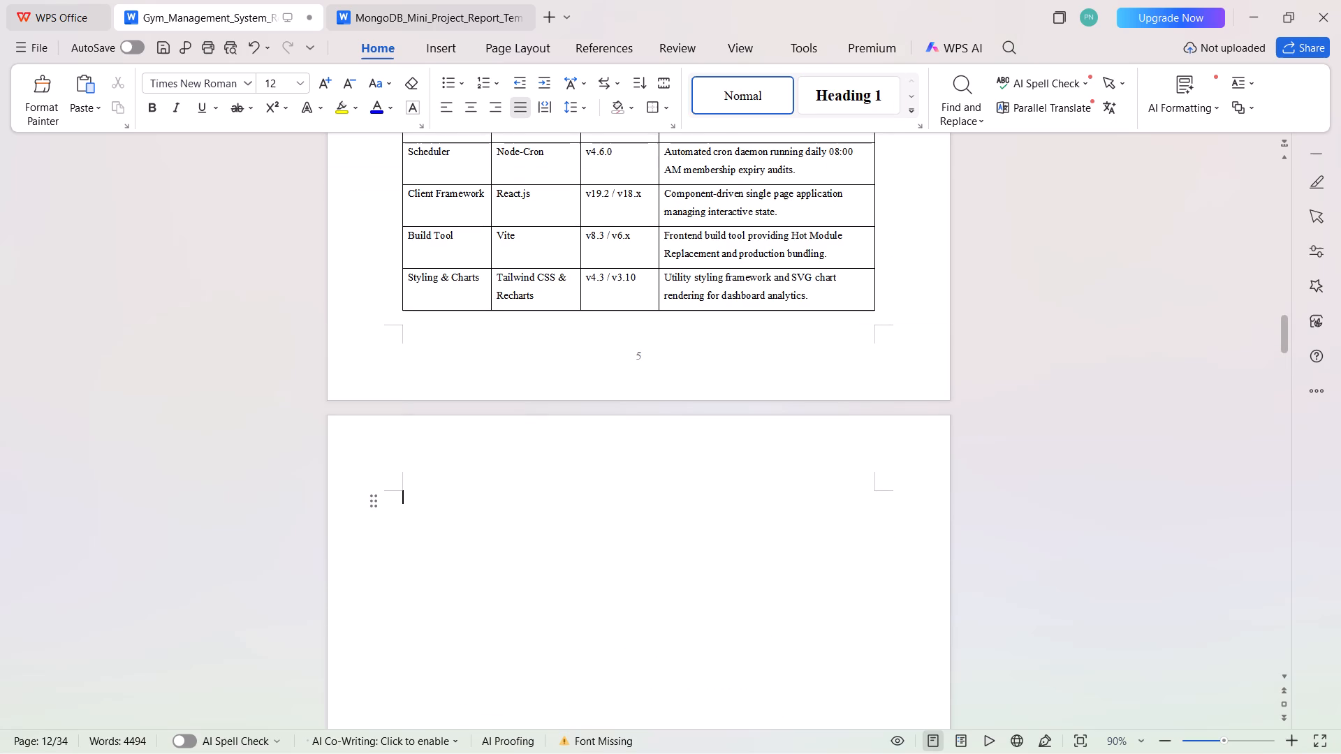
key(BackSpace)
key(Down)
key(Down)
key(Up)
key(Up)
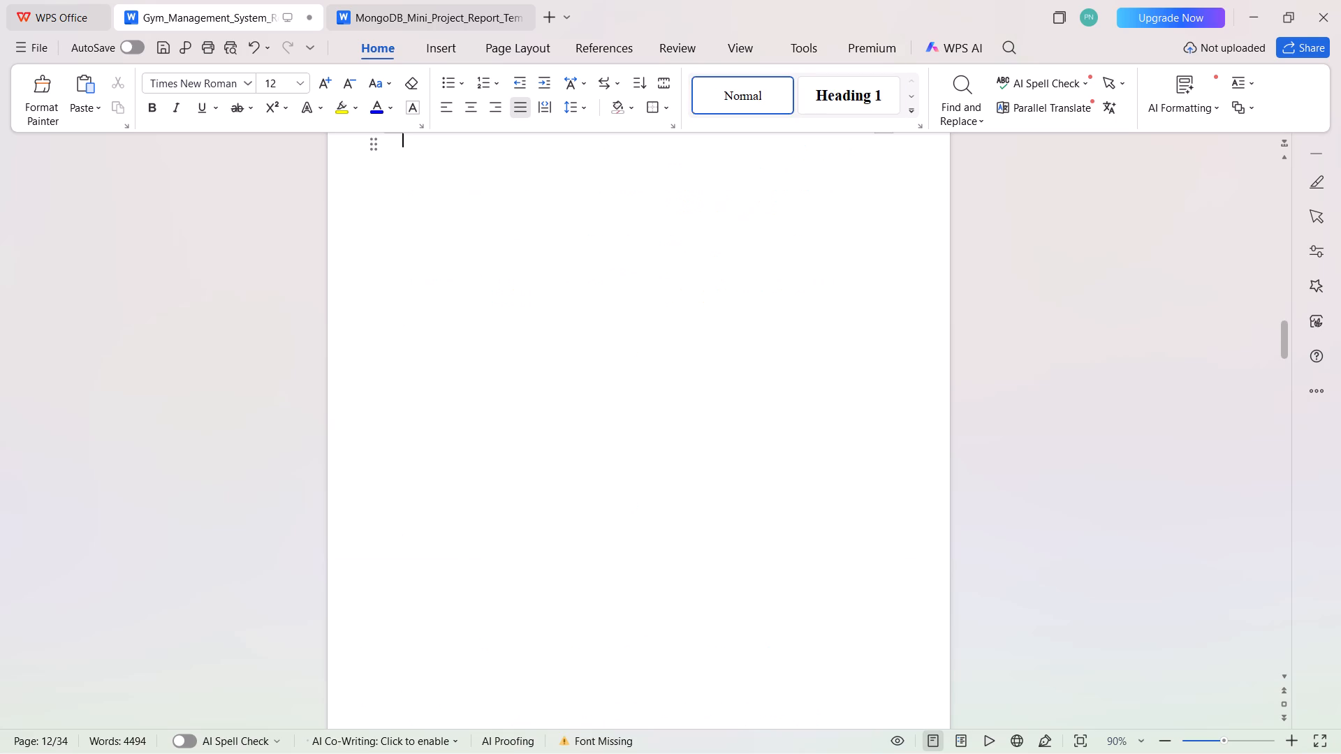
key(Down)
key(Down)
key(Up)
key(BackSpace)
key(BackSpace)
key(BackSpace)
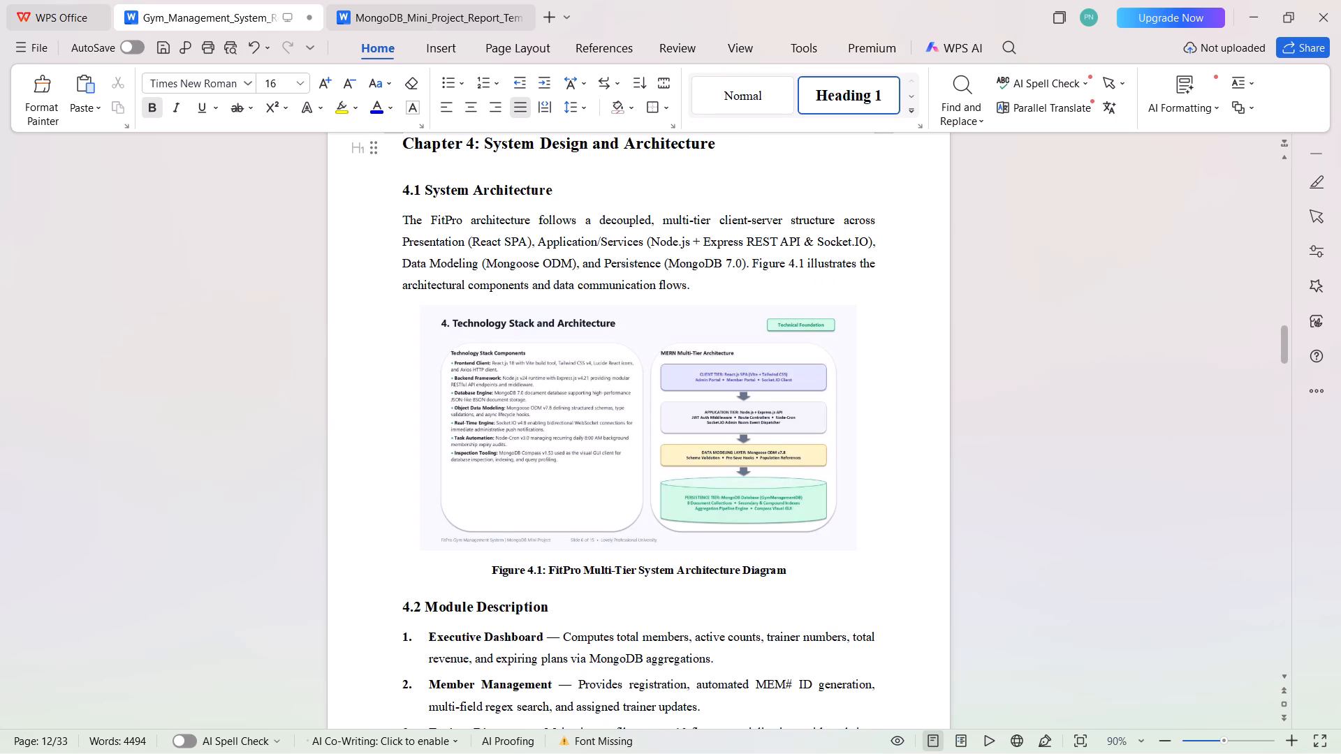
Indent the Chapter 4: System Design and Architecture heading by two tabs to bring it near the line's centre.
scroll(450, 559, up, 2)
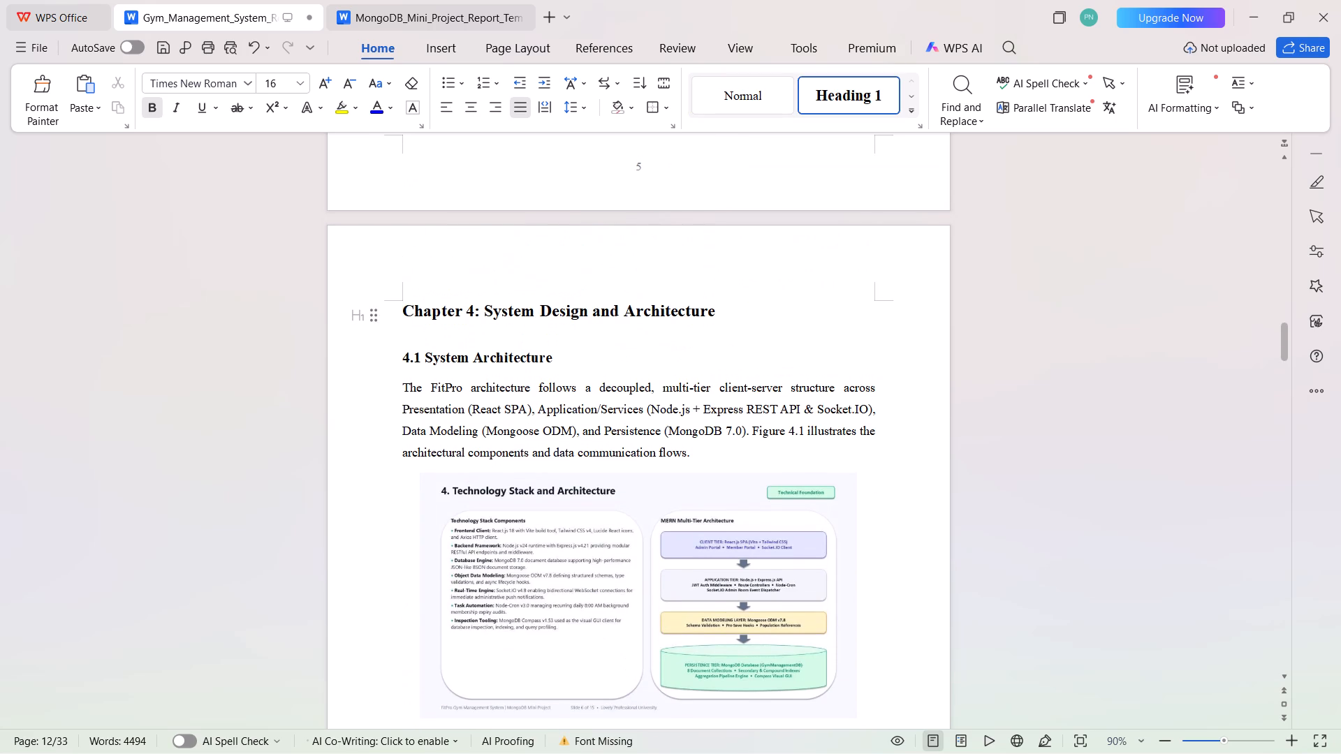
key(Tab)
key(Tab)
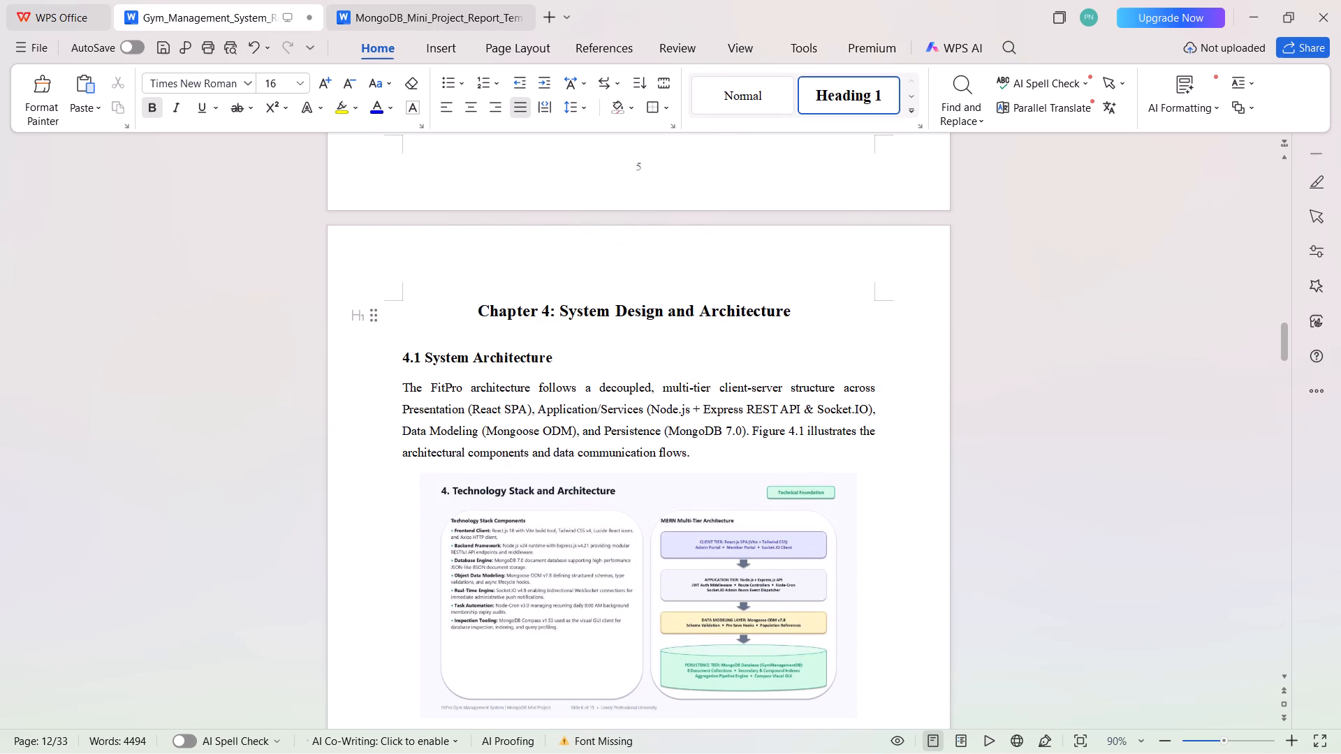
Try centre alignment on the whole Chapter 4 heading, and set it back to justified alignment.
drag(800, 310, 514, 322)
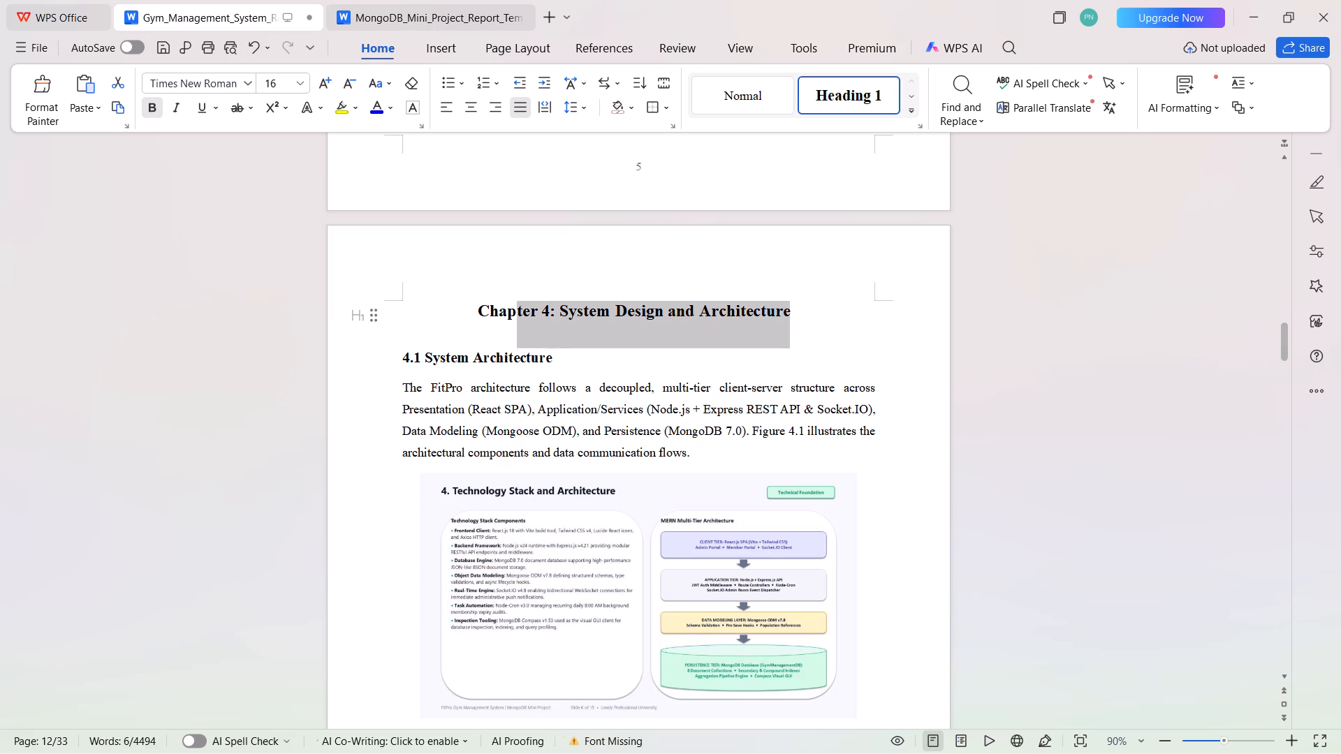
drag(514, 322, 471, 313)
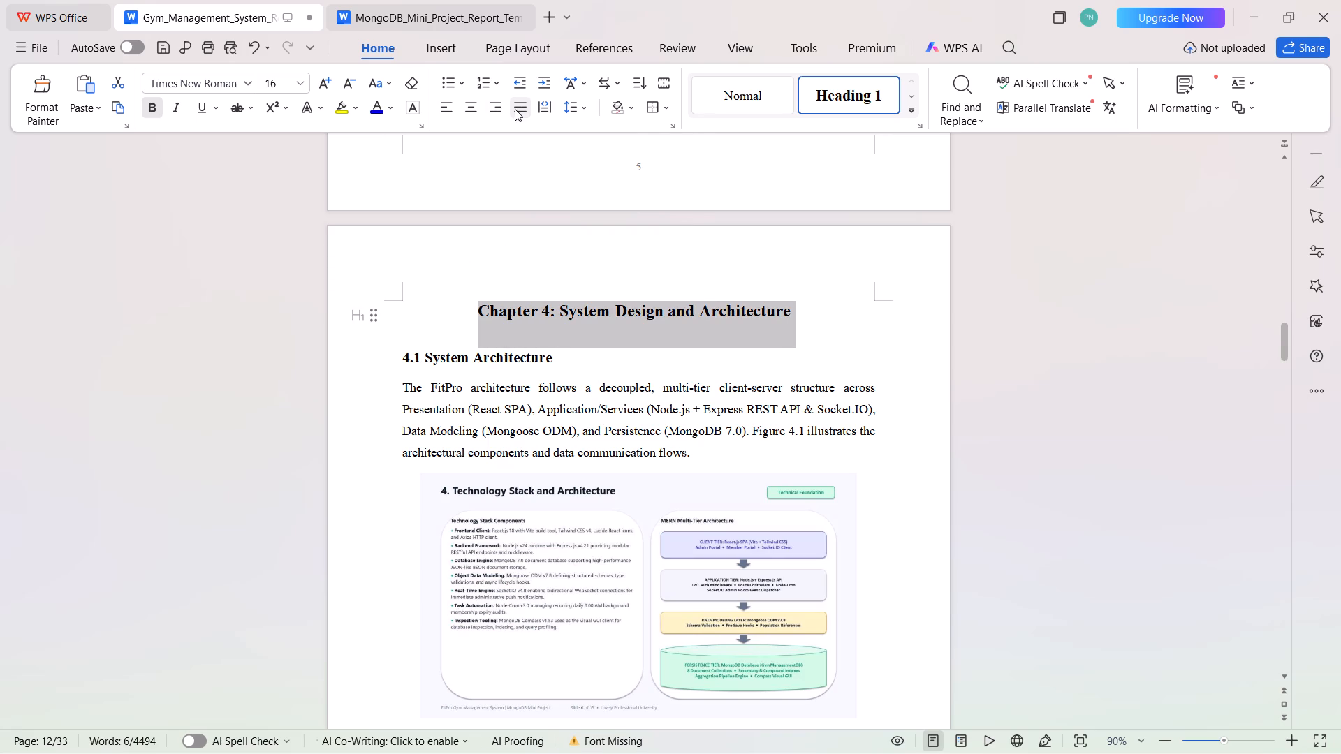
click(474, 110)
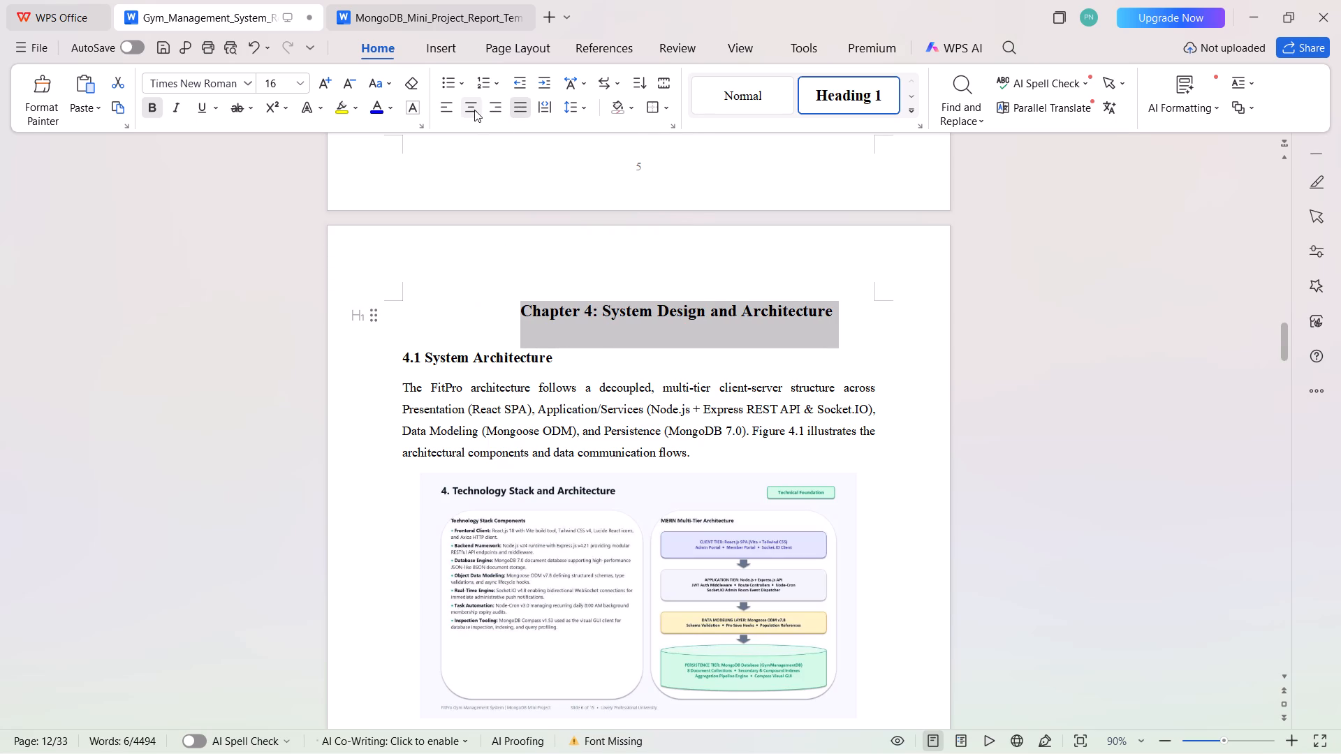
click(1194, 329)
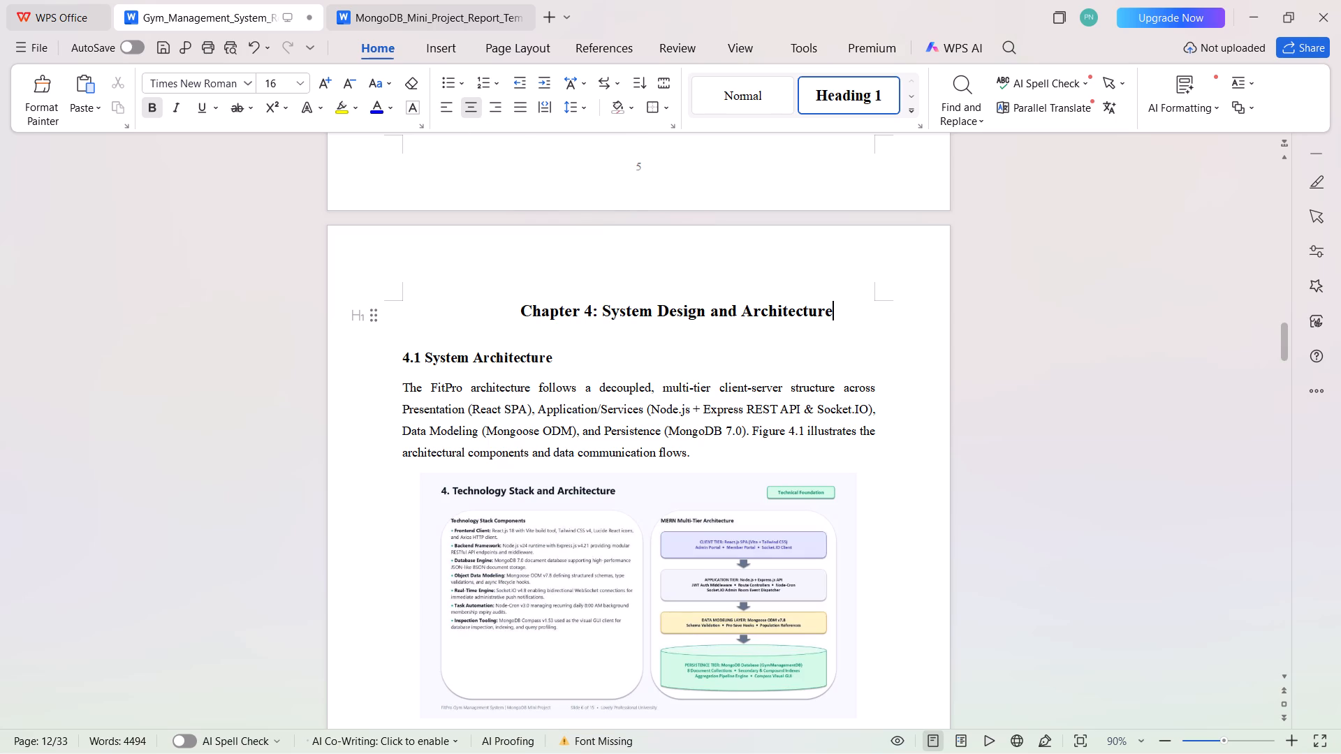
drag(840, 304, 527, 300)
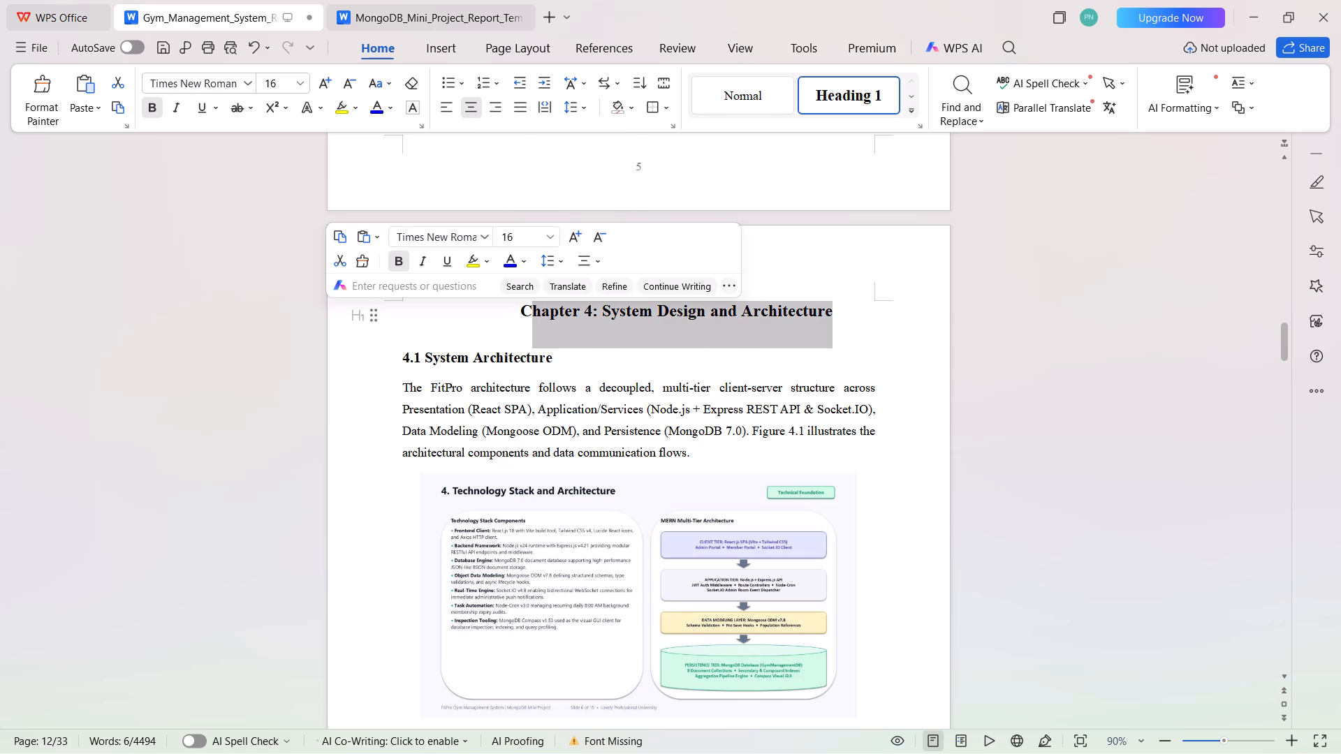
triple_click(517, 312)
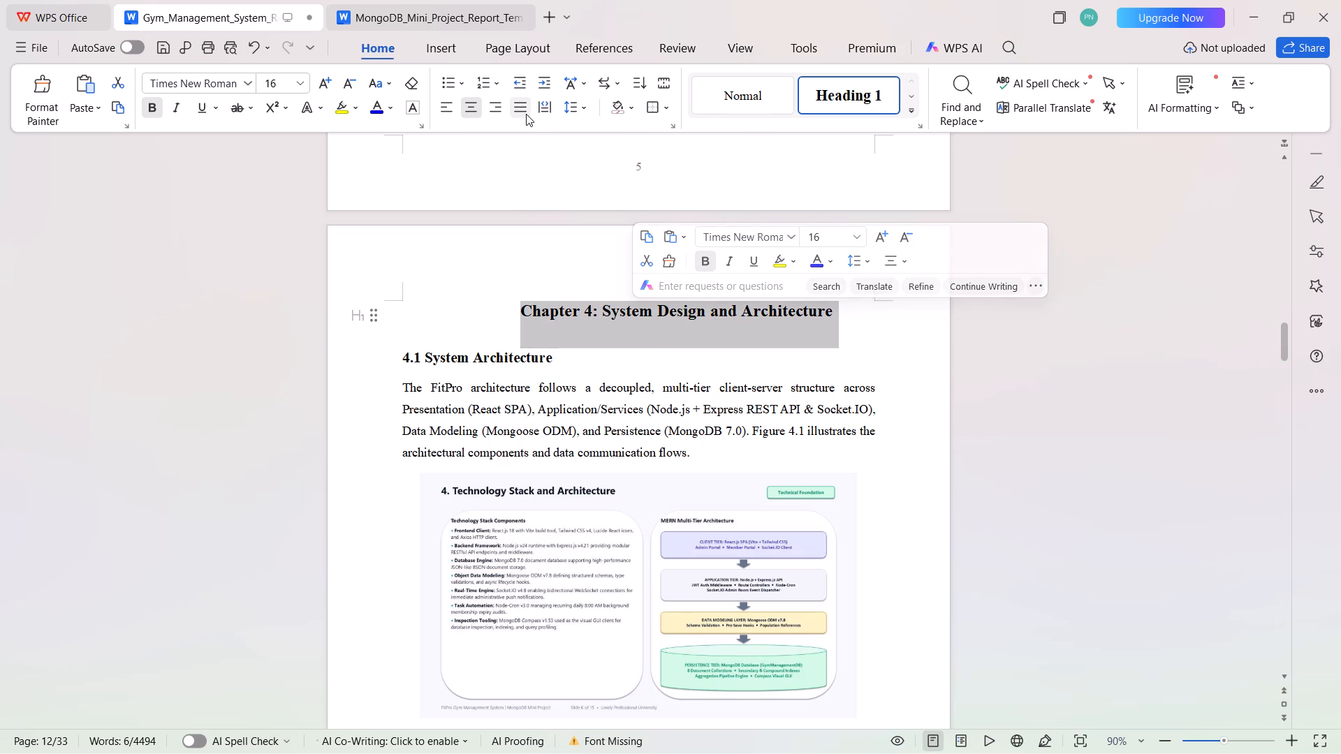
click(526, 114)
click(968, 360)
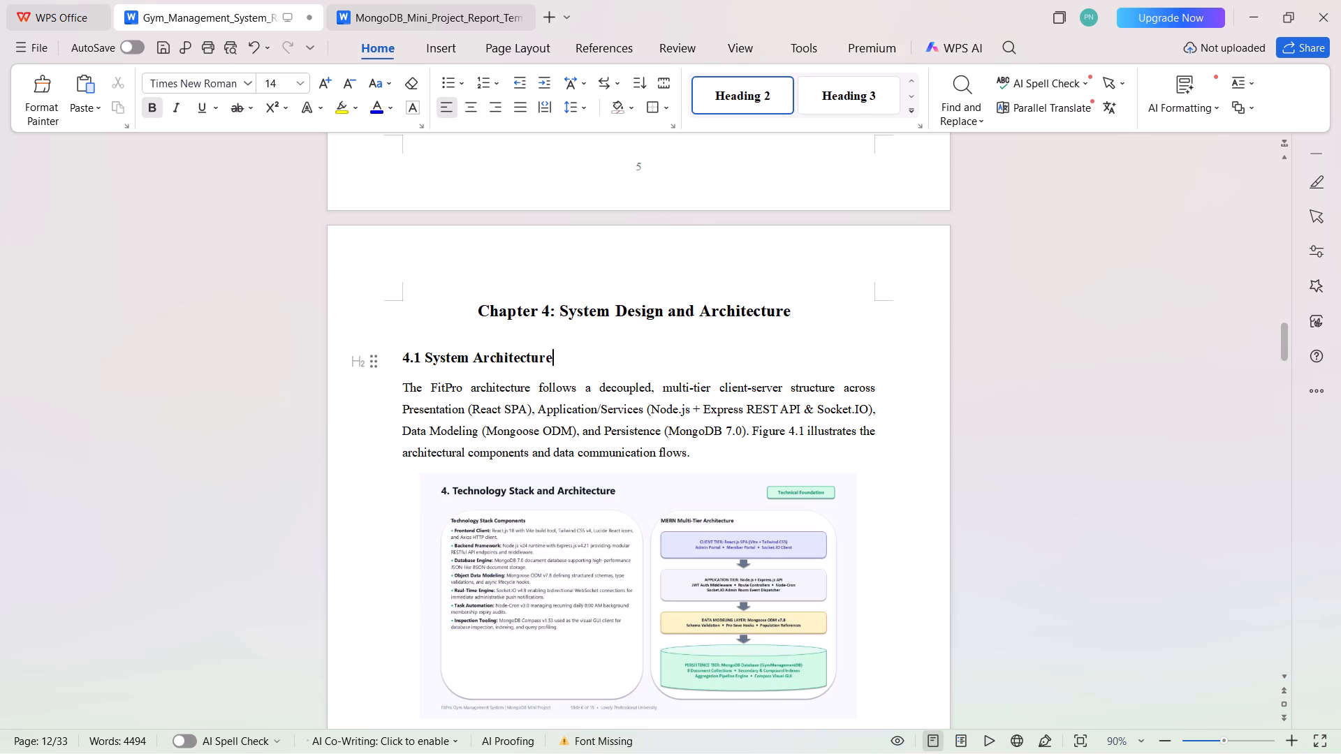
Examine the front matter layout from the title page through the Abstract to the start of the Table of Contents.
scroll(968, 360, up, 9)
scroll(968, 360, up, 15)
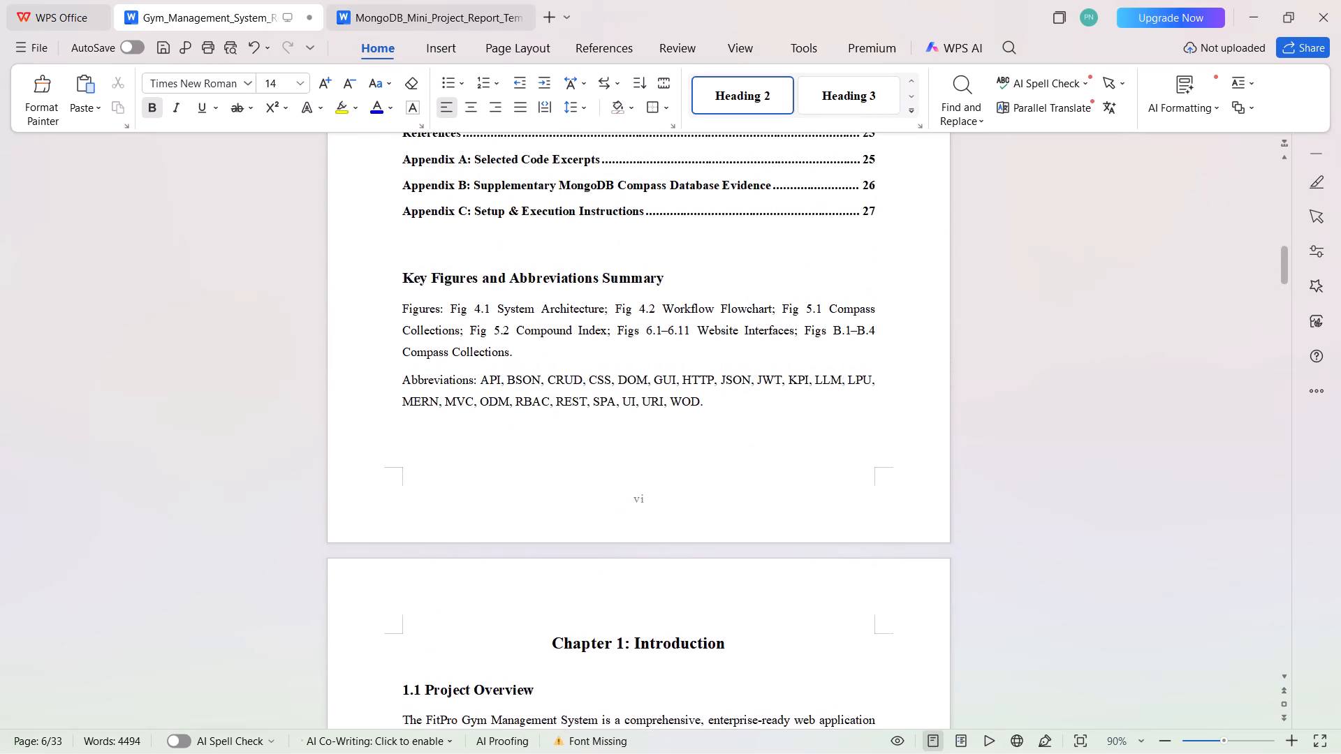
scroll(968, 360, up, 10)
scroll(968, 360, up, 17)
scroll(968, 360, up, 7)
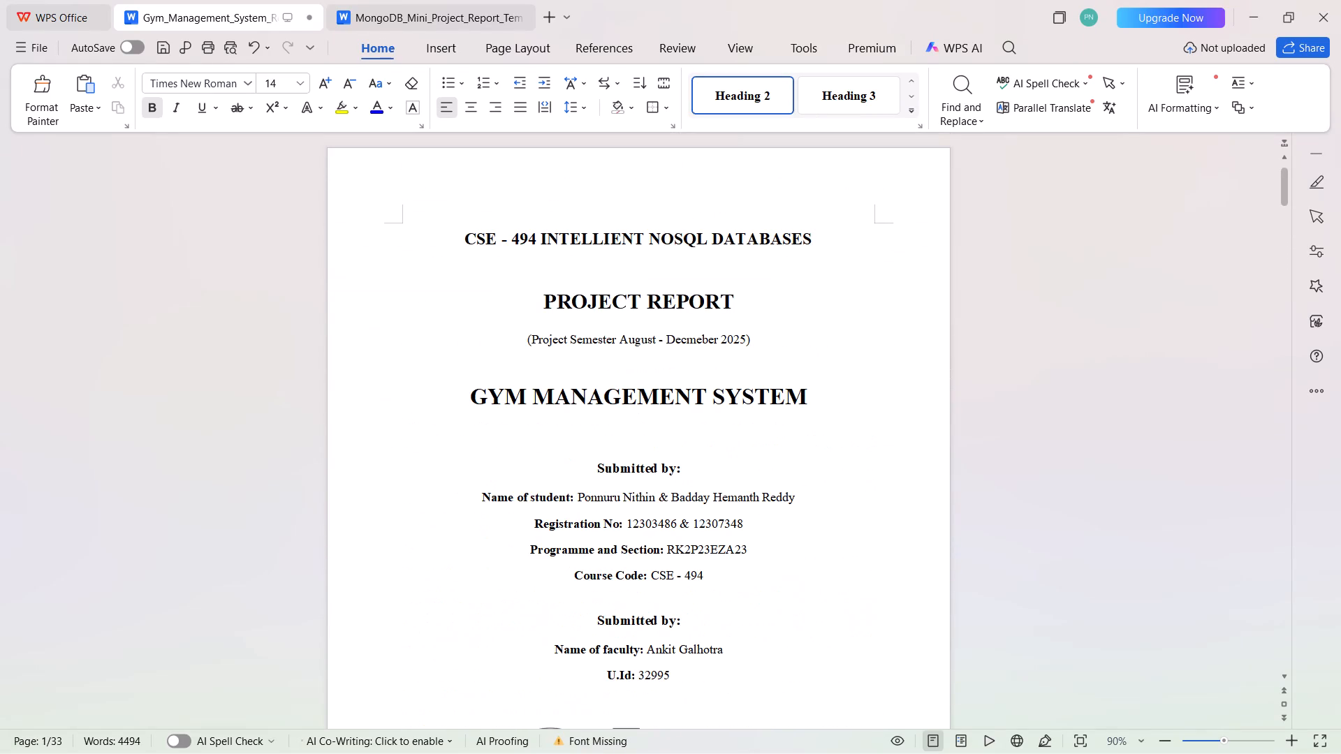
scroll(968, 360, down, 8)
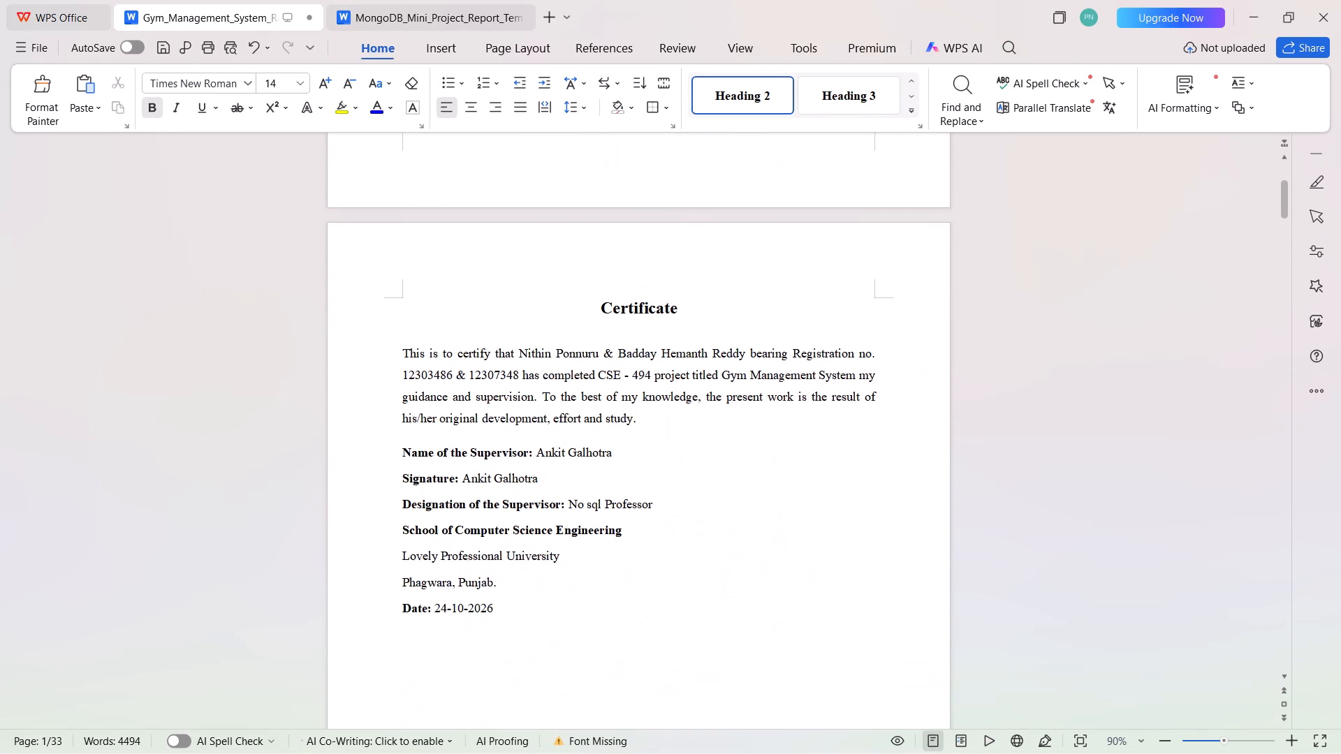
scroll(968, 360, down, 9)
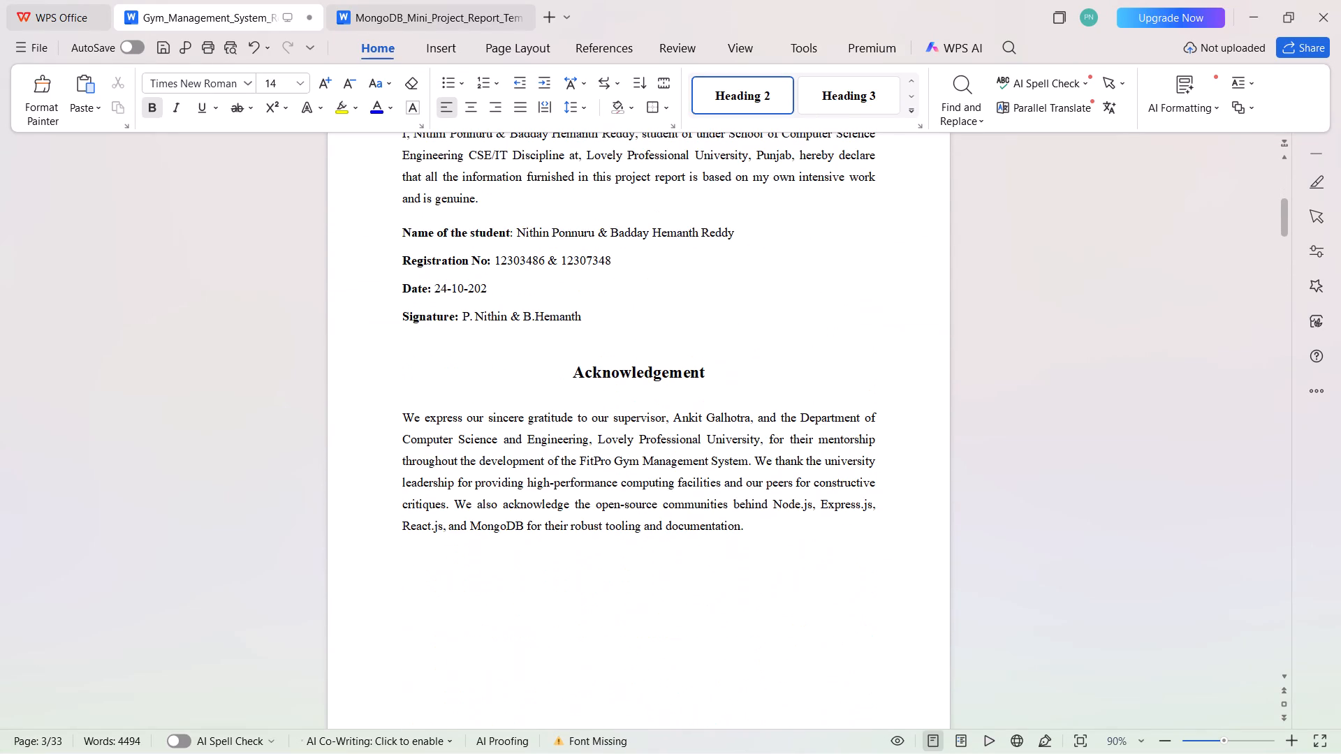
scroll(968, 360, down, 6)
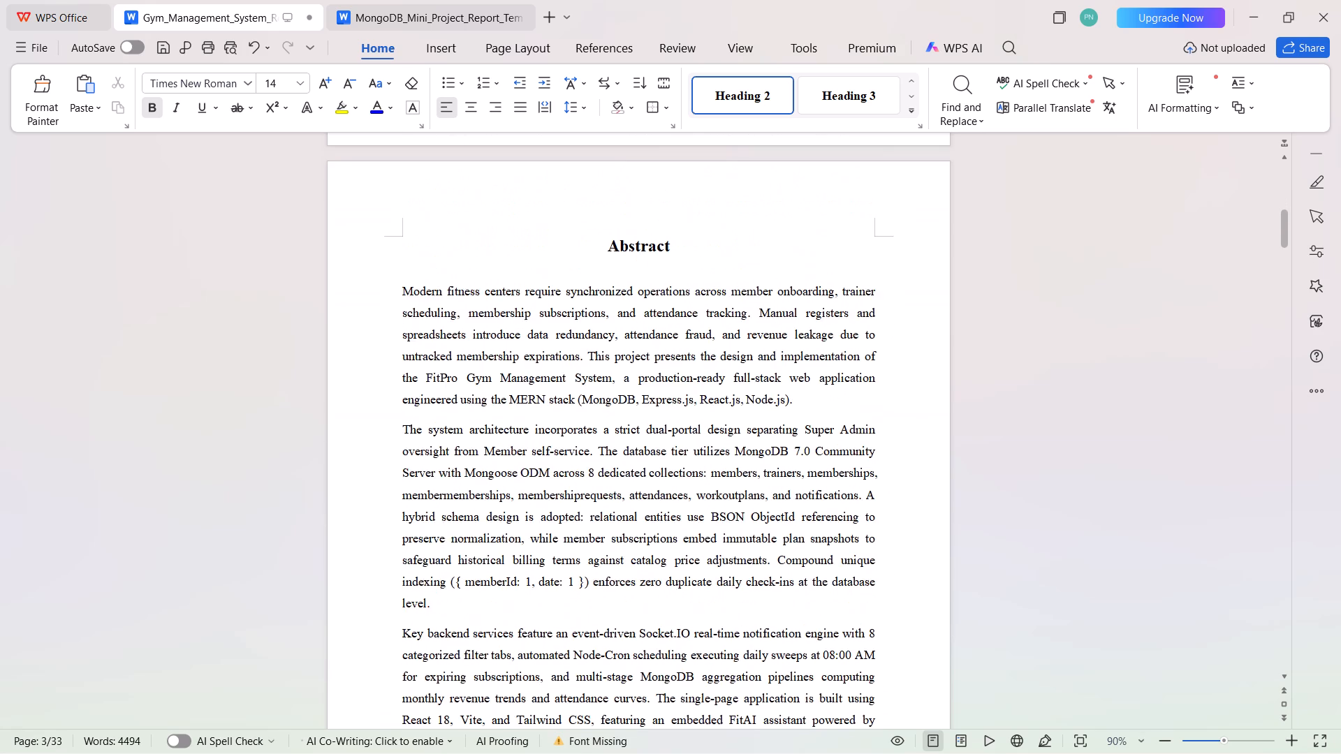
scroll(968, 360, down, 5)
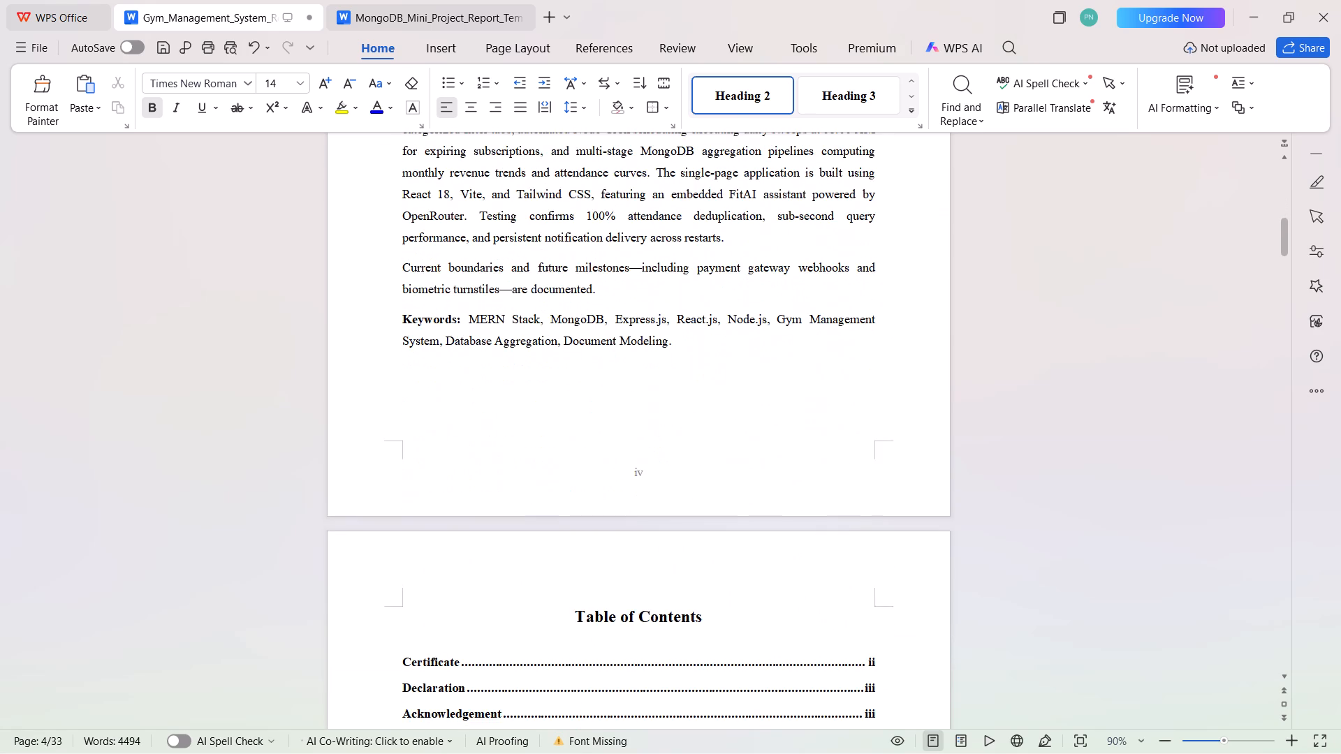
Review the Certificate, Declaration and Abstract pages again, down to the Abstract's keywords.
scroll(968, 360, up, 4)
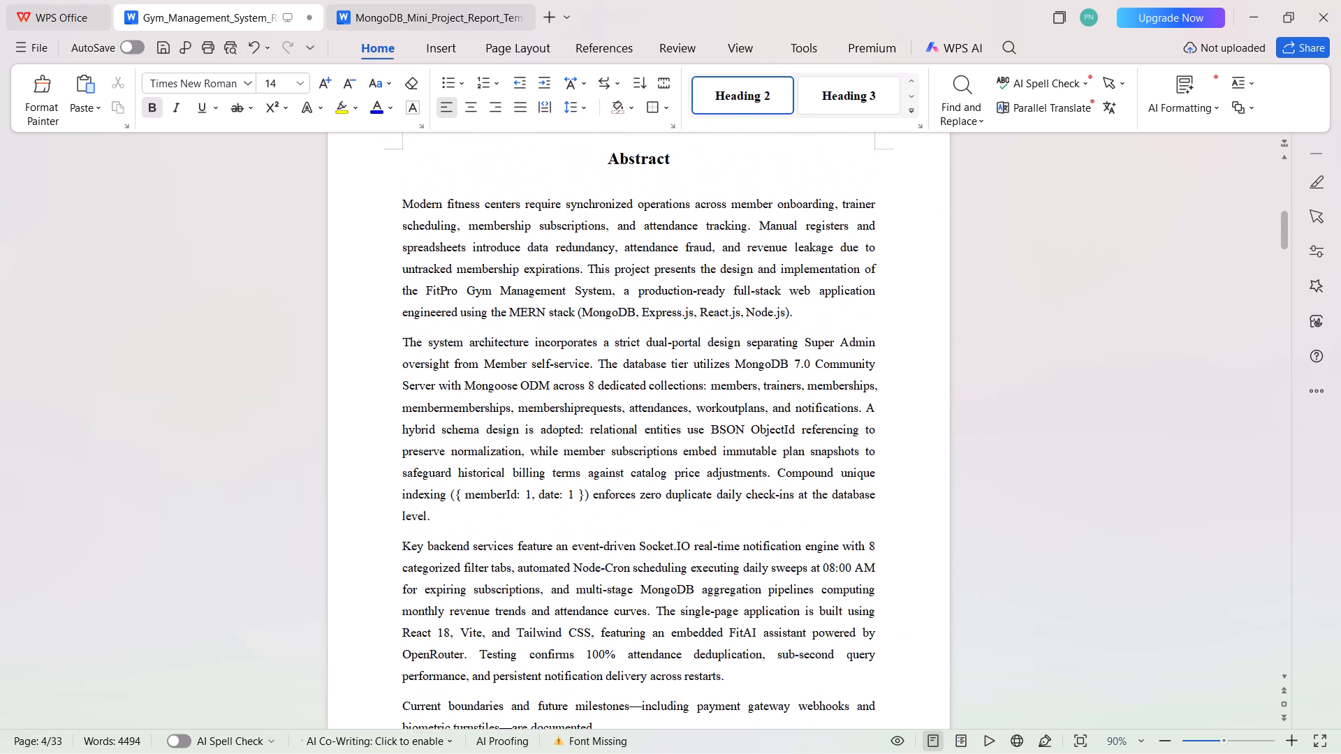
scroll(968, 360, up, 10)
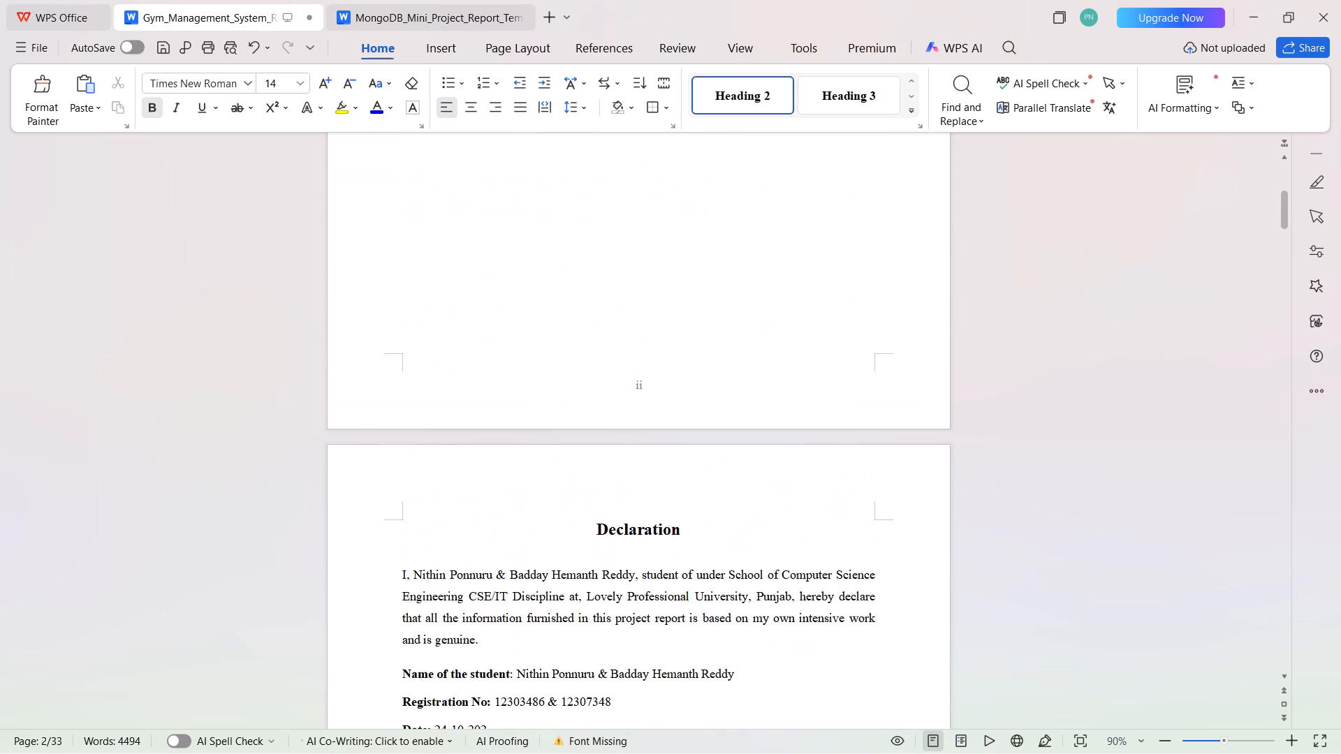
scroll(968, 360, up, 7)
scroll(968, 360, down, 1)
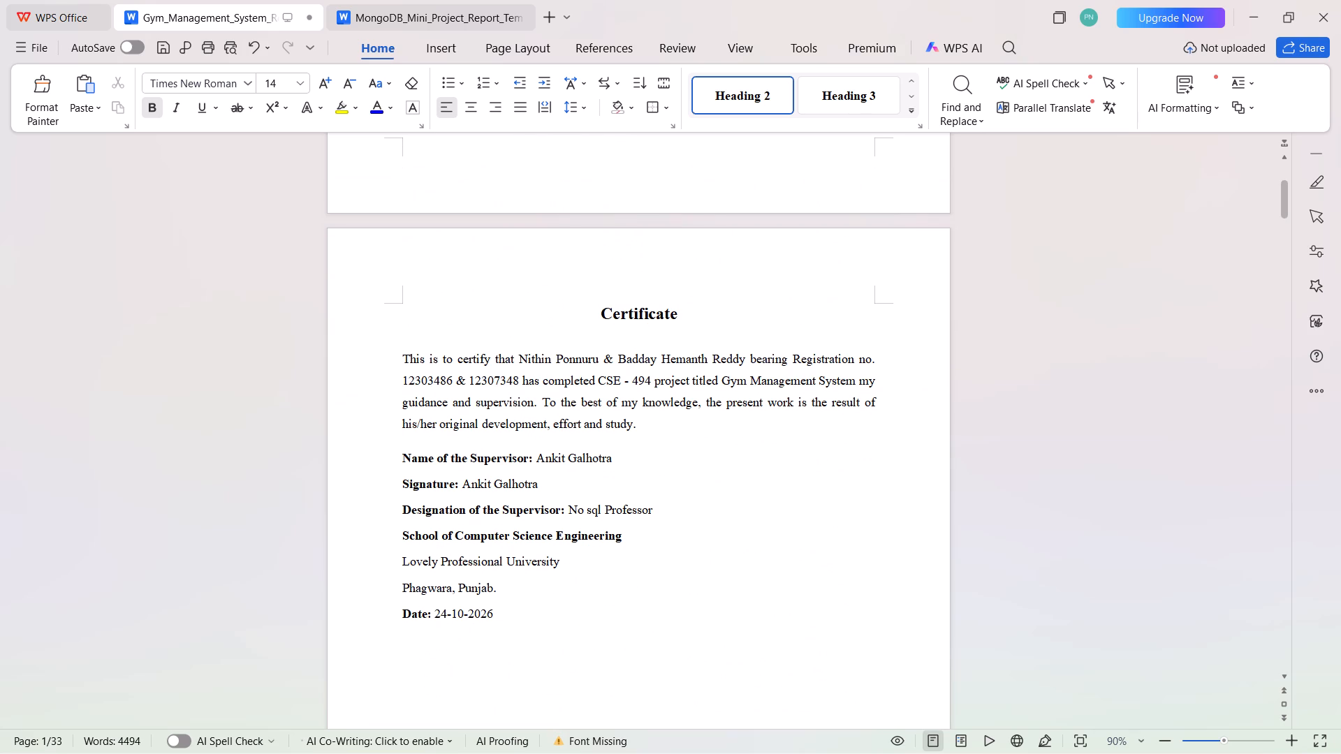
scroll(935, 422, down, 9)
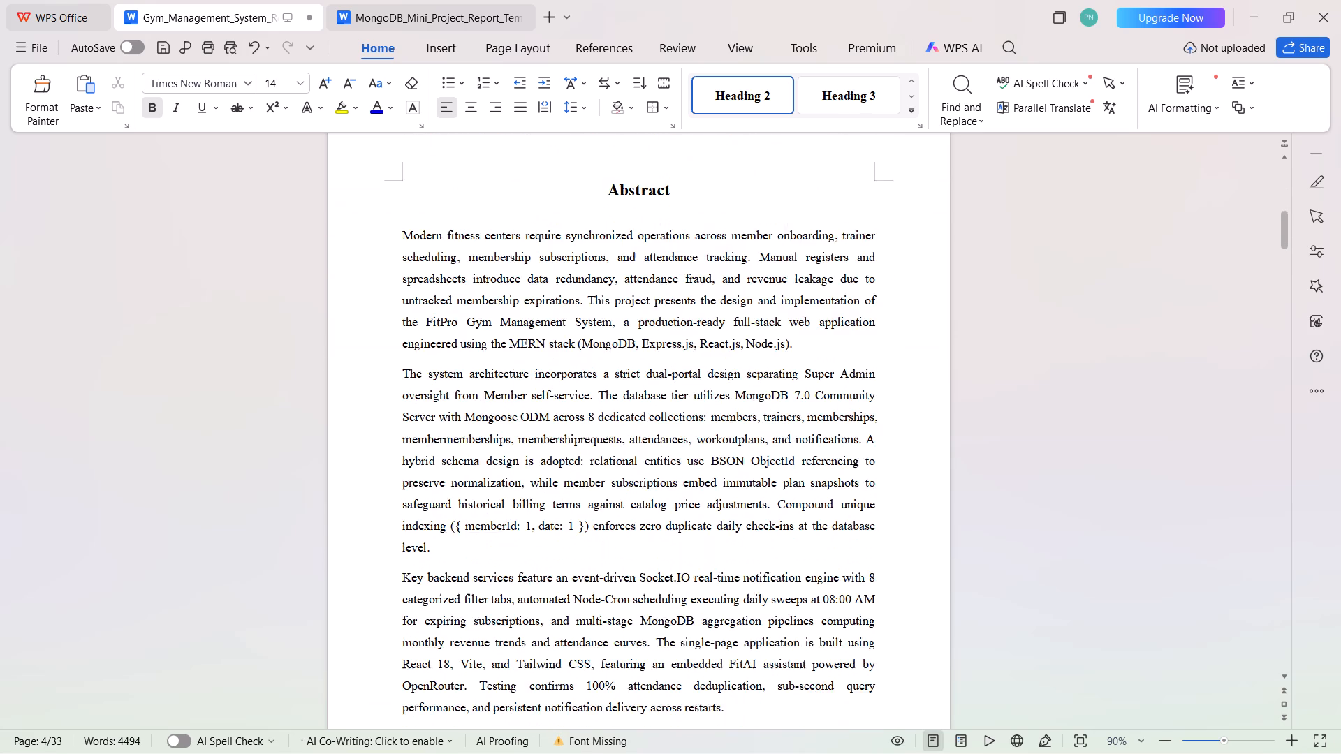
scroll(935, 422, down, 1)
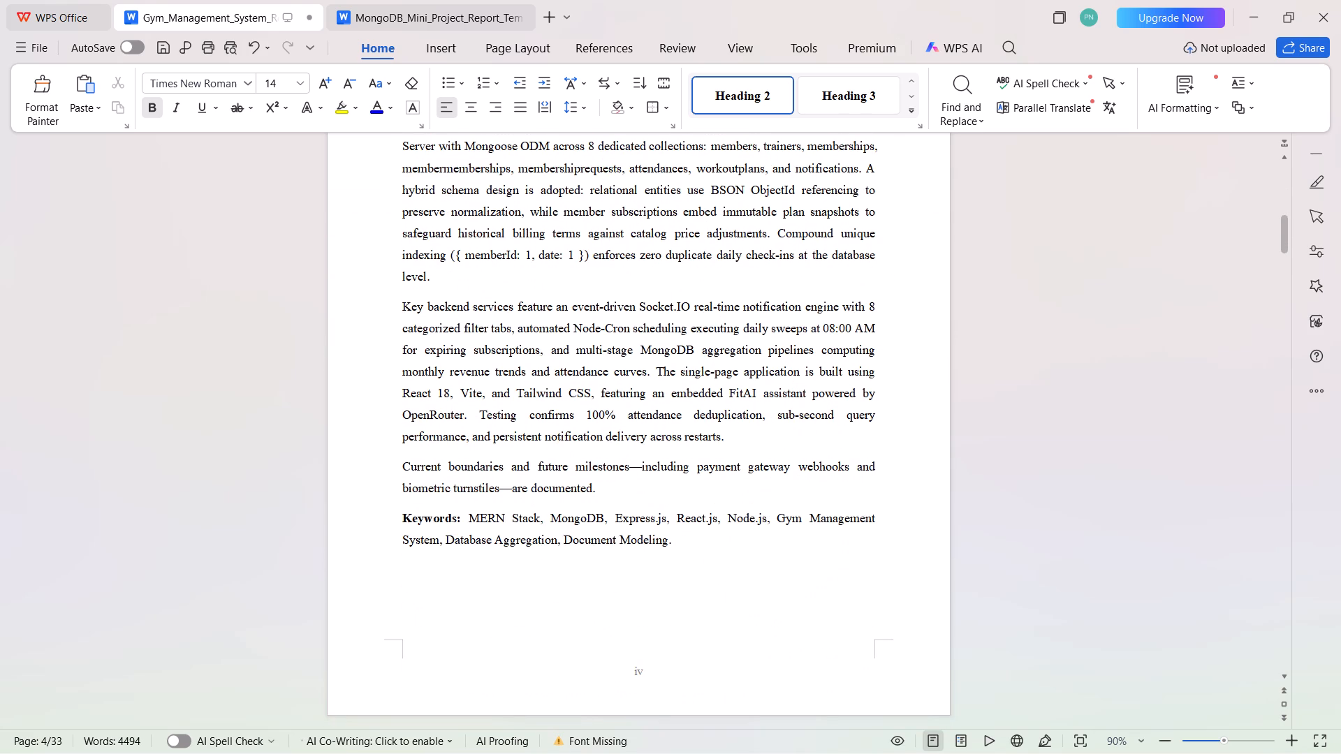
scroll(736, 528, up, 1)
drag(617, 552, 514, 490)
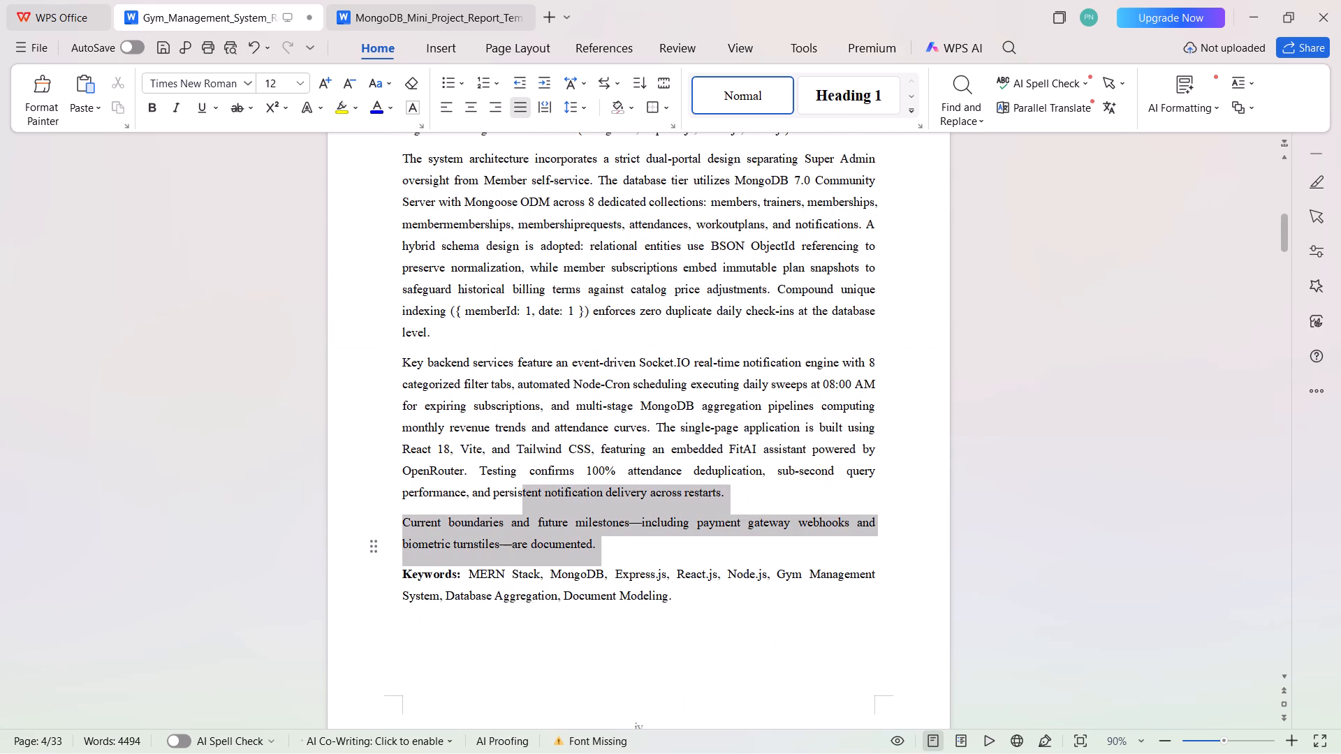
drag(514, 490, 424, 168)
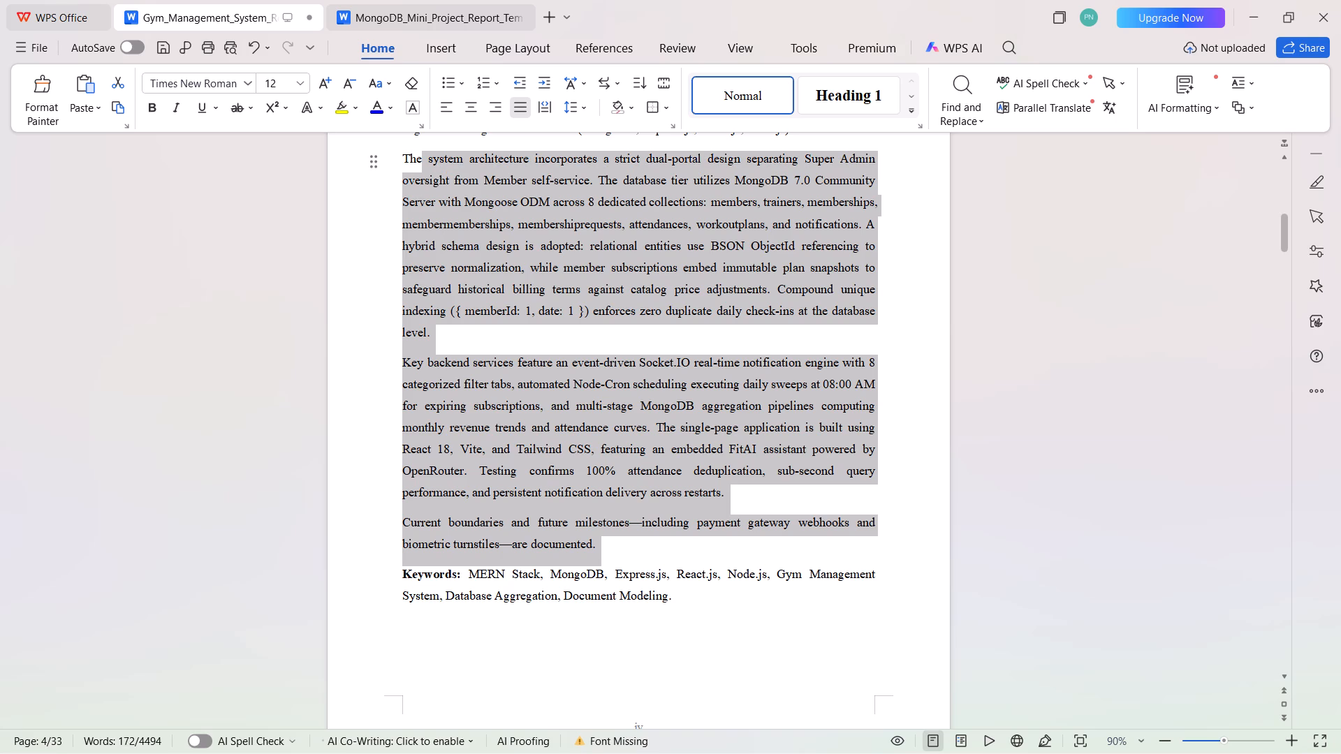
drag(424, 168, 526, 753)
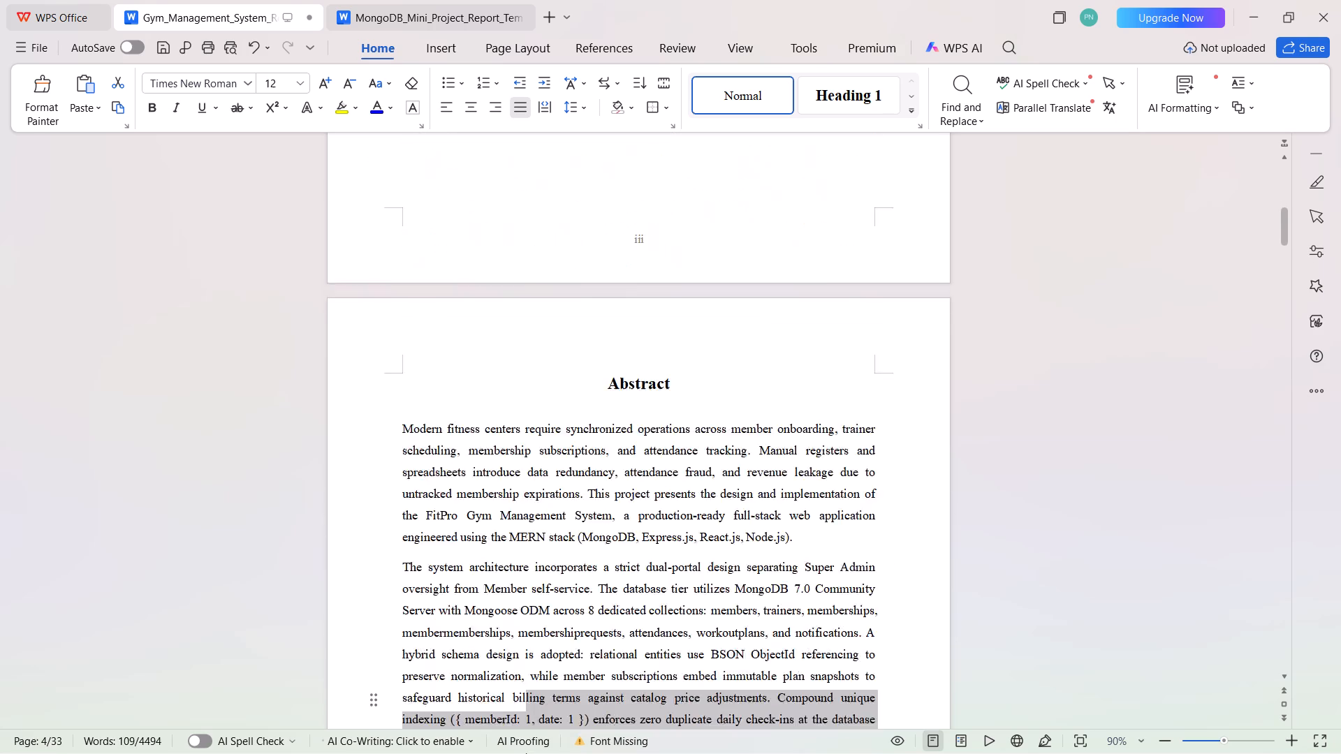
drag(526, 753, 473, 100)
click(457, 457)
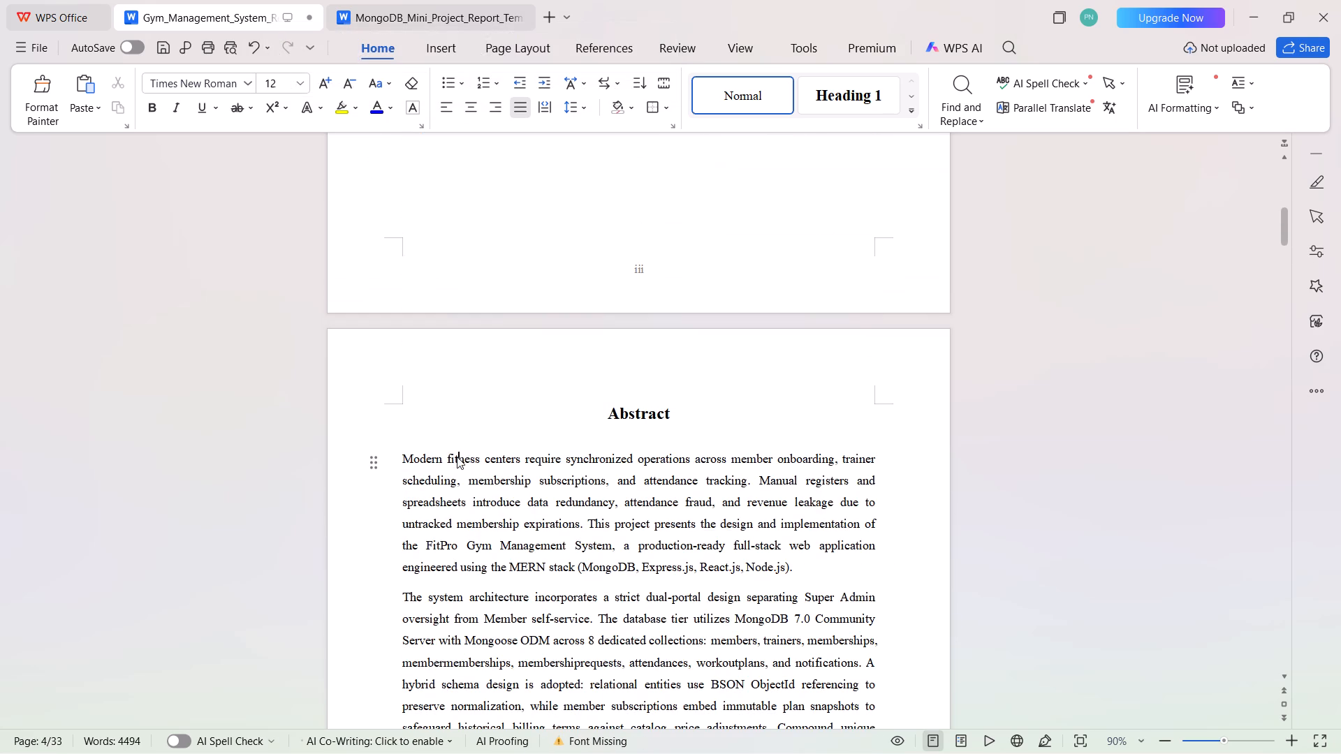
drag(604, 419, 657, 682)
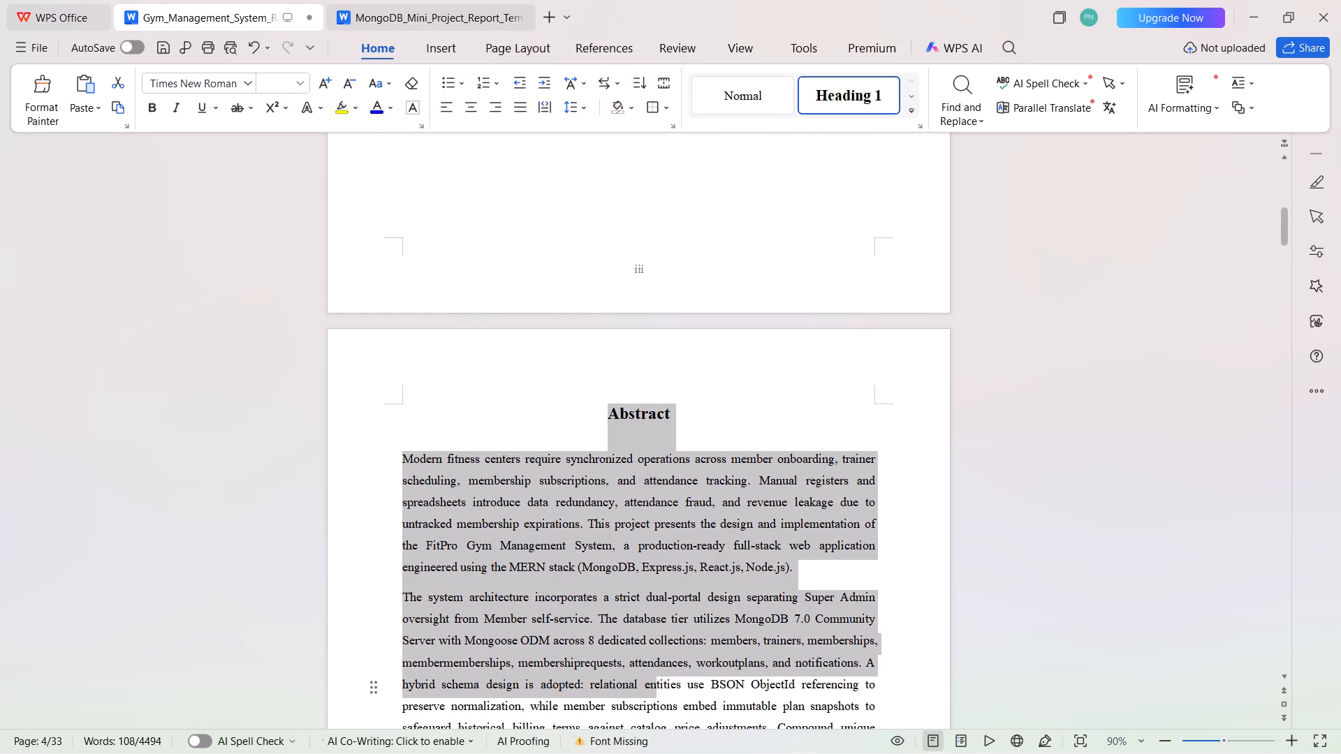
drag(657, 682, 666, 723)
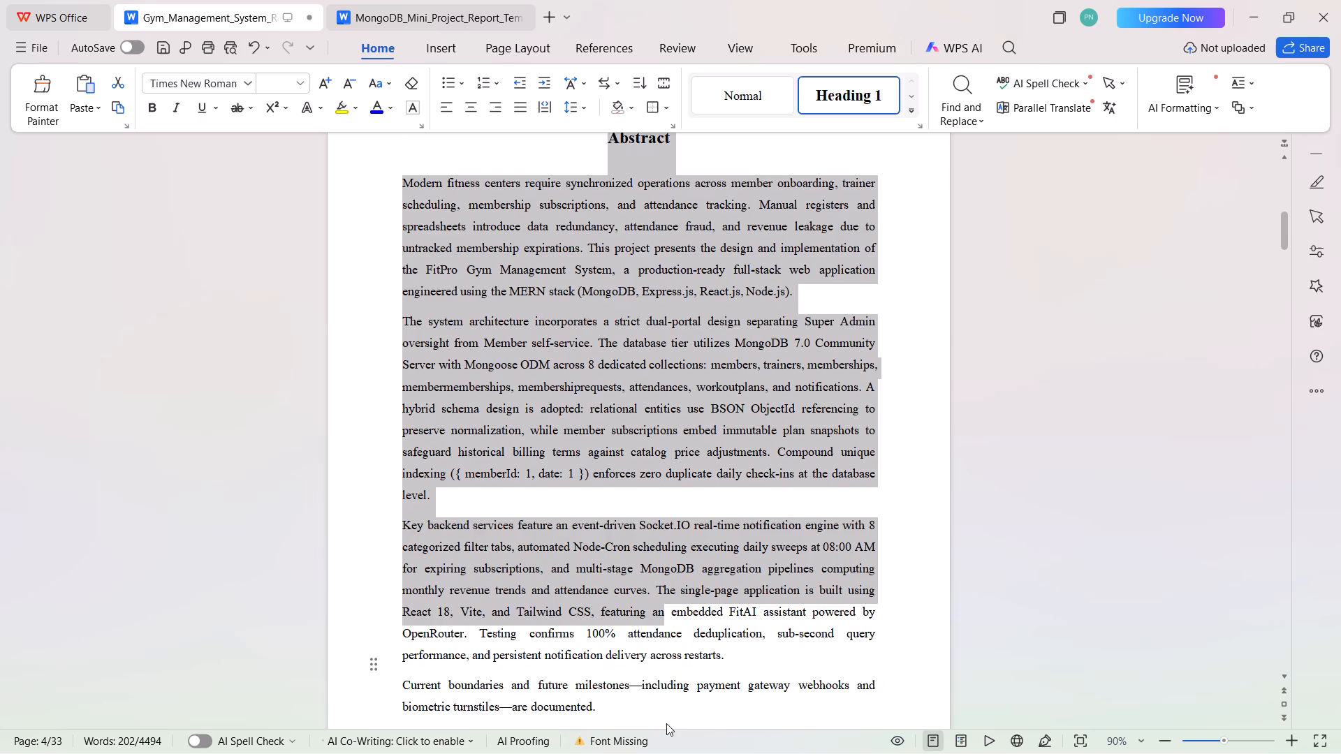
drag(666, 723, 635, 587)
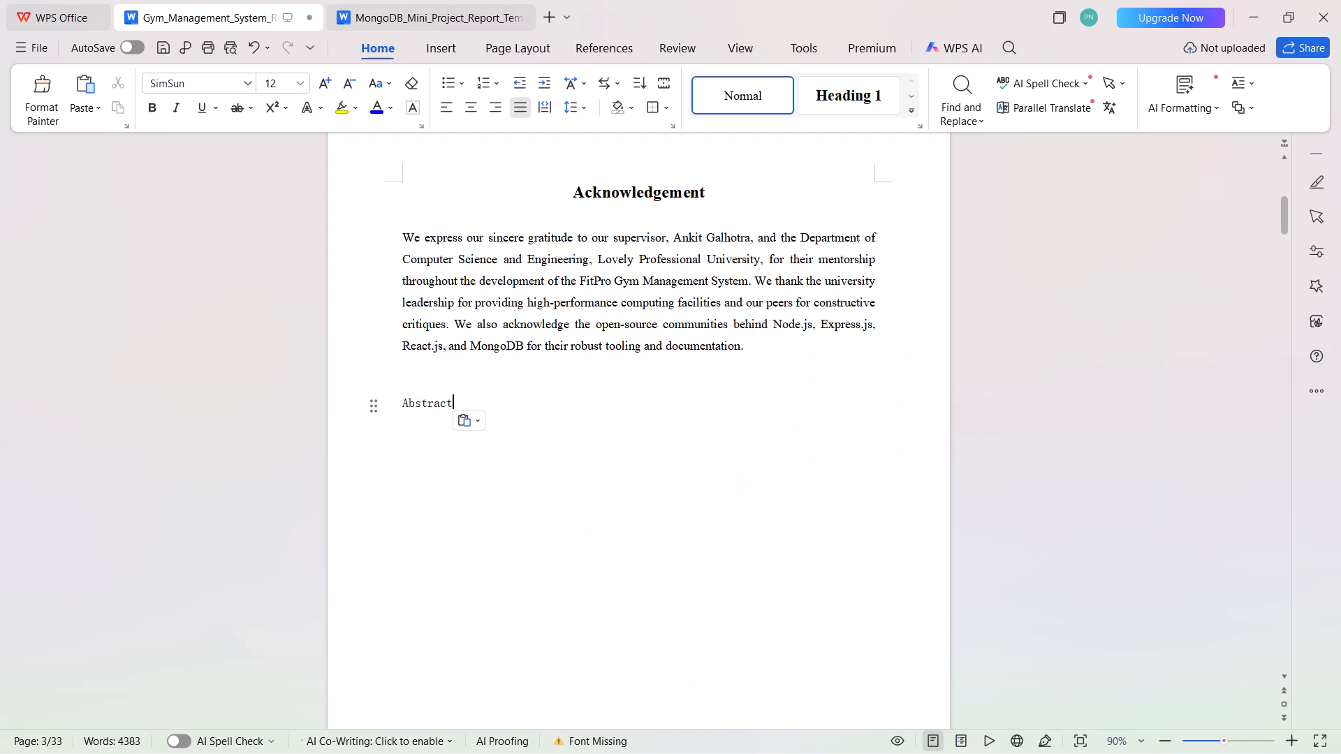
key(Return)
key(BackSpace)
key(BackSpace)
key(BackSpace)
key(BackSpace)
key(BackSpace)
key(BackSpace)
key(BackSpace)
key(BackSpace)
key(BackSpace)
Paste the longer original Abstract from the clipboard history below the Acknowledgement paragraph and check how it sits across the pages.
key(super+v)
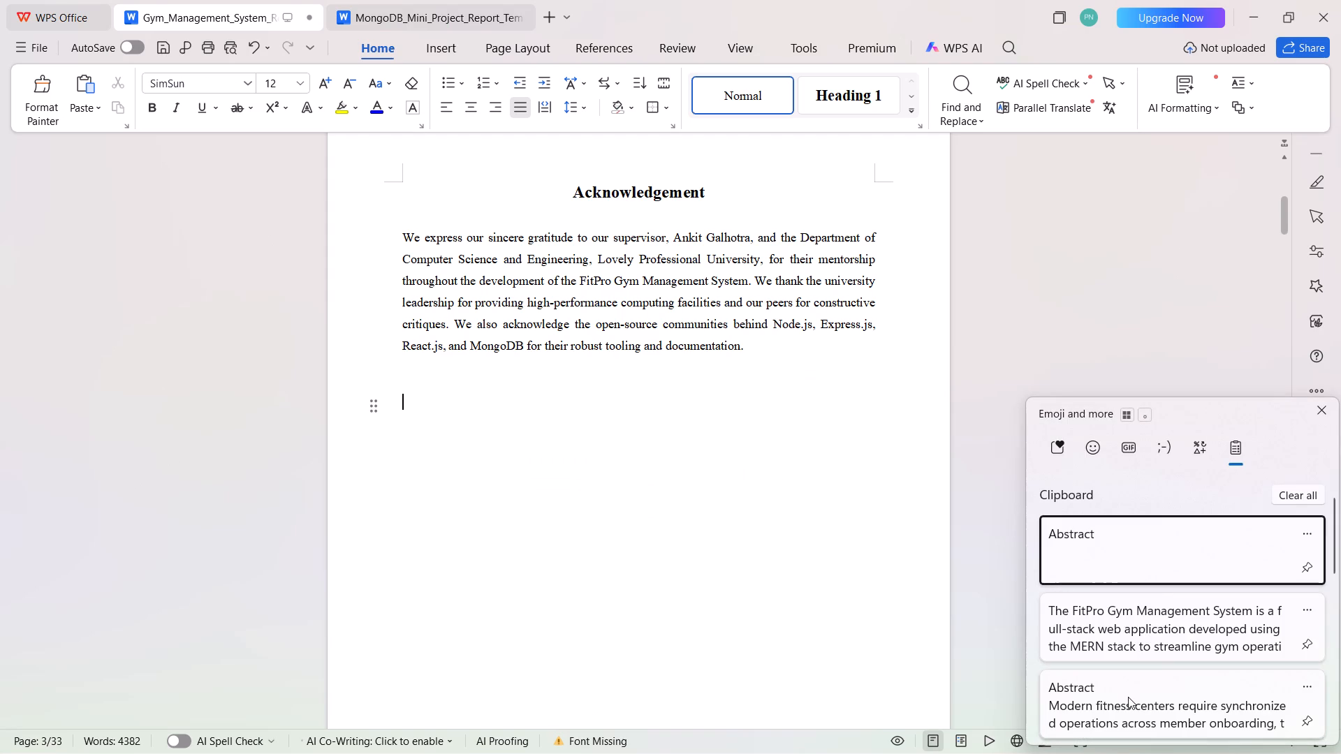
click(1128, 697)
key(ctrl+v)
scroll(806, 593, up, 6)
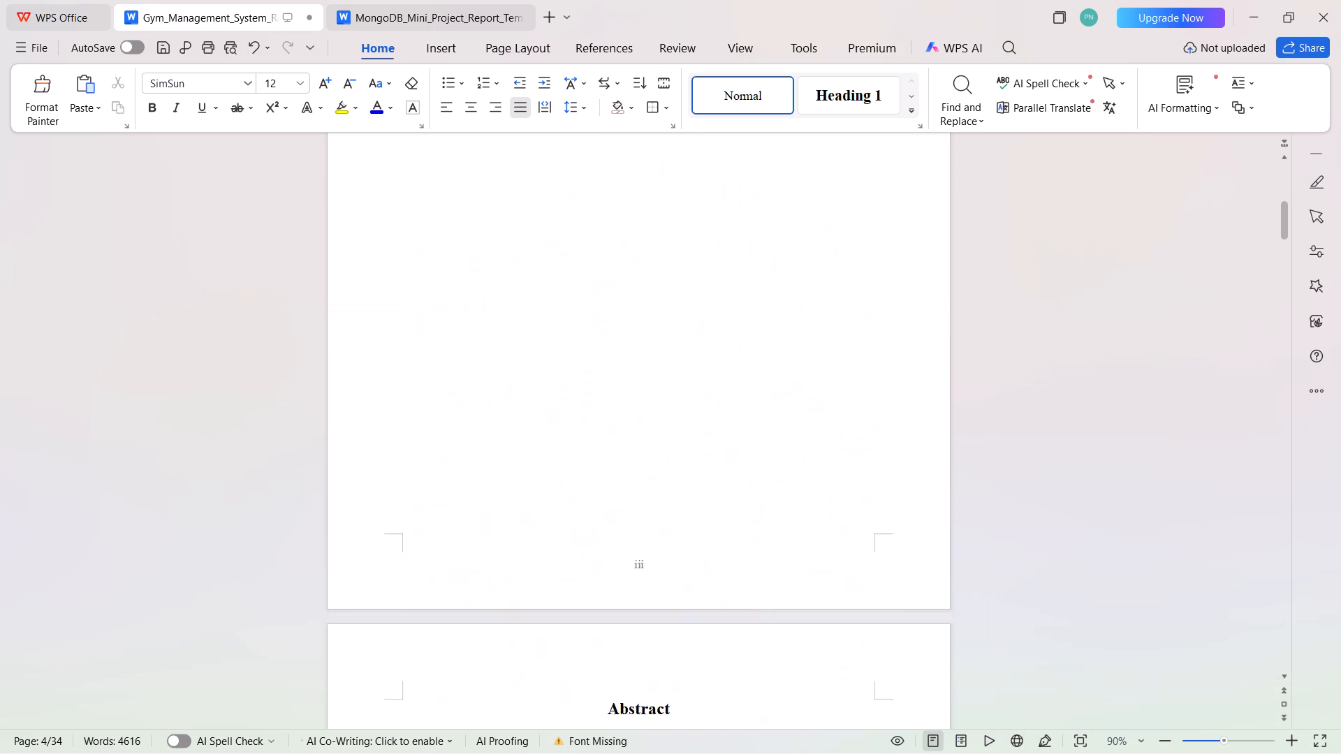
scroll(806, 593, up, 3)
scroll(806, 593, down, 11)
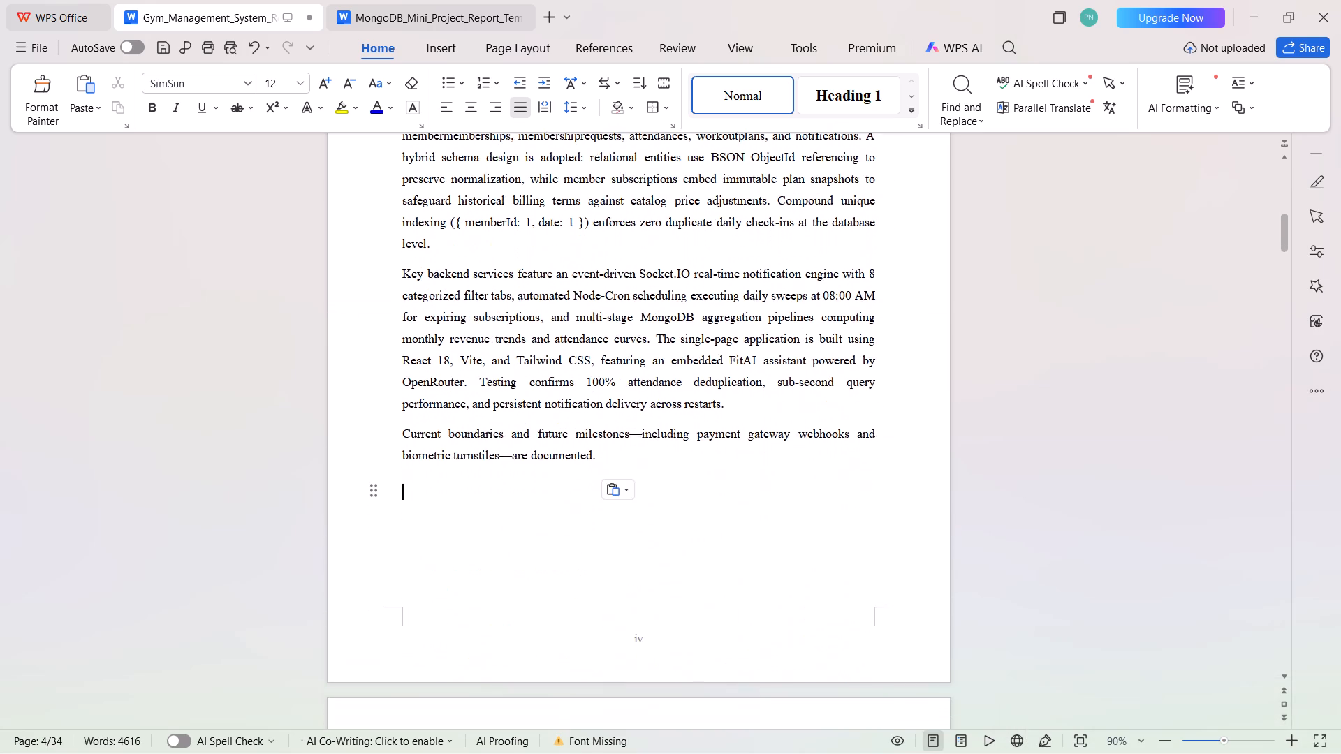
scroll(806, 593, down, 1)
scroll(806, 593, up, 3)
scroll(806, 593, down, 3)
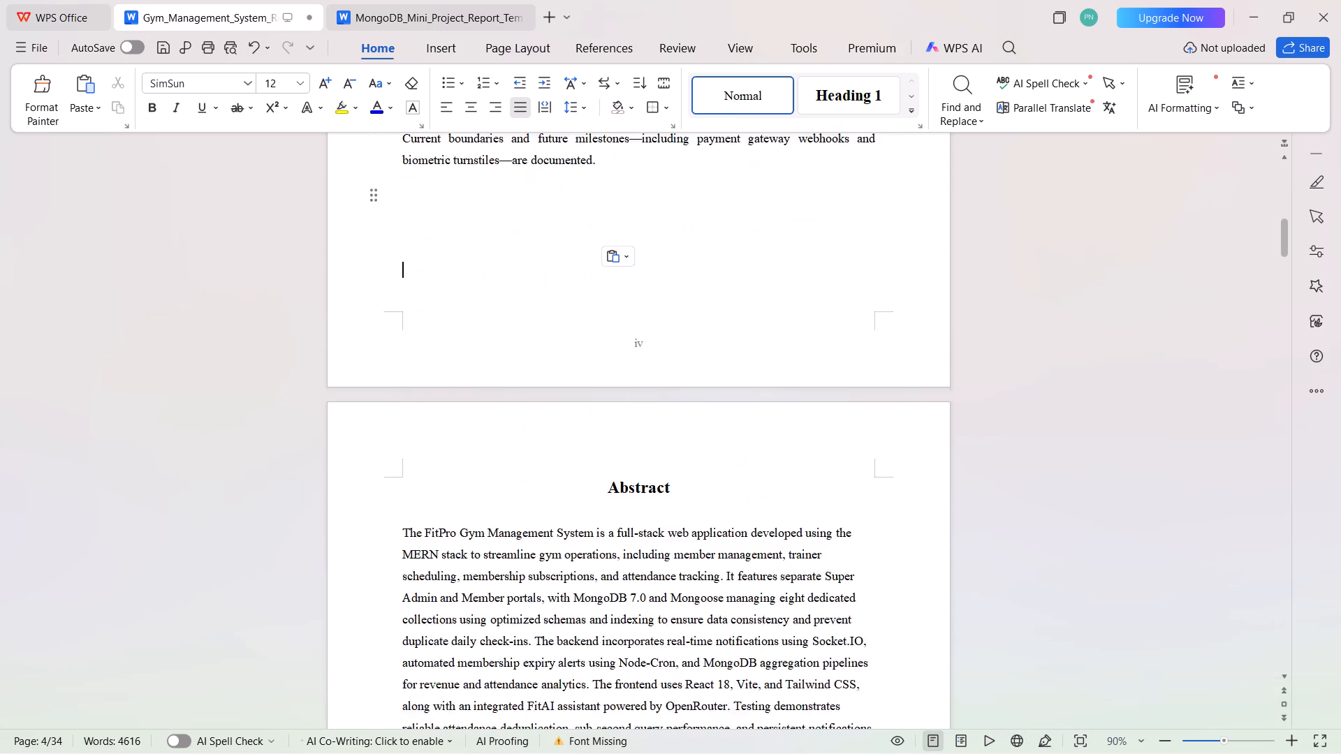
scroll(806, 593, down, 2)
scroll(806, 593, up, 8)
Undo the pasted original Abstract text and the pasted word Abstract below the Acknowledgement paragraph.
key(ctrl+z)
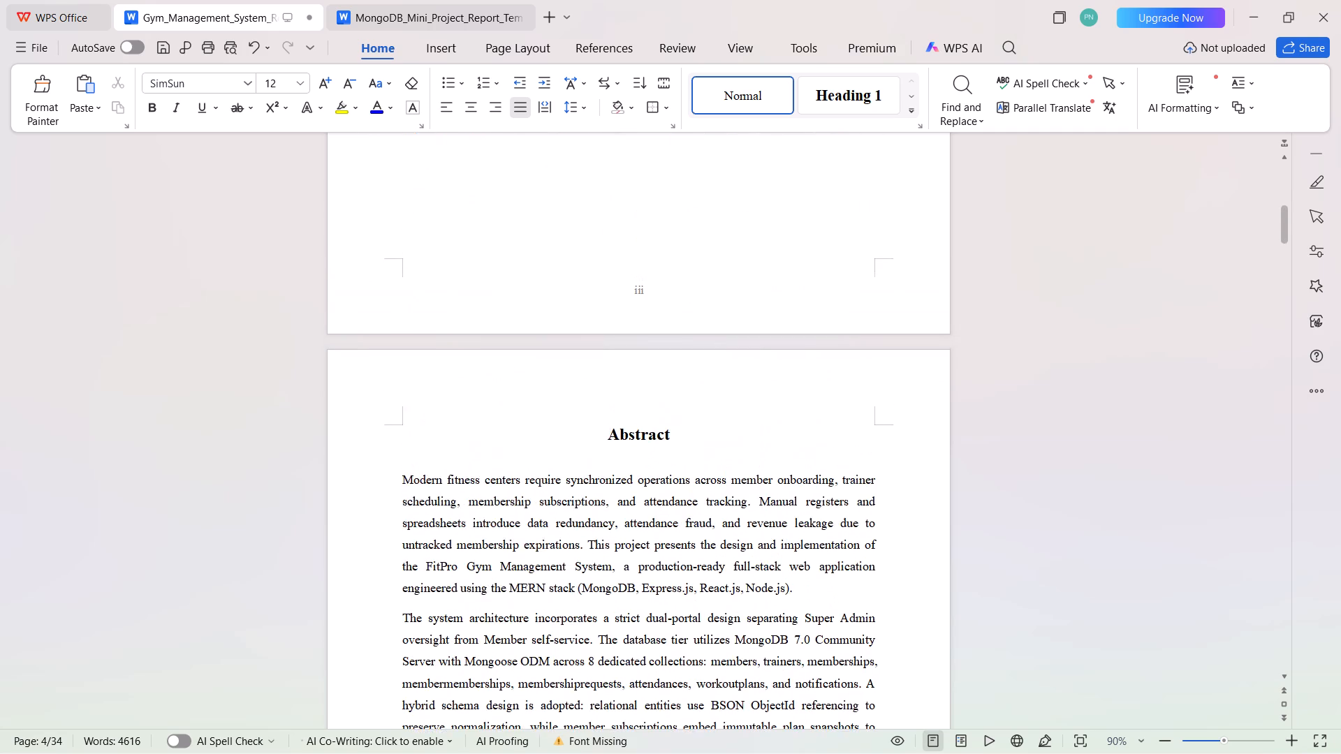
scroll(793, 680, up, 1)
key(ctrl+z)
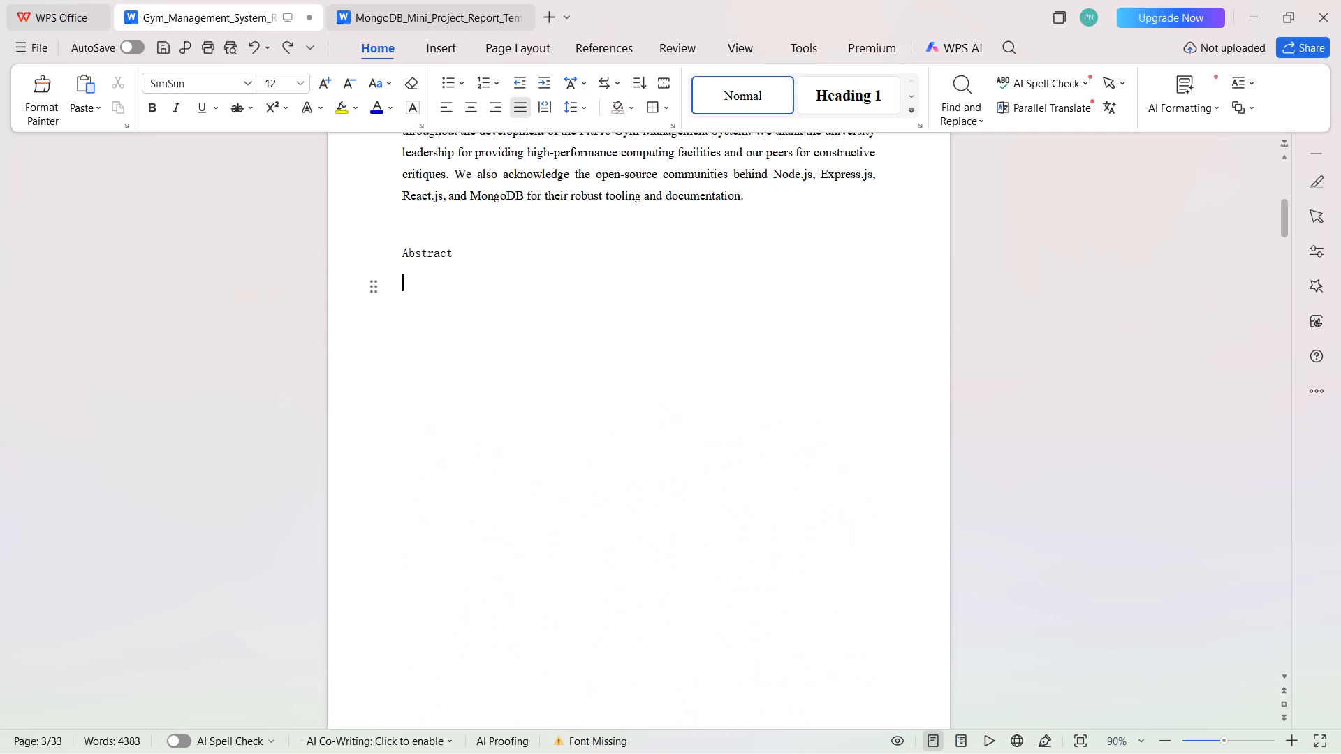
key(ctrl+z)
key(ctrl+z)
Pull the Abstract section up onto the Acknowledgement page, leaving a blank line between the Acknowledgement paragraph and the Abstract heading.
scroll(770, 667, down, 4)
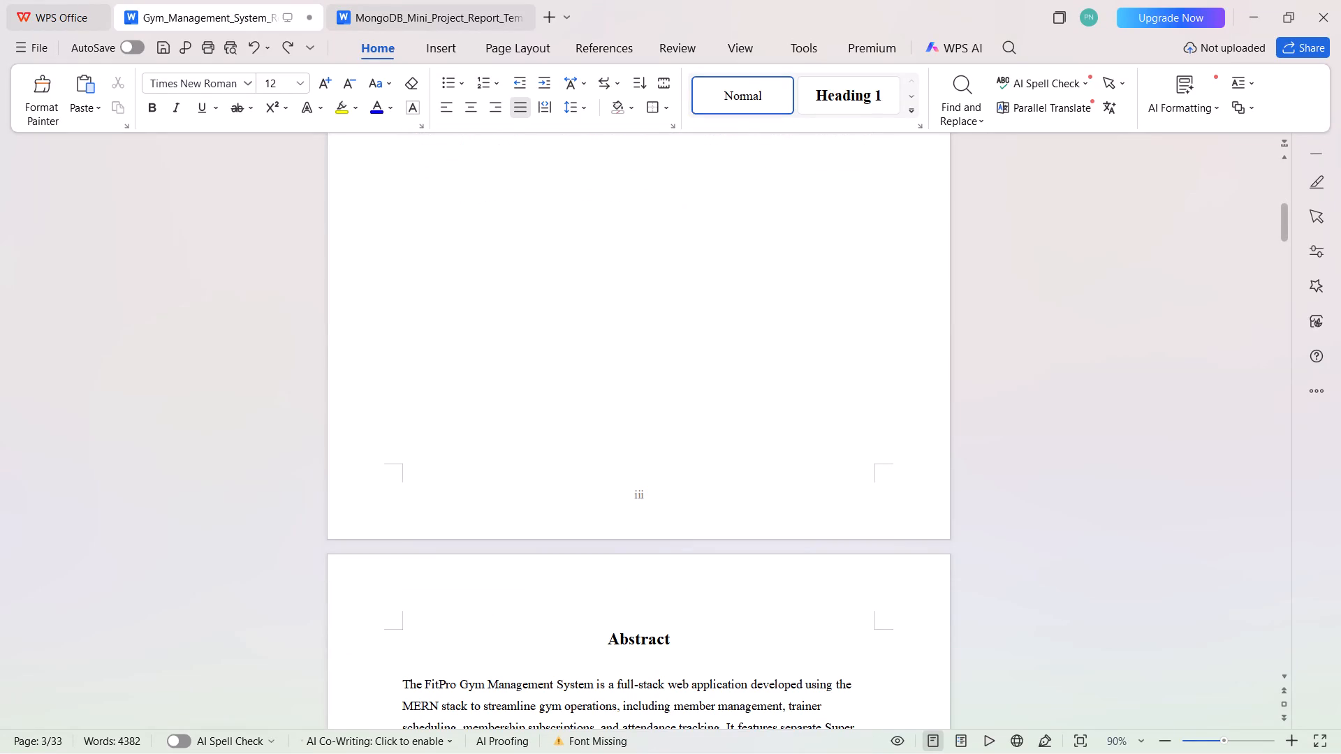
click(610, 640)
key(BackSpace)
key(BackSpace)
key(BackSpace)
key(BackSpace)
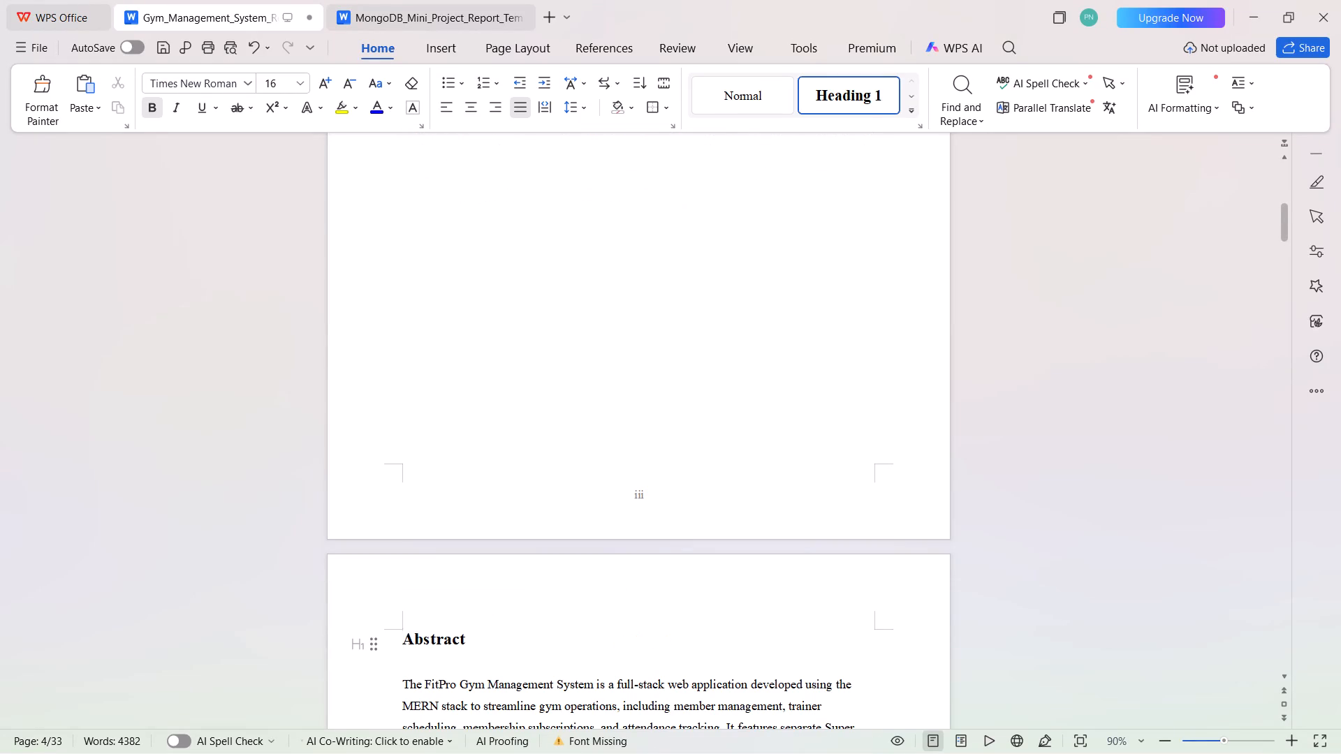
key(BackSpace)
key(Return)
key(Return)
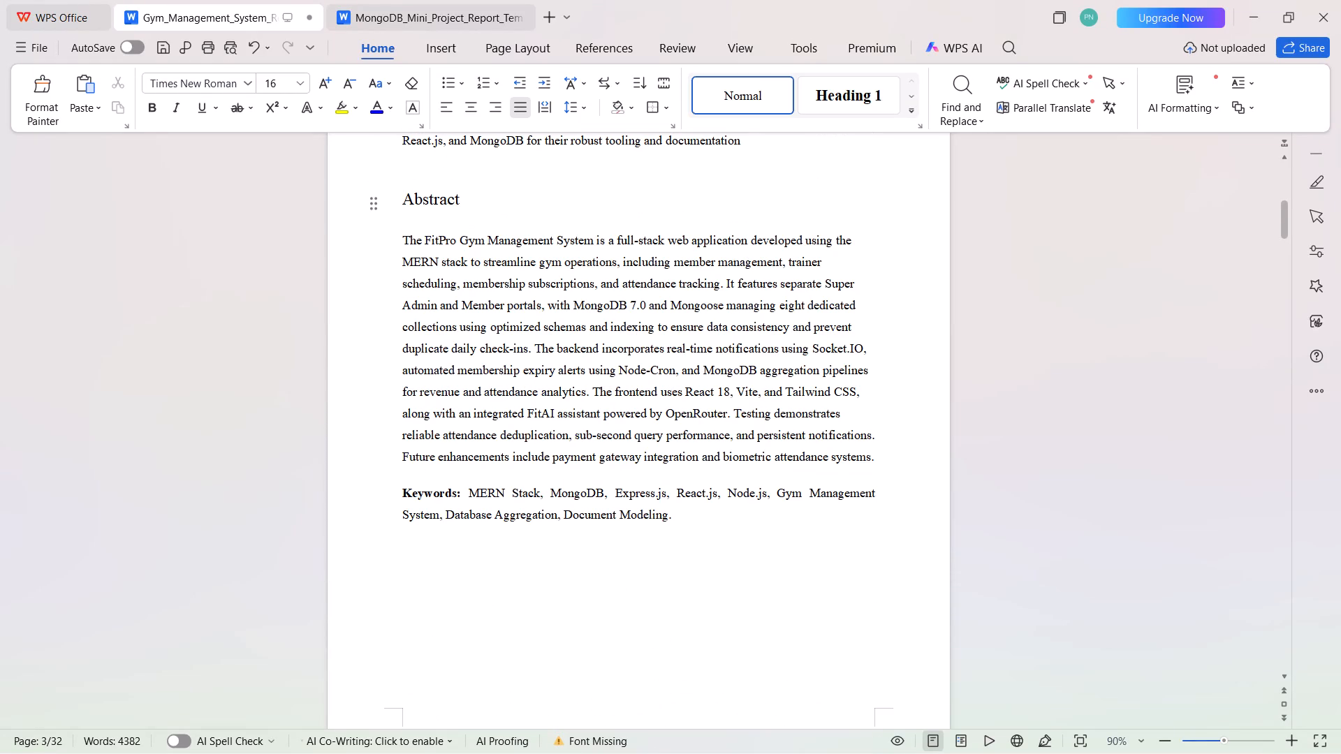
End the Acknowledgement paragraph with a period.
click(762, 140)
key(period)
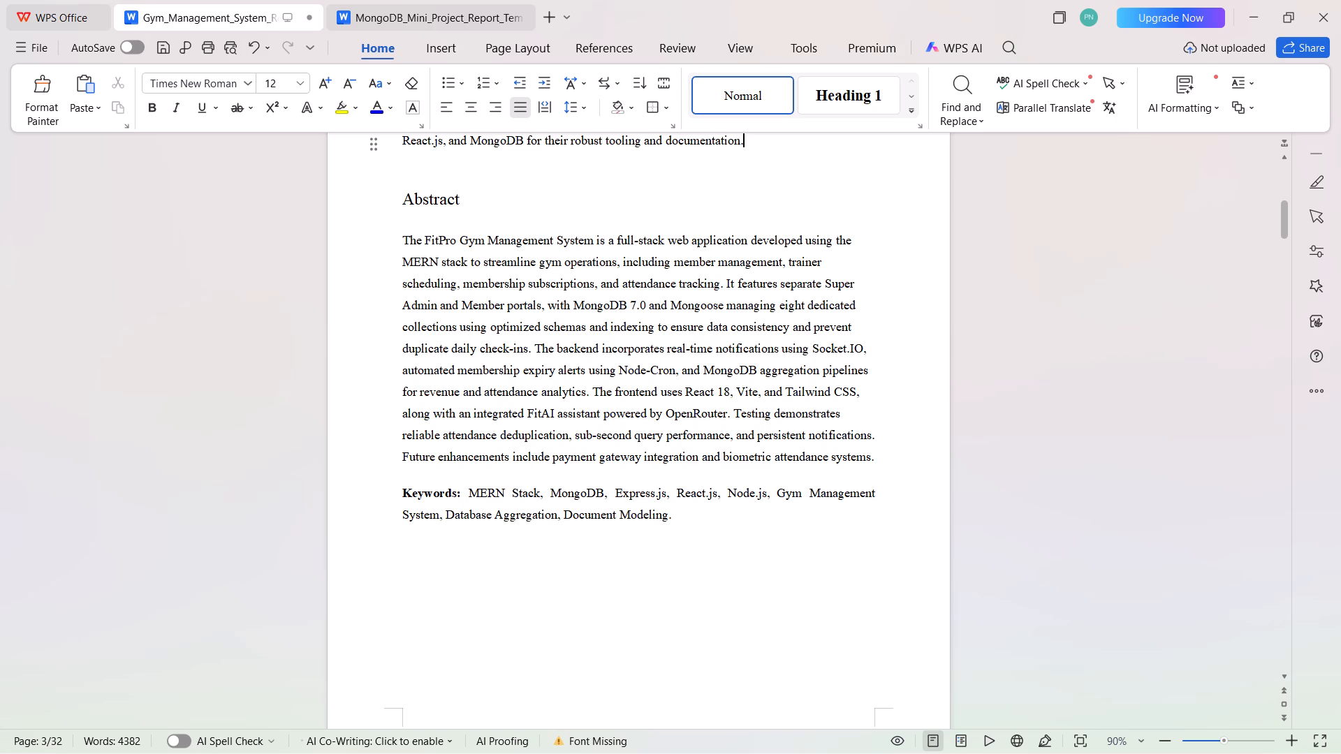
Make the Abstract heading bold and centre it above its paragraph.
drag(473, 195, 446, 205)
drag(446, 205, 397, 212)
key(ctrl+b)
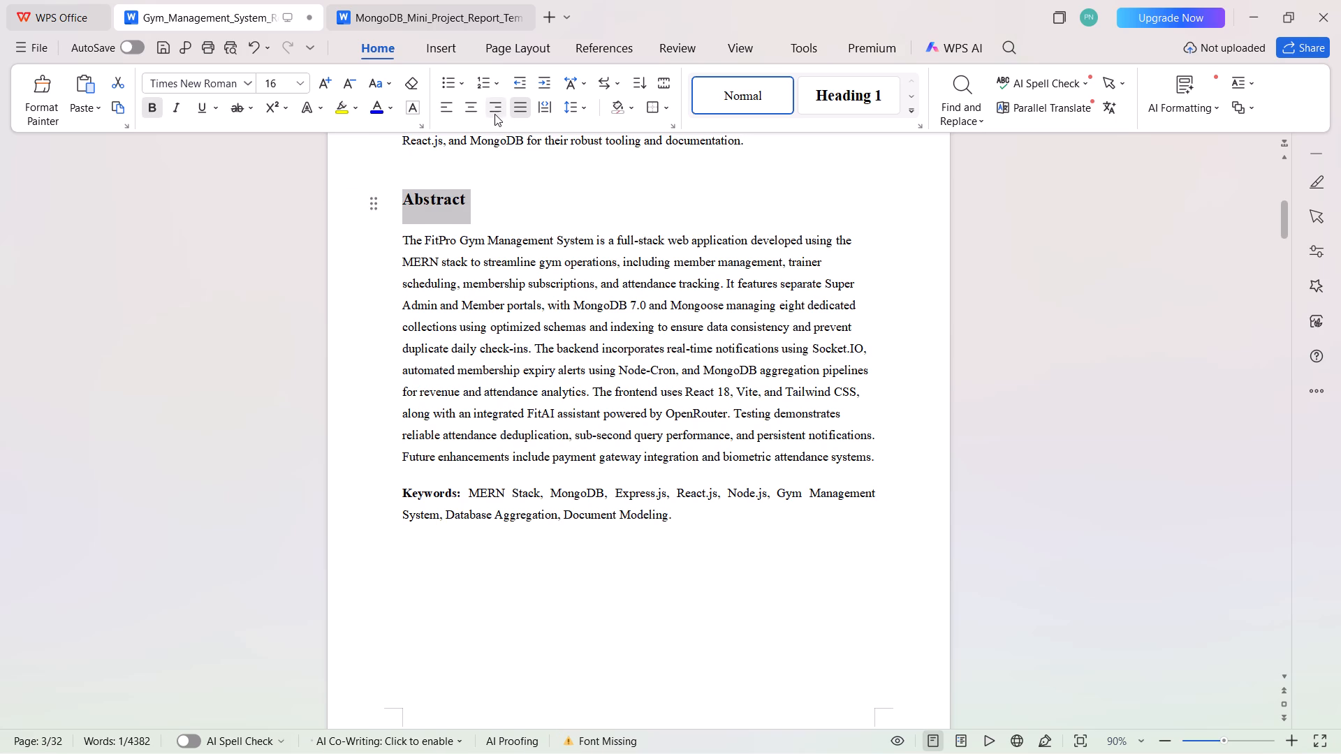
click(463, 111)
Review the front pages from the cover to the Table of Contents, checking which page each section sits on.
scroll(662, 316, down, 3)
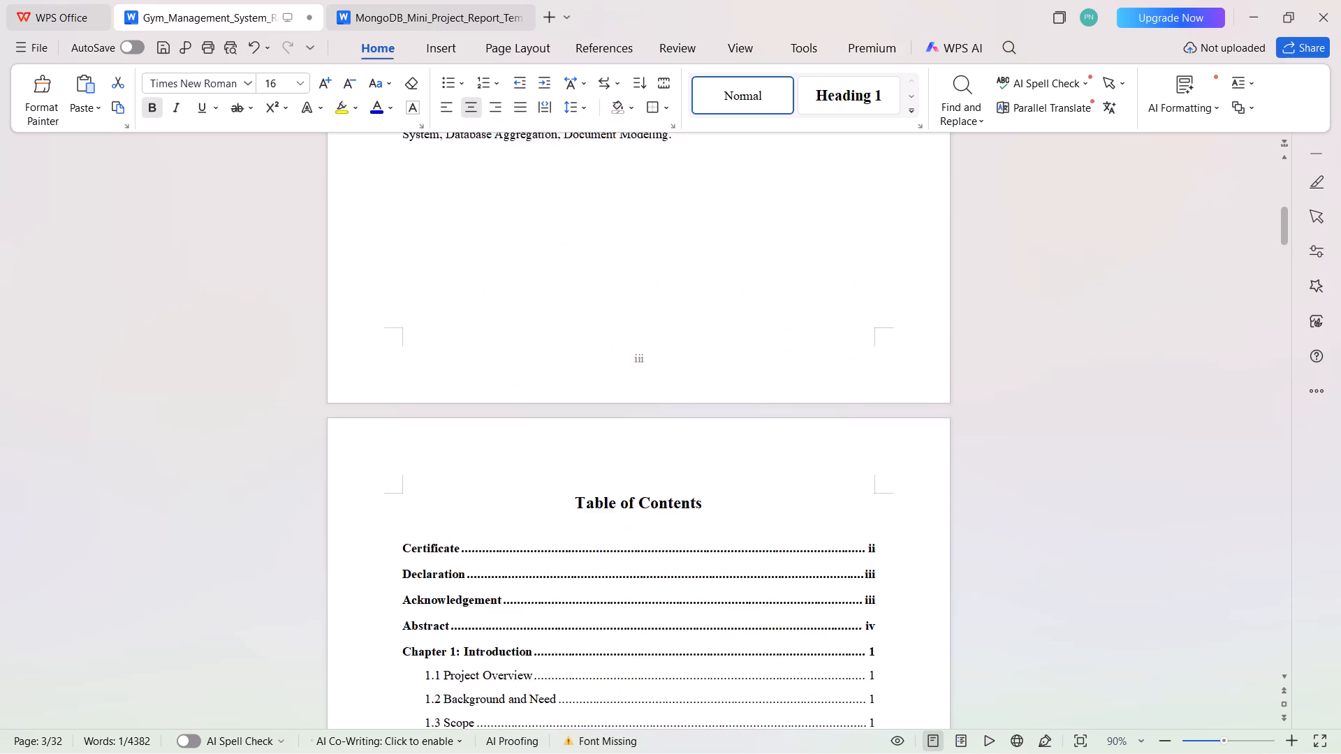
scroll(662, 316, down, 1)
scroll(652, 420, up, 6)
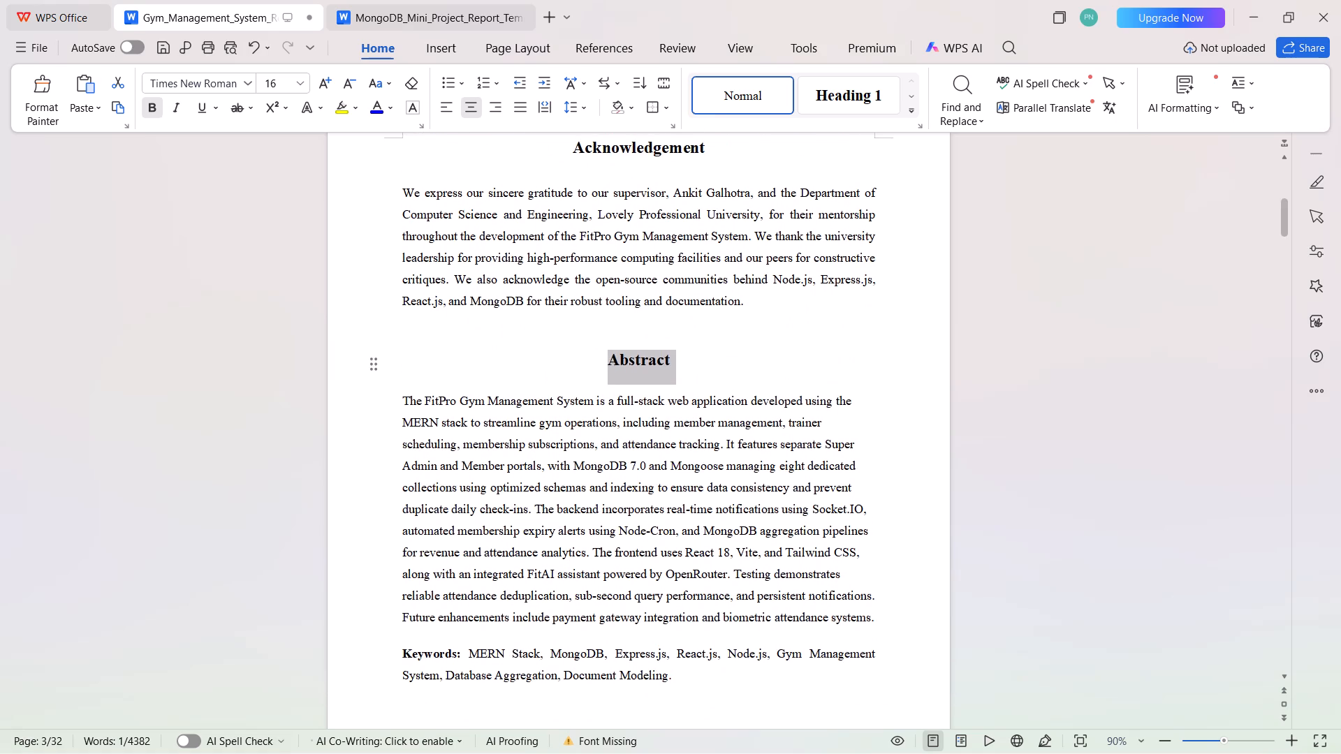
click(1134, 449)
scroll(1134, 449, up, 9)
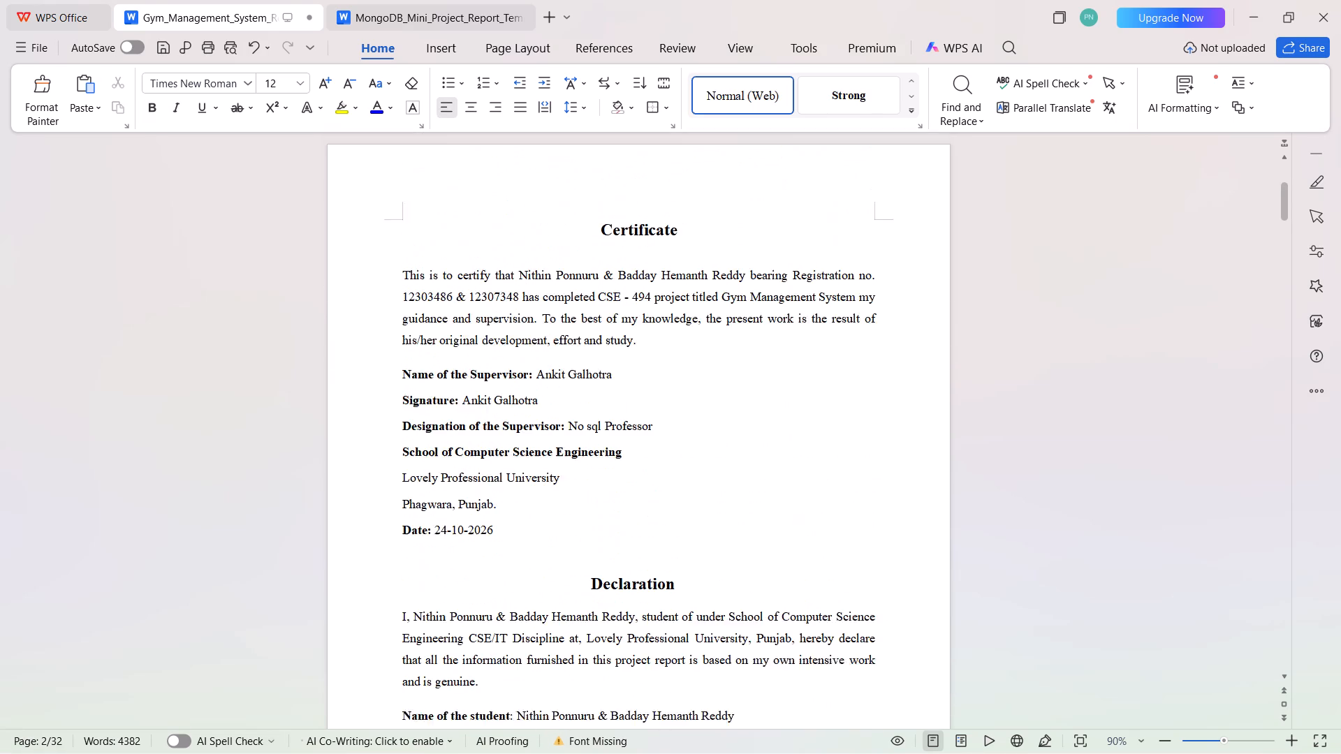
scroll(1134, 449, up, 9)
scroll(1134, 449, down, 5)
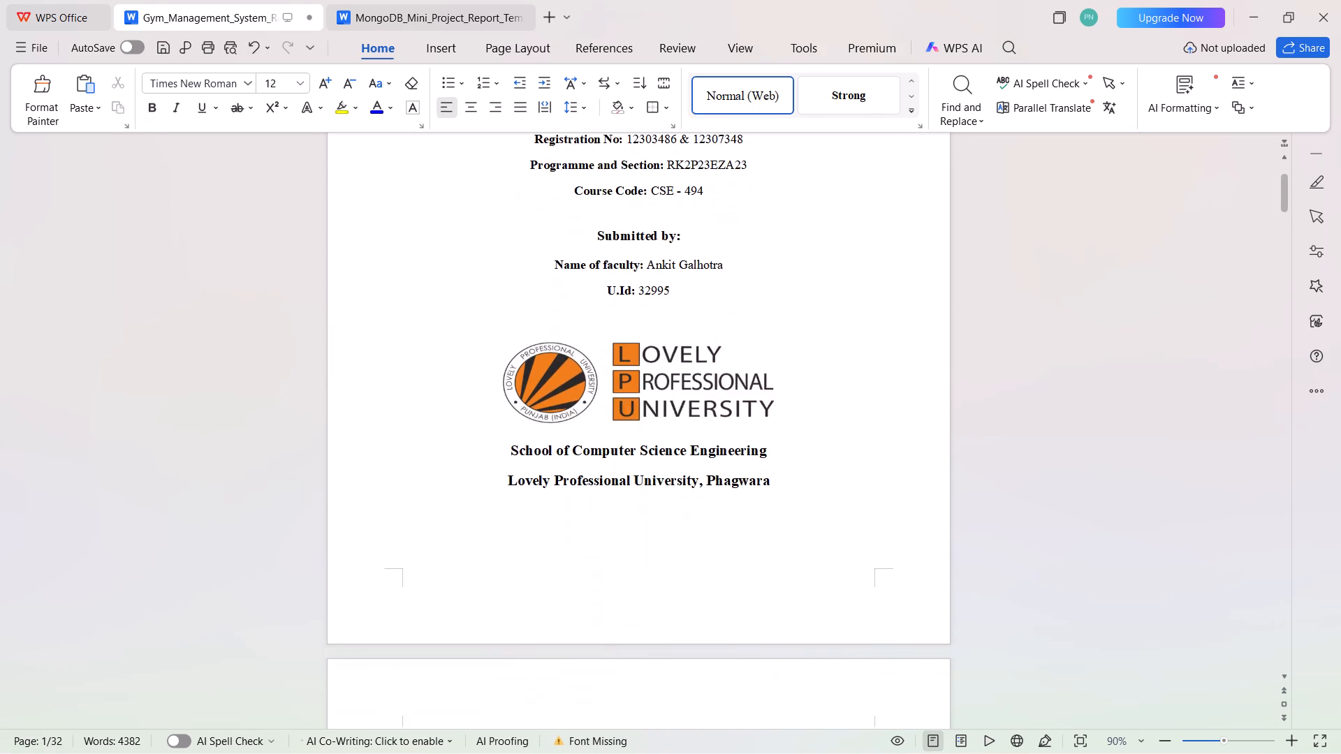
scroll(1134, 449, down, 7)
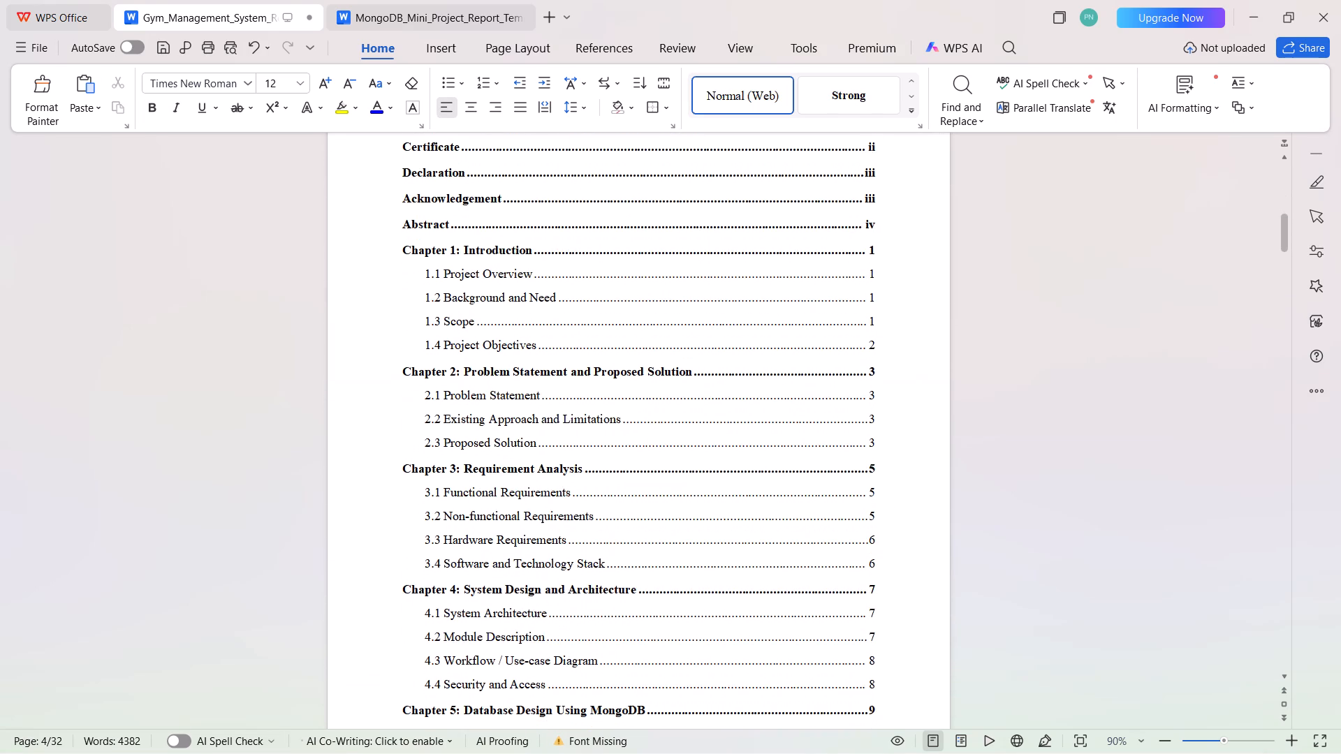
scroll(1116, 485, up, 2)
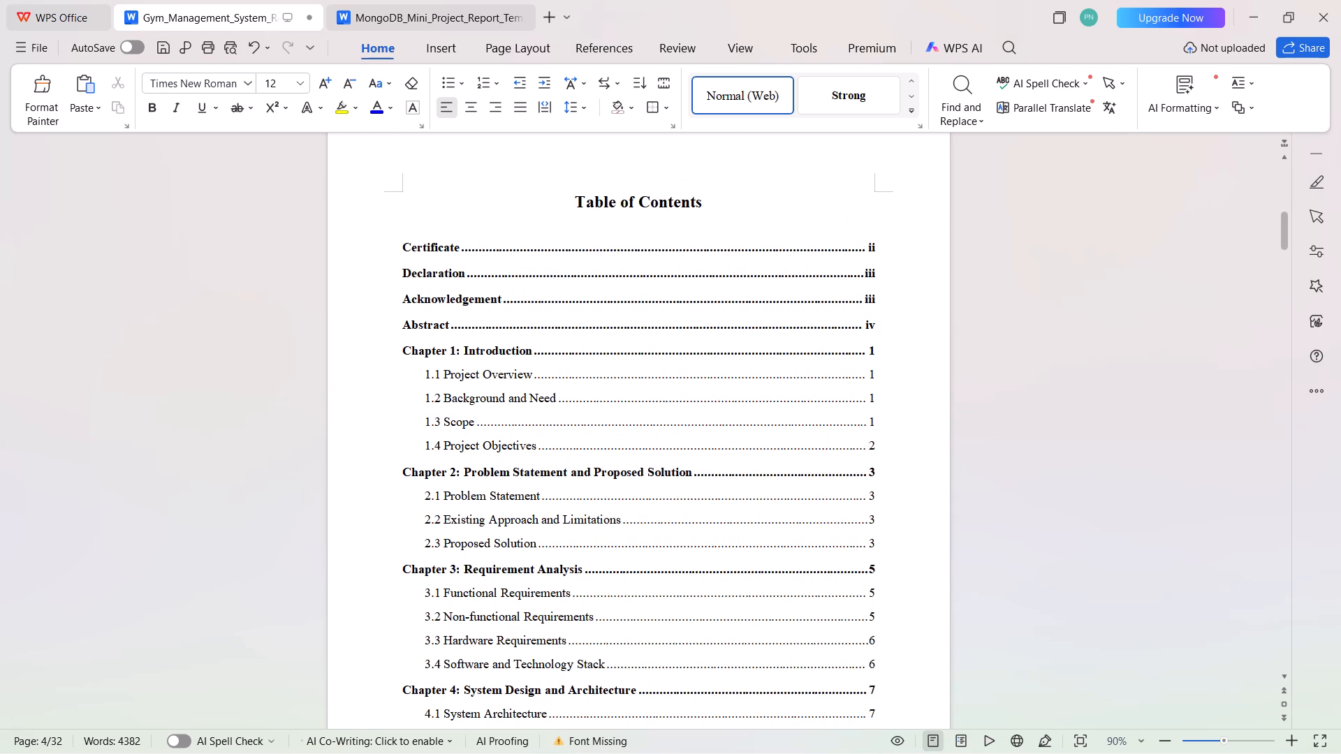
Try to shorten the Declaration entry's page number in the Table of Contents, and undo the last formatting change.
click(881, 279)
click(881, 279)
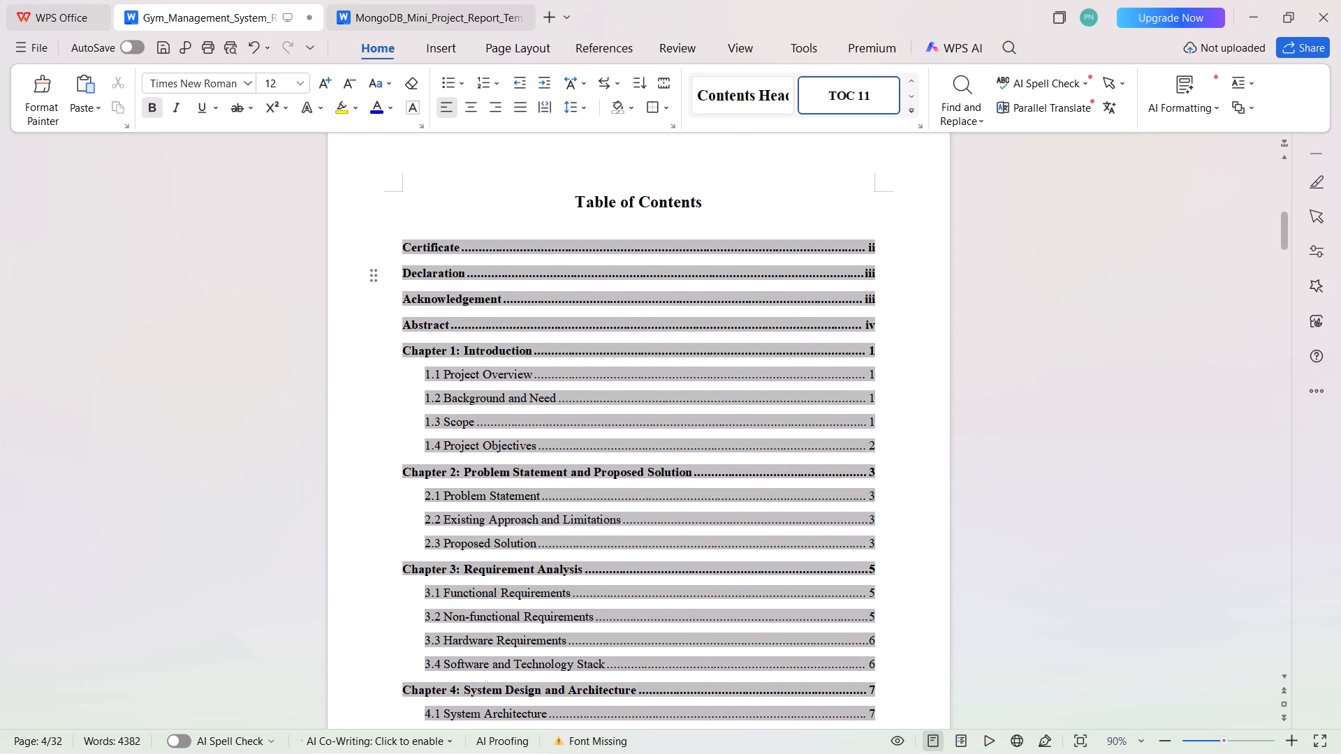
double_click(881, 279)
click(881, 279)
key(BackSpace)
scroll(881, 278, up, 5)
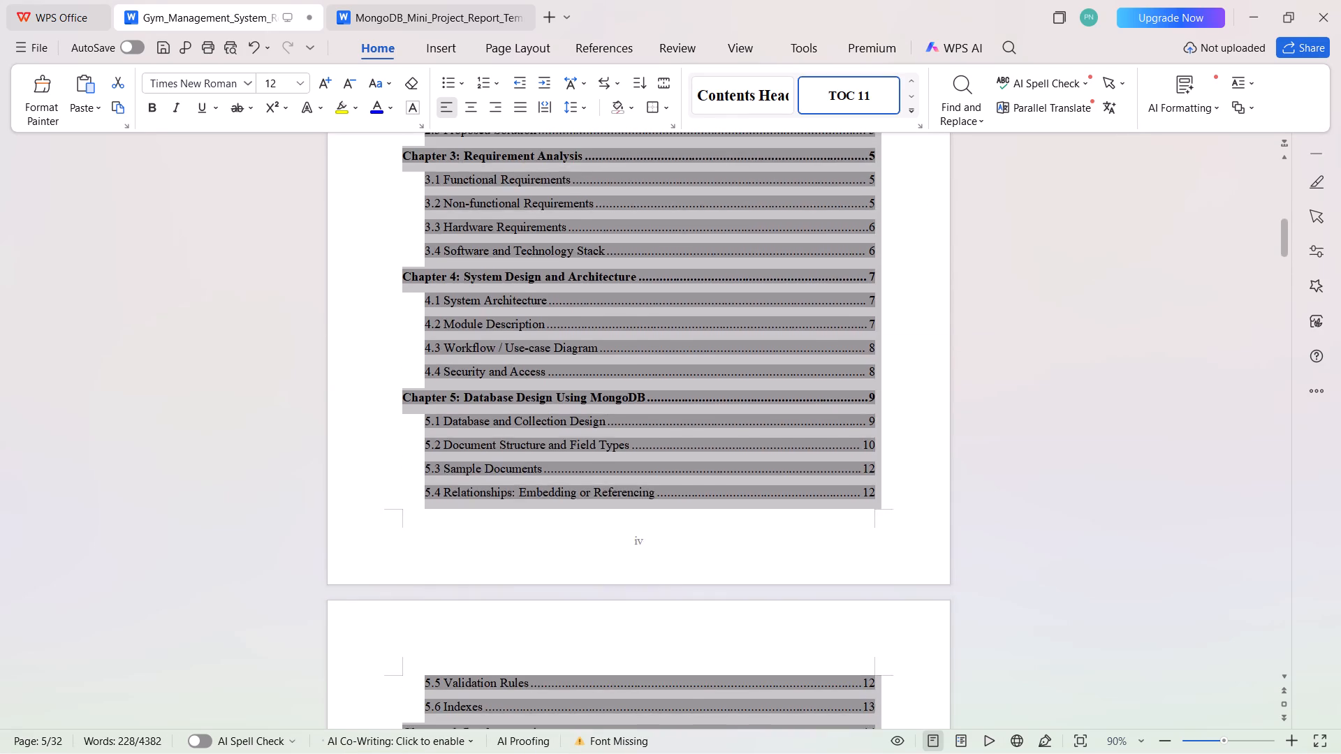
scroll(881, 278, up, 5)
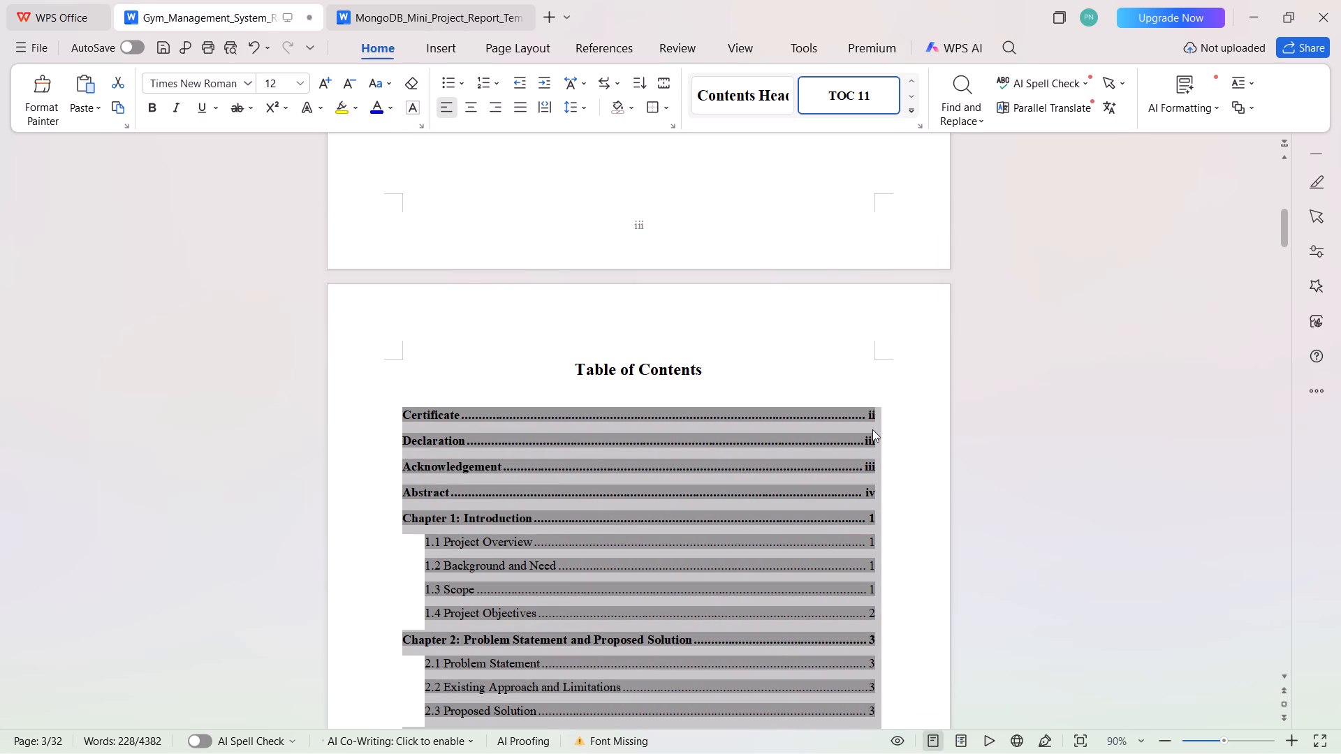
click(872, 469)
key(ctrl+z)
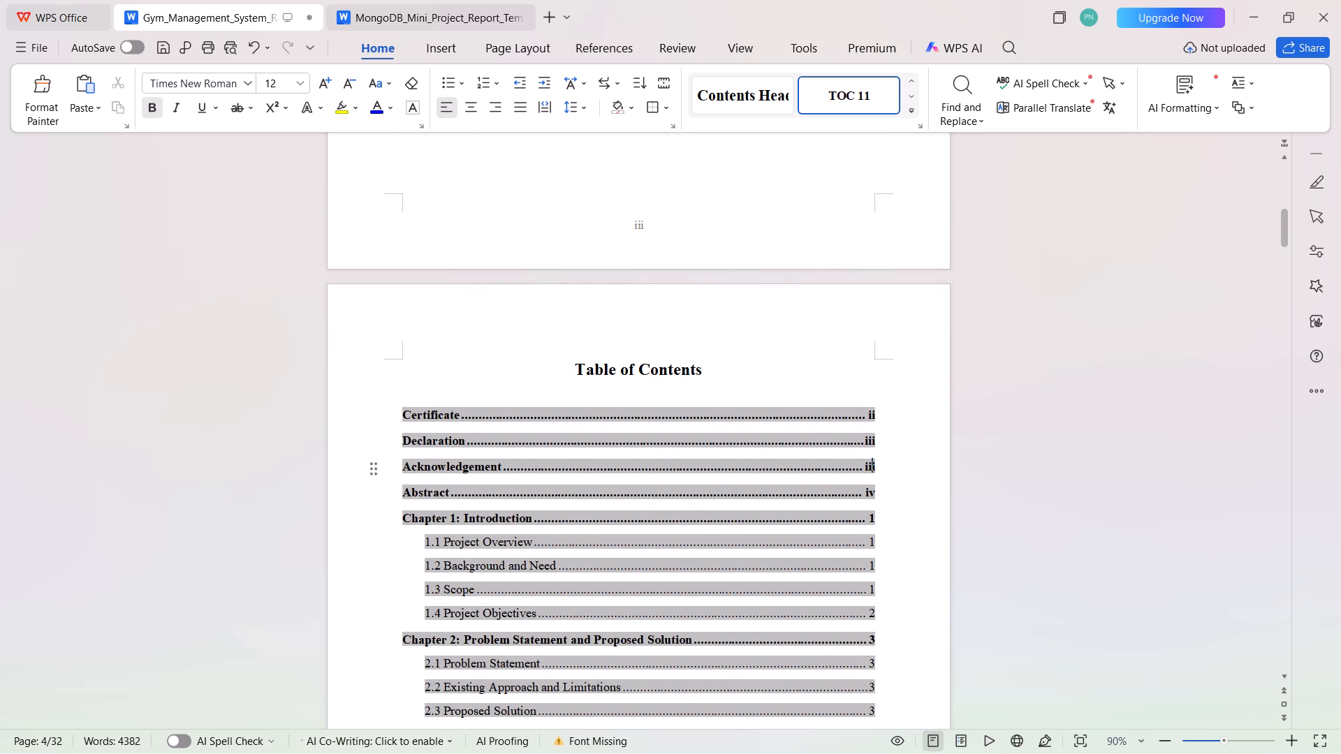
Centre the Abstract heading again.
scroll(886, 448, down, 2)
scroll(886, 448, up, 3)
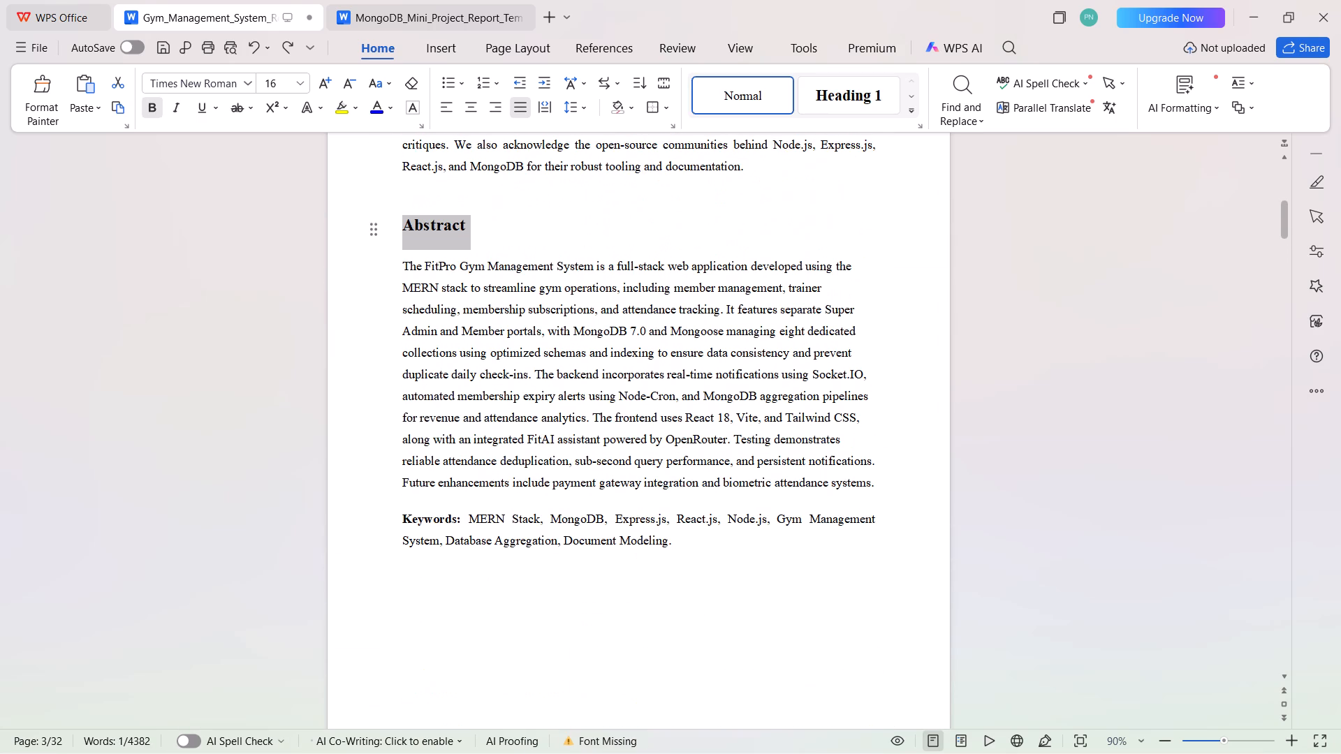
click(474, 106)
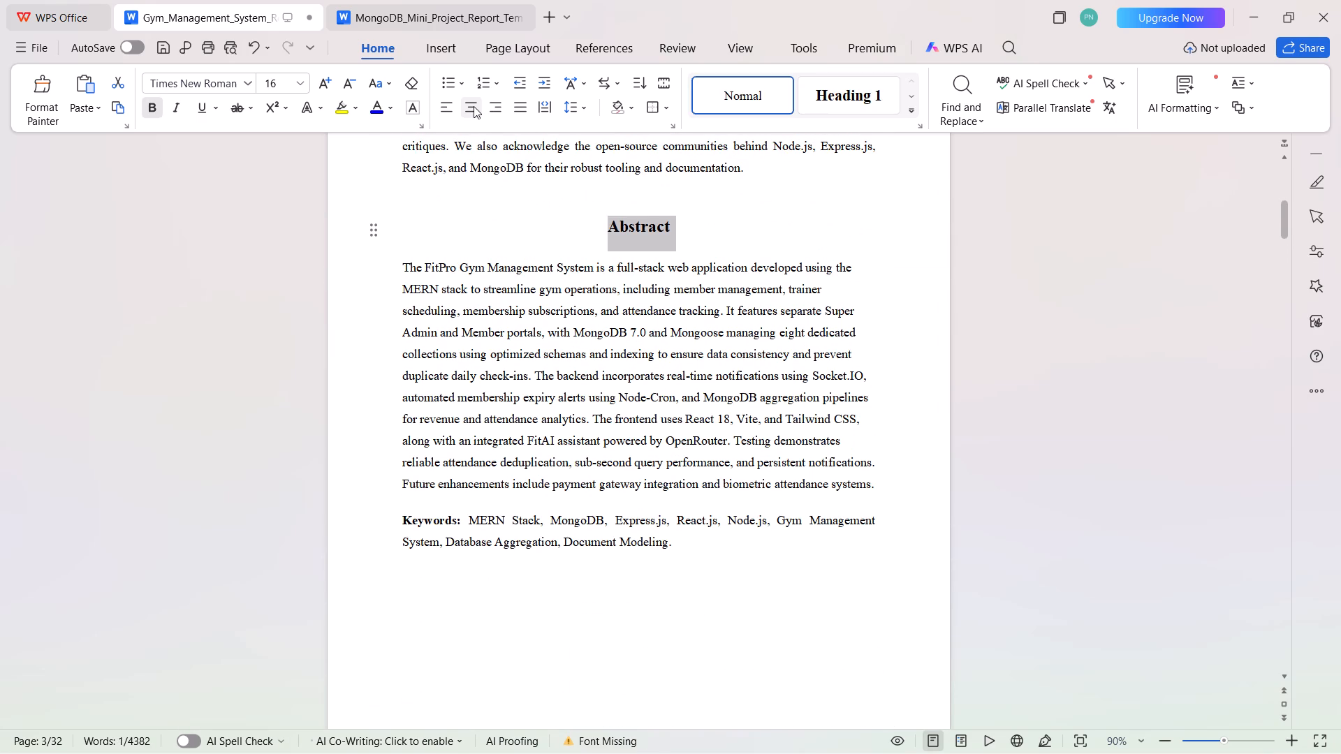
Set the Declaration entry's page number in the Table of Contents to ii.
scroll(695, 492, down, 5)
double_click(768, 427)
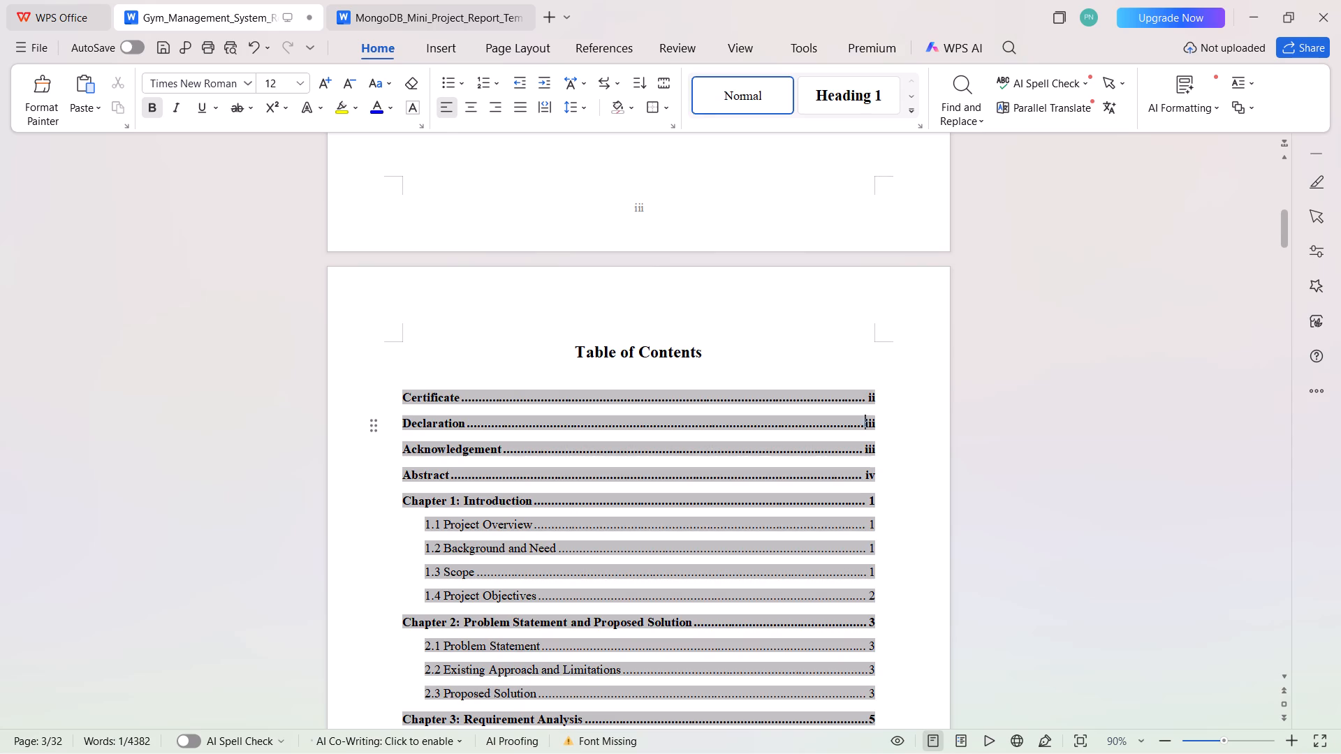
triple_click(772, 425)
click(799, 426)
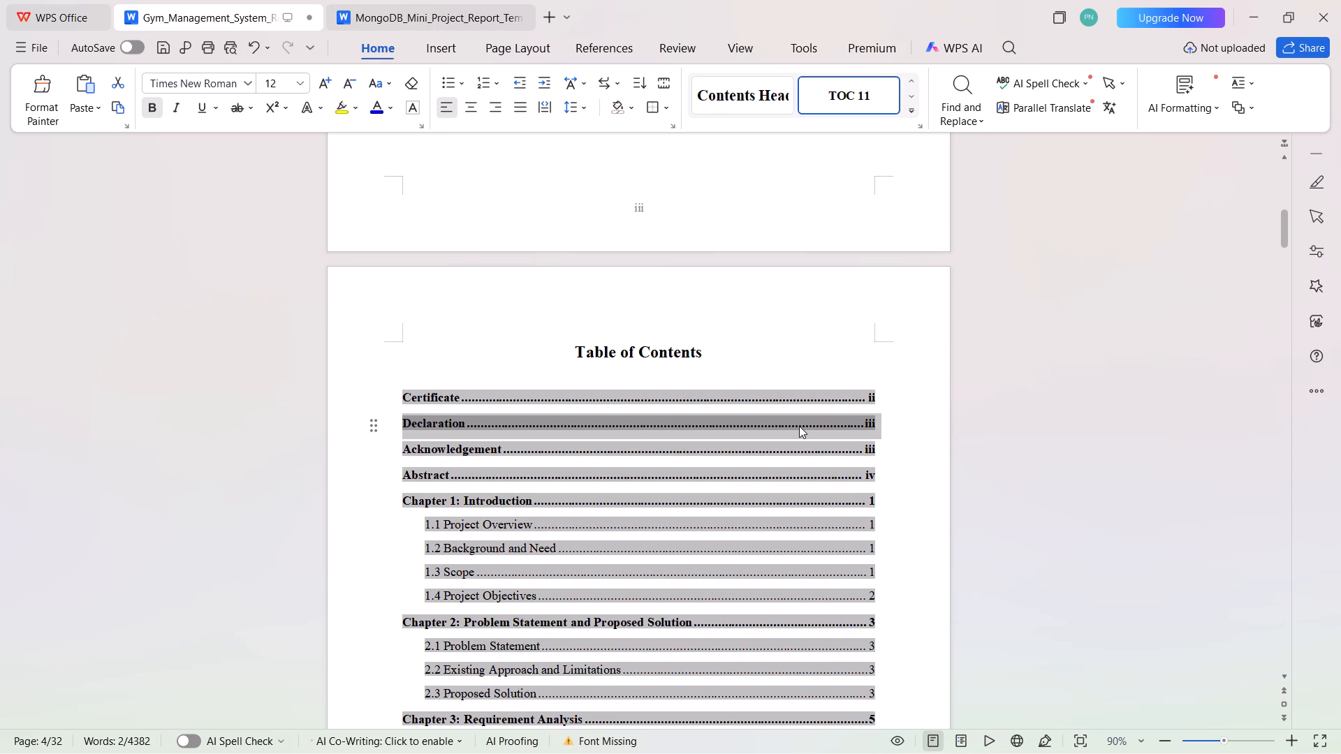
click(815, 425)
key(Right)
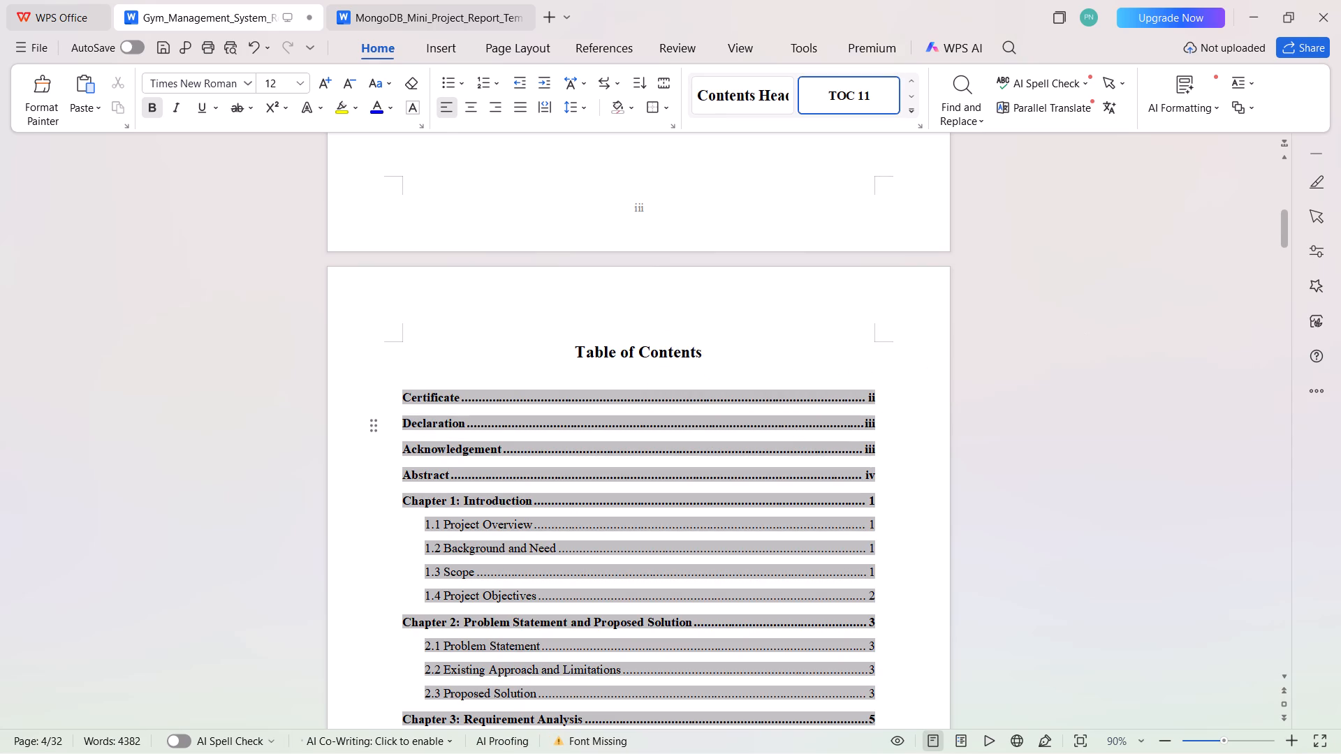
key(BackSpace)
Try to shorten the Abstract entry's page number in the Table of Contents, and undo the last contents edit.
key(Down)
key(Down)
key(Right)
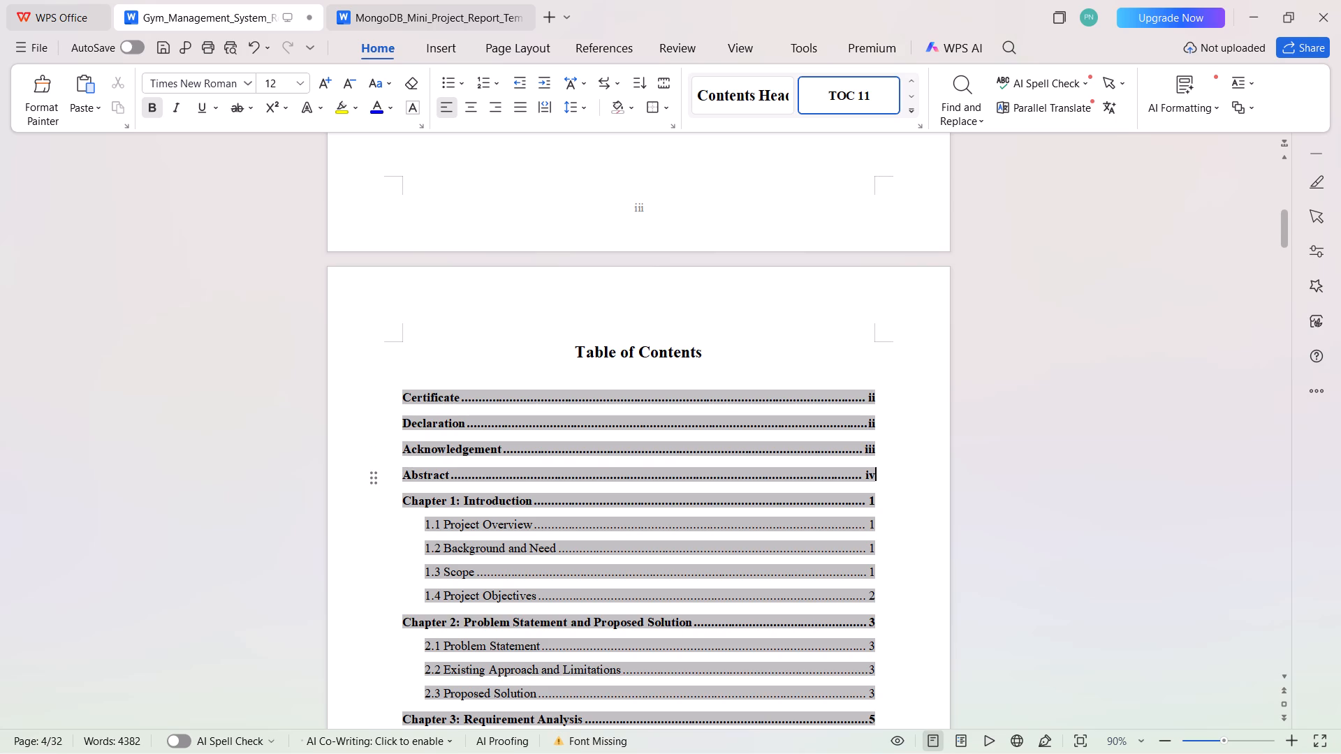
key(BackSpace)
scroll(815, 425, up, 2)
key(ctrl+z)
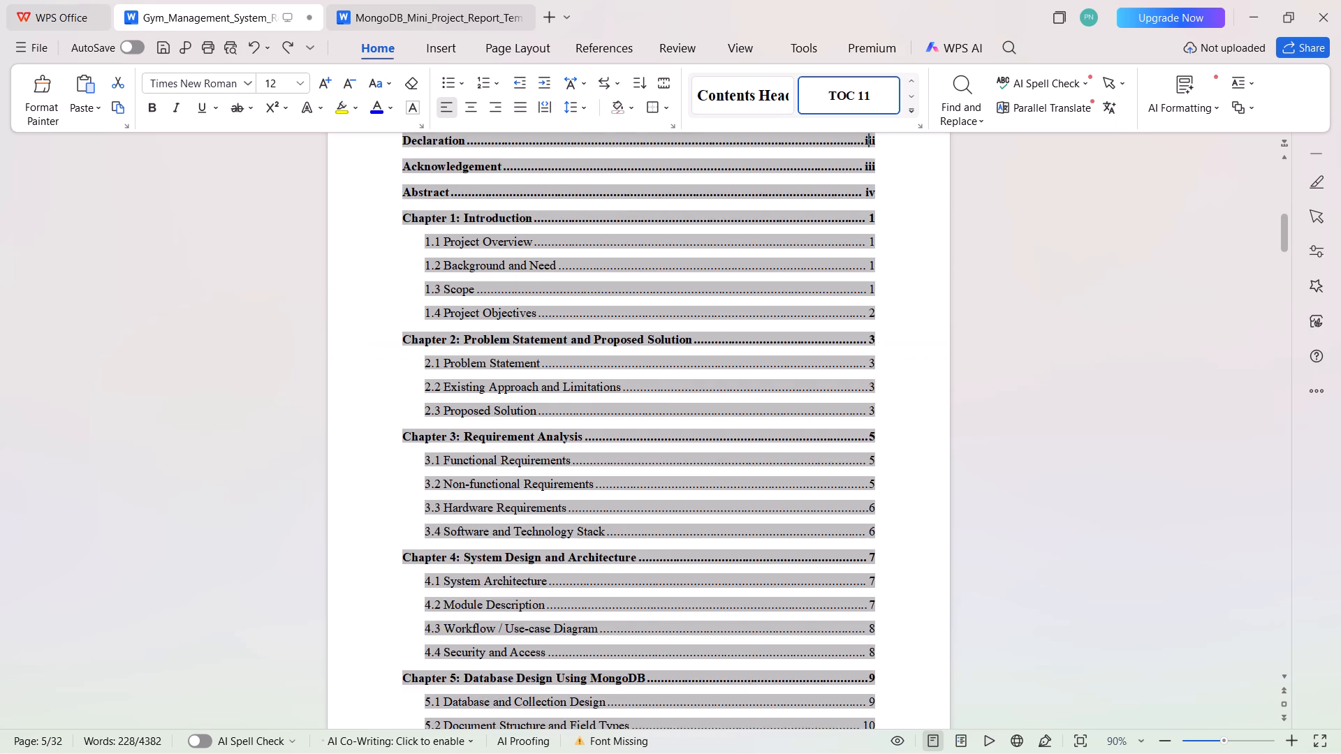
Set the Declaration entry's page number back to ii in the Table of Contents.
scroll(815, 425, up, 3)
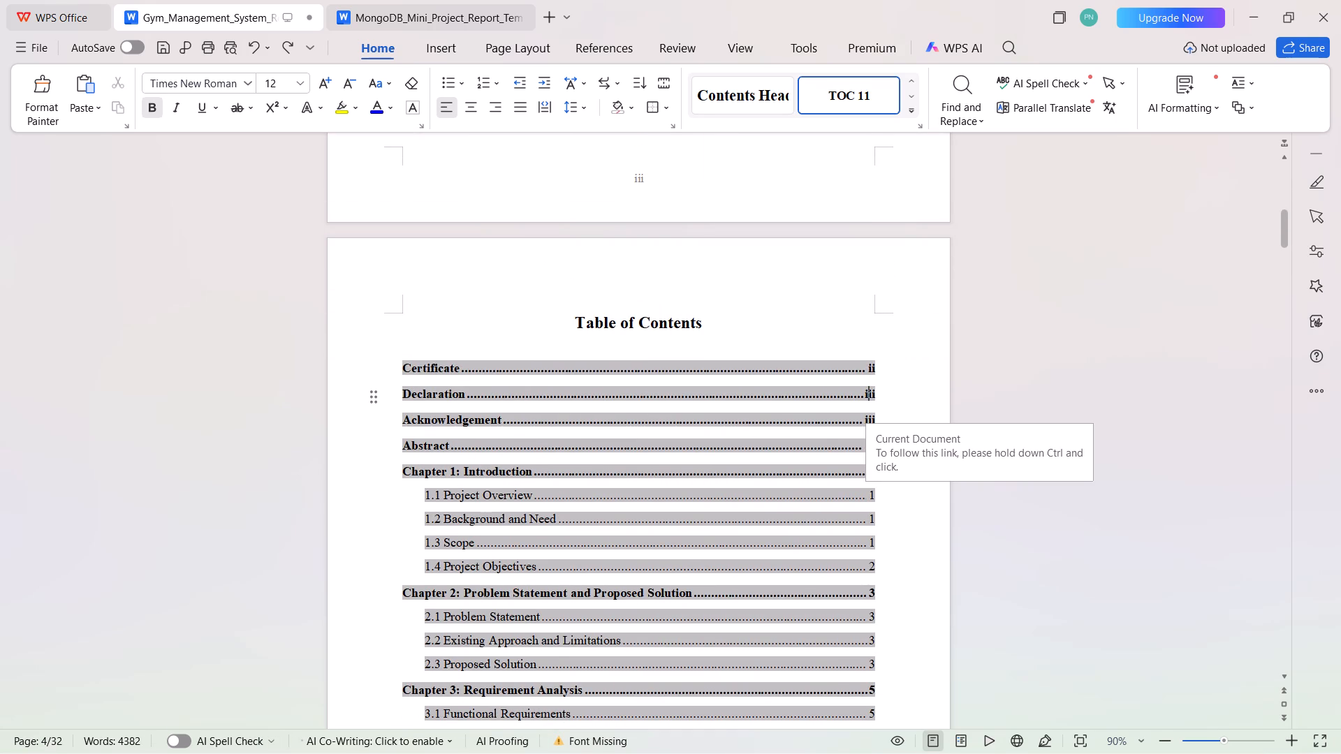
key(BackSpace)
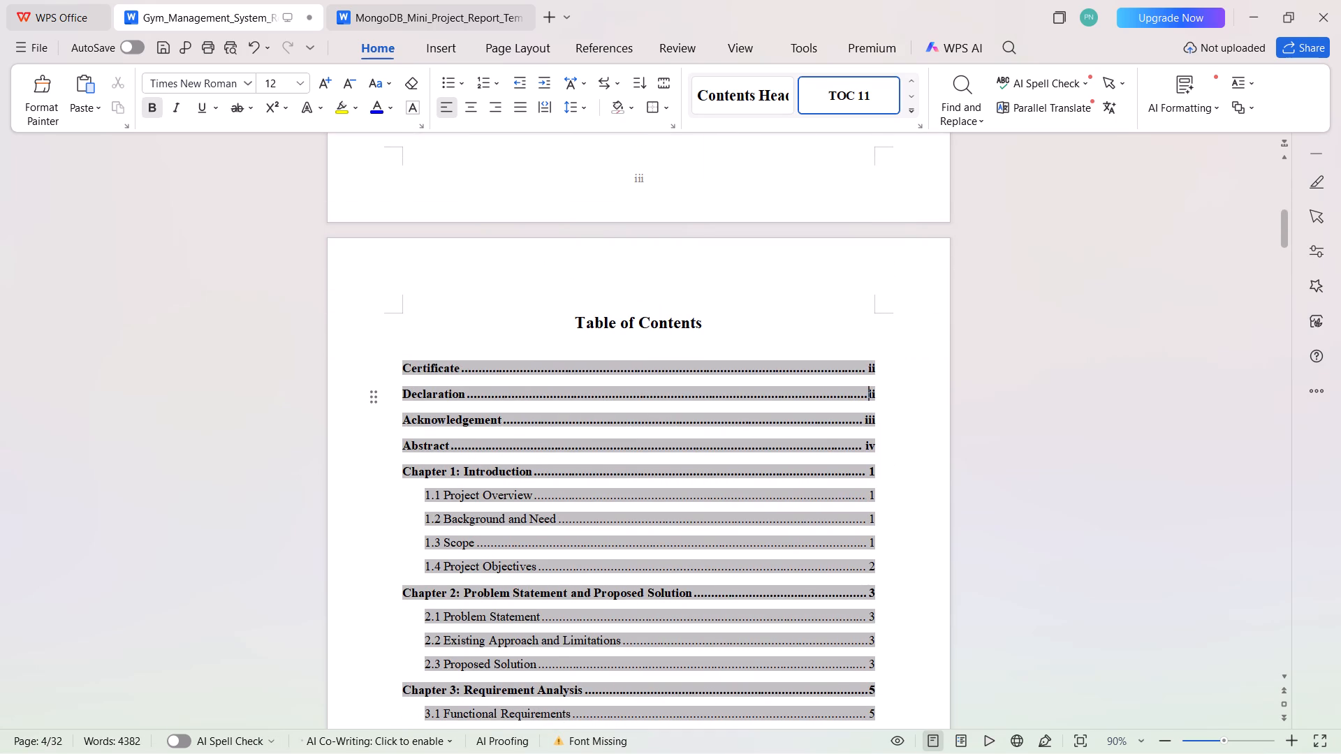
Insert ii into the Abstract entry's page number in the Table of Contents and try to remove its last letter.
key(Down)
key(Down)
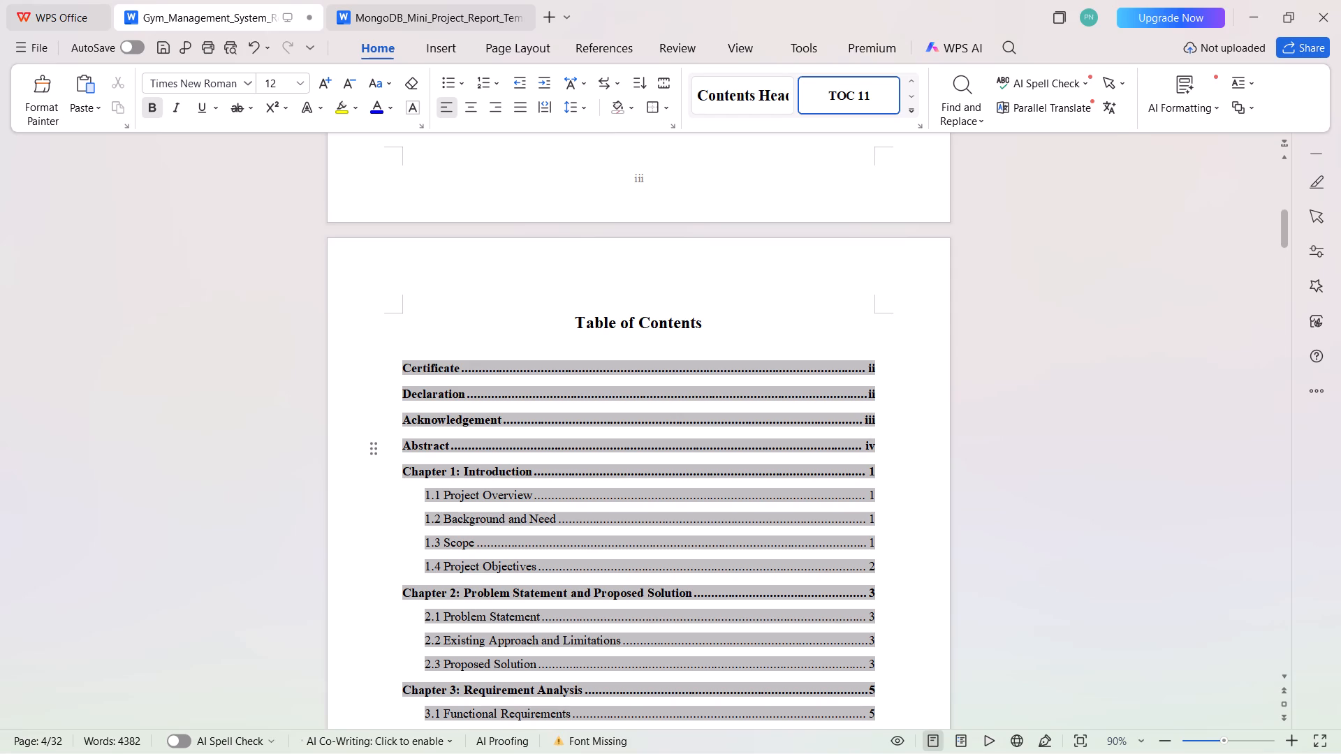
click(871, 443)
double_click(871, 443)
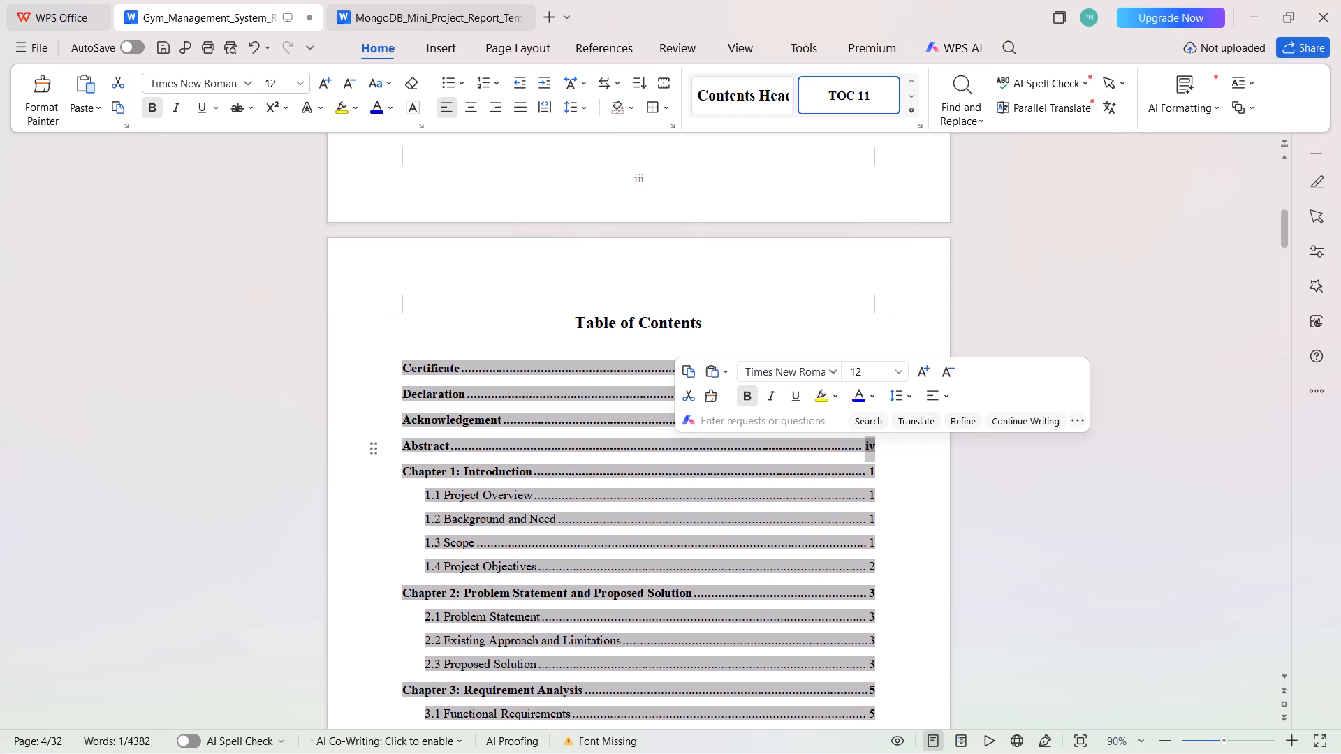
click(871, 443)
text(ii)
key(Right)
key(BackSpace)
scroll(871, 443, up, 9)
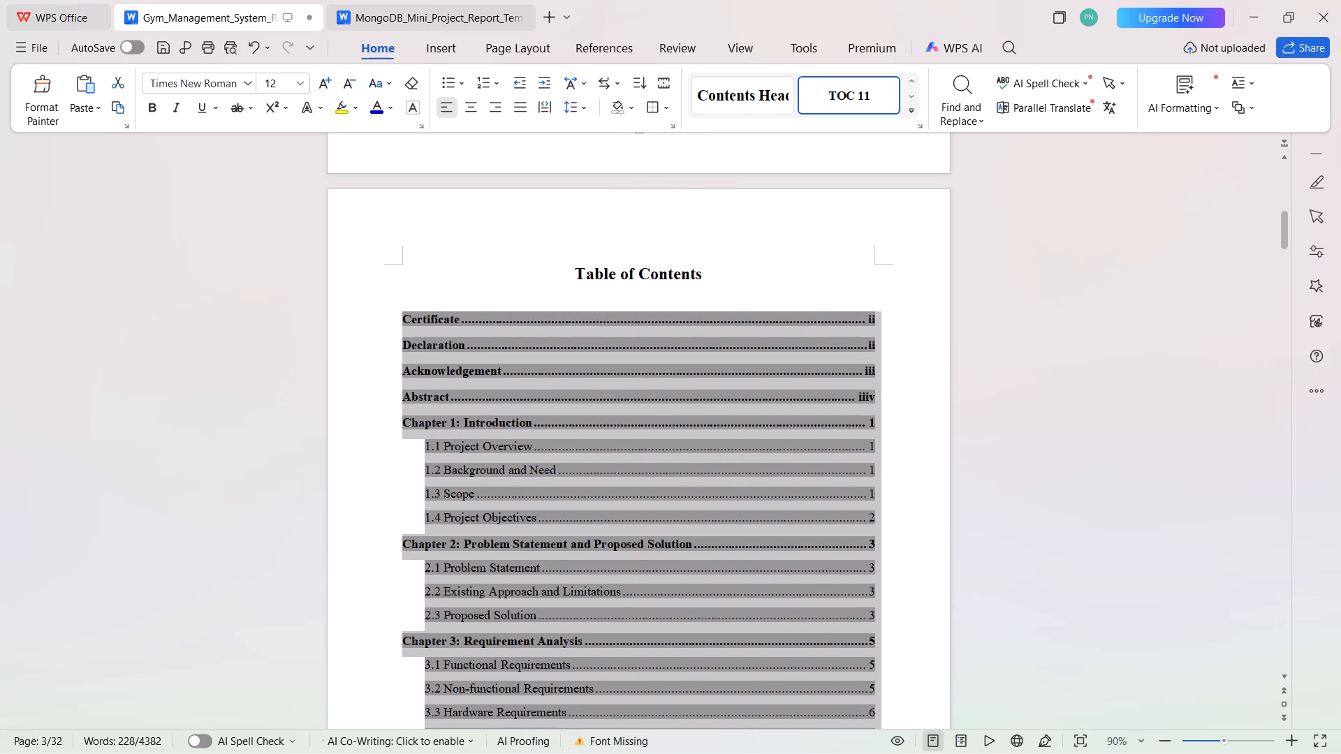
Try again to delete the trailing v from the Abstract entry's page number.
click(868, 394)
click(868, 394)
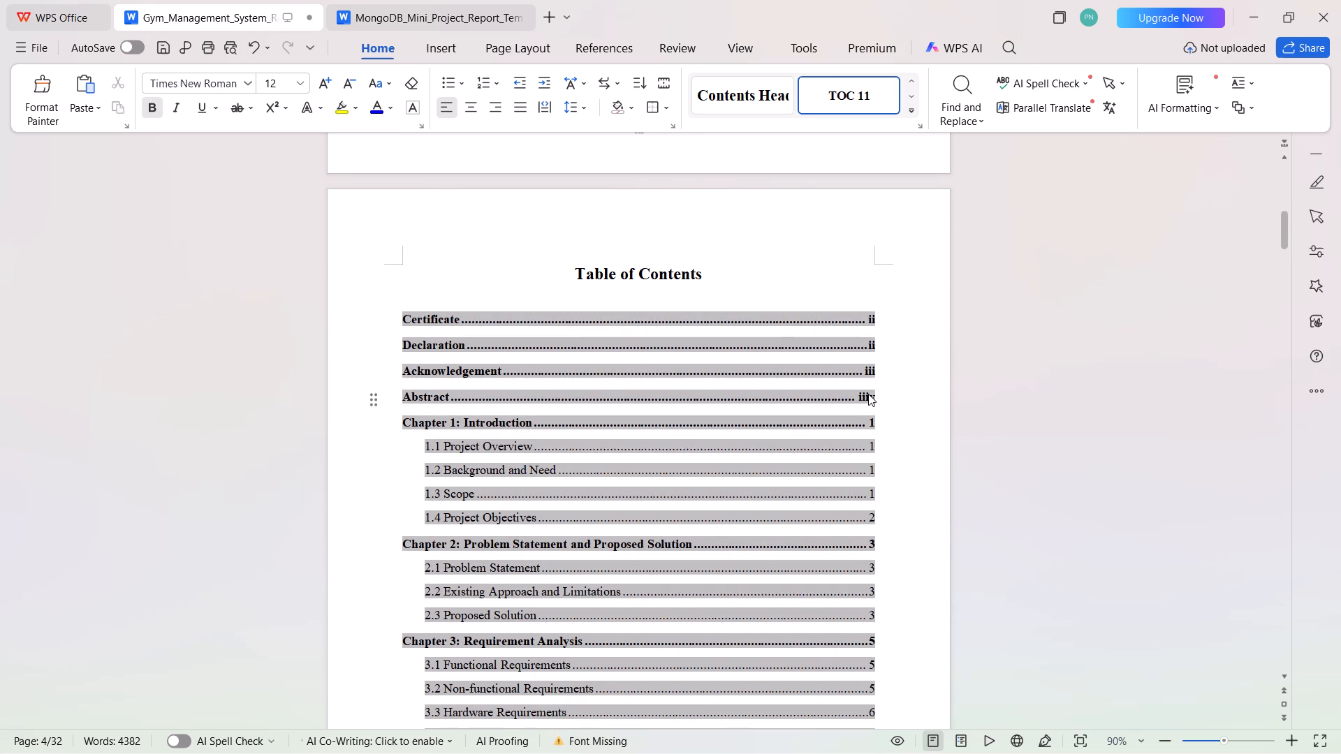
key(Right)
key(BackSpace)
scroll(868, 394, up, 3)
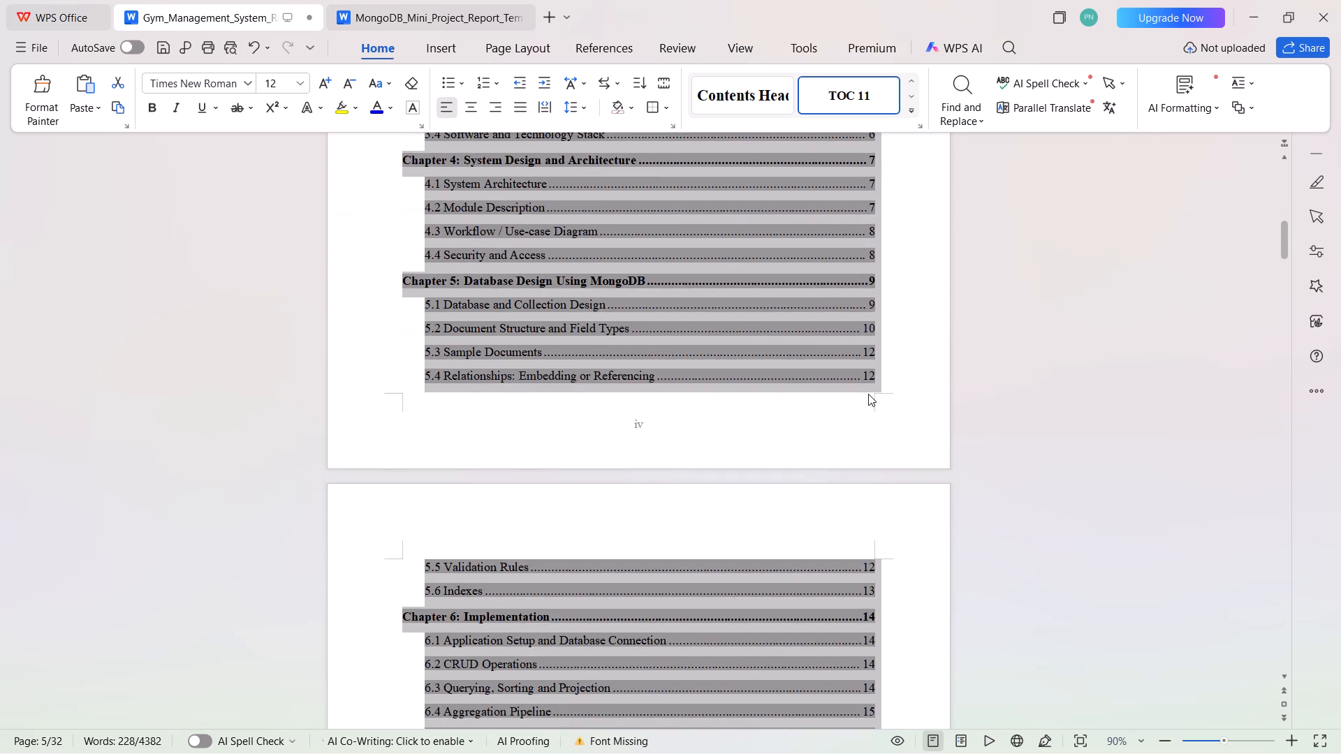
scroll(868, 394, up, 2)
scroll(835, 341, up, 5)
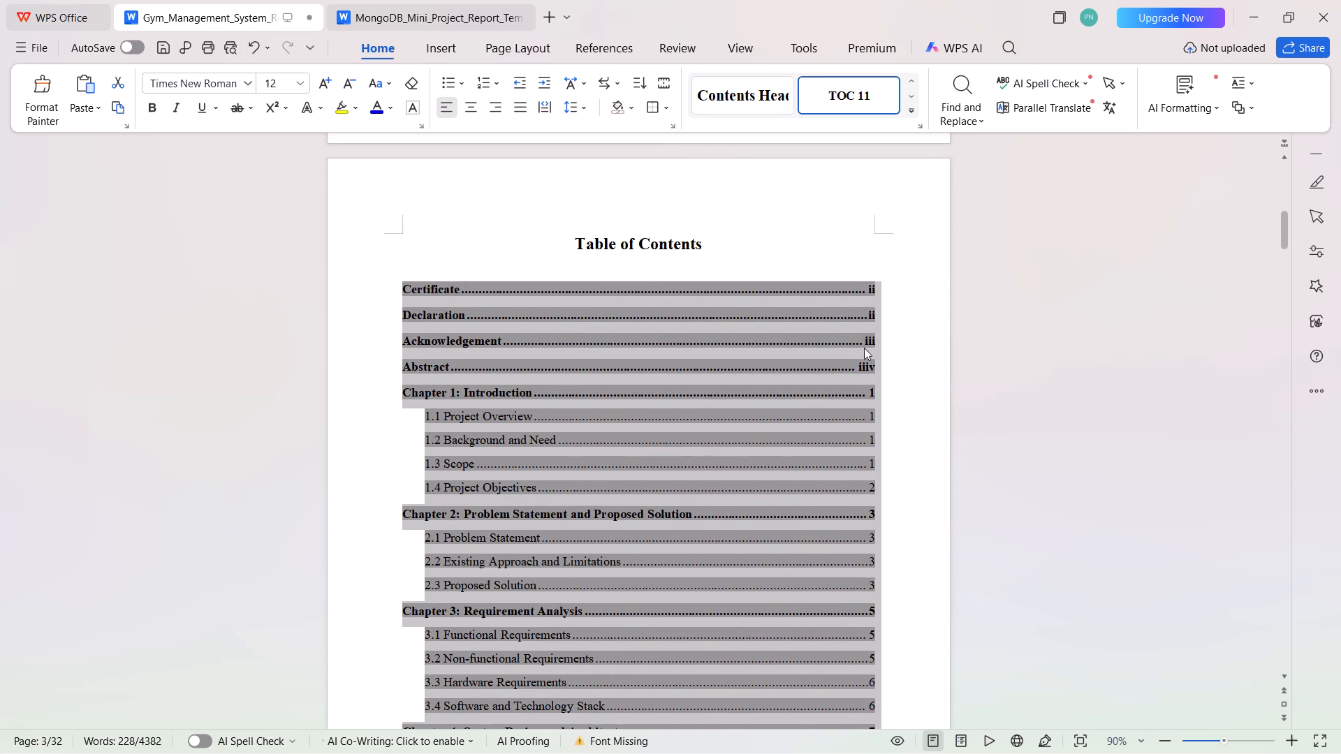
Replace the Abstract entry's whole page number in the Table of Contents with iii.
triple_click(867, 357)
double_click(869, 362)
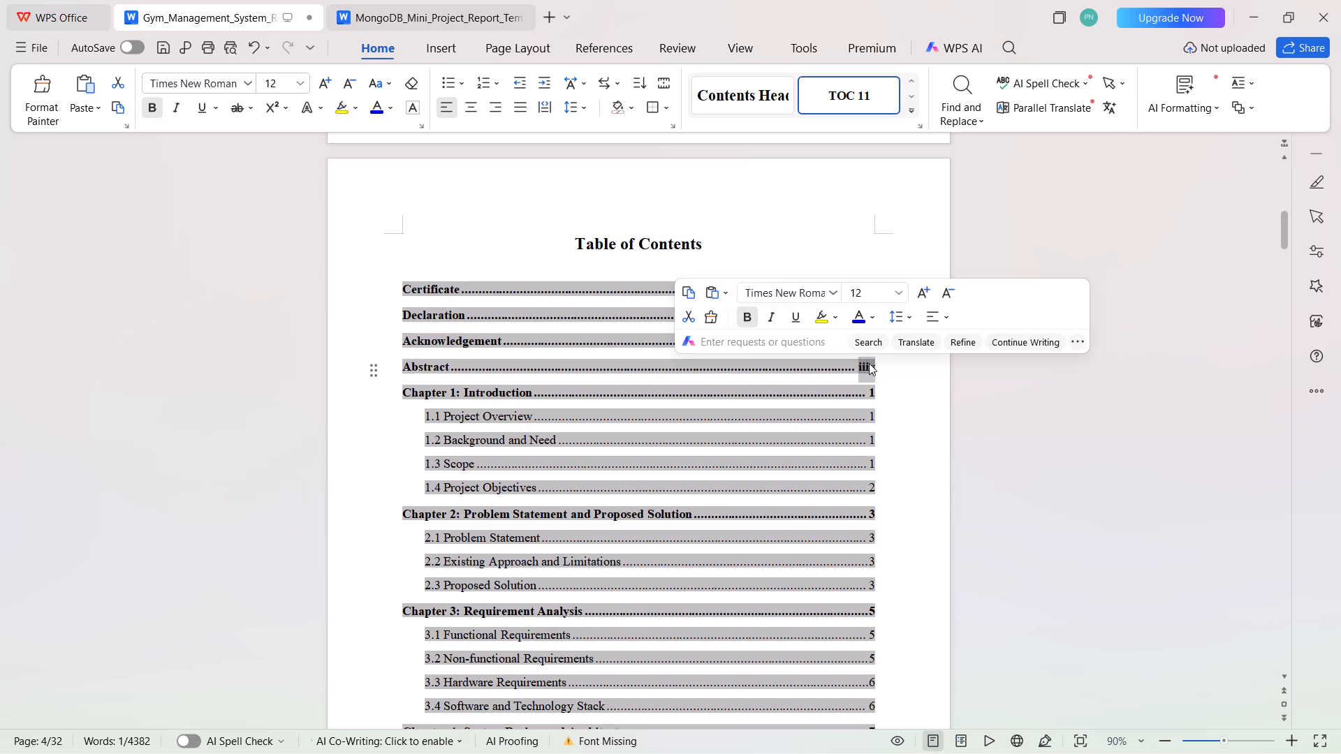
key(Delete)
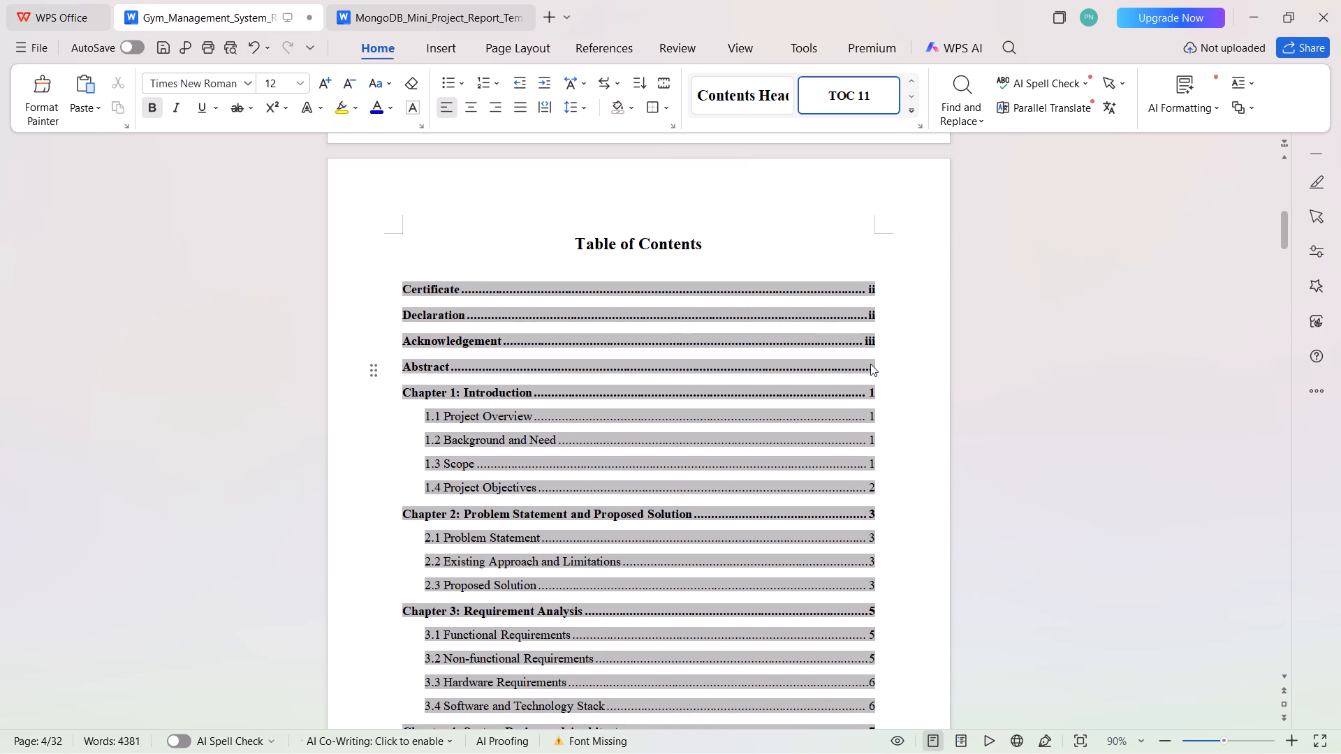
text(iii)
click(909, 377)
click(1079, 431)
scroll(1079, 431, up, 4)
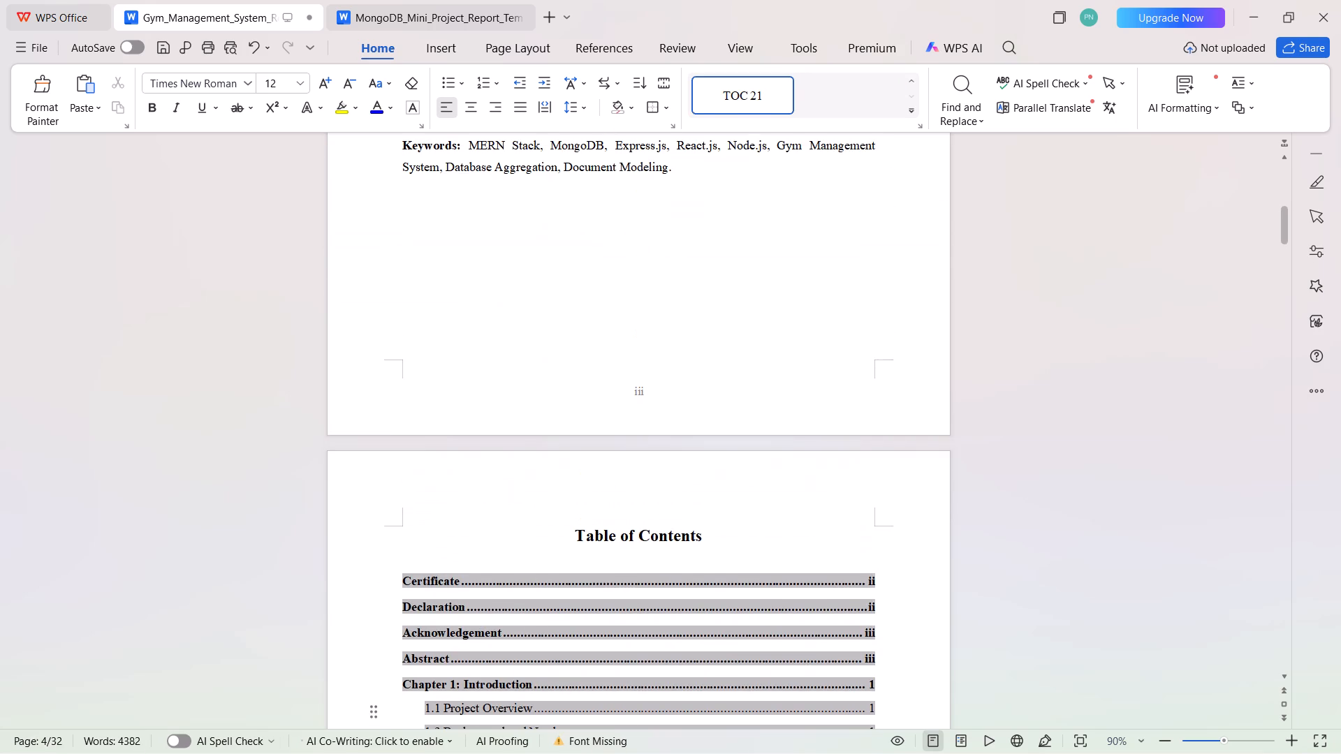
scroll(1079, 431, down, 7)
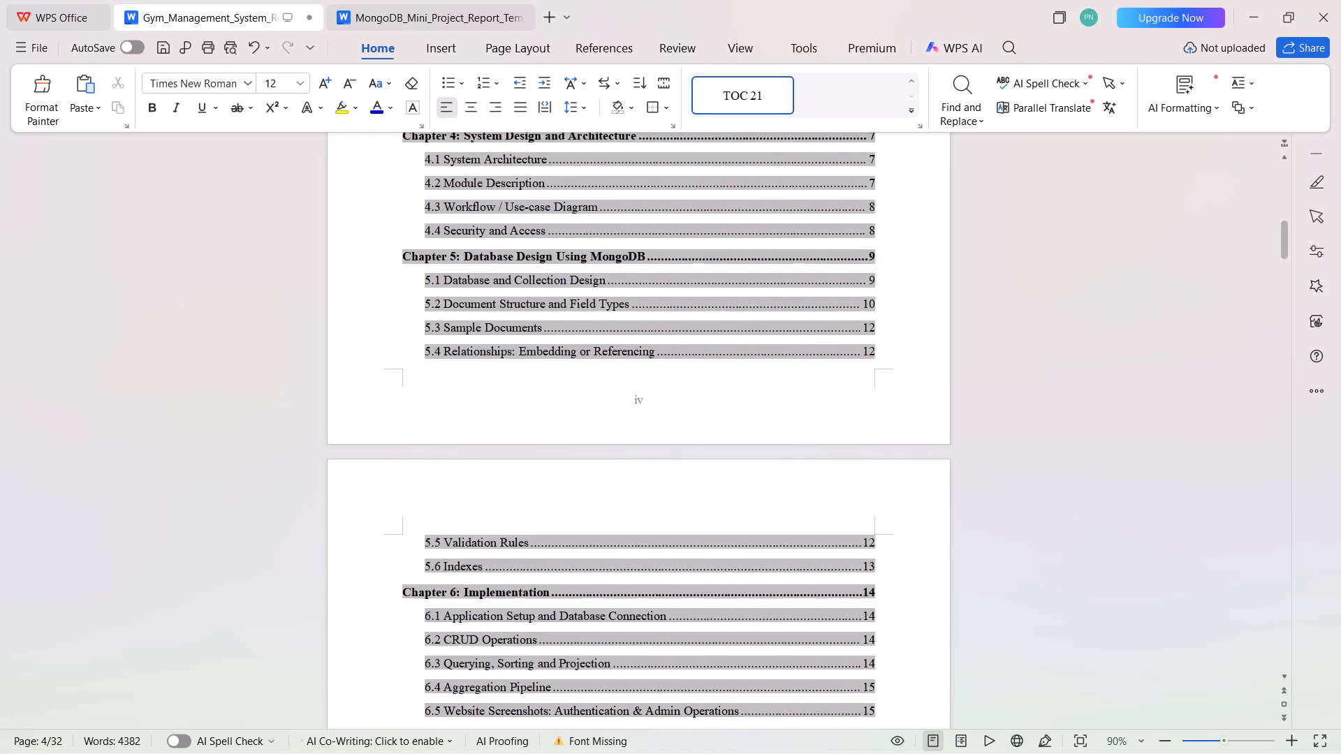
scroll(1079, 431, down, 4)
scroll(1079, 431, up, 5)
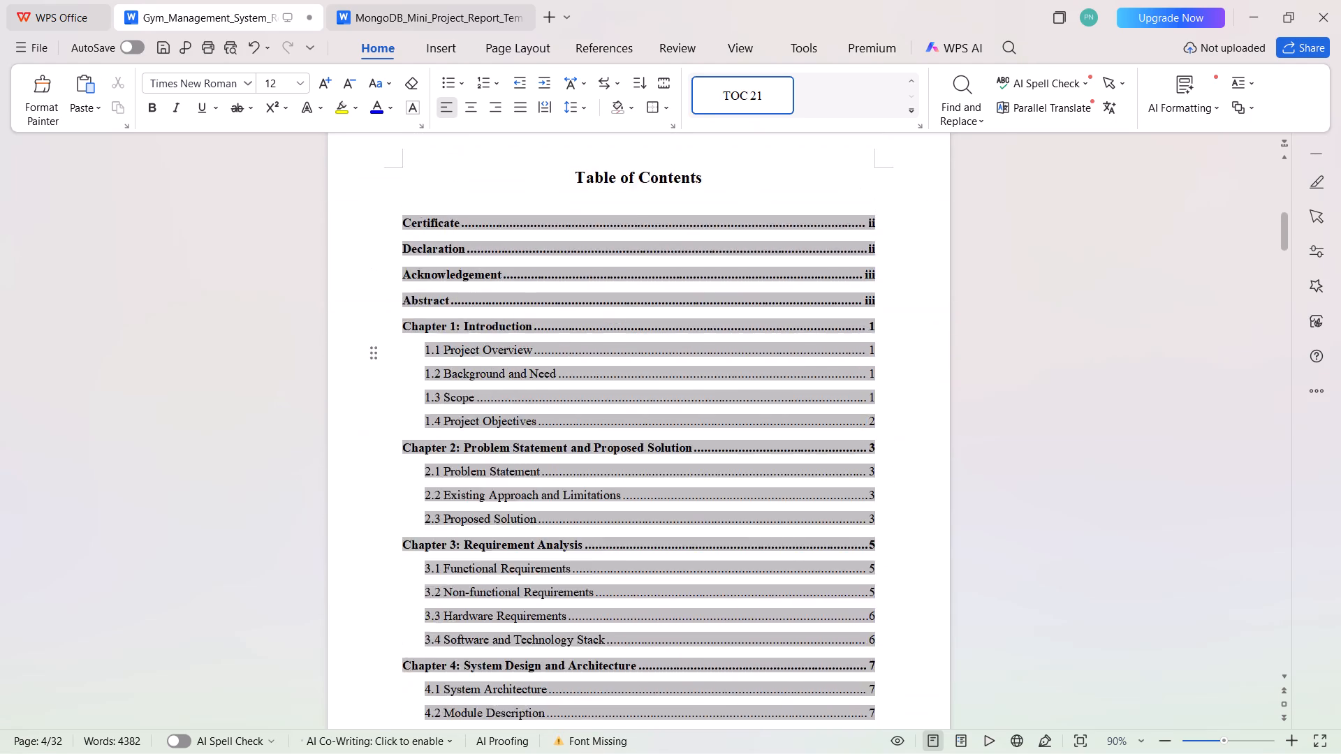
scroll(1079, 431, up, 6)
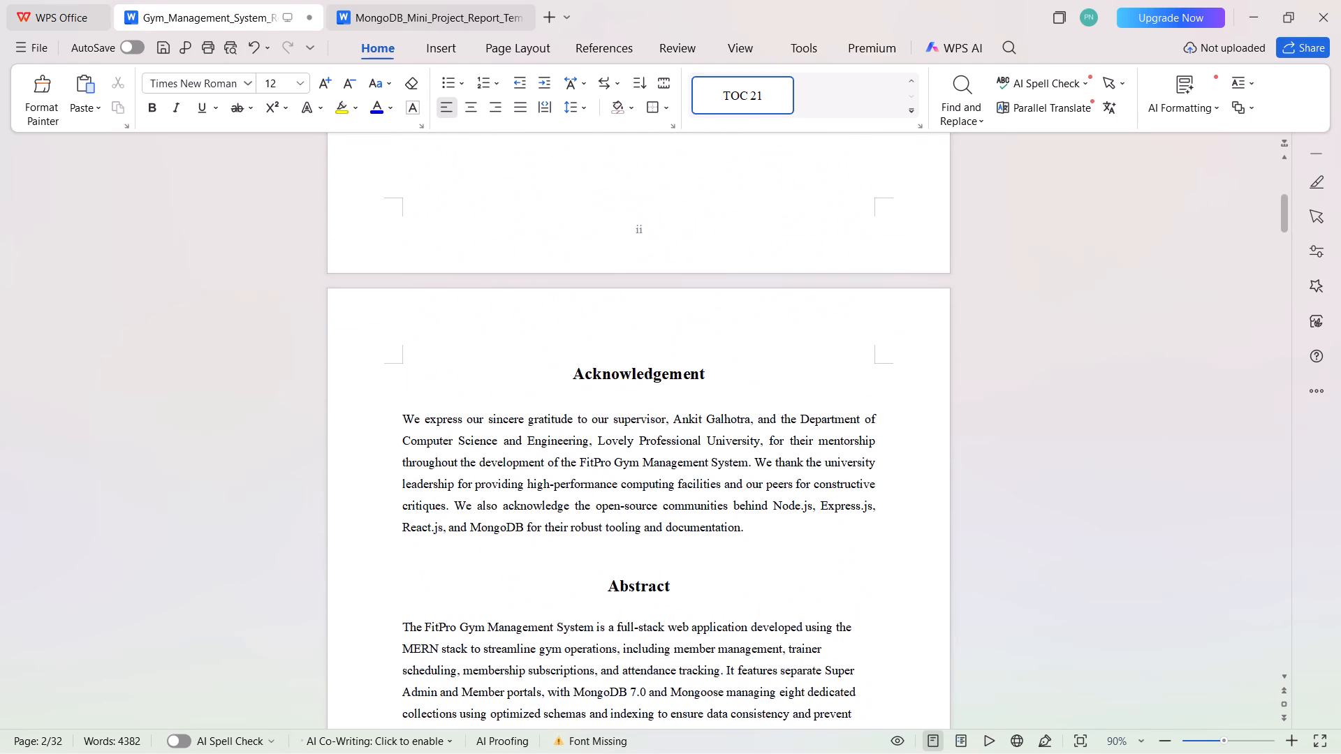
scroll(1079, 431, down, 7)
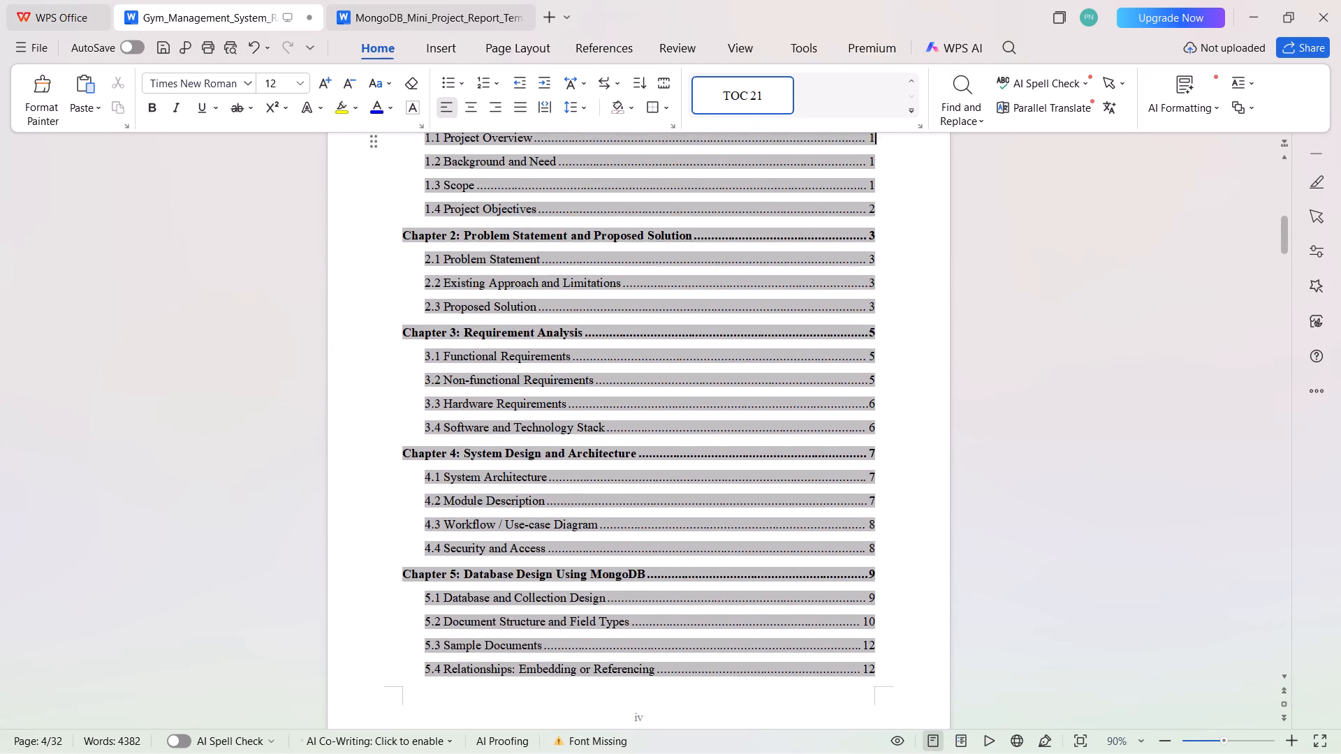
scroll(1079, 431, down, 6)
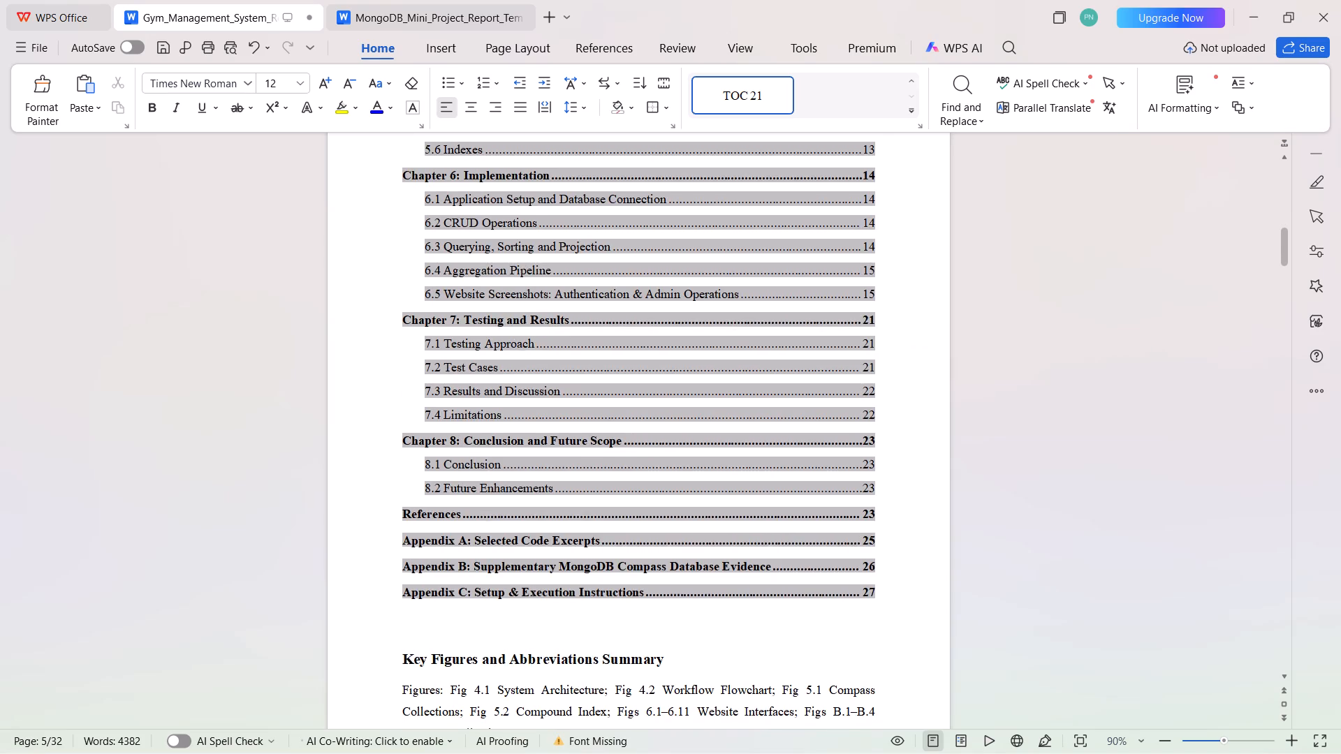
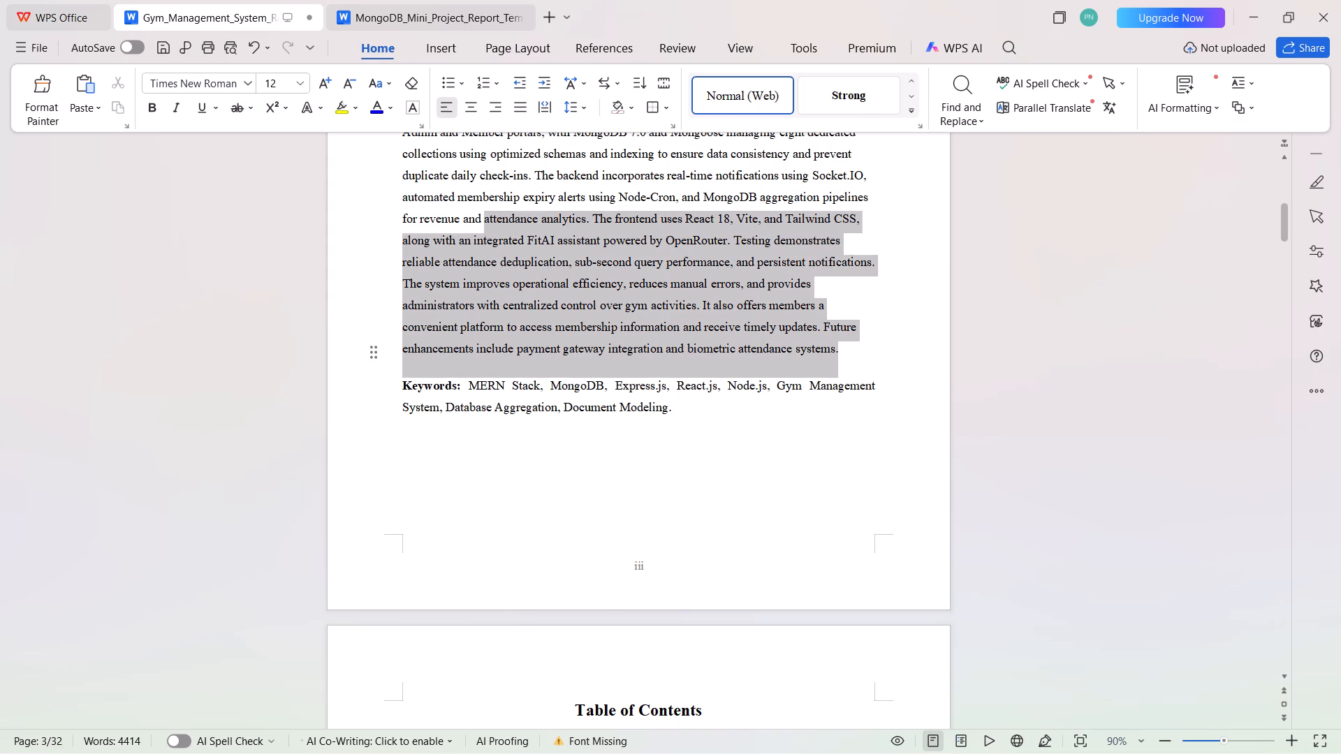
drag(462, 209, 407, 355)
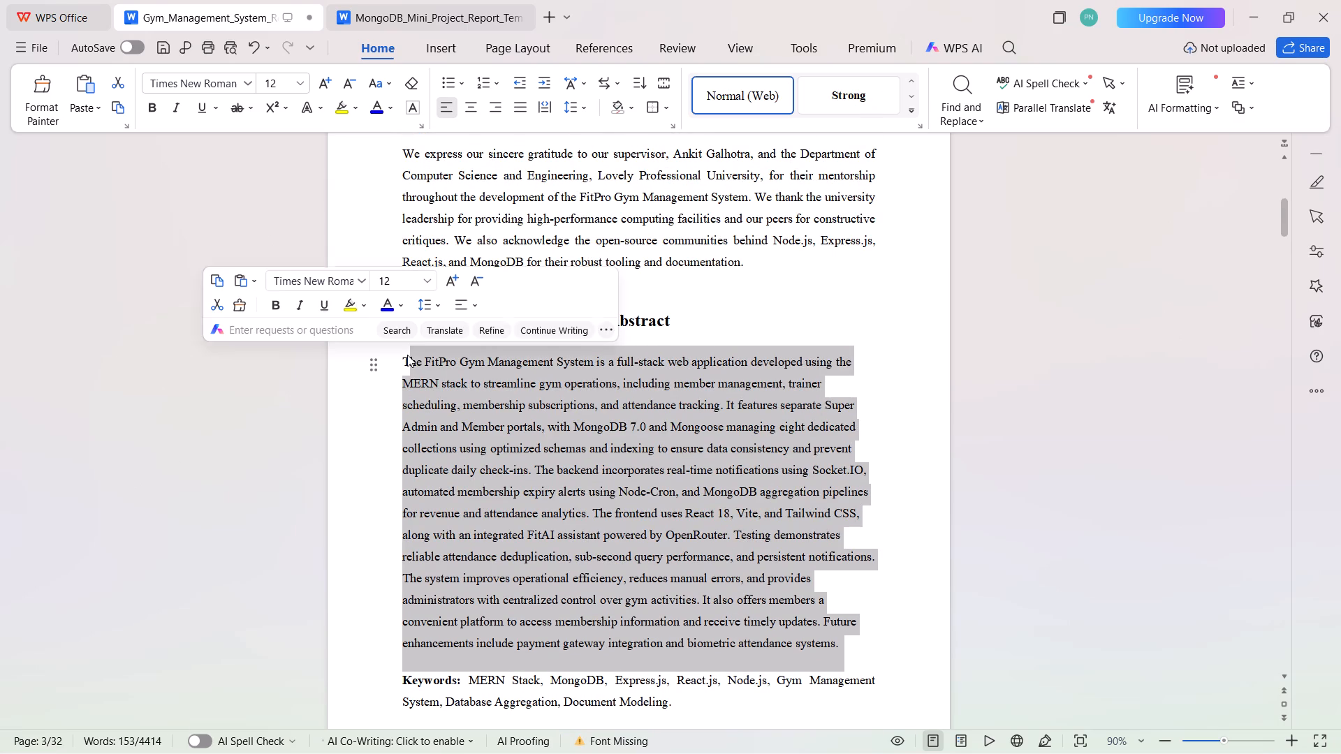
click(398, 360)
drag(398, 360, 796, 623)
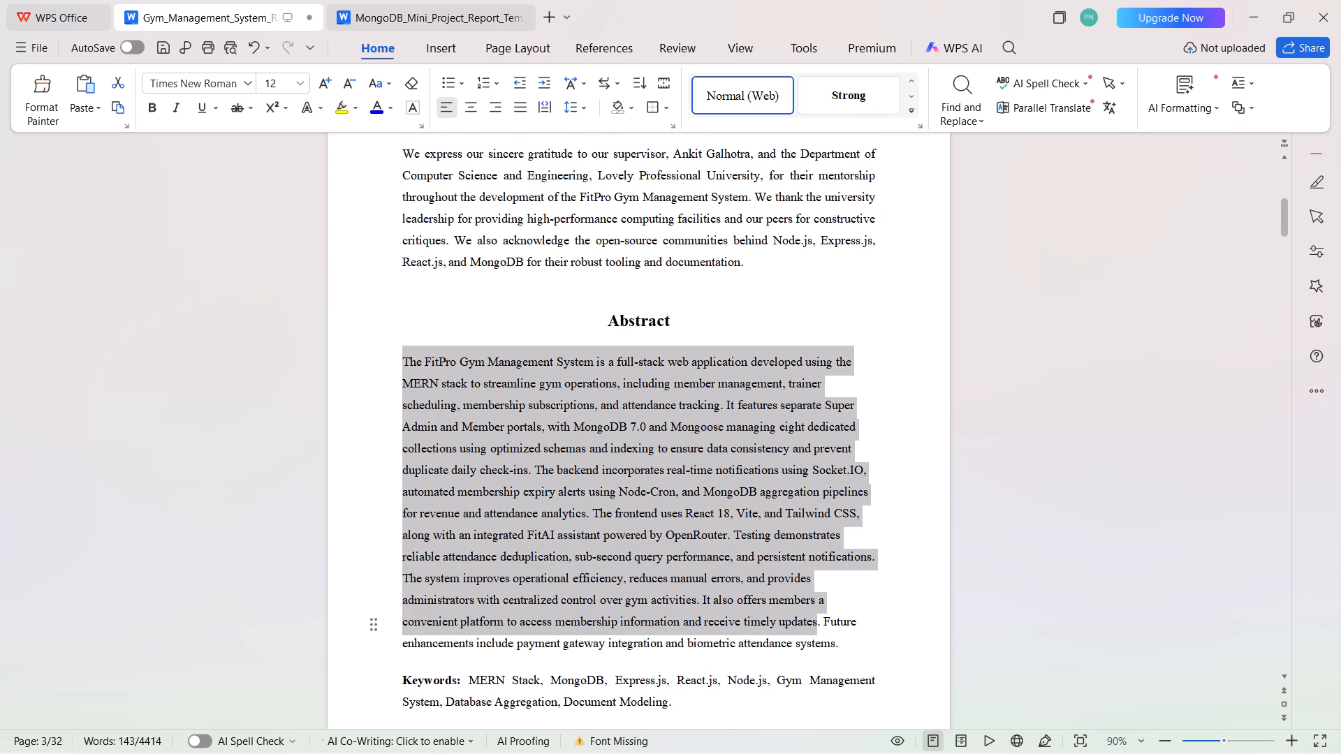
drag(796, 623, 840, 642)
key(ctrl+v)
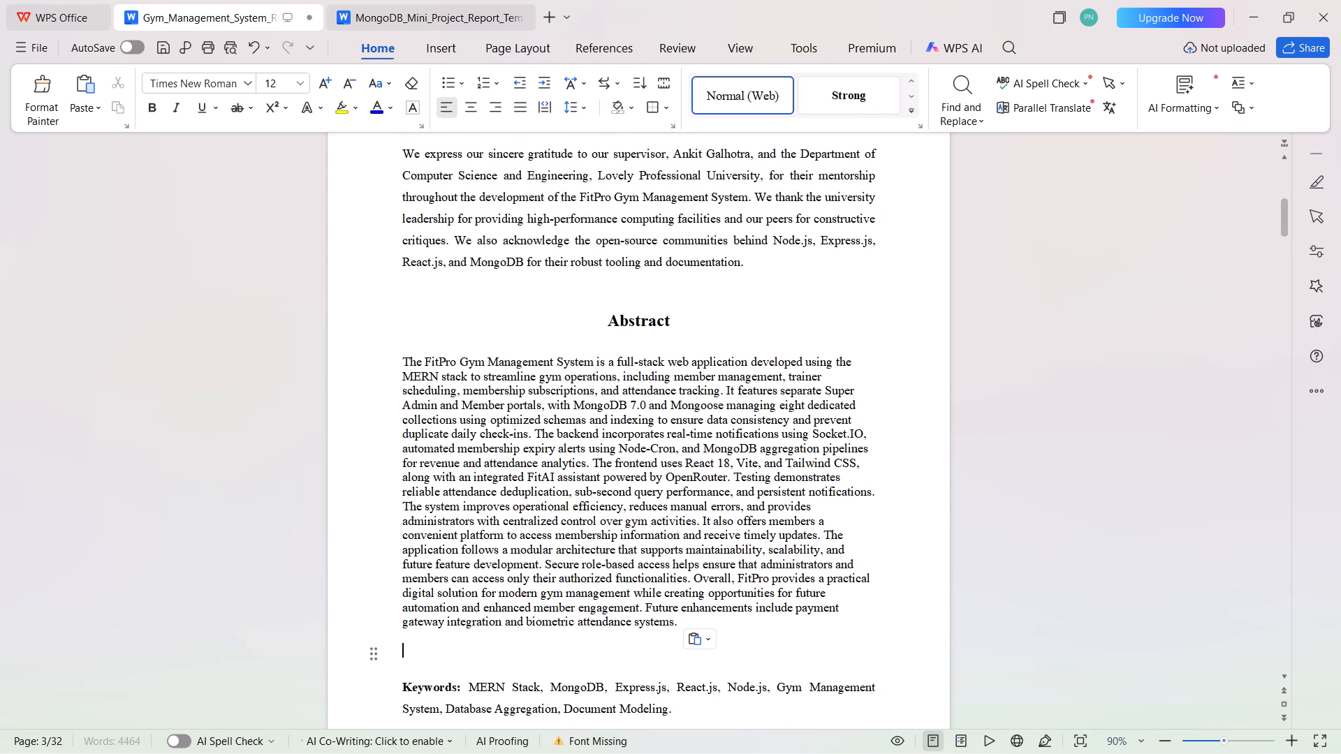
key(Down)
key(BackSpace)
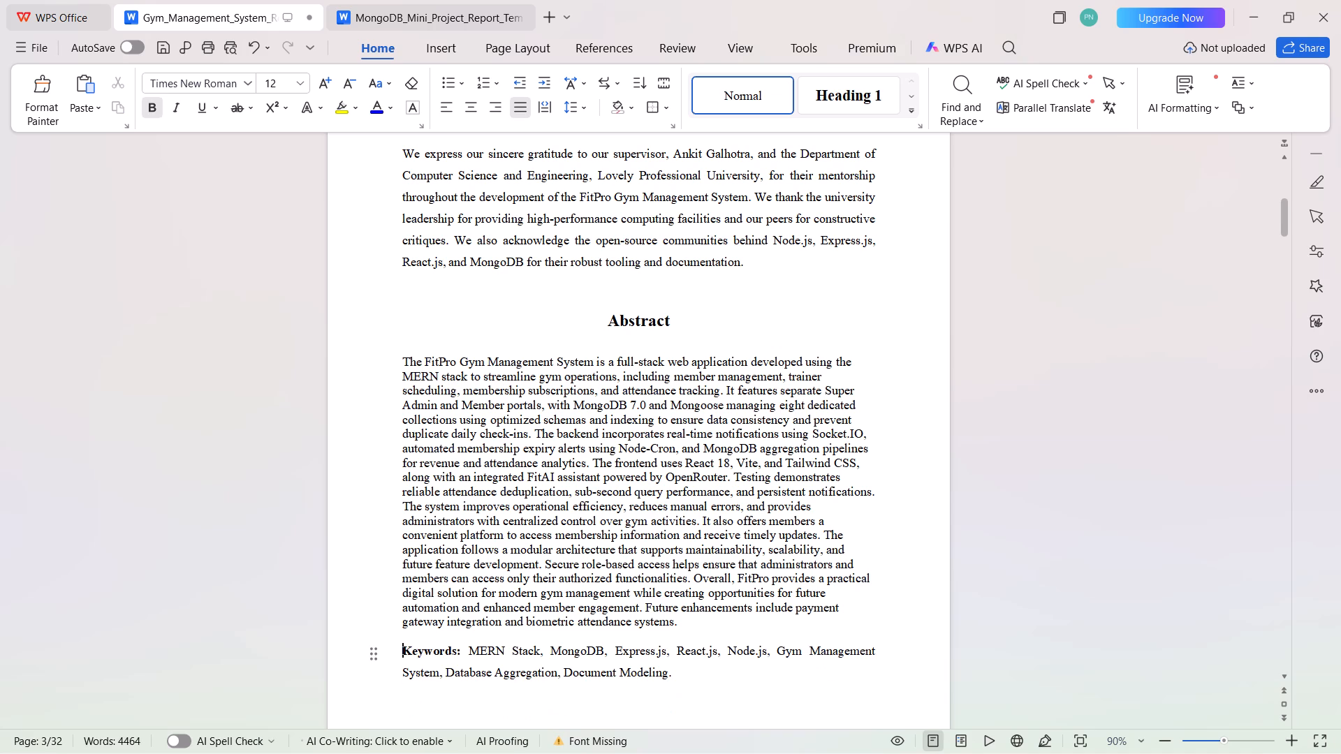
Set the line spacing of the new Abstract paragraph to 1.5.
drag(675, 623, 402, 366)
click(562, 114)
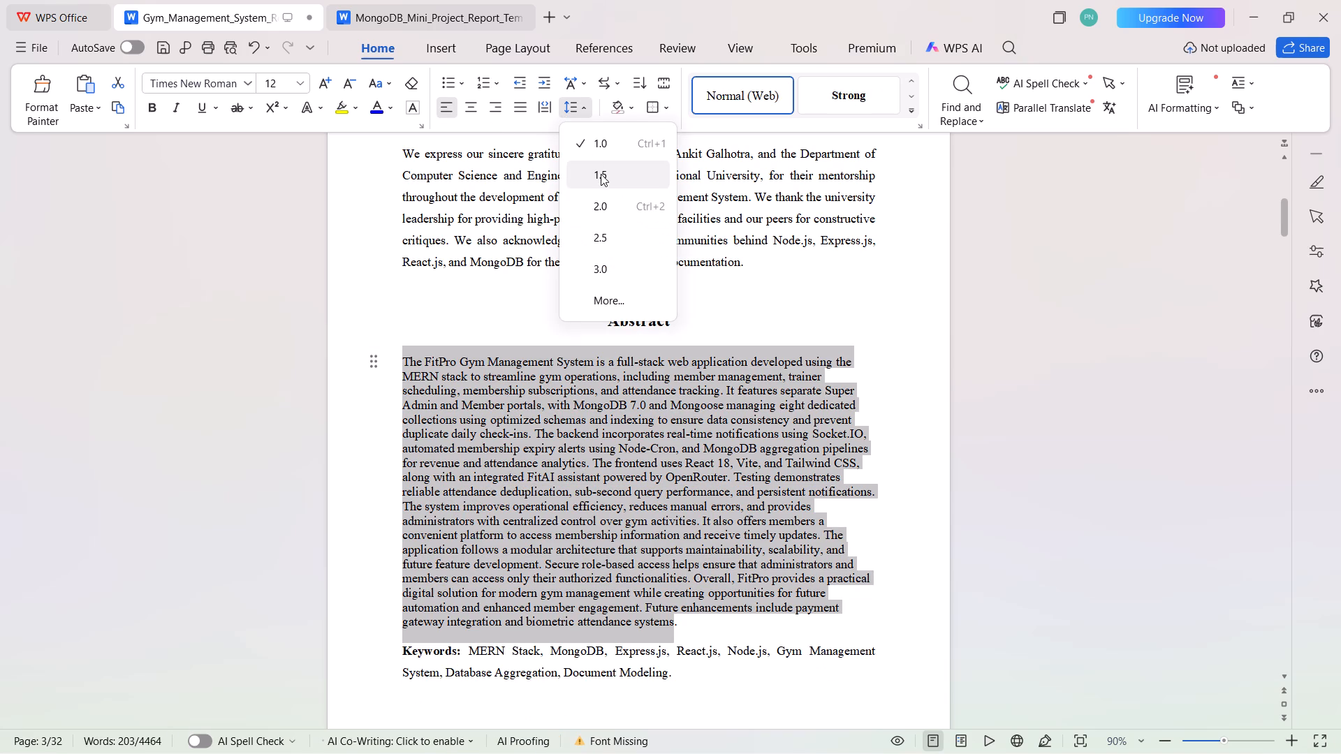
click(604, 181)
scroll(652, 306, down, 3)
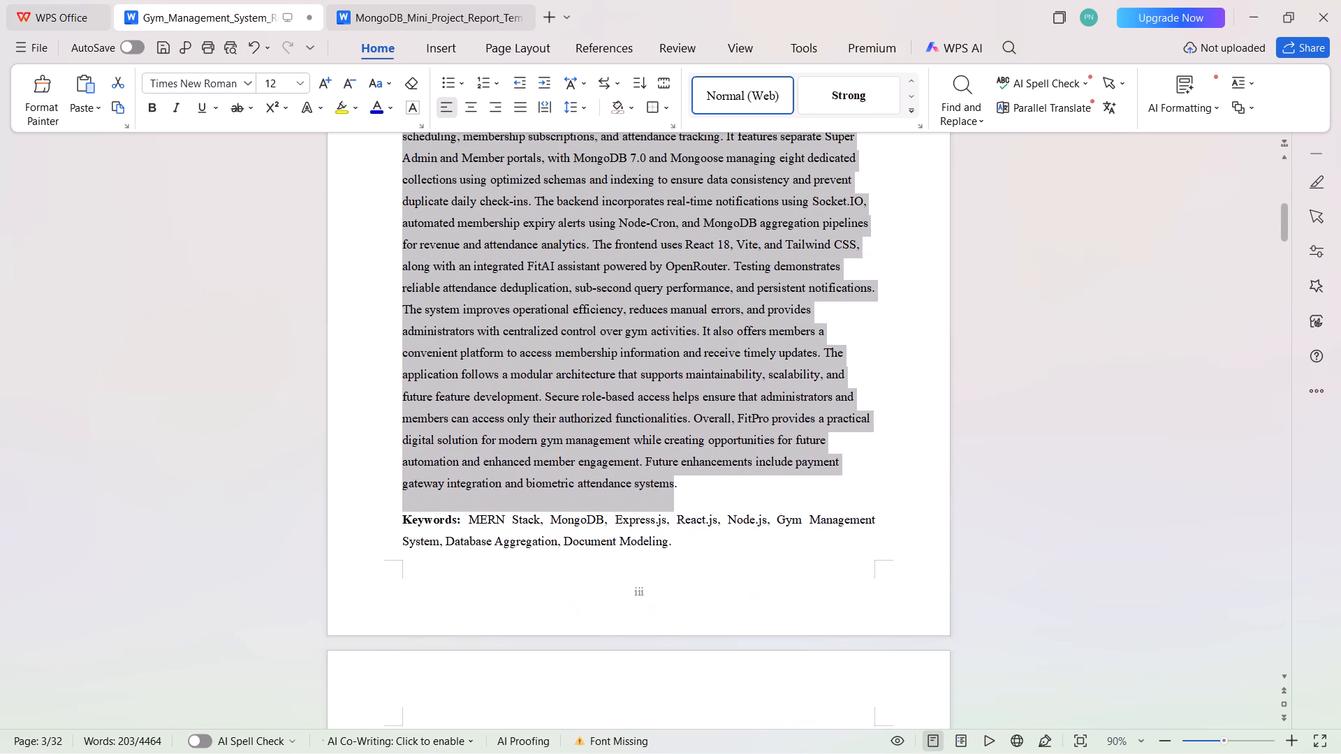
Review the Acknowledgement and Abstract layout on page iii, comparing the text alignment of the two body paragraphs.
scroll(647, 457, up, 1)
click(603, 401)
scroll(603, 401, up, 2)
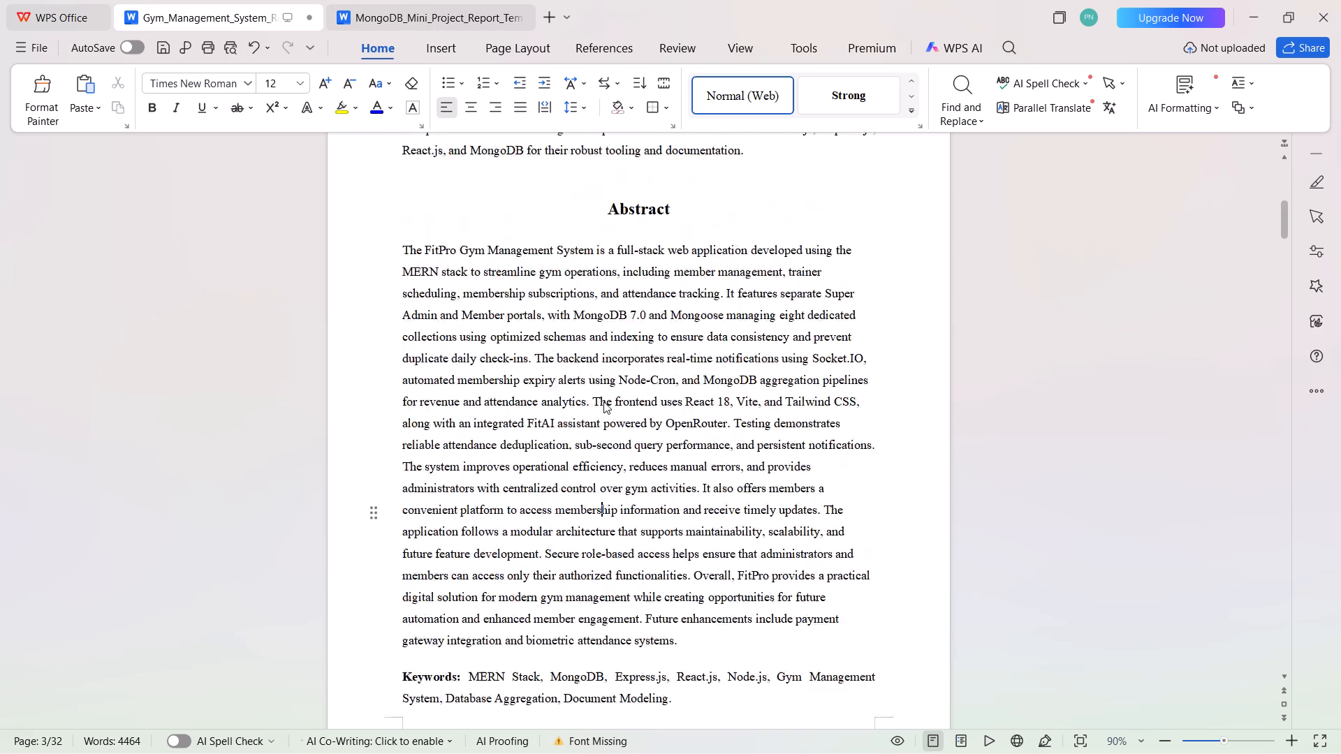
scroll(603, 401, up, 1)
scroll(601, 368, down, 1)
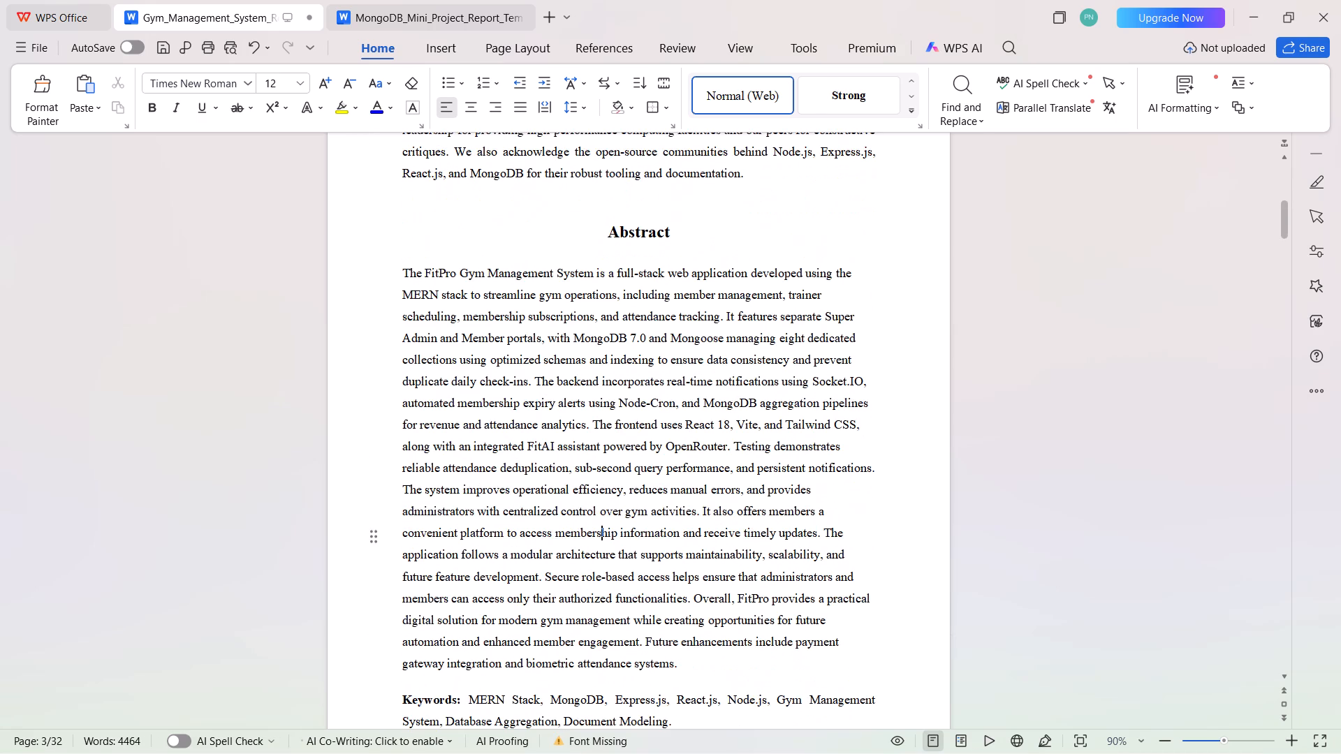
scroll(601, 368, up, 2)
scroll(601, 368, down, 1)
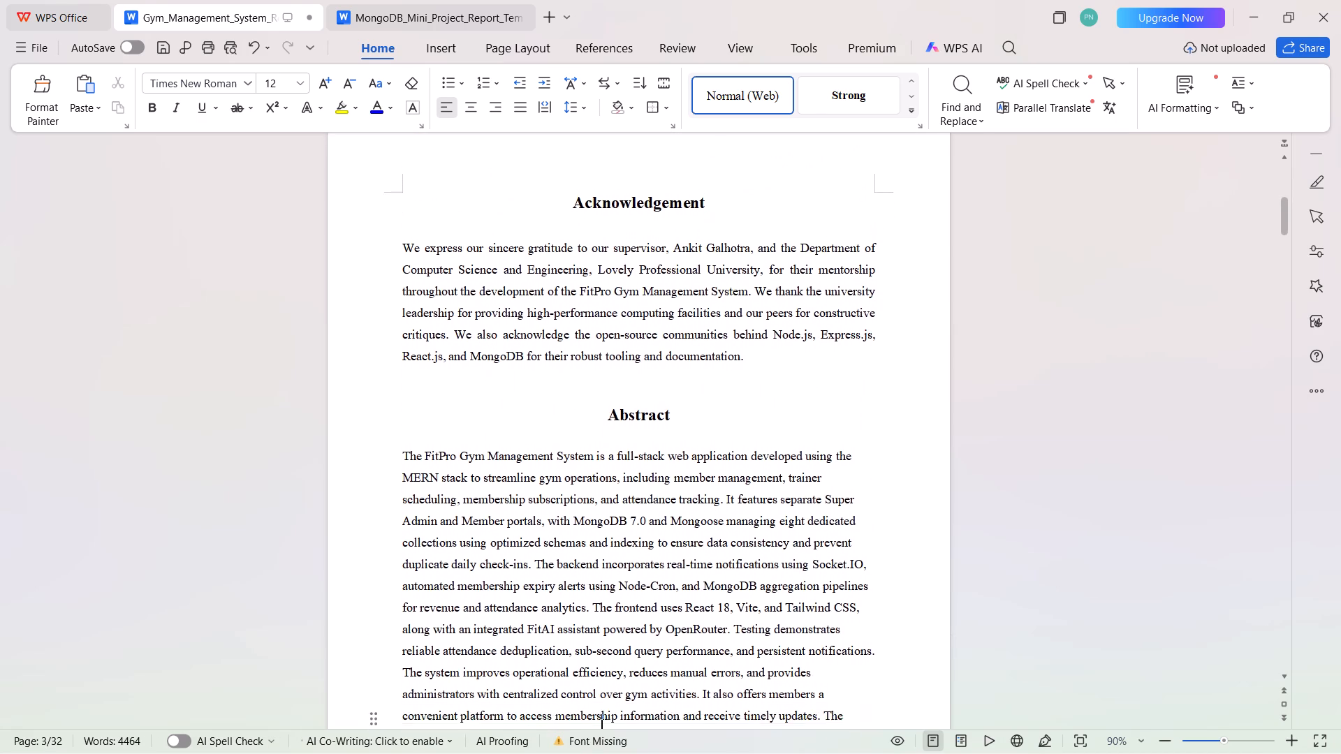
scroll(601, 368, down, 3)
scroll(695, 425, down, 1)
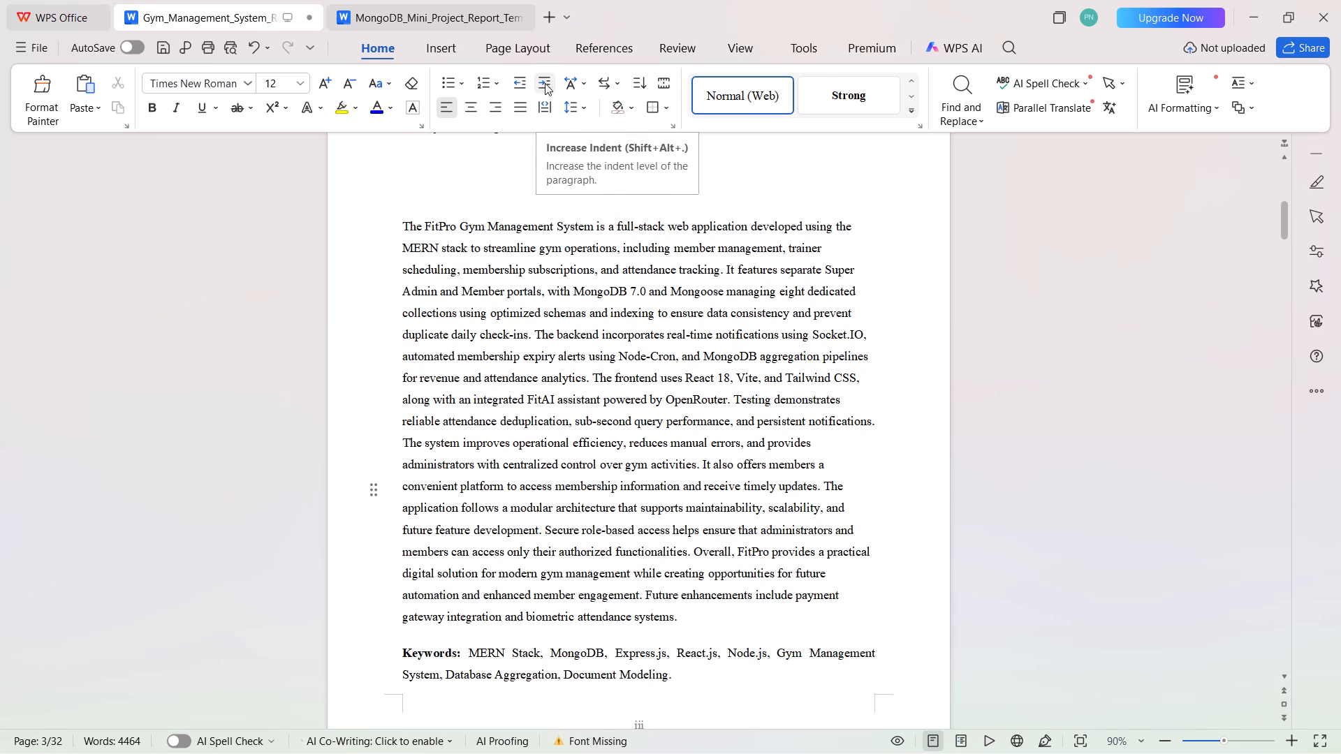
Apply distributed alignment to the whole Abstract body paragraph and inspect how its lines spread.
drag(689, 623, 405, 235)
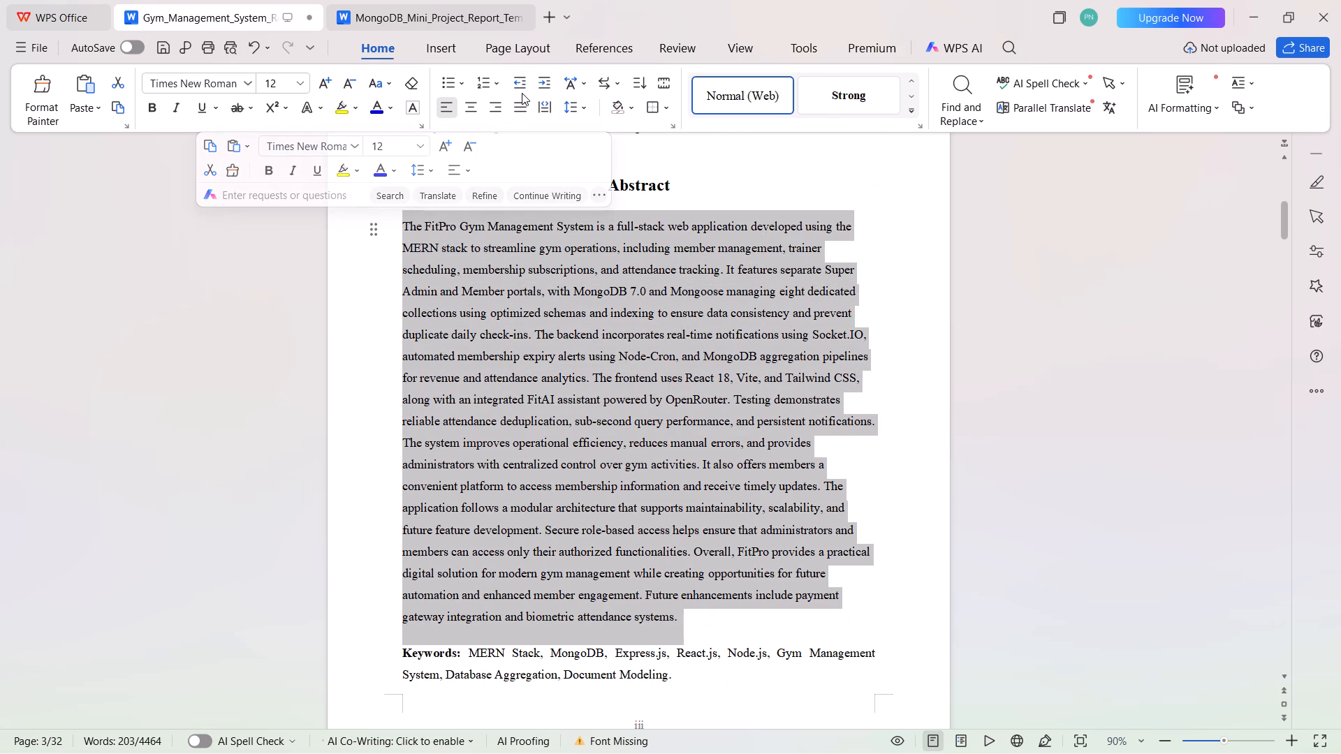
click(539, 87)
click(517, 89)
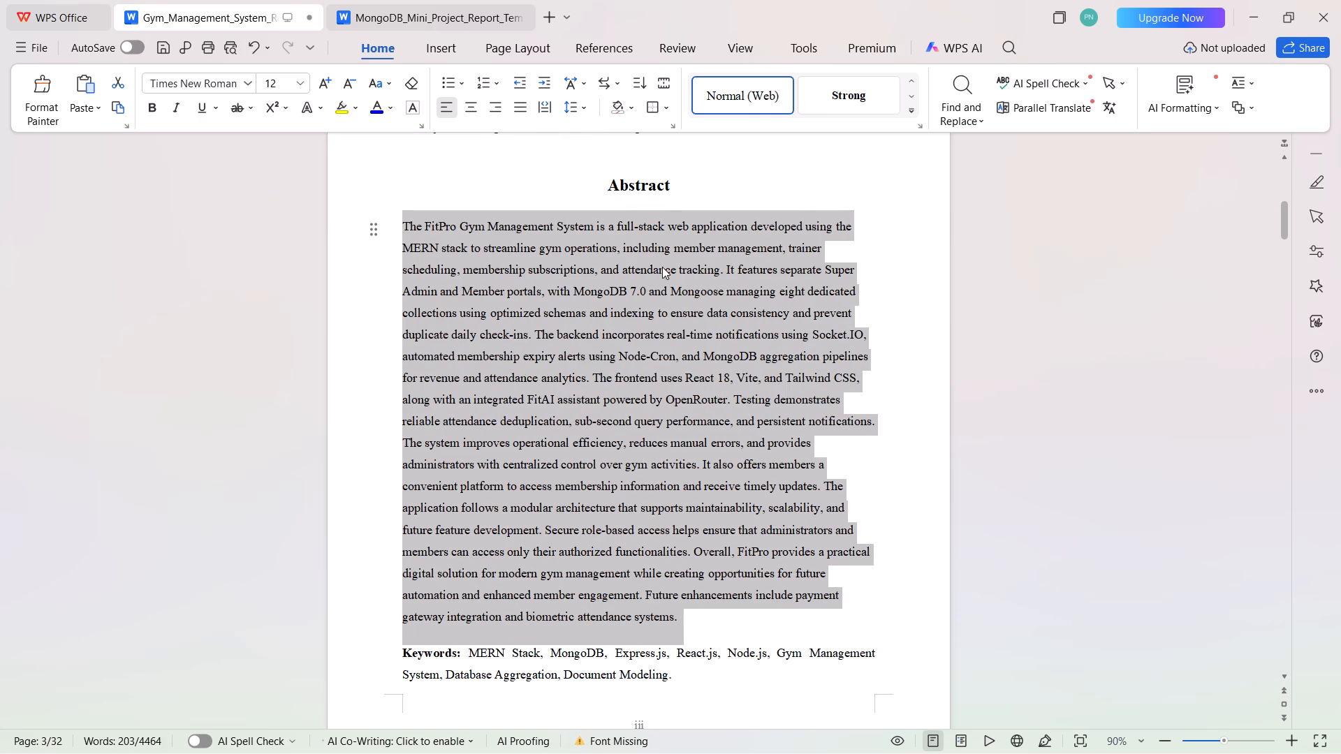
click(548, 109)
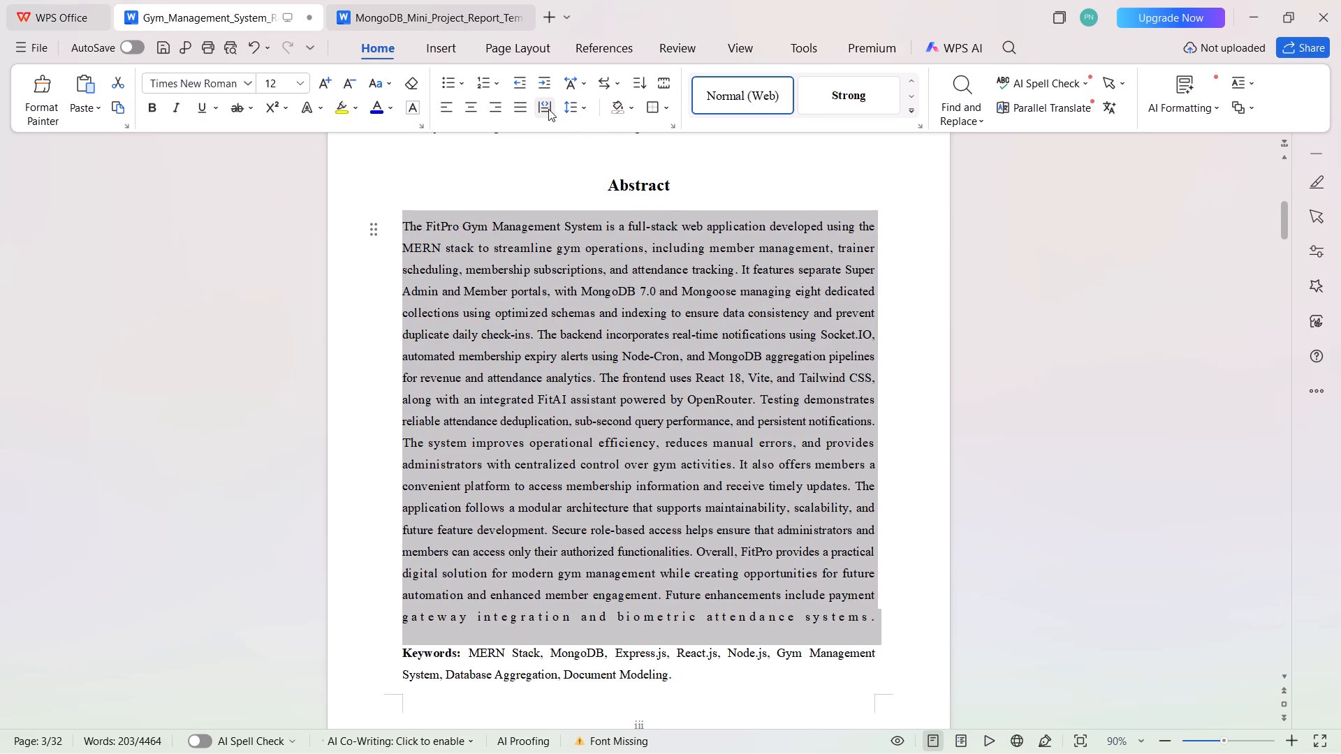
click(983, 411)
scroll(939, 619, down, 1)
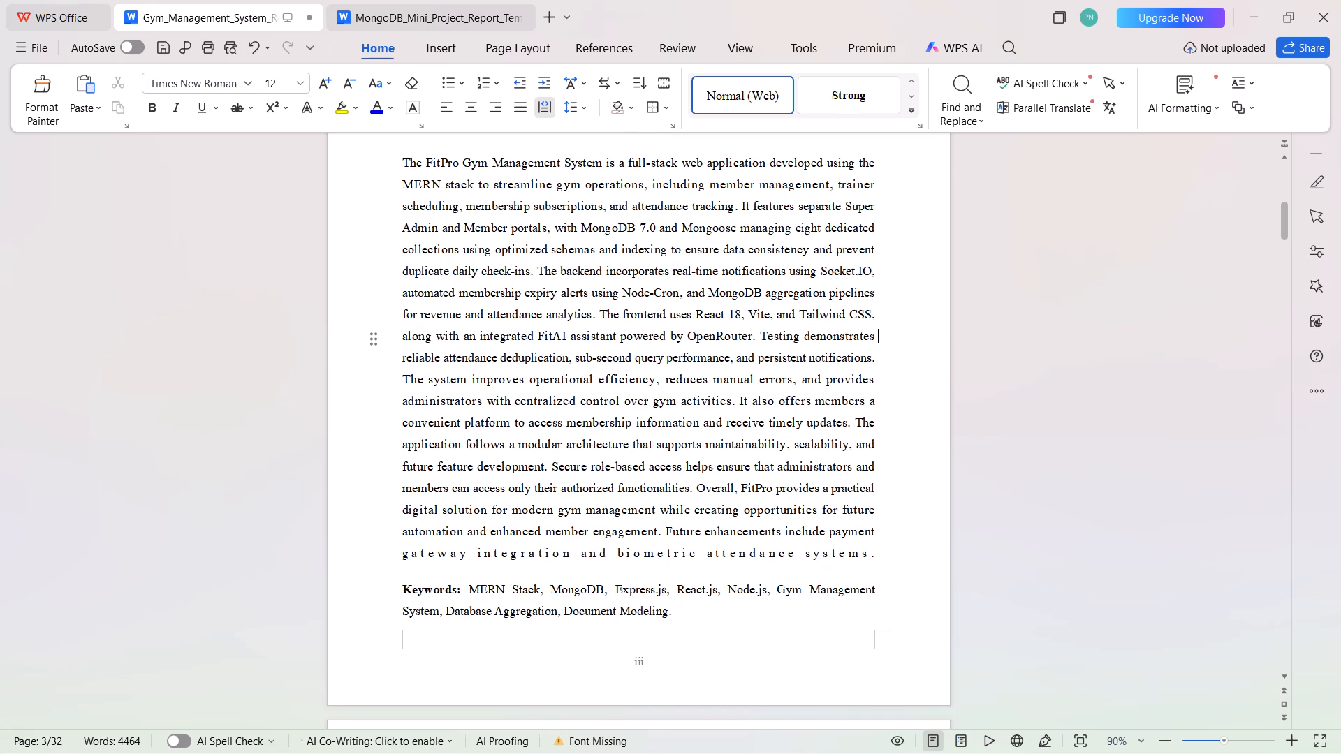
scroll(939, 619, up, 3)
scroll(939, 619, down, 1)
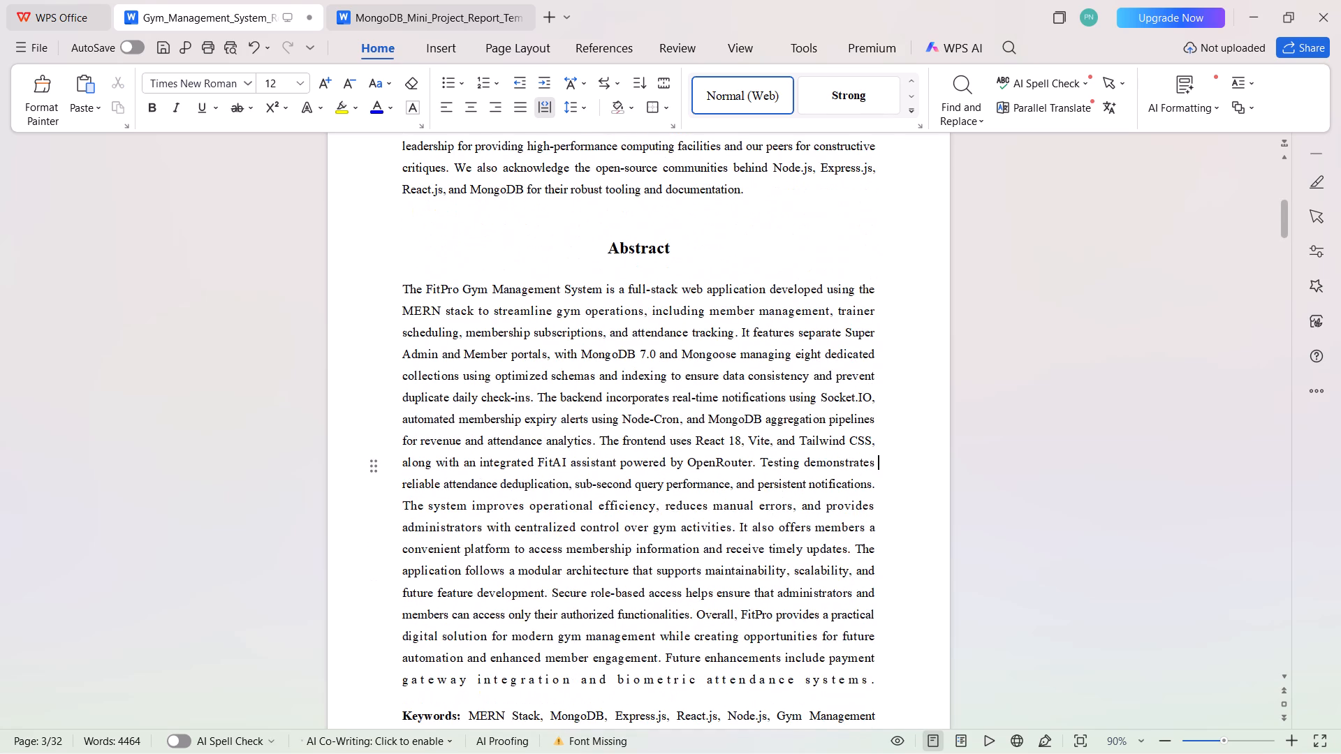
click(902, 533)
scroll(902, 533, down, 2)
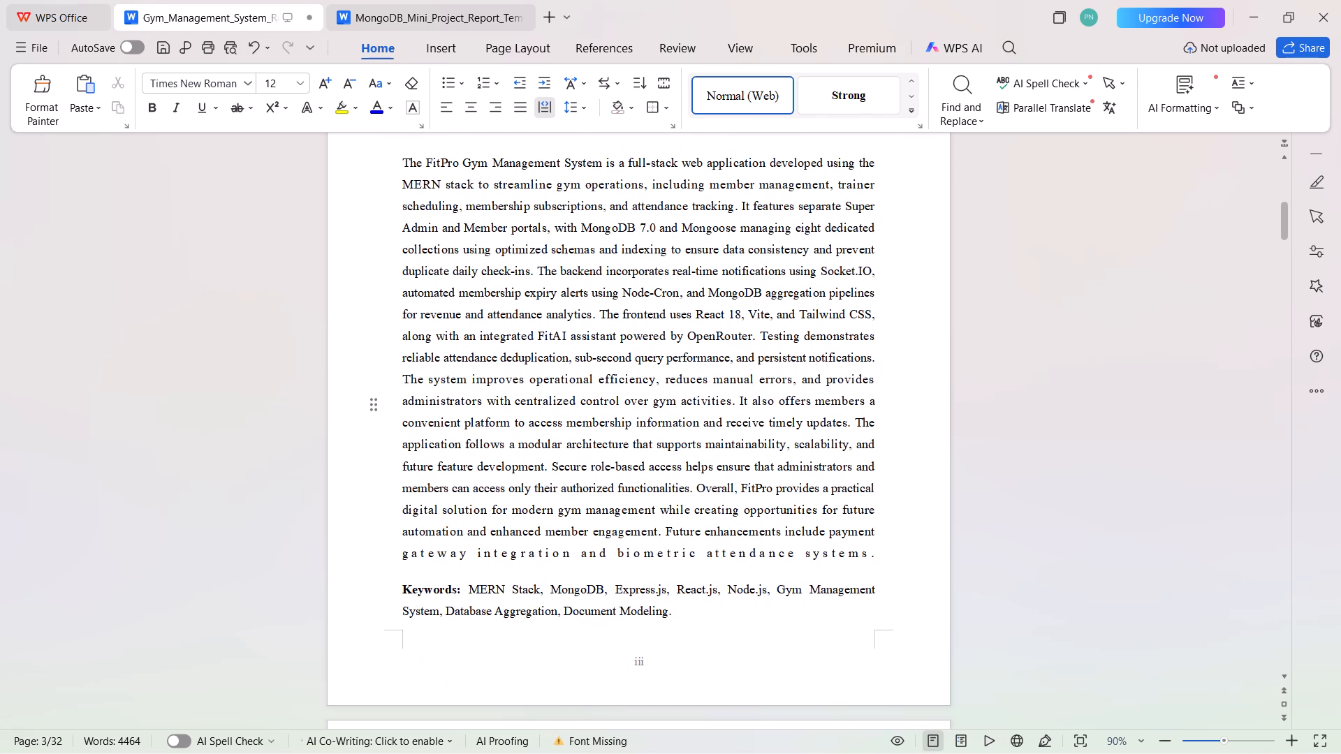
Delete the Abstract's last line, "gateway integration and biometric attendance systems.", leaving no extra blank line before Keywords.
drag(874, 554, 421, 554)
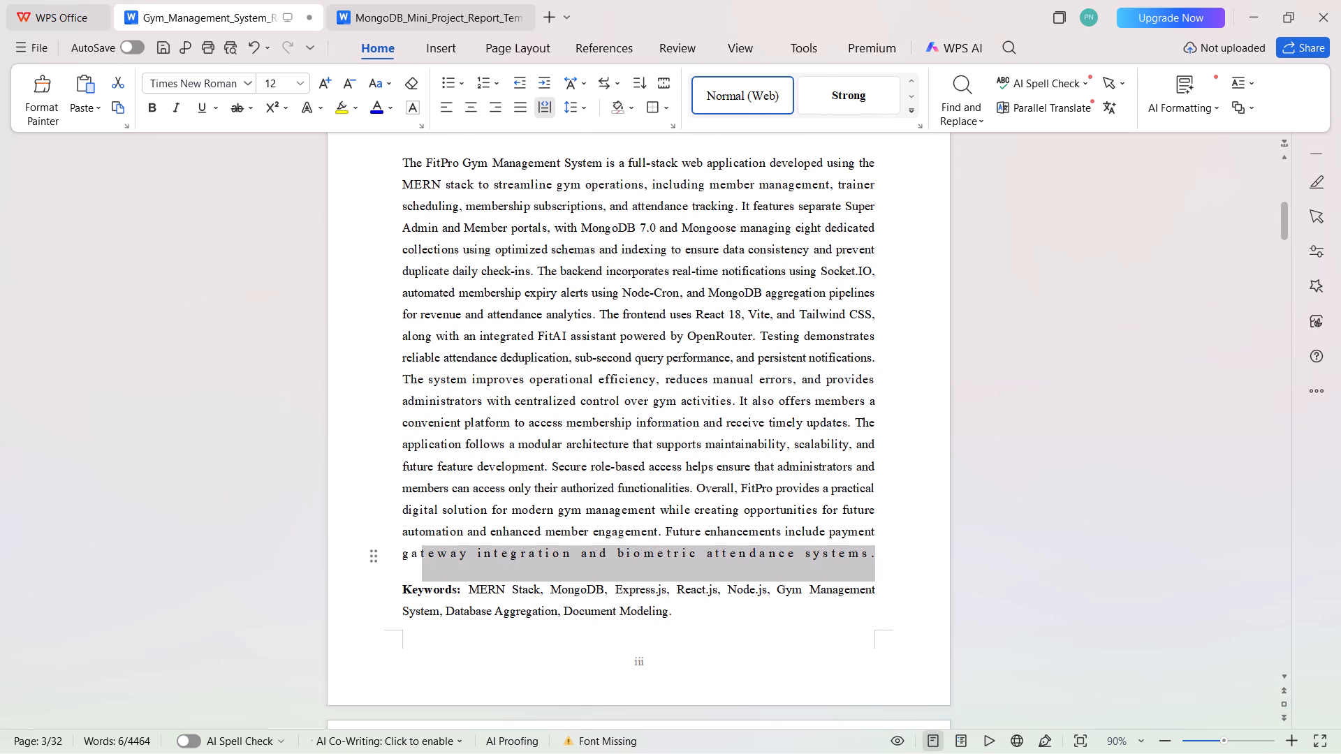
drag(421, 554, 409, 554)
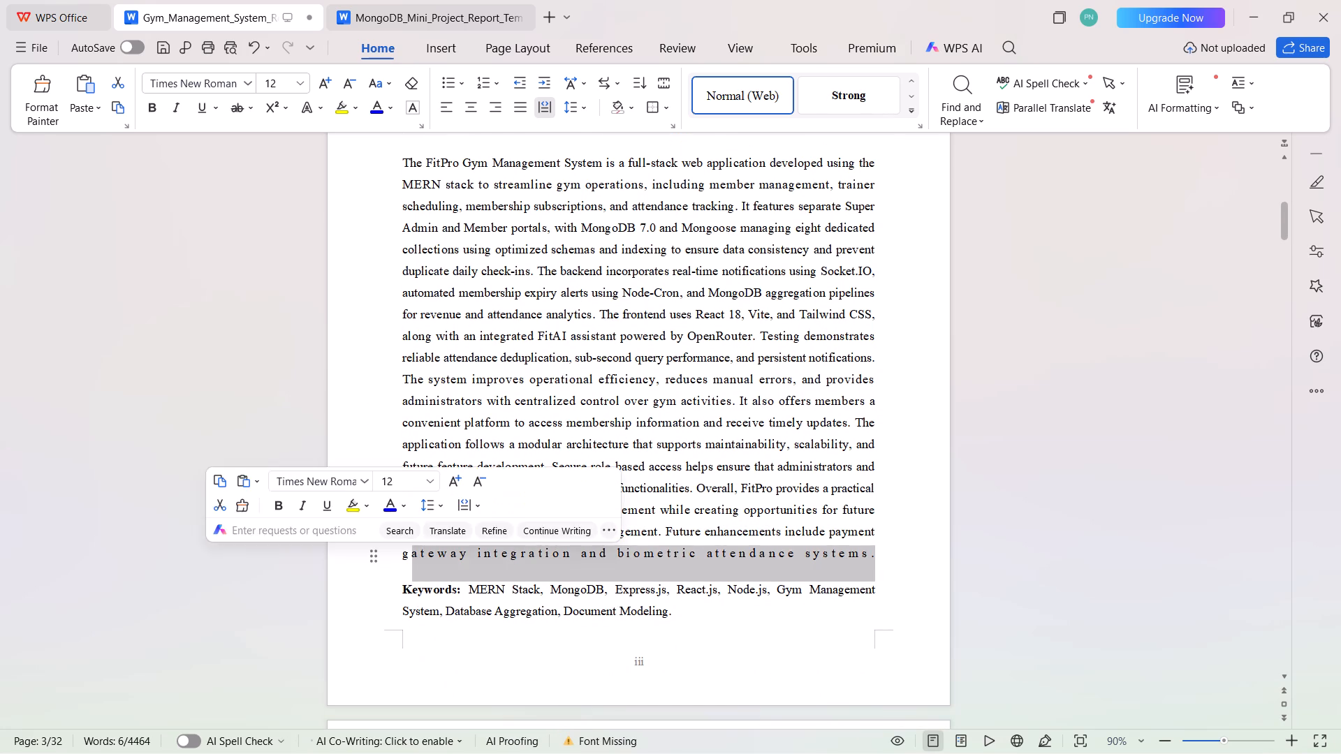
click(410, 554)
key(BackSpace)
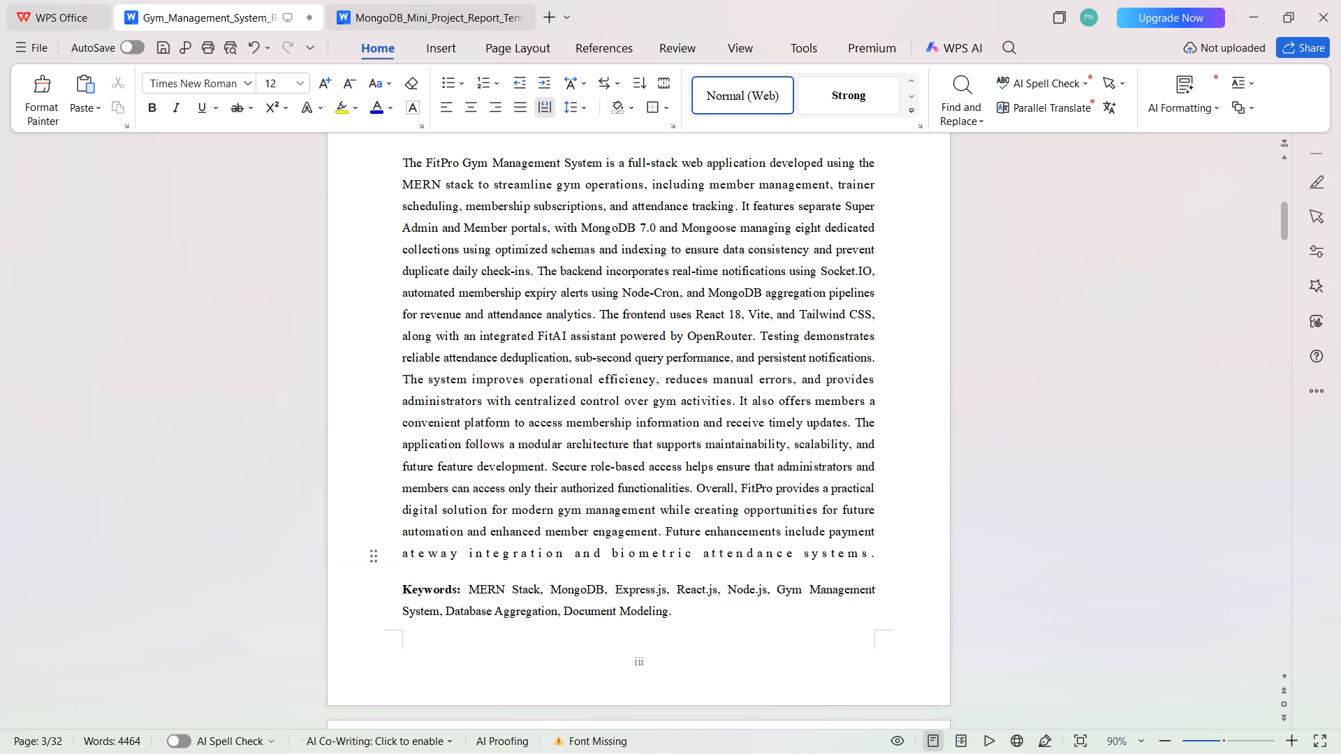
drag(889, 553, 391, 572)
key(BackSpace)
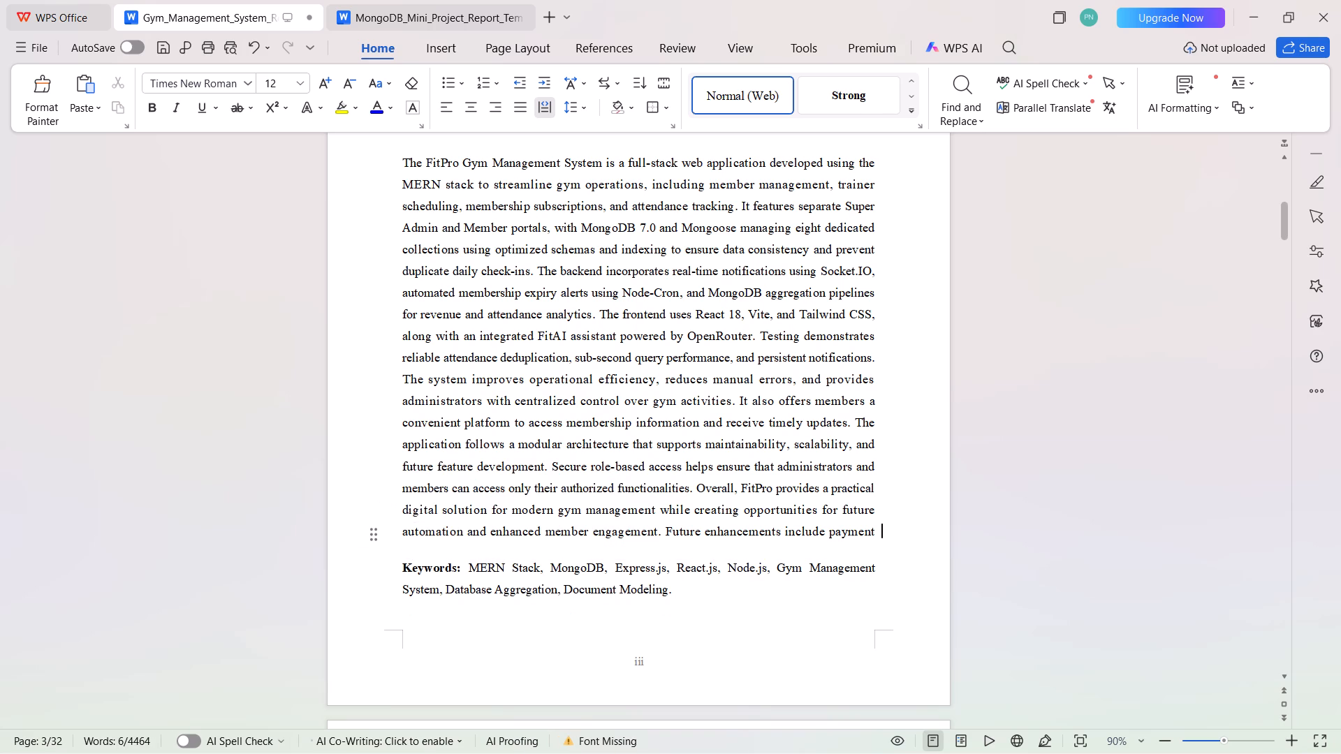
key(Down)
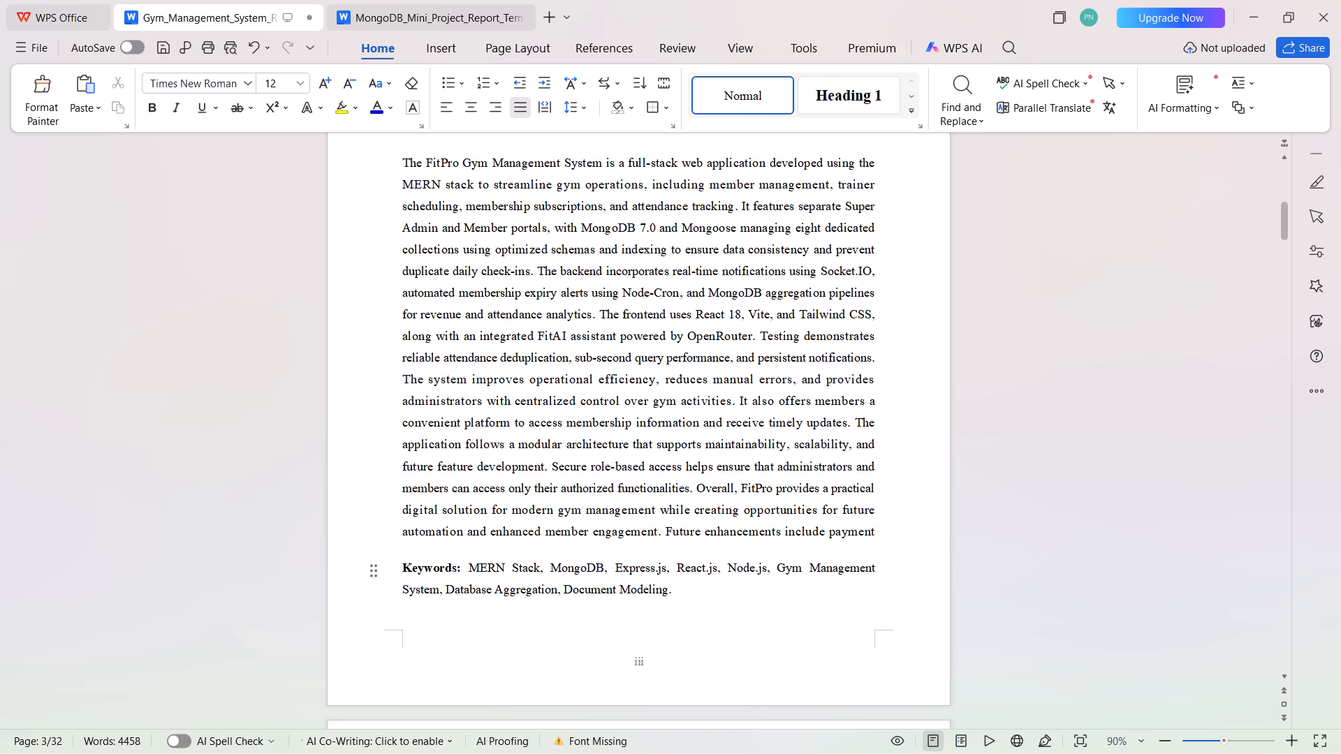
click(882, 531)
key(Return)
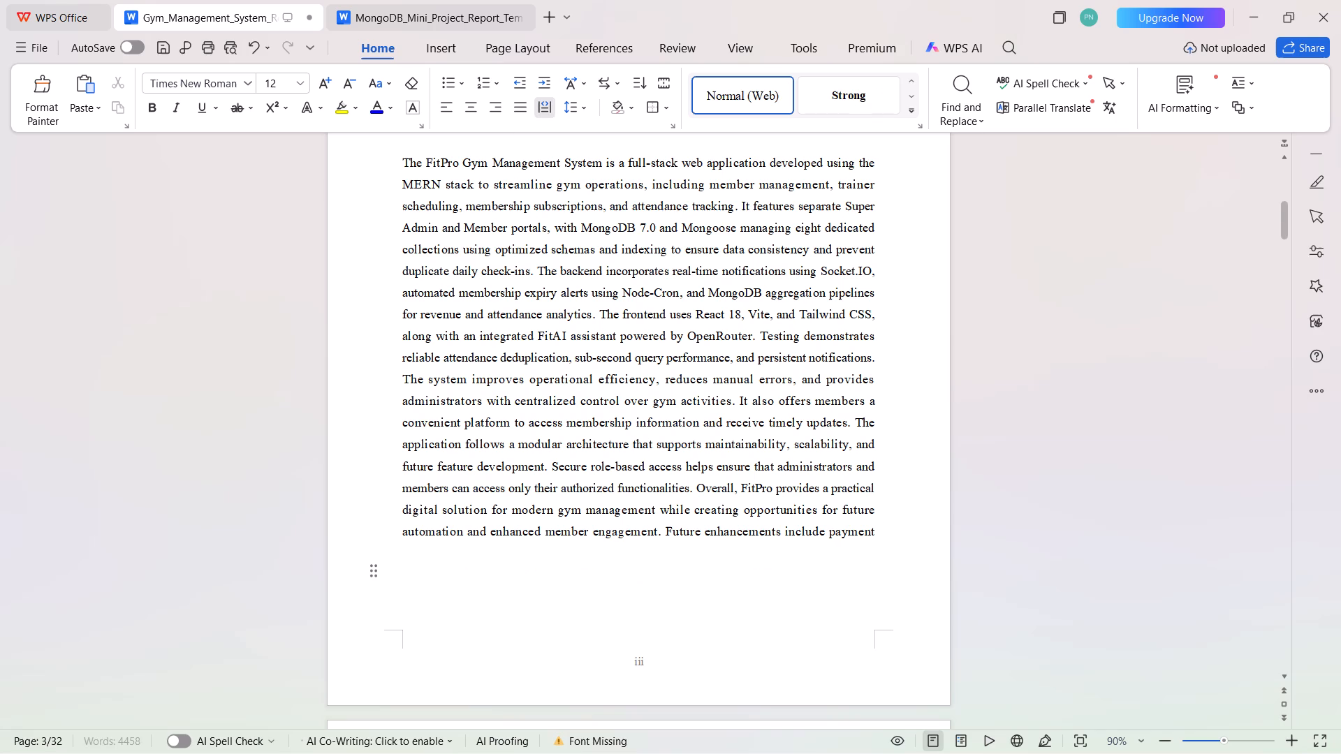
key(BackSpace)
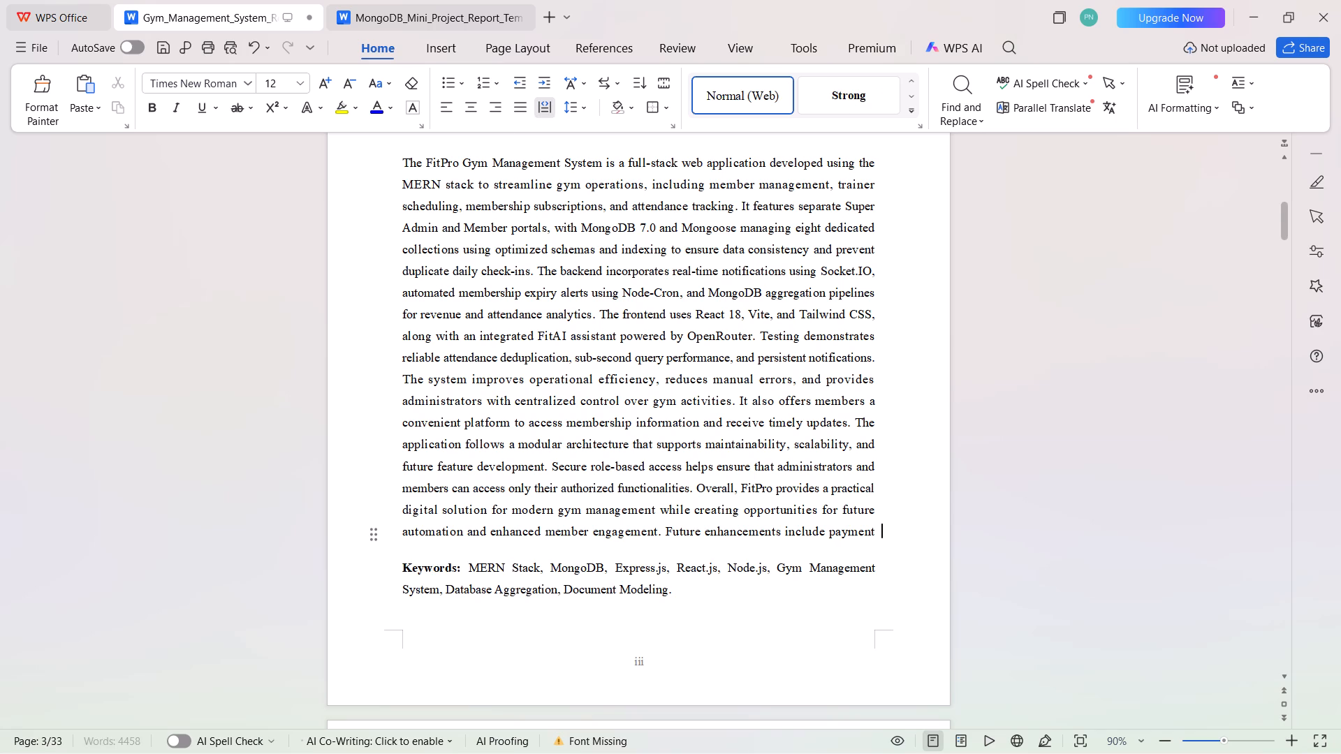
Change the Abstract body paragraph from distributed to justified alignment and check the result.
click(543, 105)
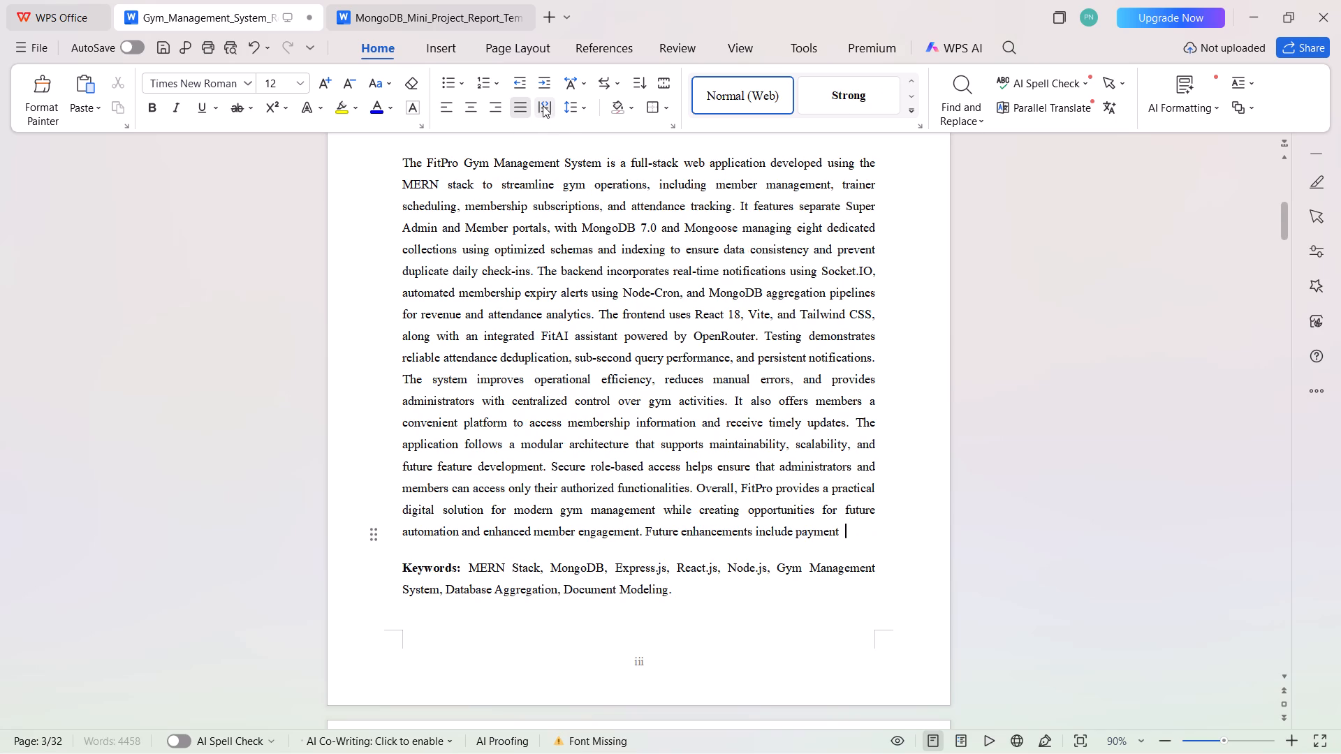
click(1013, 324)
scroll(1013, 324, up, 2)
scroll(1013, 324, down, 1)
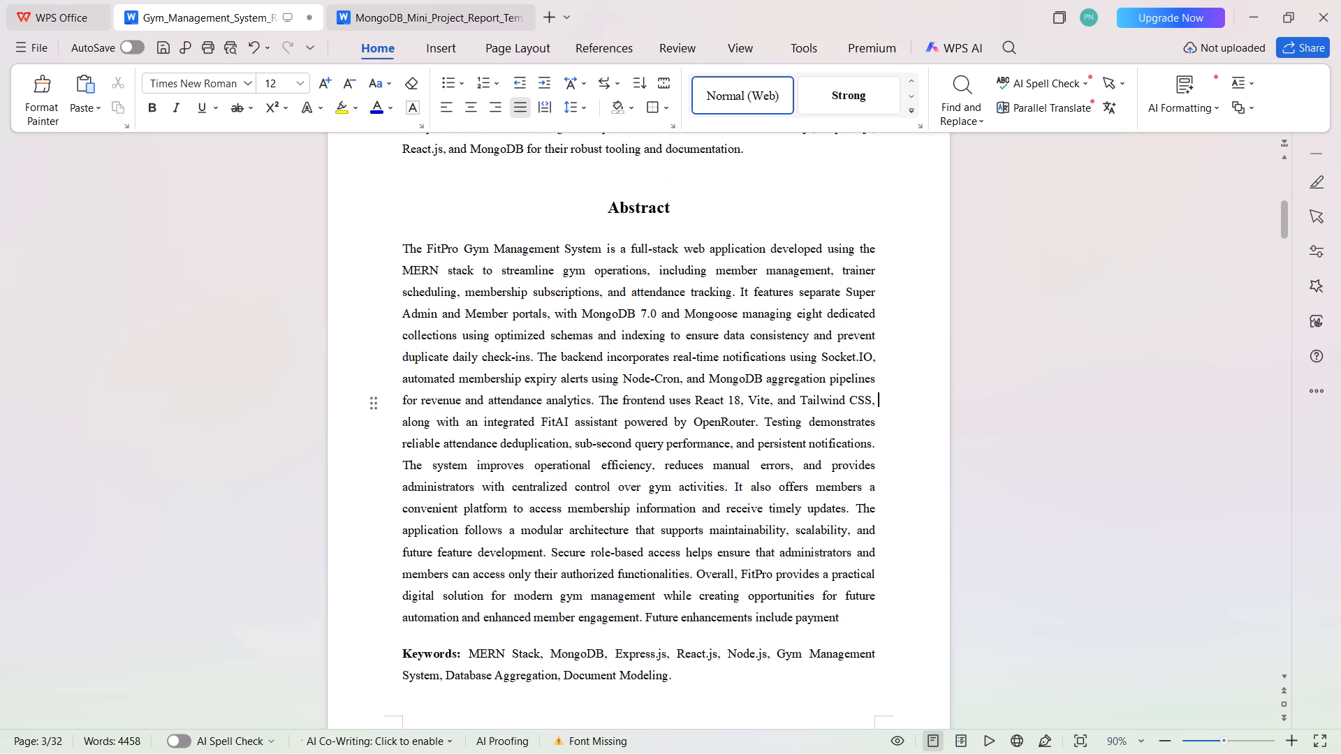
click(843, 623)
key(BackSpace)
key(BackSpace)
text(t)
key(space)
key(alt+Tab)
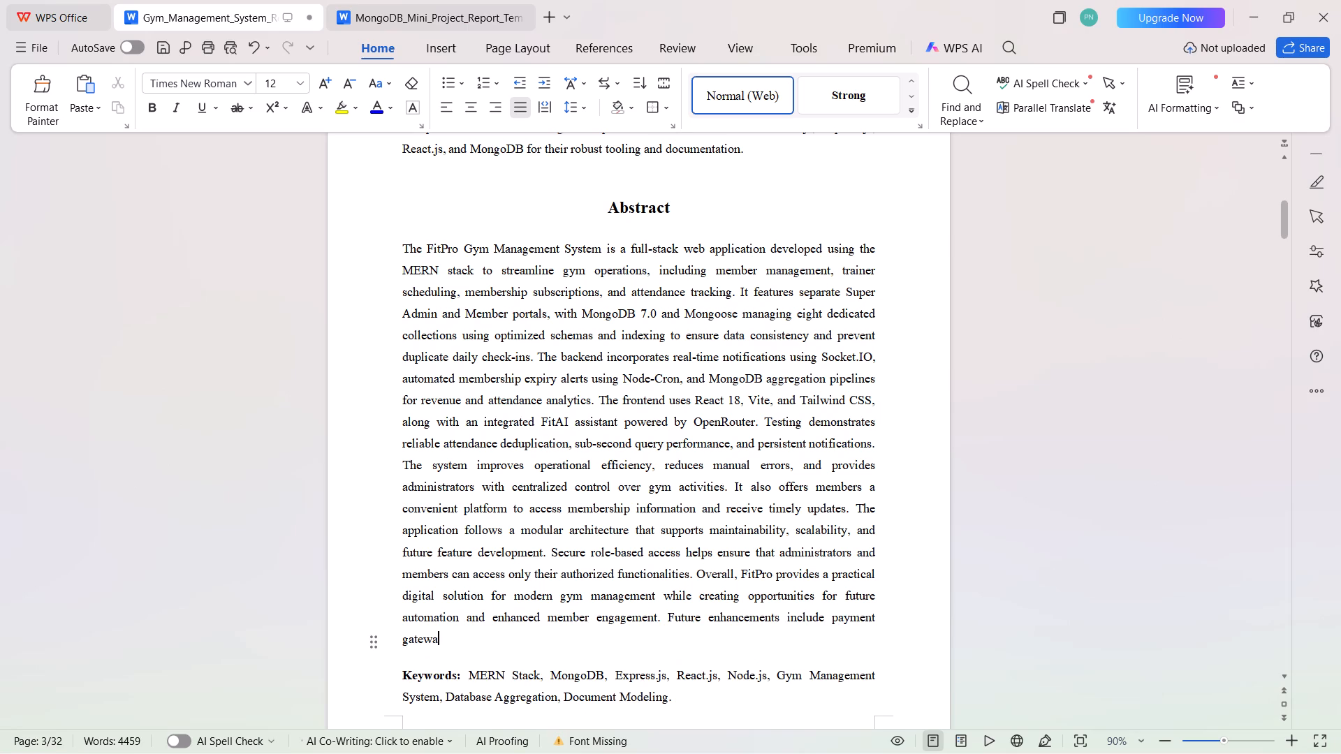
key(y)
key(space)
key(alt+Tab)
key(alt+Tab)
text(intergar)
key(BackSpace)
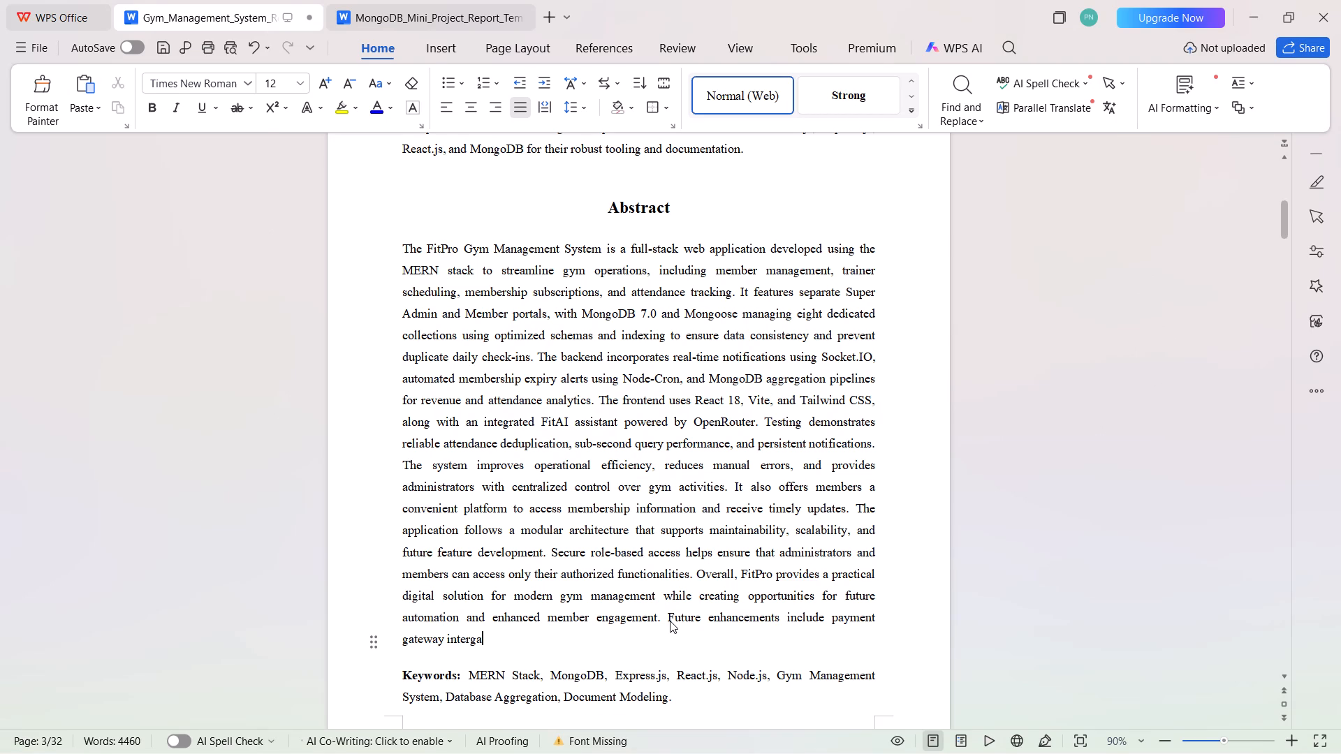
key(alt+Tab)
key(alt+Tab)
key(BackSpace)
text(ration)
key(space)
Complete the Abstract's last sentence with "and biometrics attendance systems.", consulting the ChatGPT reply for the wording.
key(alt+Tab)
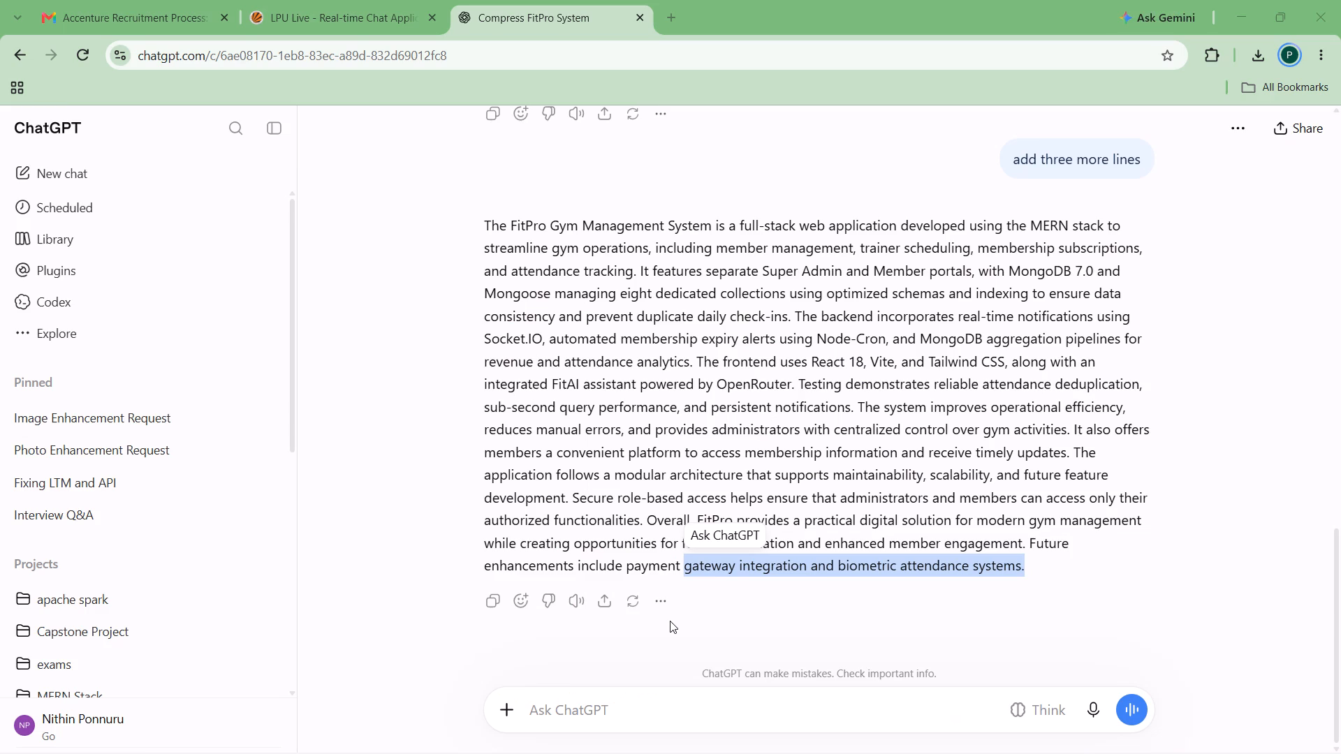
key(alt+Tab)
text(and bit)
key(BackSpace)
text(ometrics)
key(space)
key(alt+Tab)
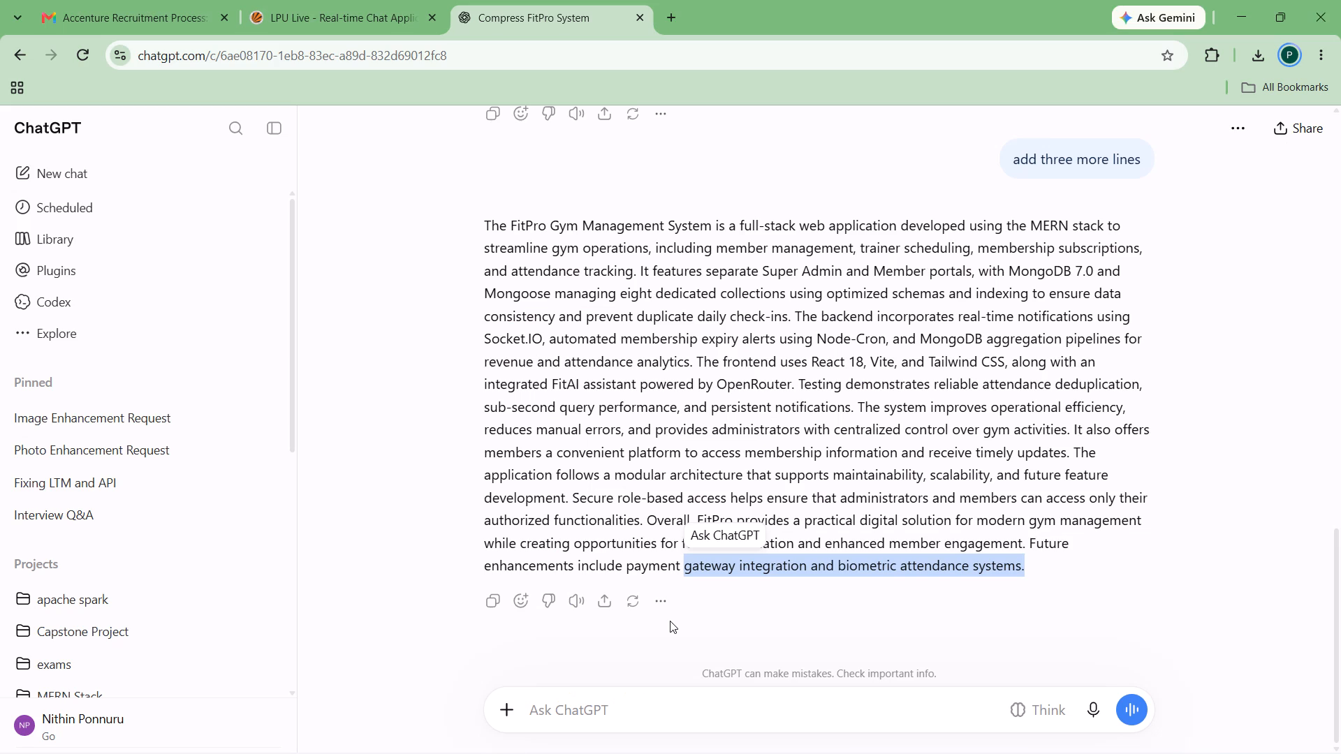
key(alt+Tab)
text(attendance st)
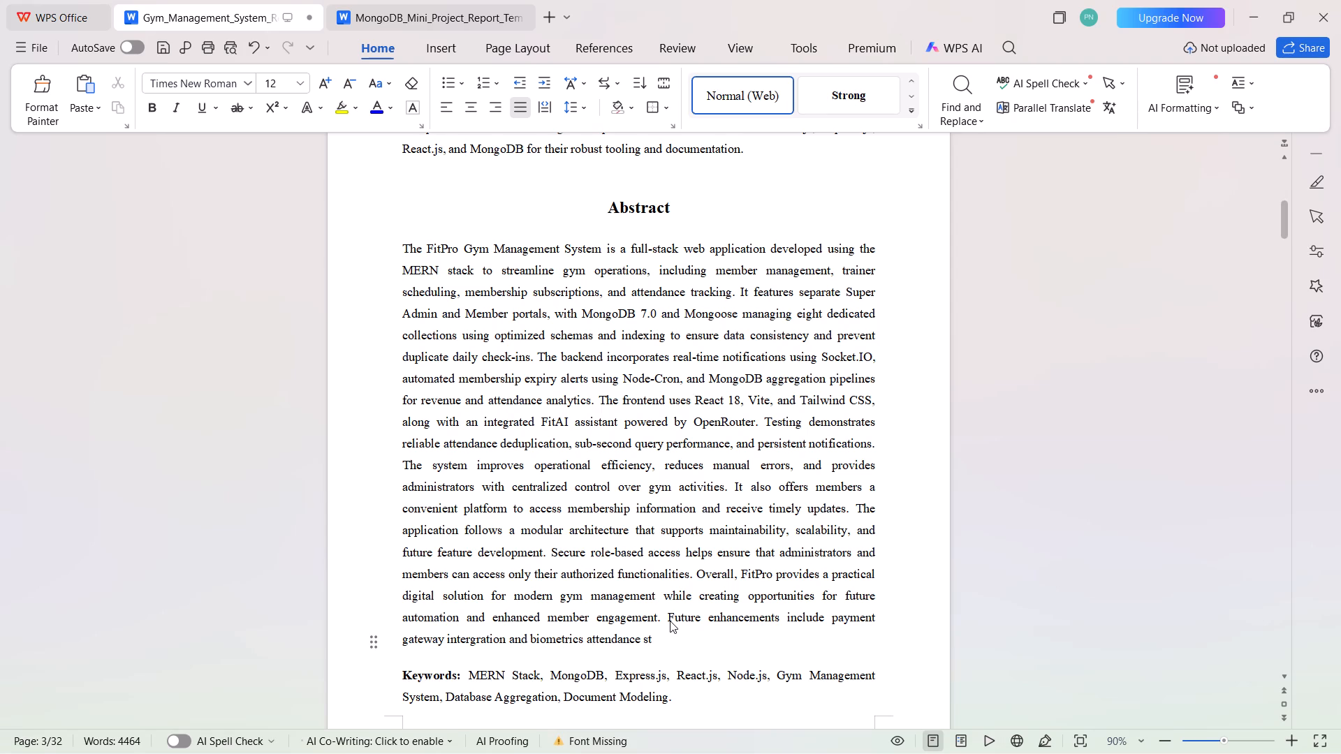
key(BackSpace)
text(ystem.)
key(alt+Tab)
key(alt+Tab)
key(Left)
key(s)
Check how the Abstract and Keywords end on their page and how the Table of Contents page begins.
scroll(670, 621, down, 1)
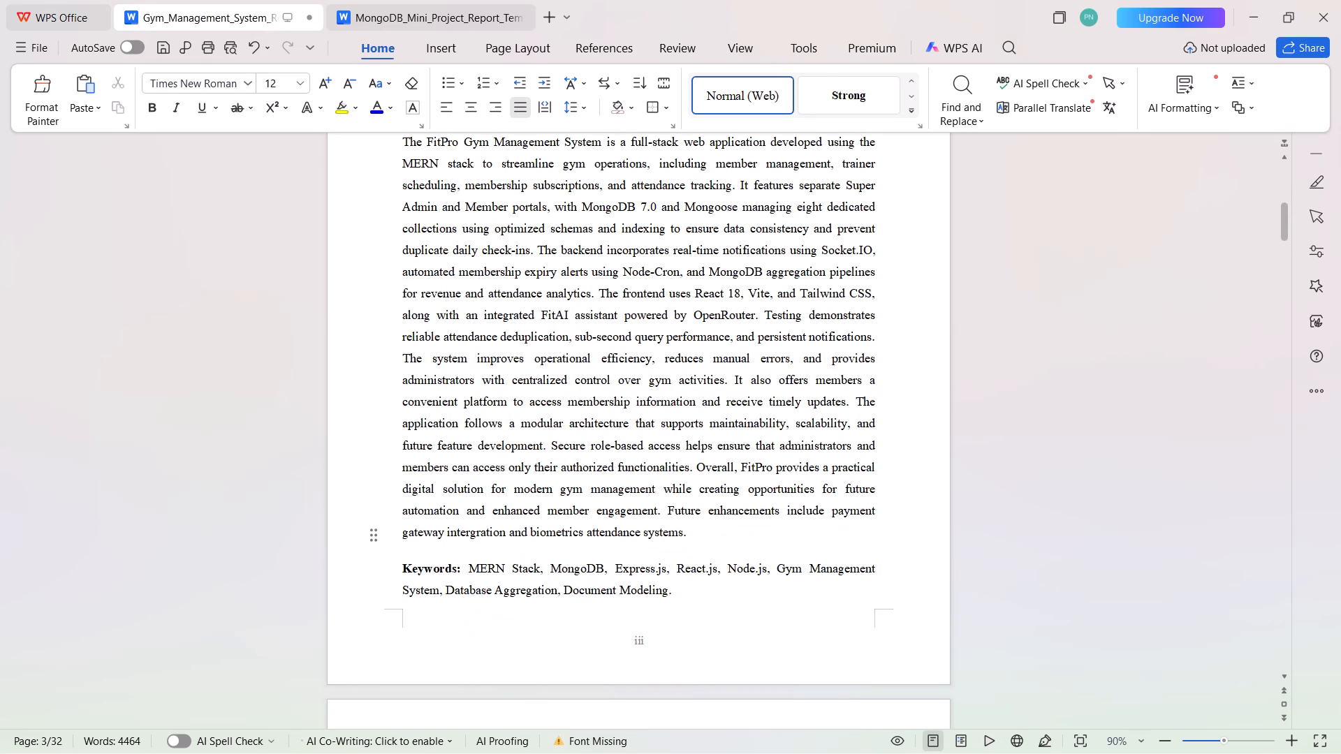
click(643, 570)
click(637, 533)
scroll(639, 564, down, 3)
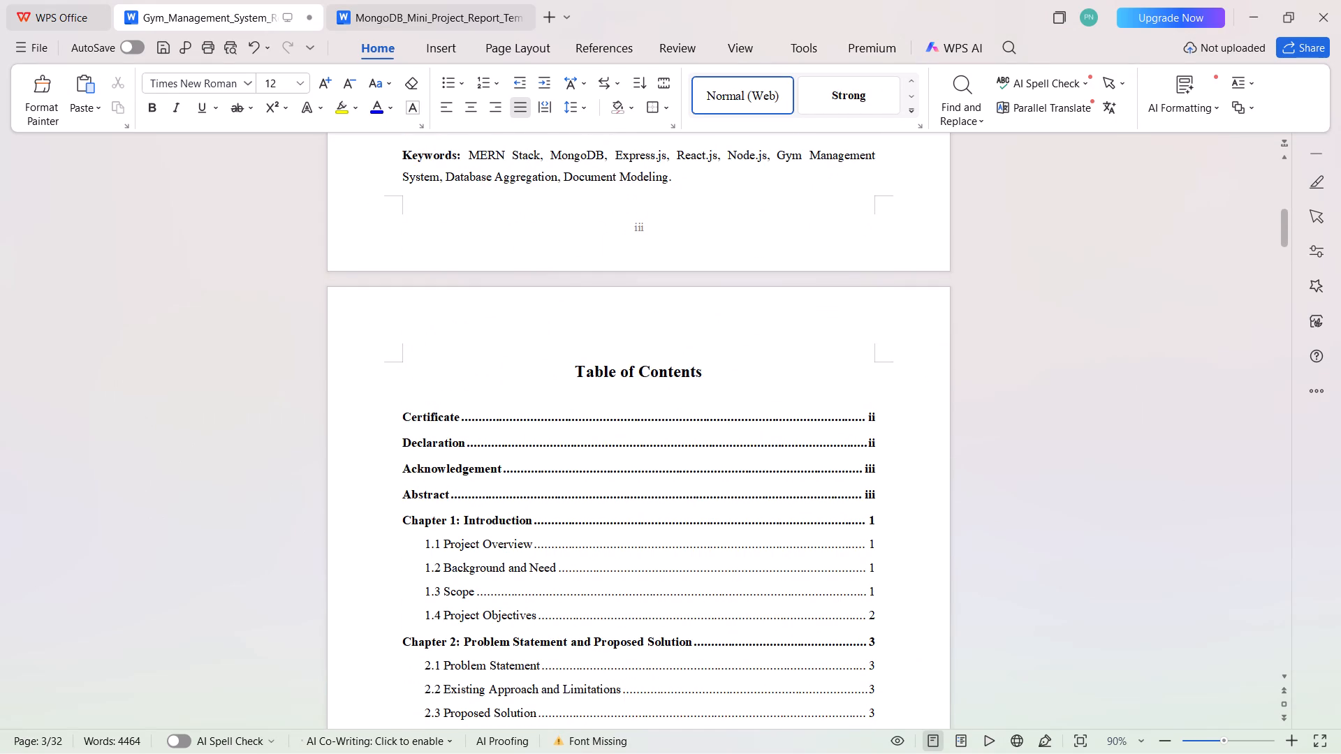
click(585, 349)
Enlarge the cover page's course title "CSE - 494 INTELLIENT NOSQL DATABASES" to 20 pt.
scroll(585, 349, up, 4)
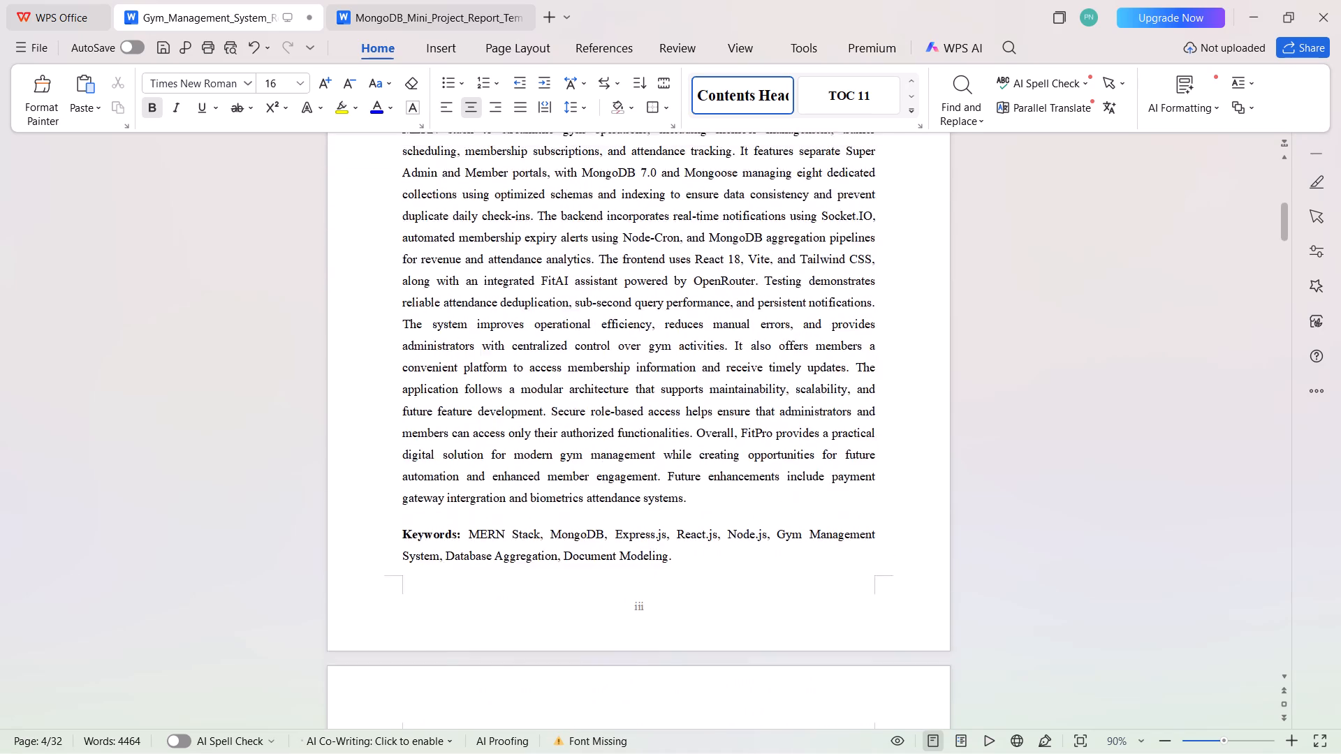
scroll(585, 349, up, 11)
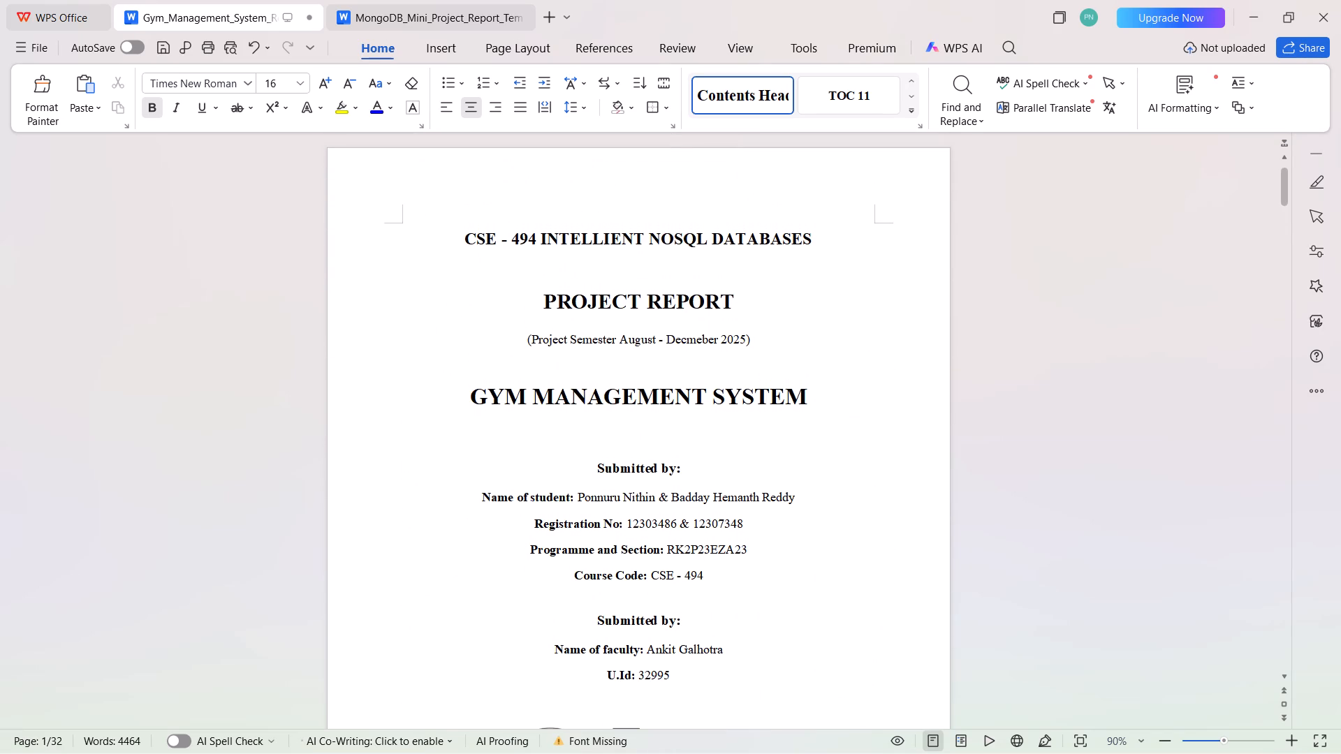
click(598, 238)
drag(813, 233, 700, 239)
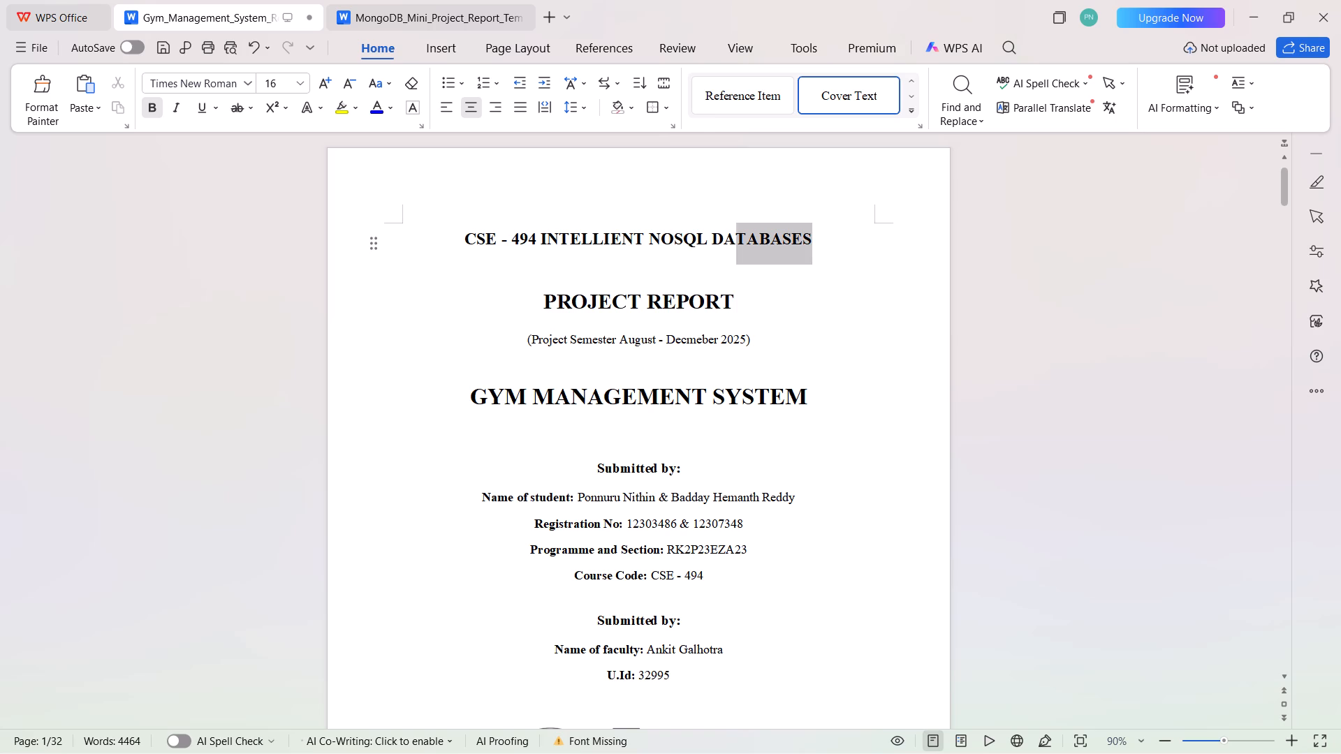
drag(700, 239, 471, 237)
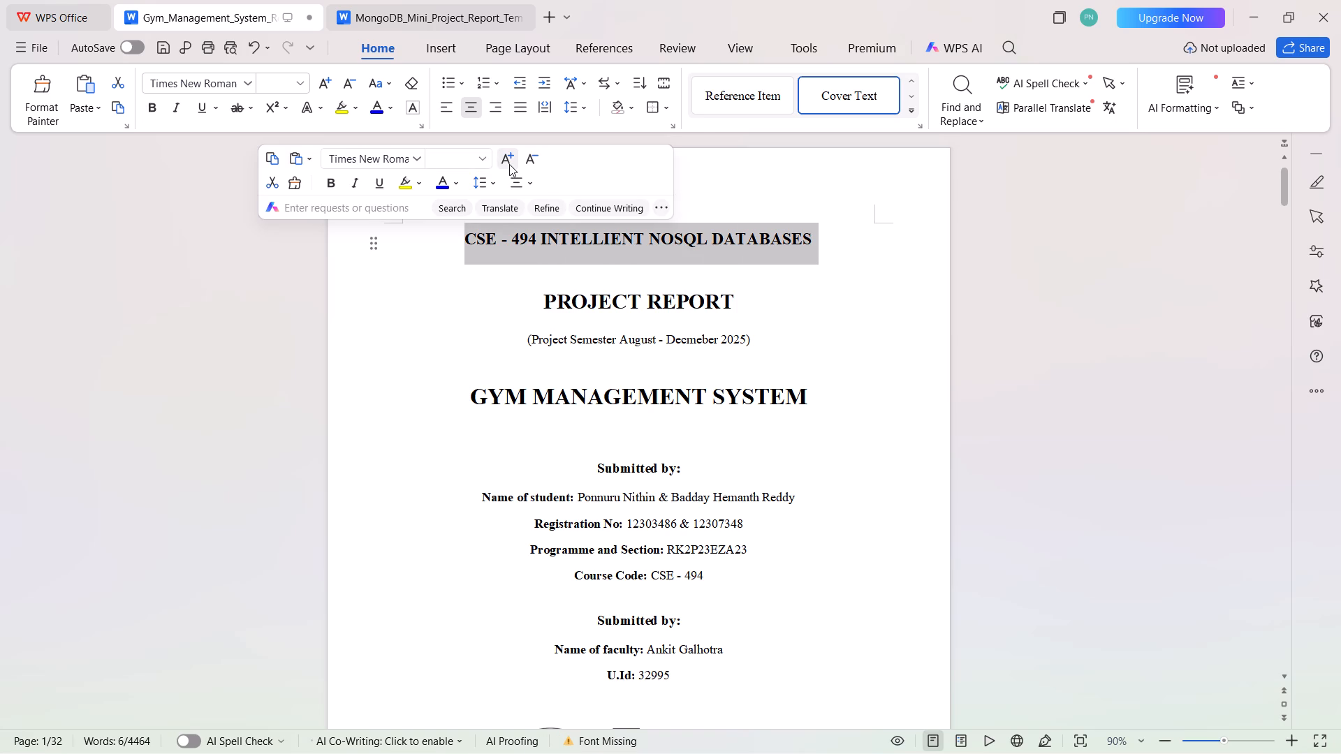
click(509, 164)
click(509, 164)
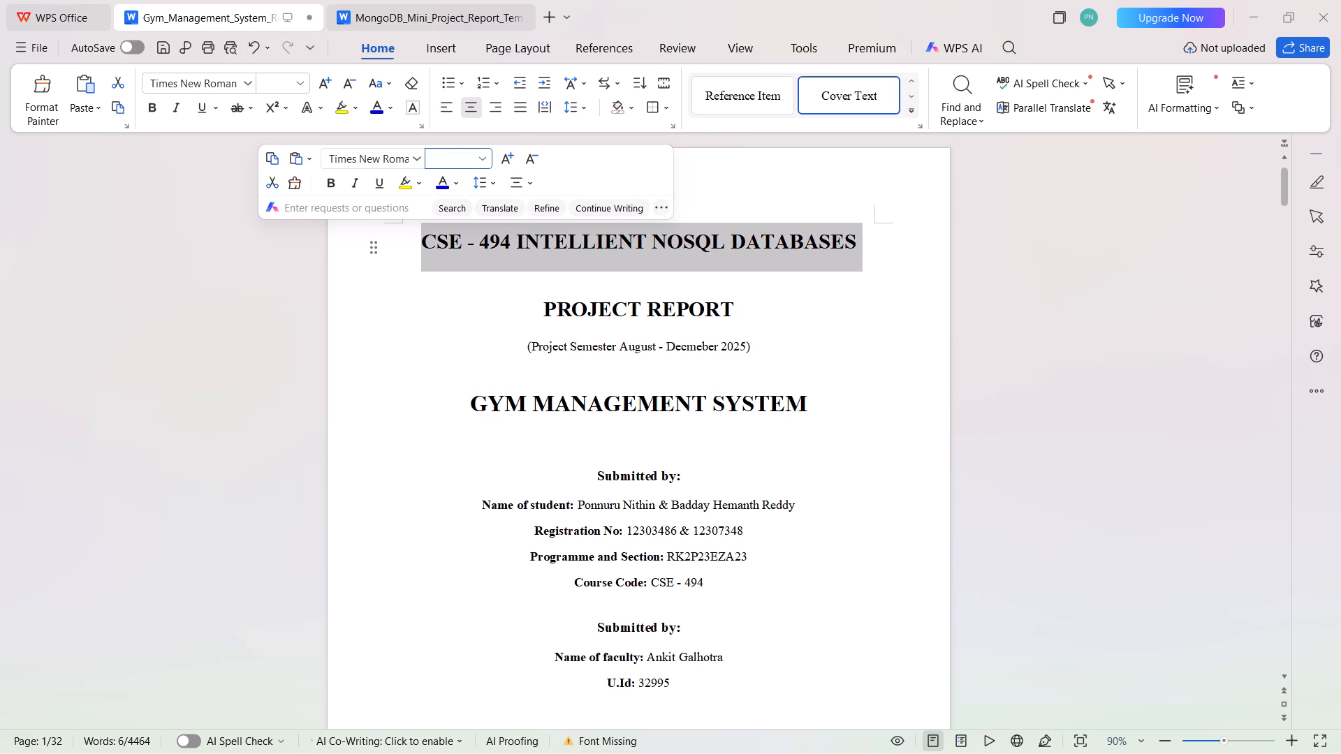
Enlarge the "Submitted by:" heading above the student details on the cover page by one font-size increment.
click(1046, 414)
scroll(895, 436, down, 3)
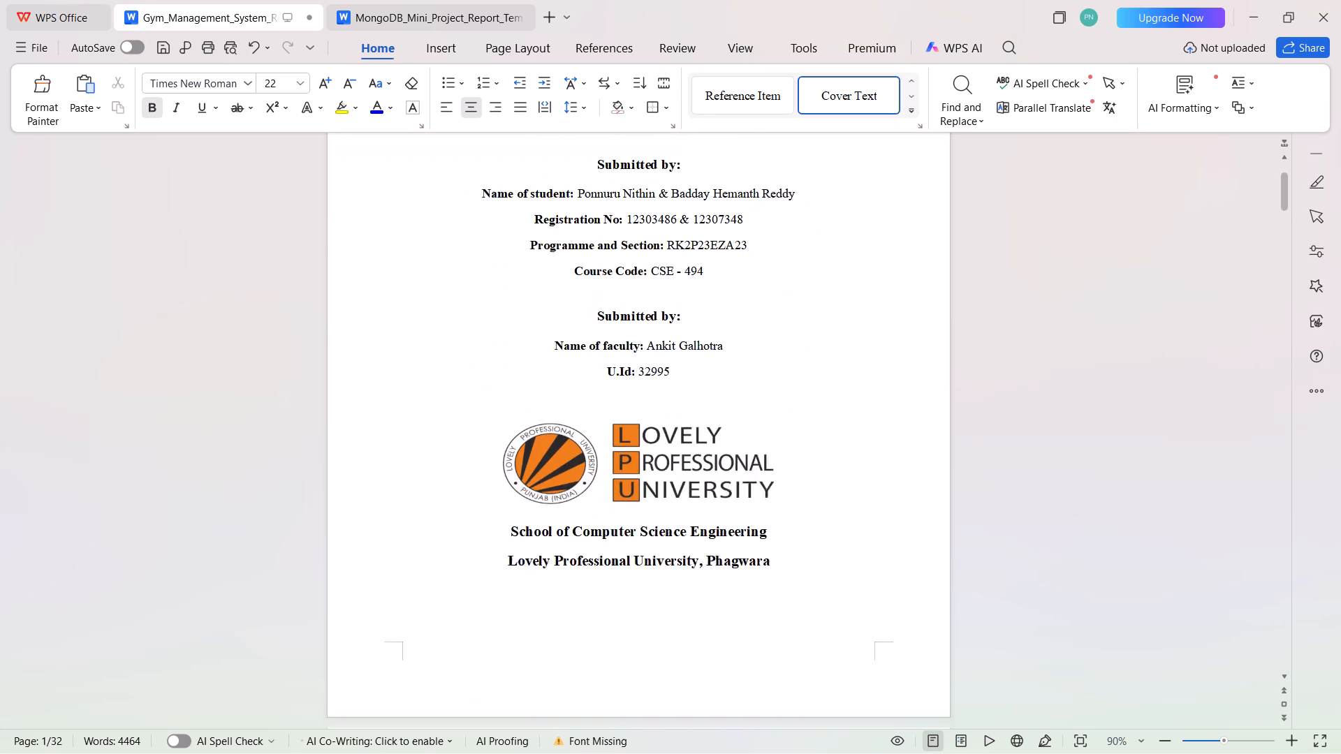
scroll(895, 436, down, 3)
scroll(895, 436, up, 4)
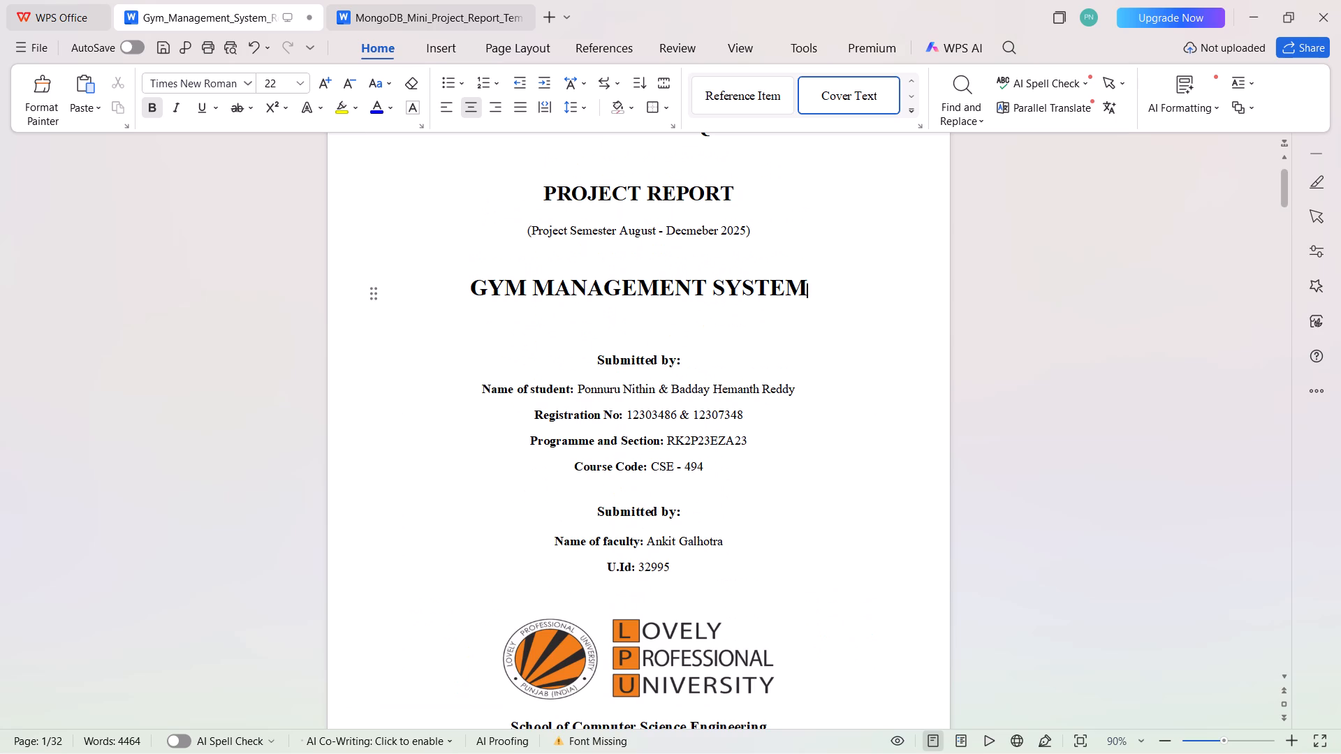
click(675, 364)
drag(688, 362, 638, 363)
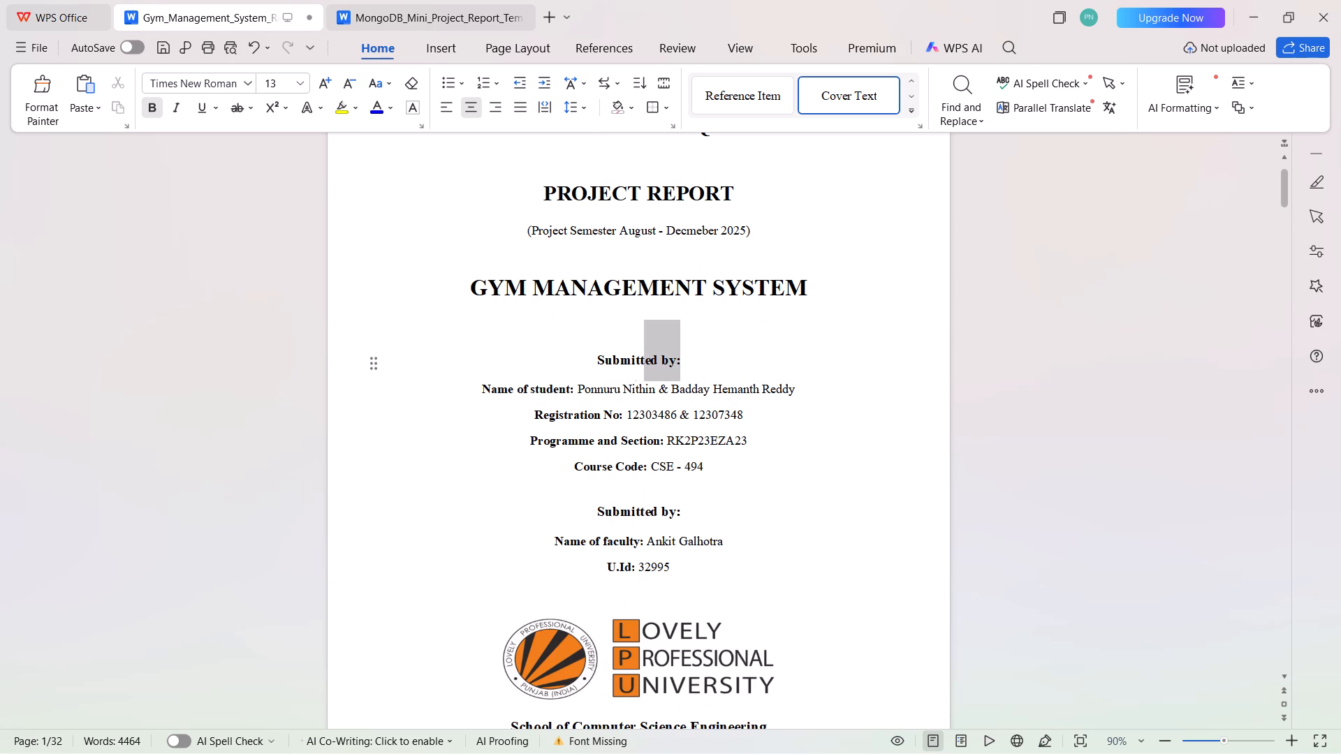
drag(638, 363, 596, 363)
click(642, 254)
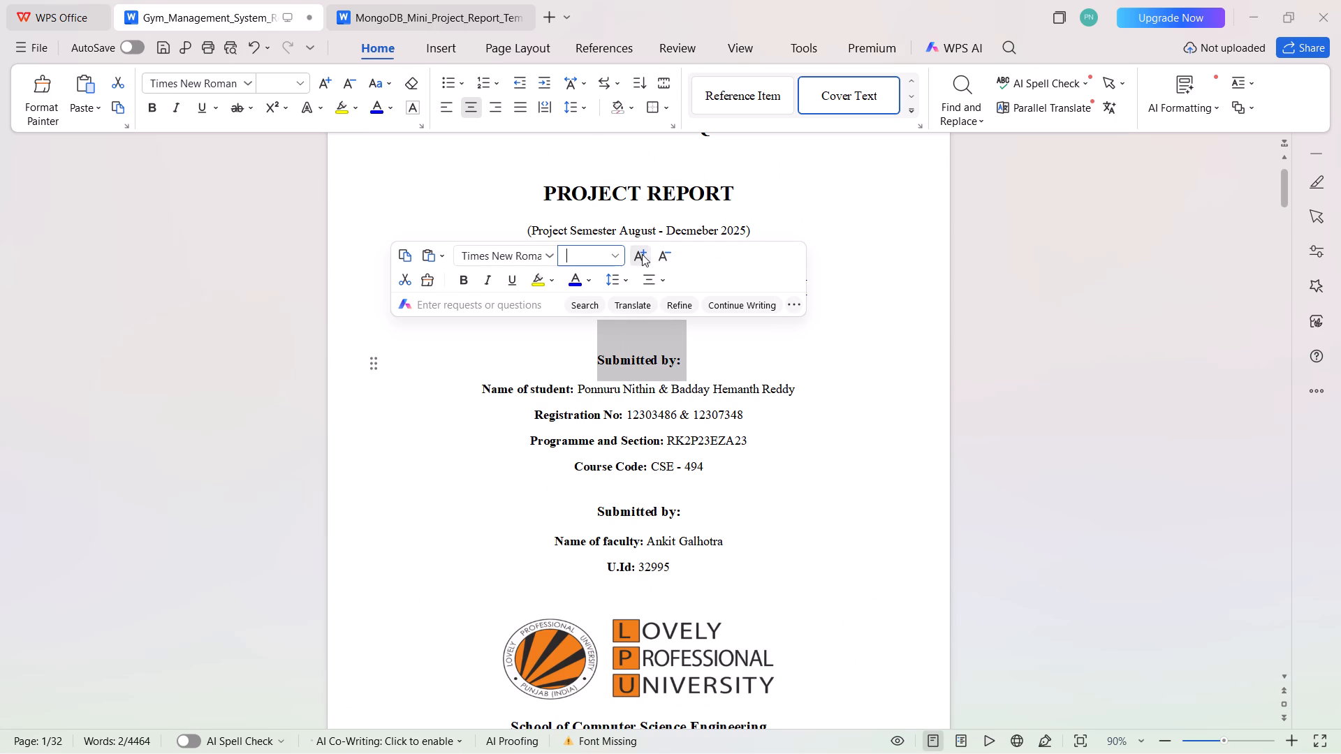
click(721, 389)
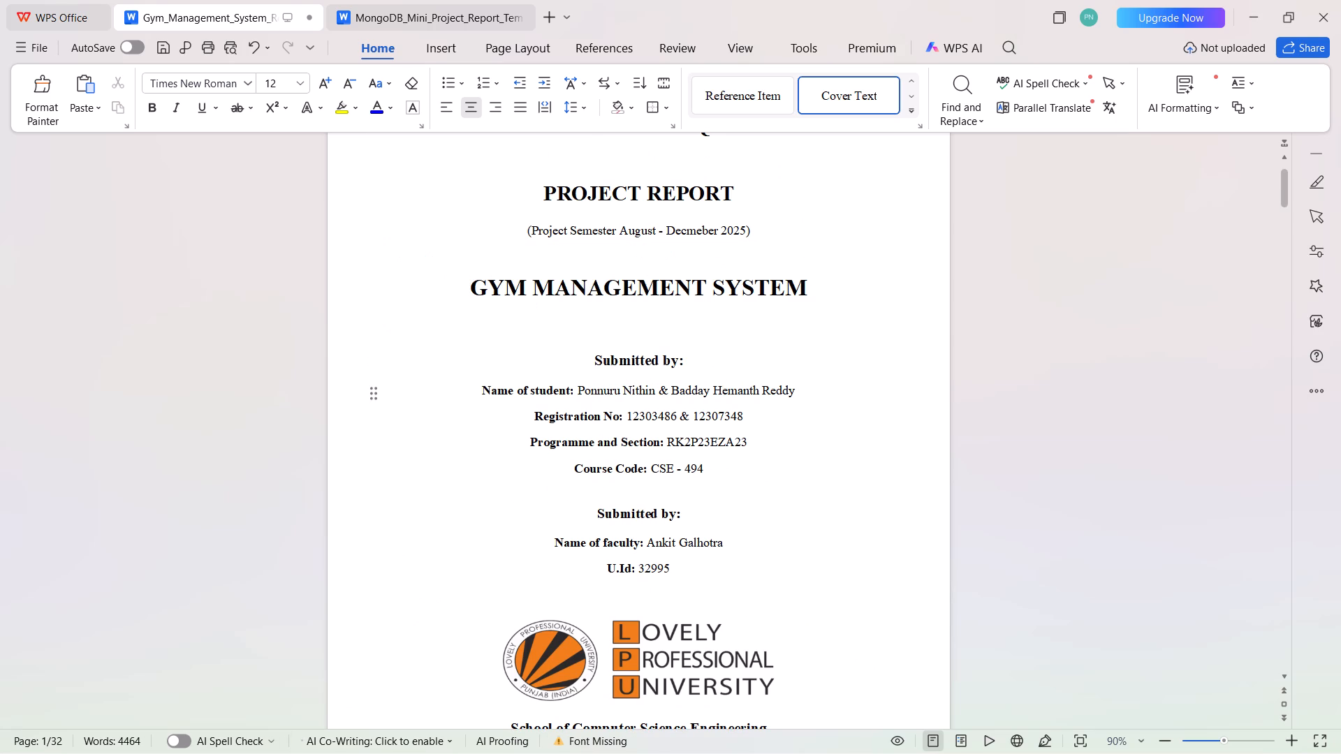
Change the heading above the faculty details on the cover page from "Submitted by:" to "Submitted to:".
scroll(721, 443, down, 1)
drag(683, 473, 677, 473)
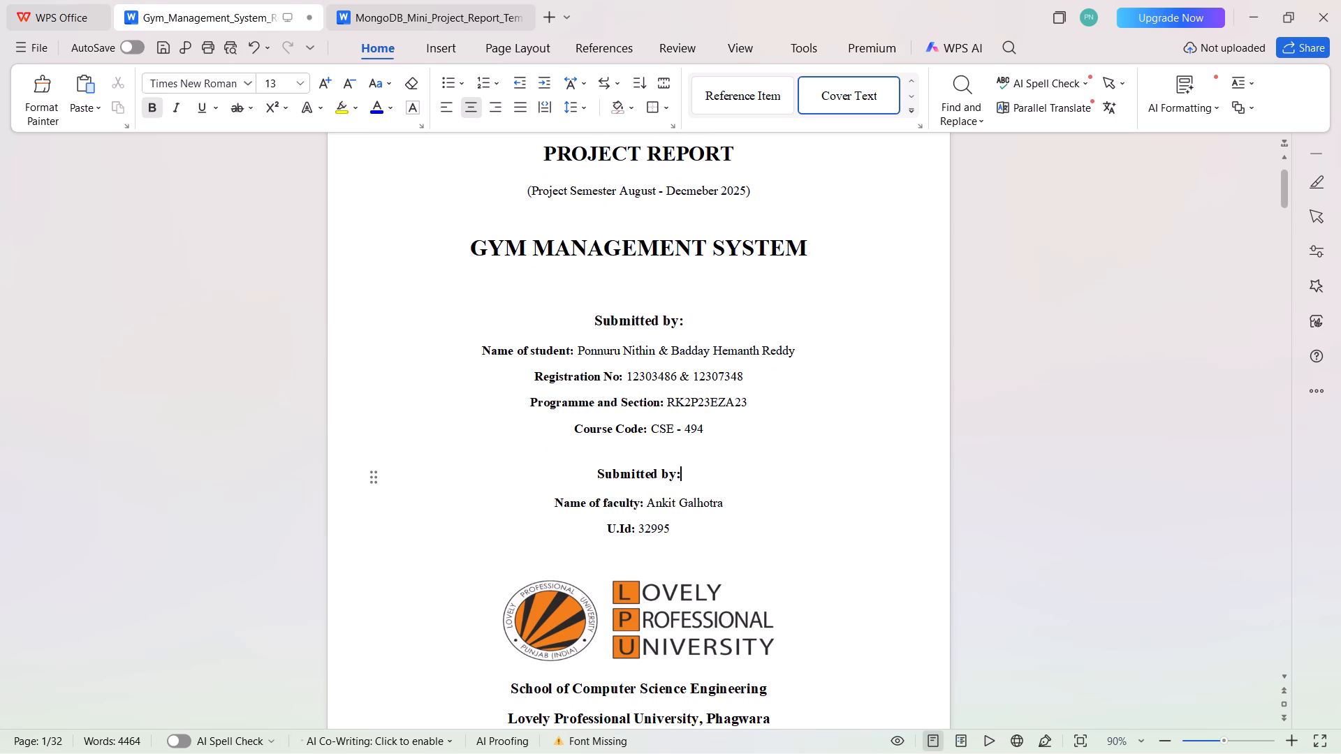
drag(677, 473, 590, 475)
click(672, 466)
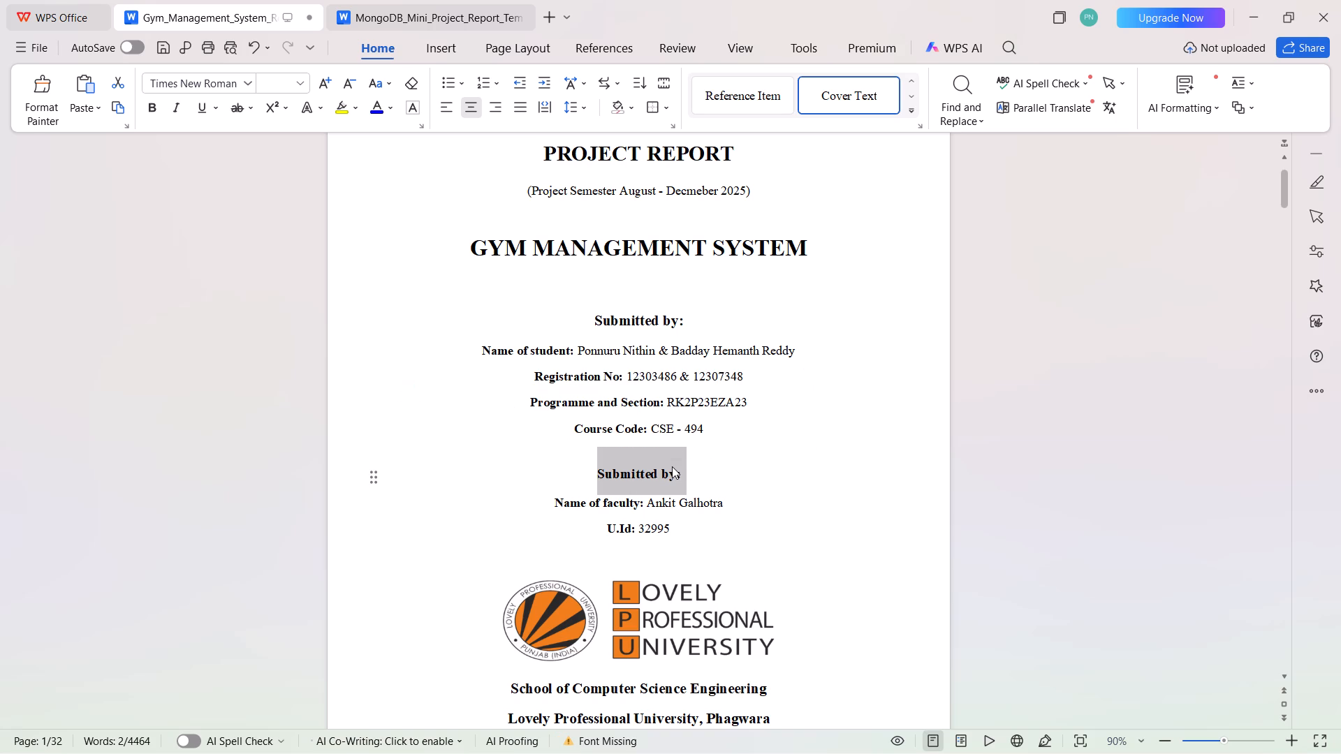
key(Right)
key(BackSpace)
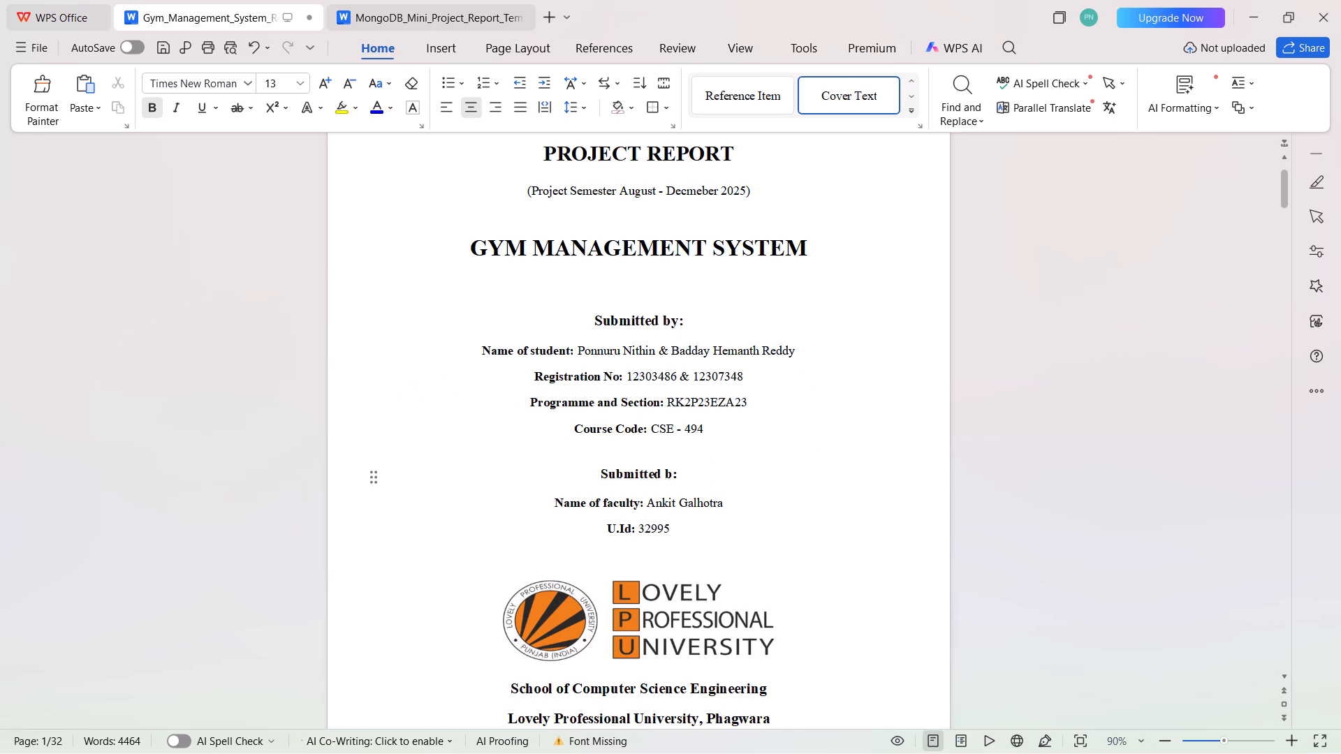
key(BackSpace)
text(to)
Enlarge the "Submitted to:" heading above the faculty details by one font-size increment.
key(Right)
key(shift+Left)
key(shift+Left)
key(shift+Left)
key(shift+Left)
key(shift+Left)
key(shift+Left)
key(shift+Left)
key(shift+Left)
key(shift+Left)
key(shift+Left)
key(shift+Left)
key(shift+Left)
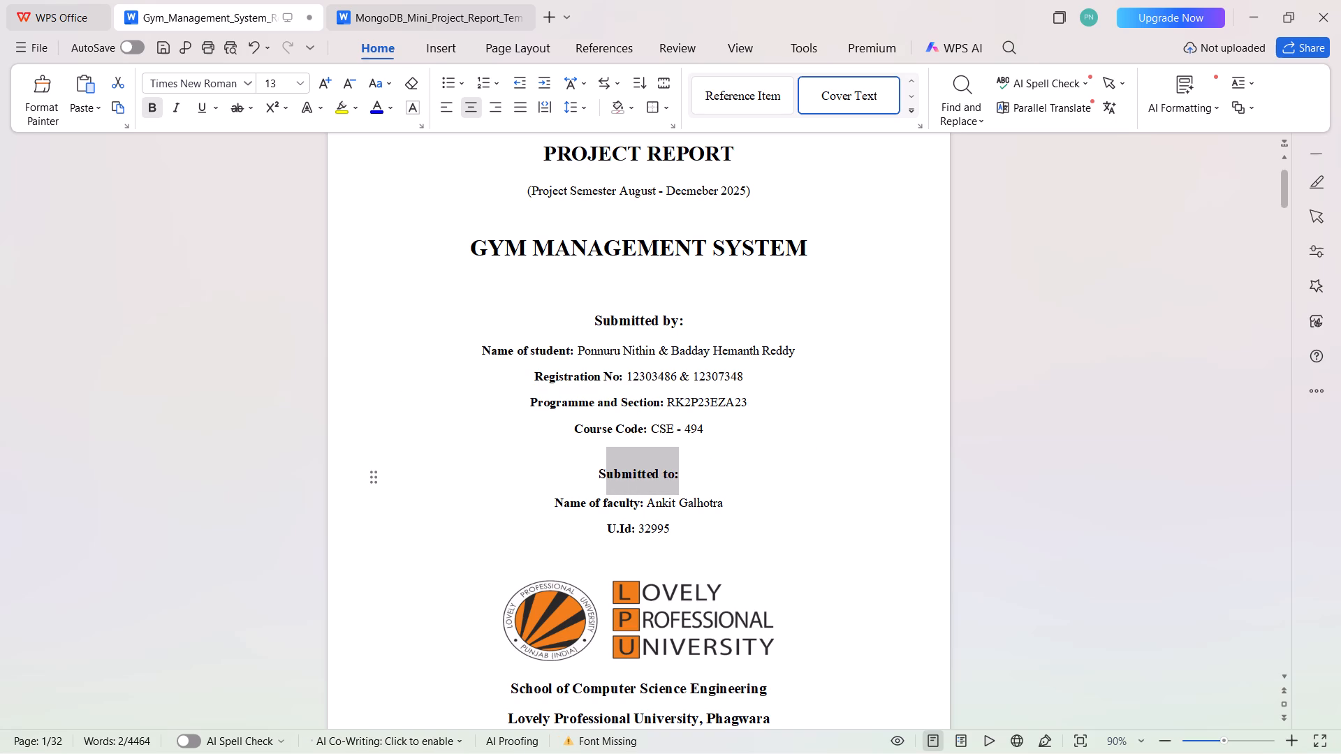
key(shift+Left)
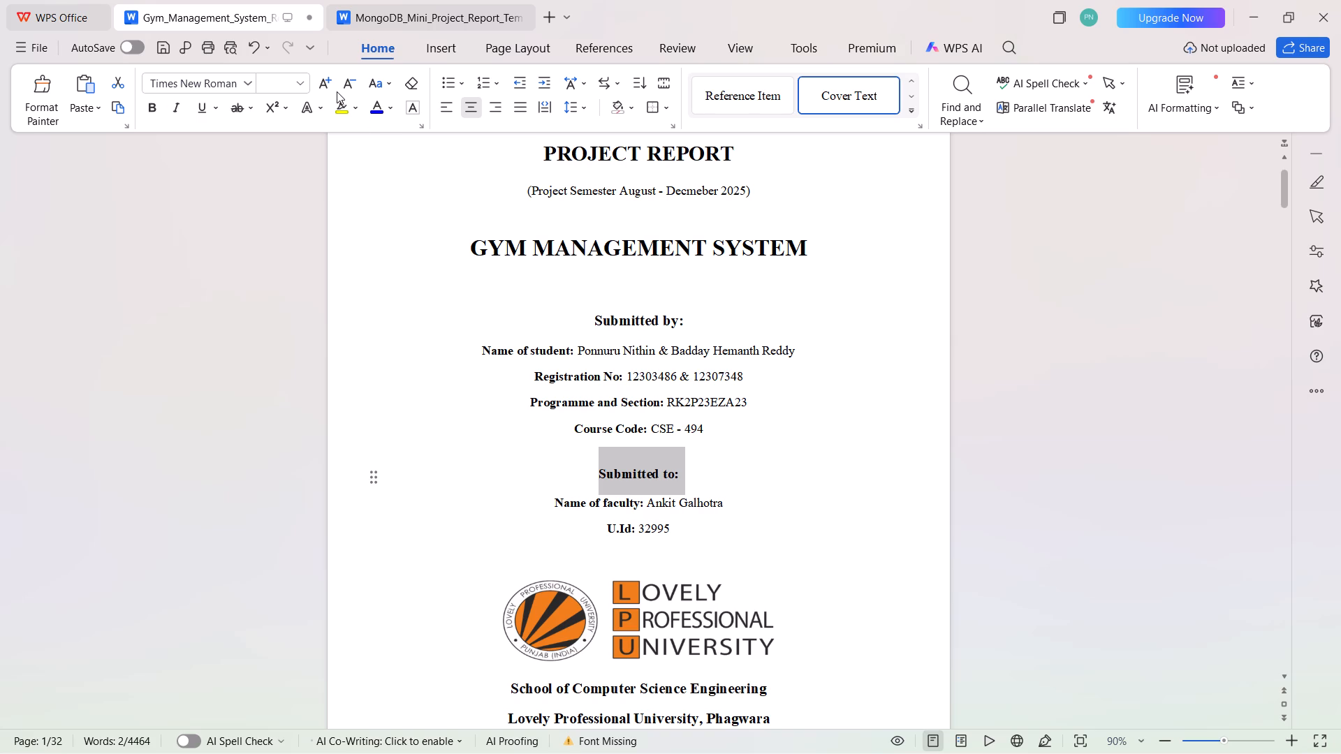
click(332, 90)
click(664, 239)
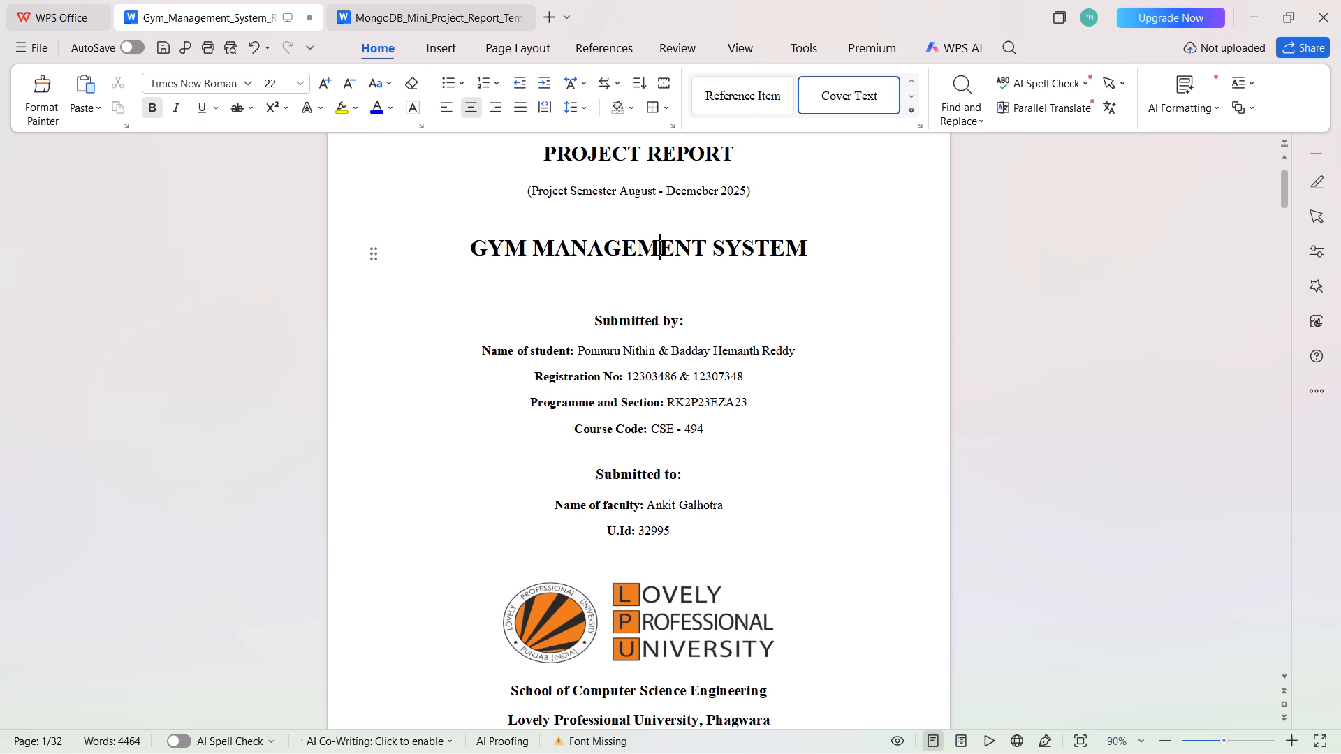
Enlarge the "School of Computer Science Engineering" and "Lovely Professional University, Phagwara" lines below the cover page logo to 16 pt.
scroll(664, 239, up, 1)
click(647, 274)
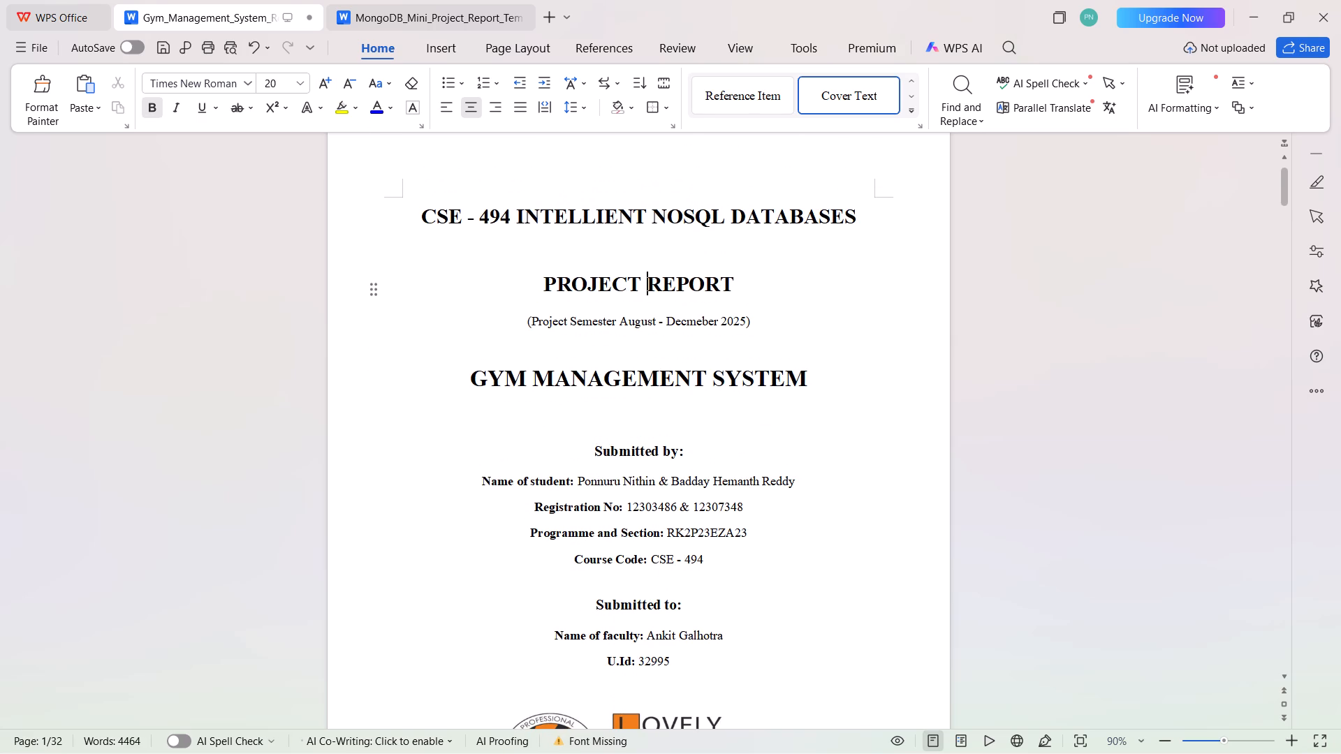
click(658, 319)
scroll(658, 319, down, 3)
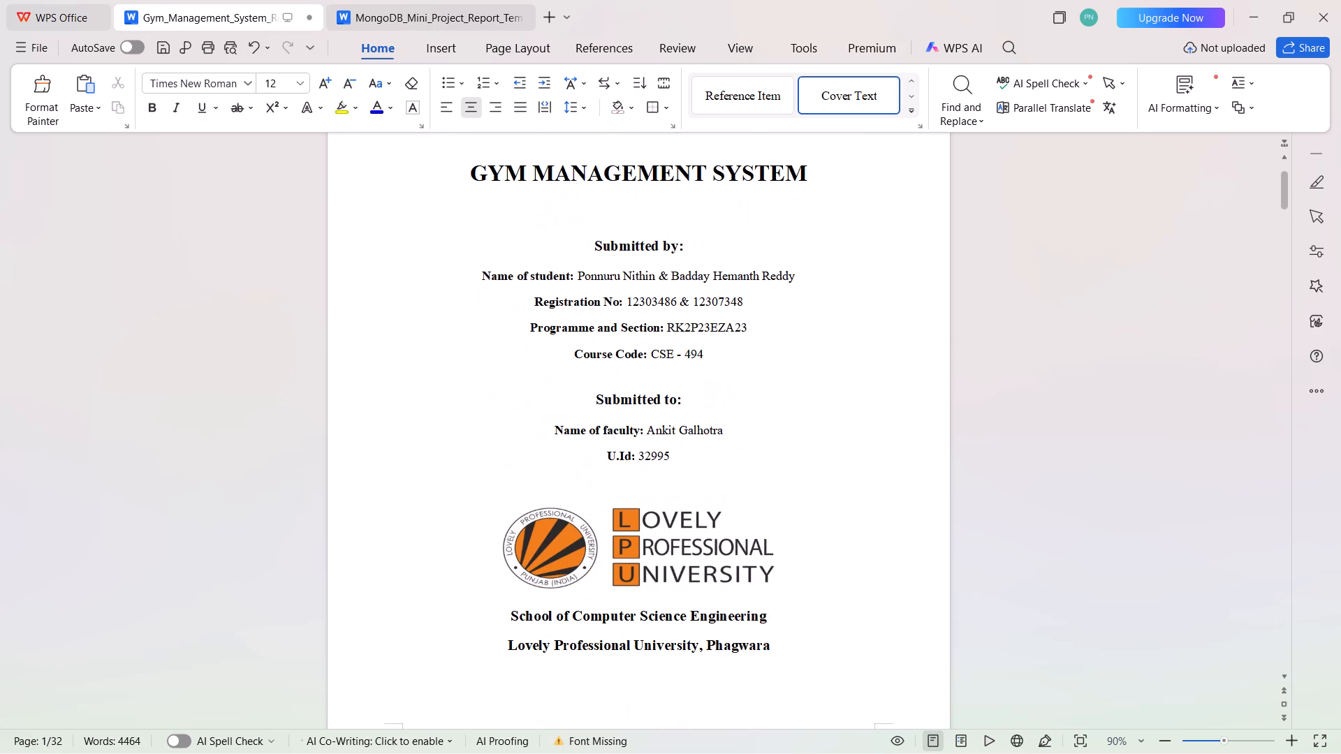
scroll(756, 280, down, 1)
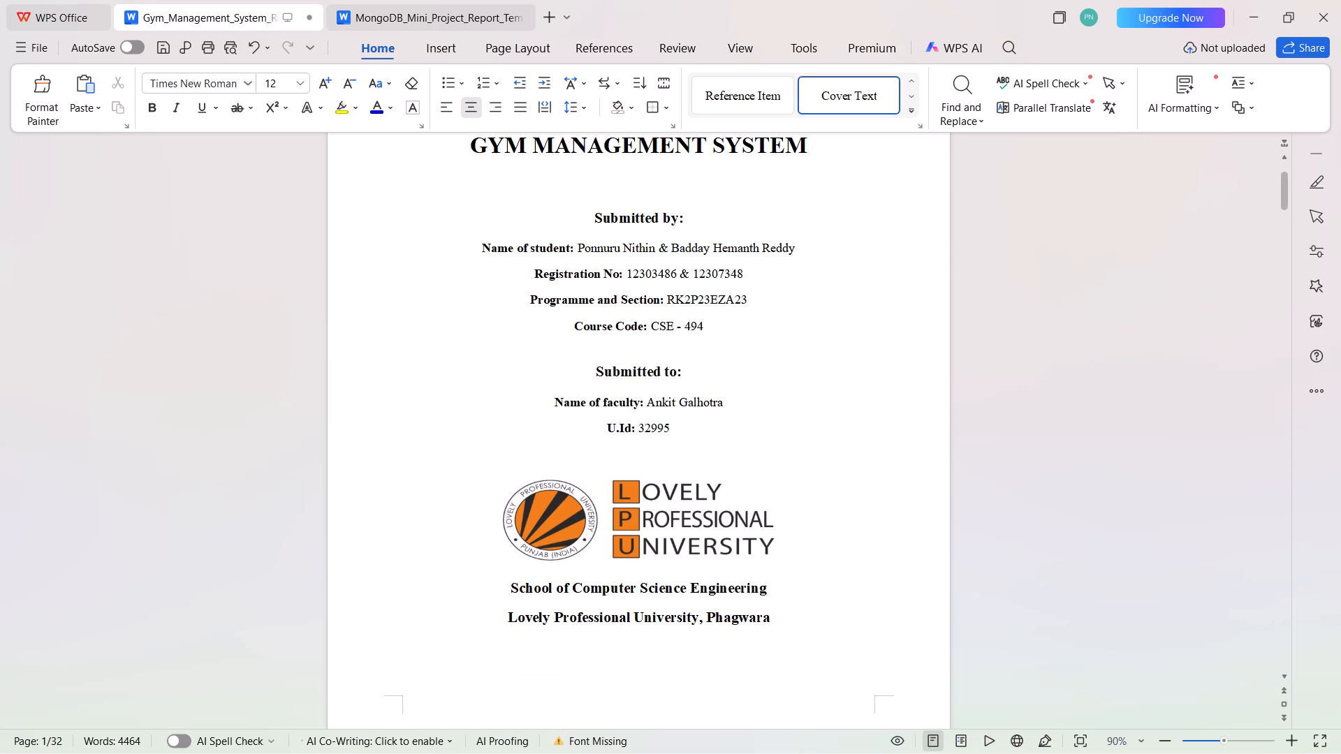
scroll(692, 290, down, 3)
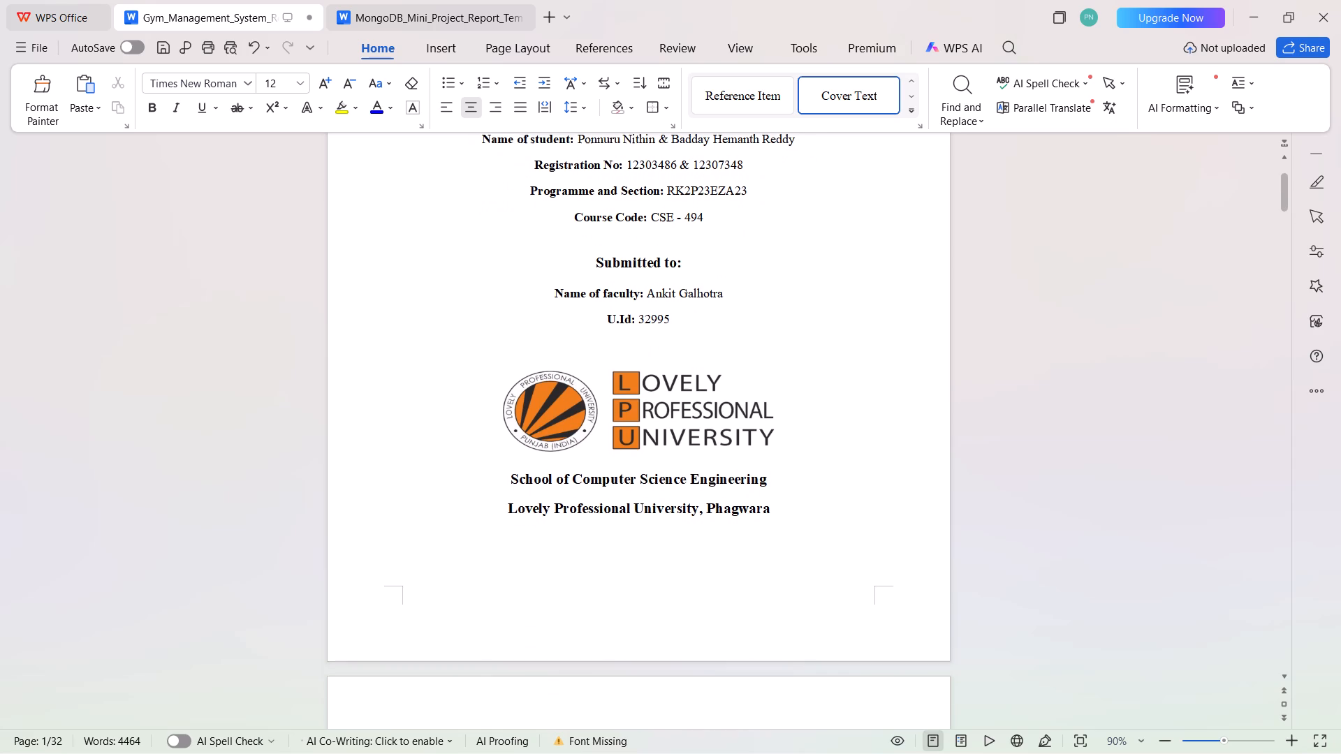
scroll(680, 316, down, 1)
click(776, 436)
drag(776, 436, 673, 431)
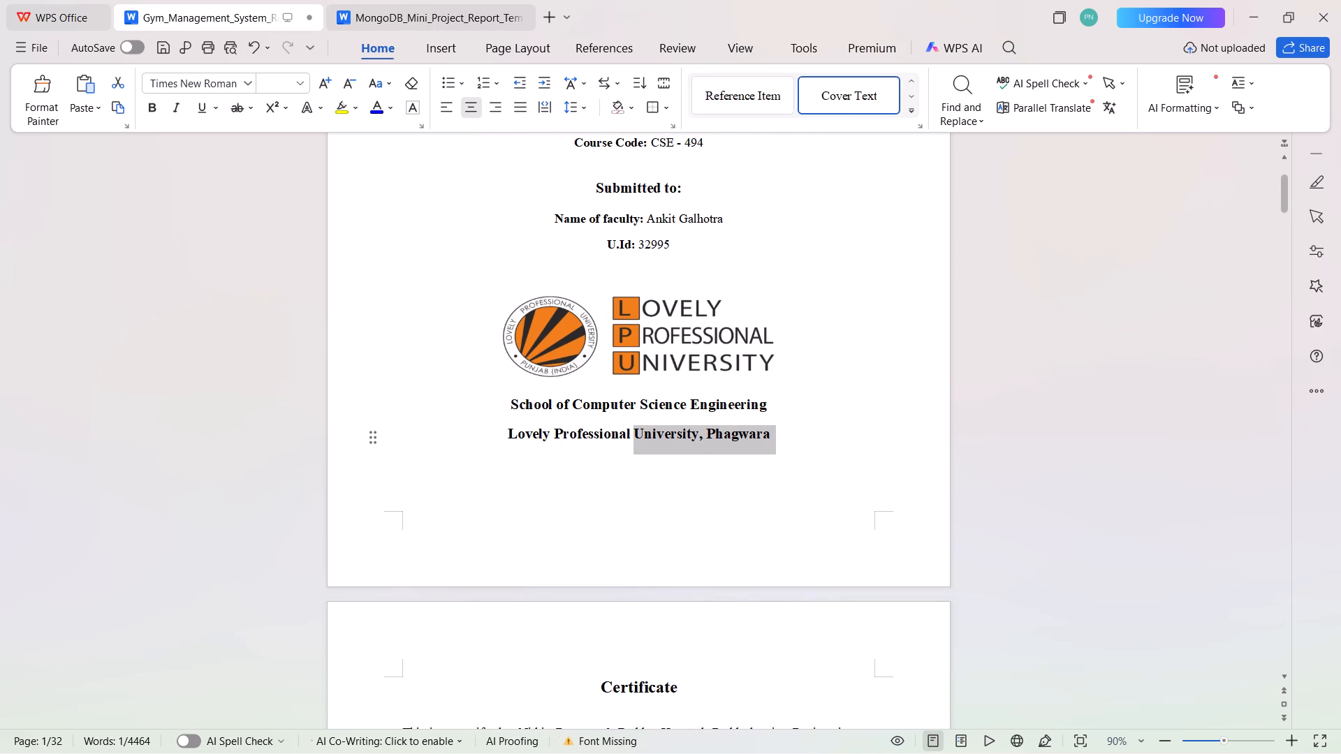
drag(673, 431, 530, 413)
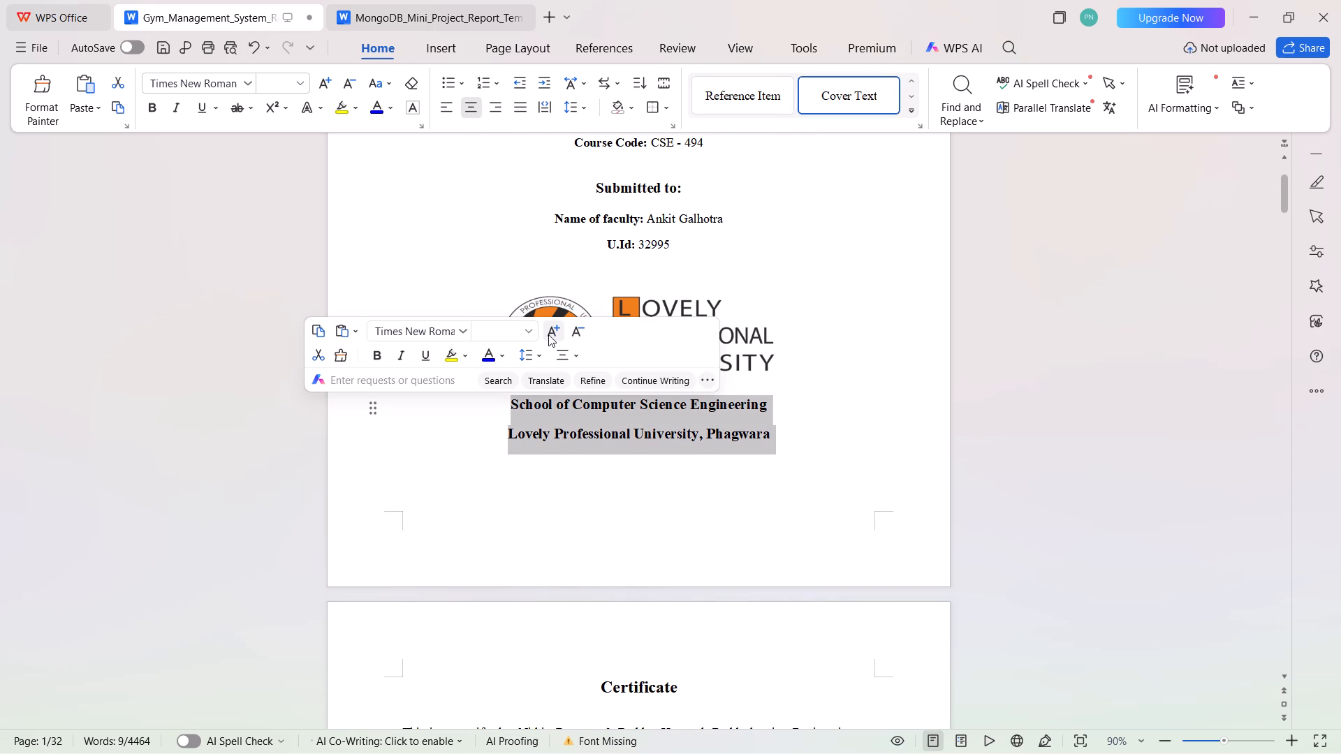
click(554, 331)
click(622, 445)
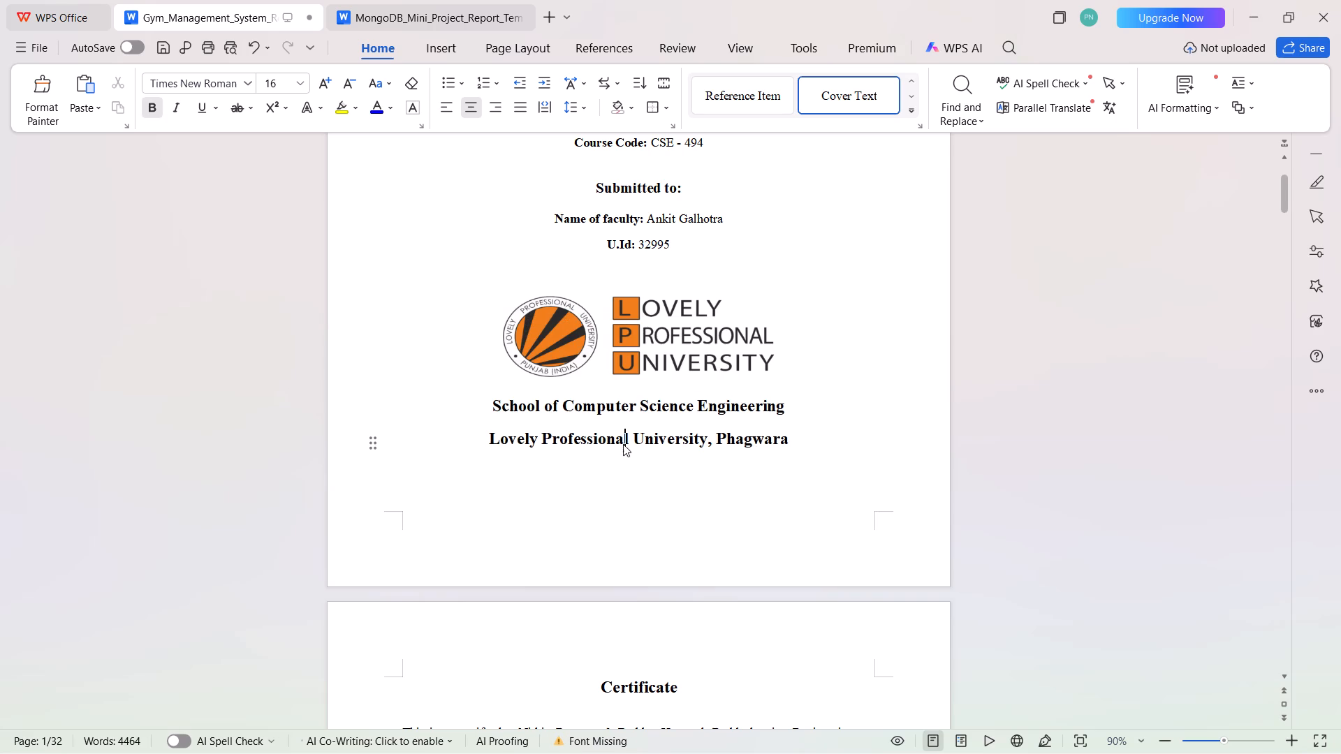
Check the cover page's layout from the university logo up to the course title, comparing the title sizes.
click(631, 398)
click(636, 383)
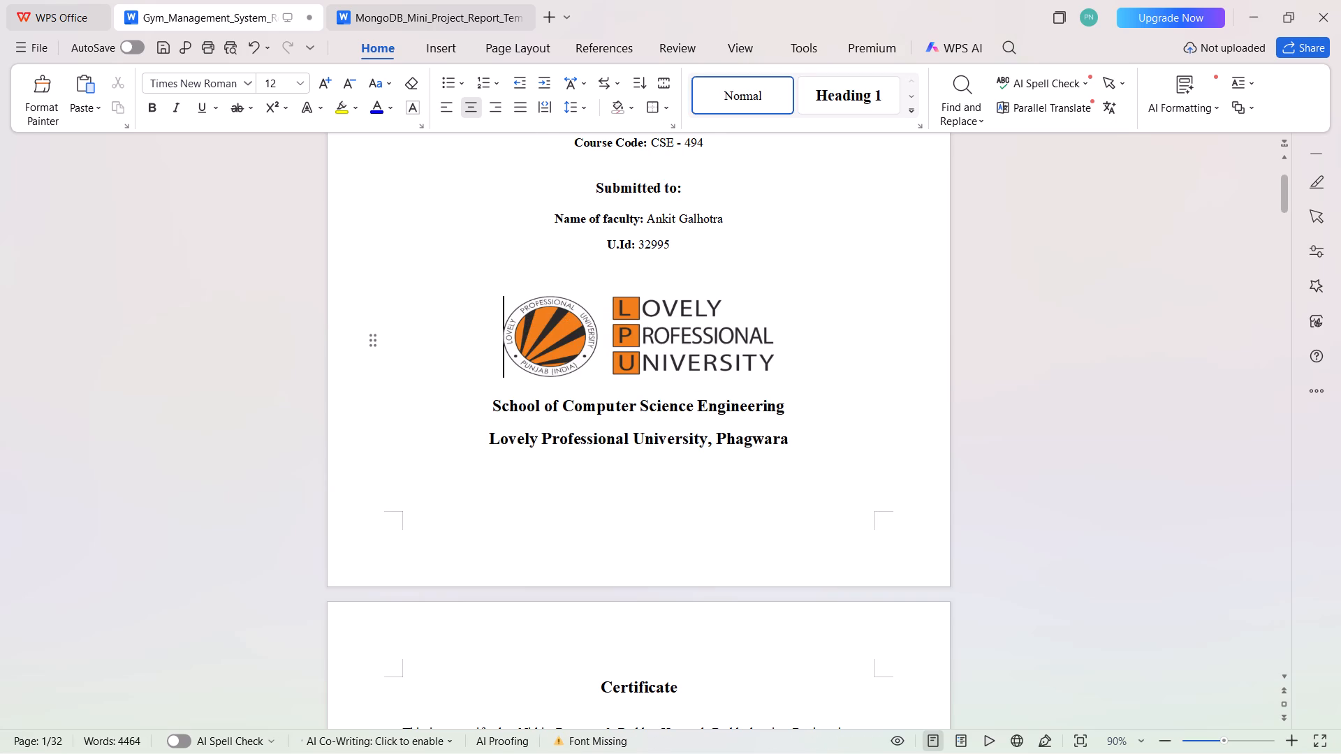
scroll(790, 420, up, 1)
scroll(790, 420, down, 2)
scroll(745, 555, up, 4)
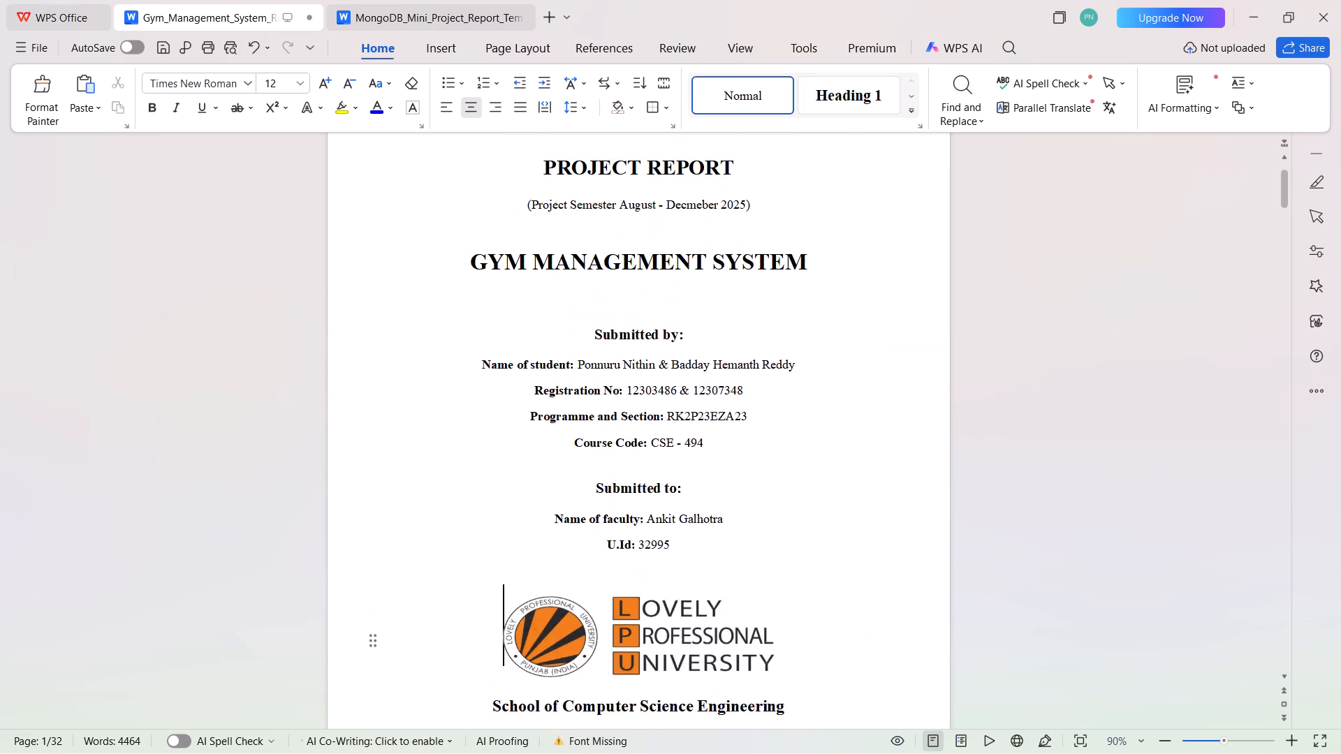
scroll(745, 555, up, 4)
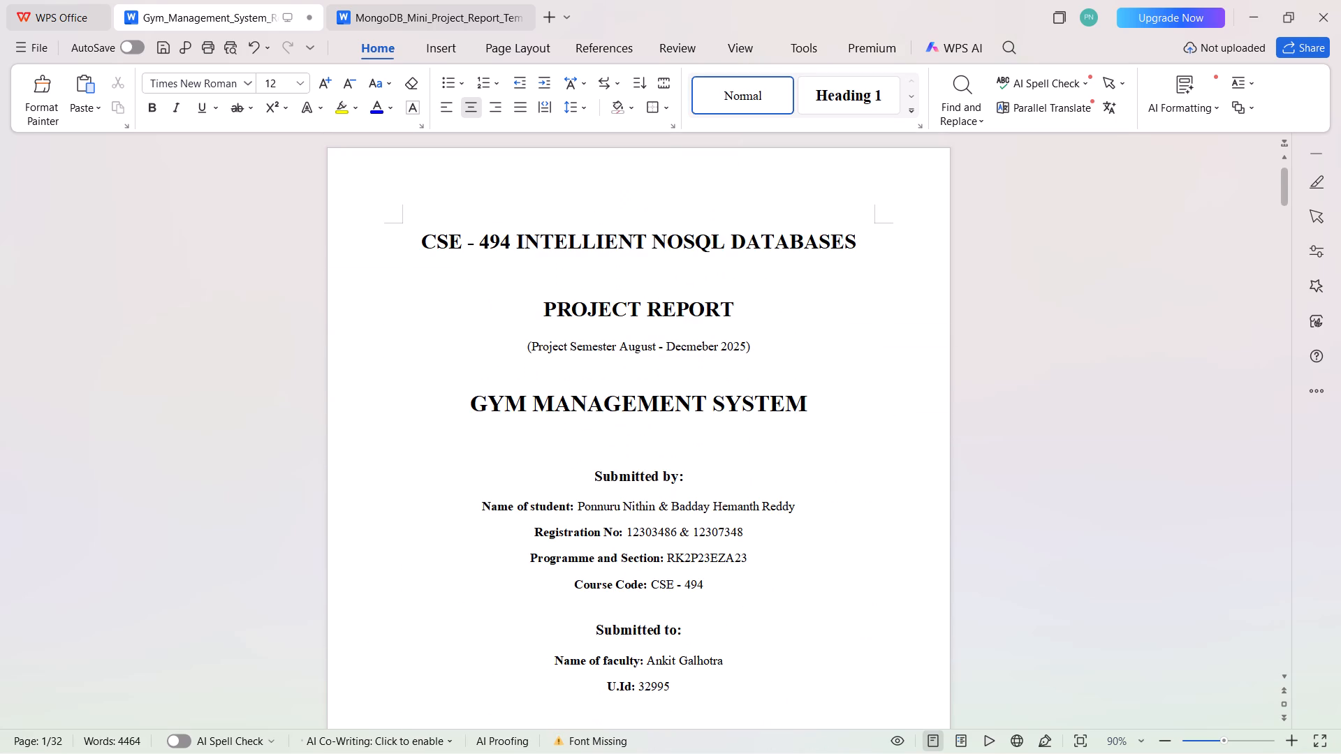
click(569, 227)
click(601, 279)
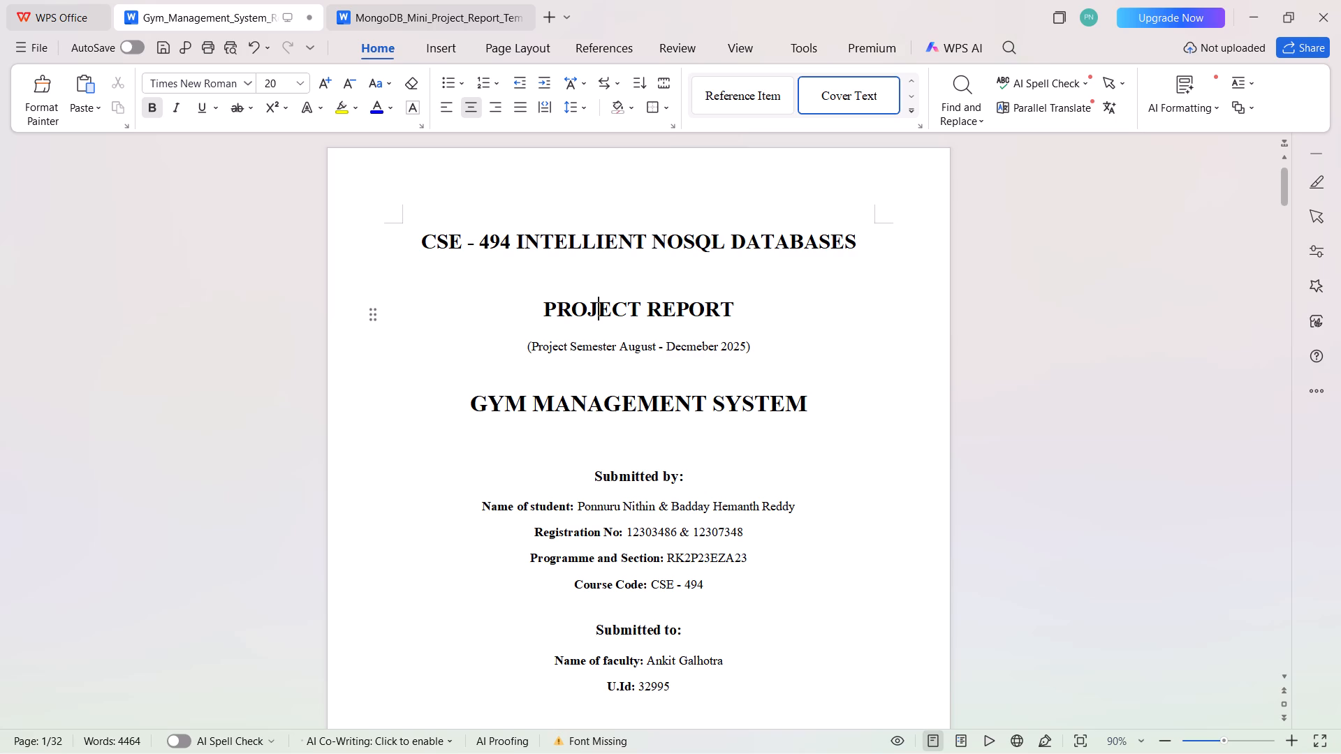
click(585, 261)
Review the whole report from the cover page through the front matter, chapters and appendices for consistent formatting.
scroll(720, 240, down, 1)
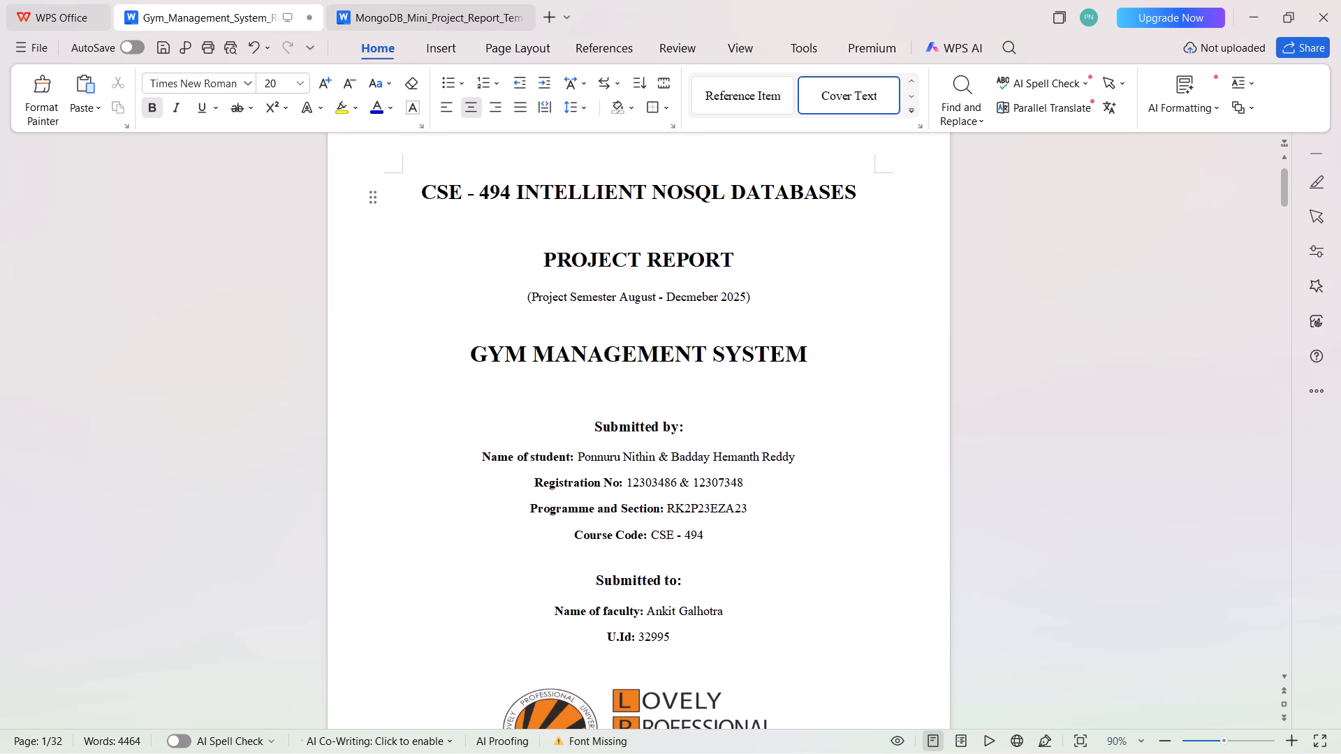
scroll(720, 240, down, 1)
scroll(774, 294, down, 1)
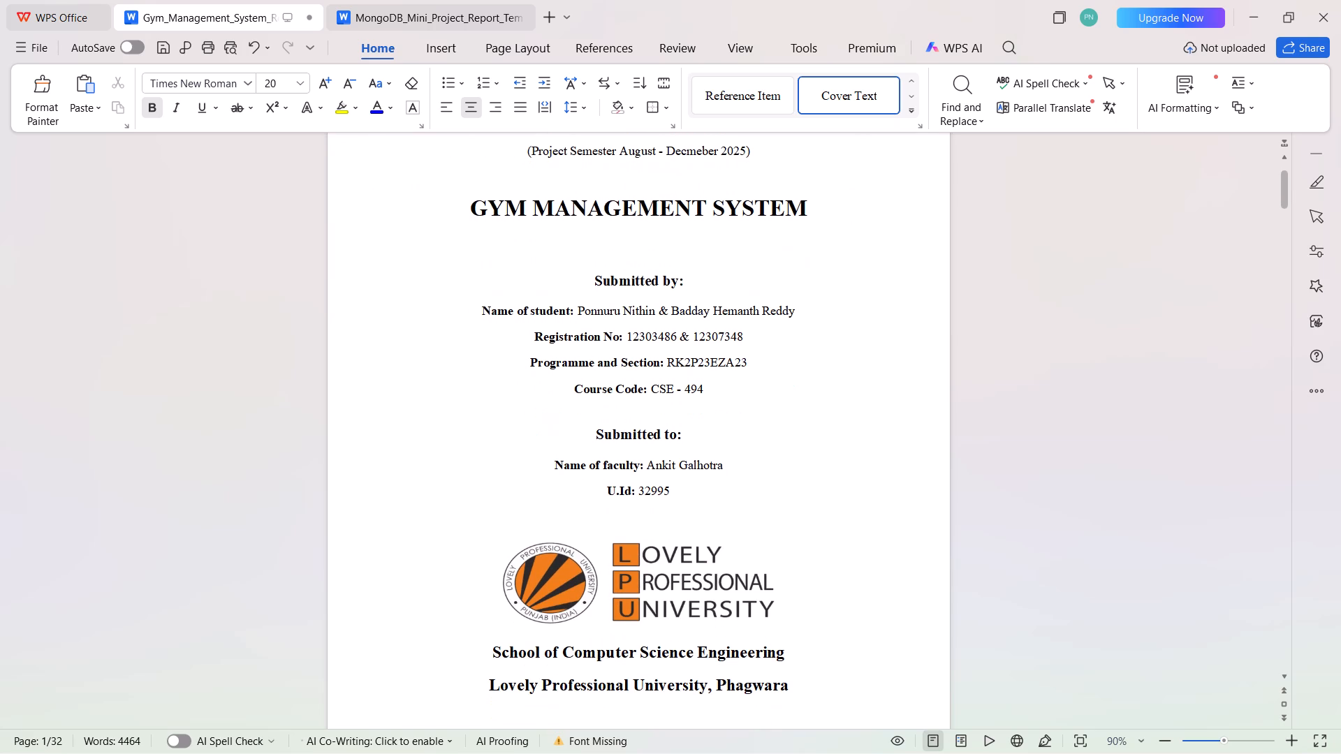
scroll(774, 294, down, 5)
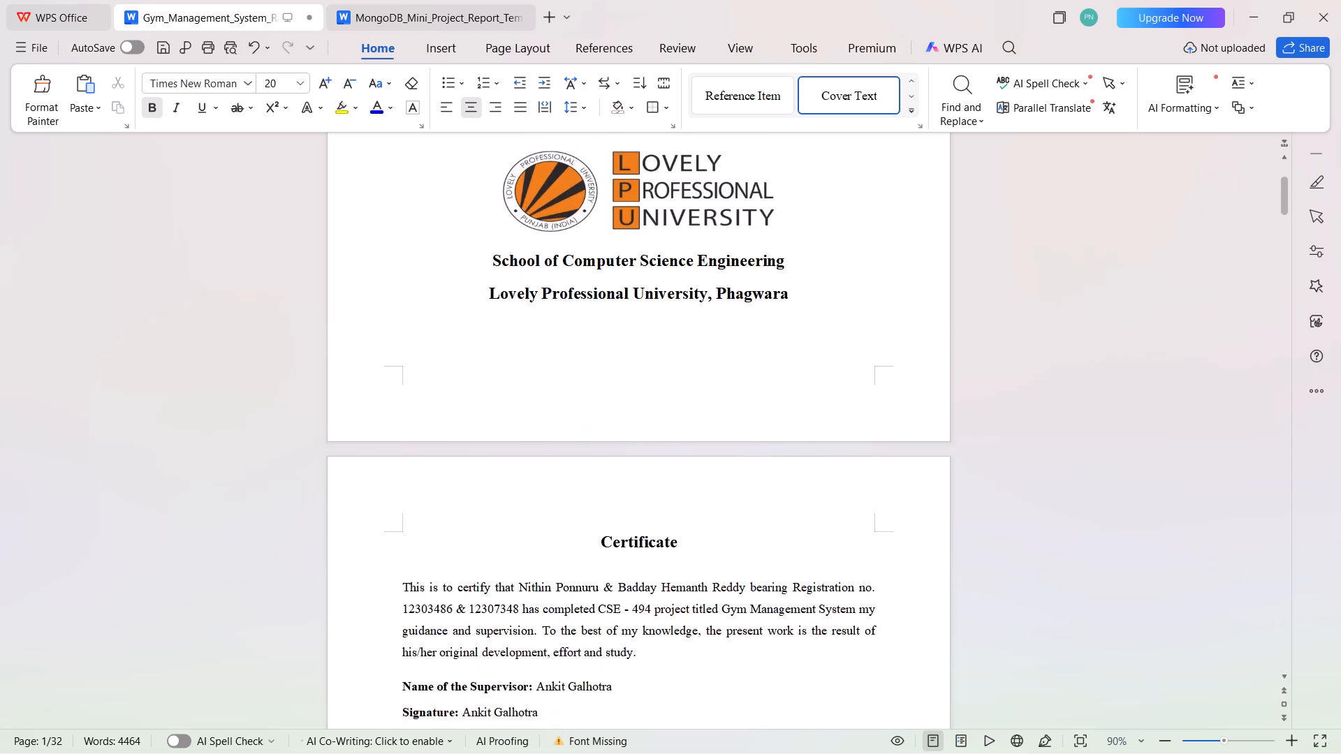
scroll(774, 294, down, 2)
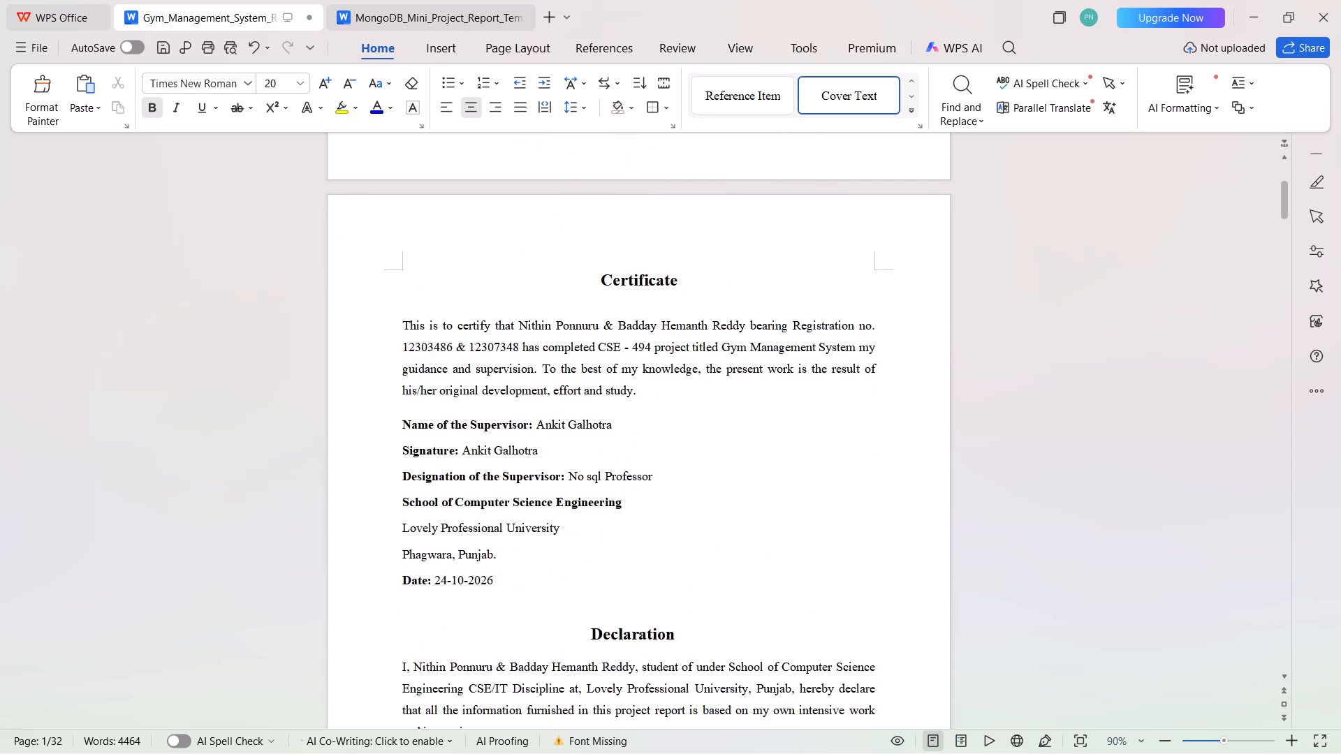
scroll(774, 294, down, 5)
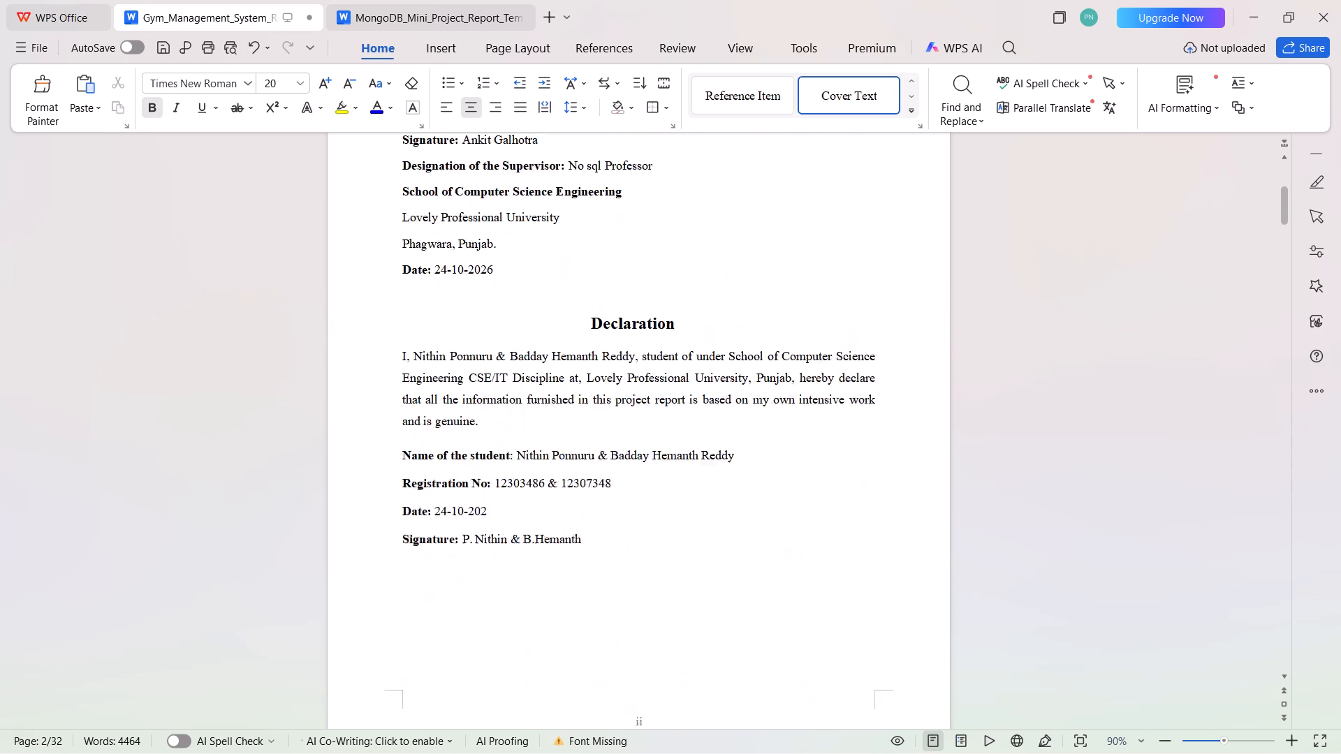
scroll(774, 294, down, 4)
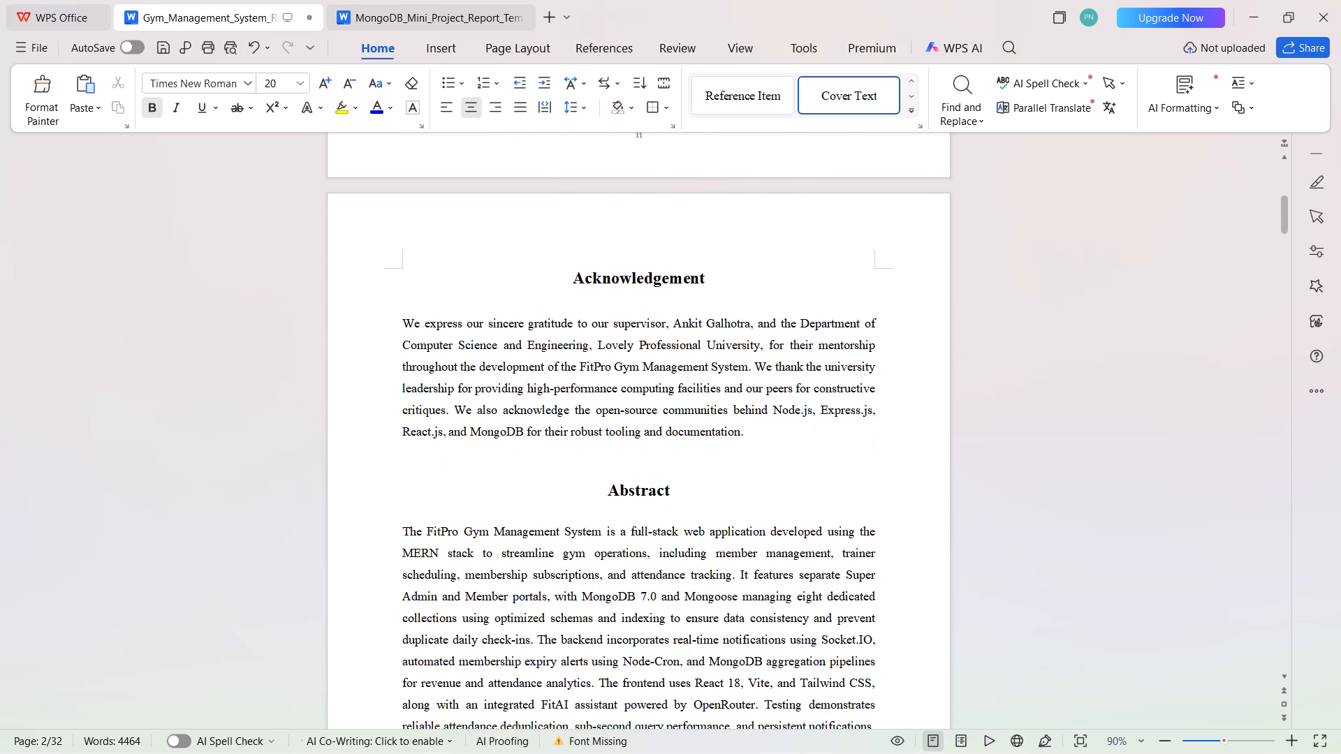
scroll(774, 294, down, 6)
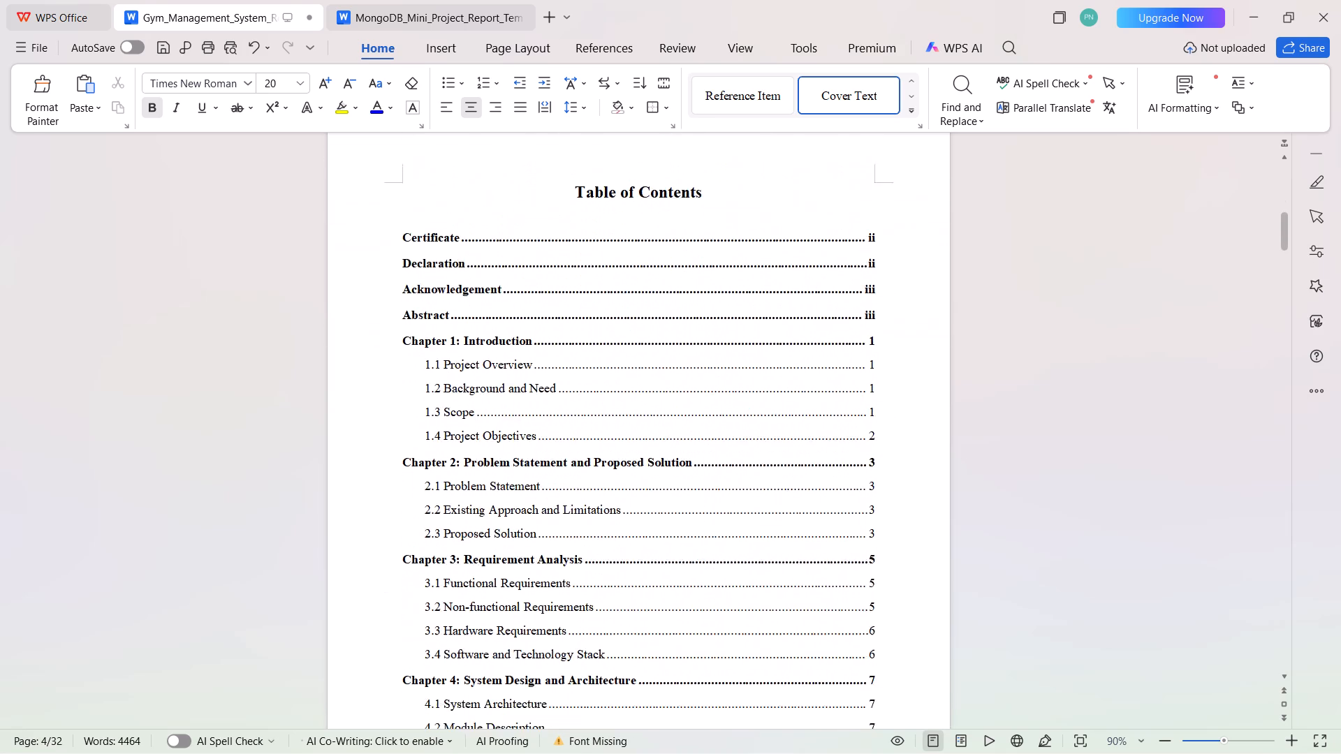
scroll(774, 294, down, 10)
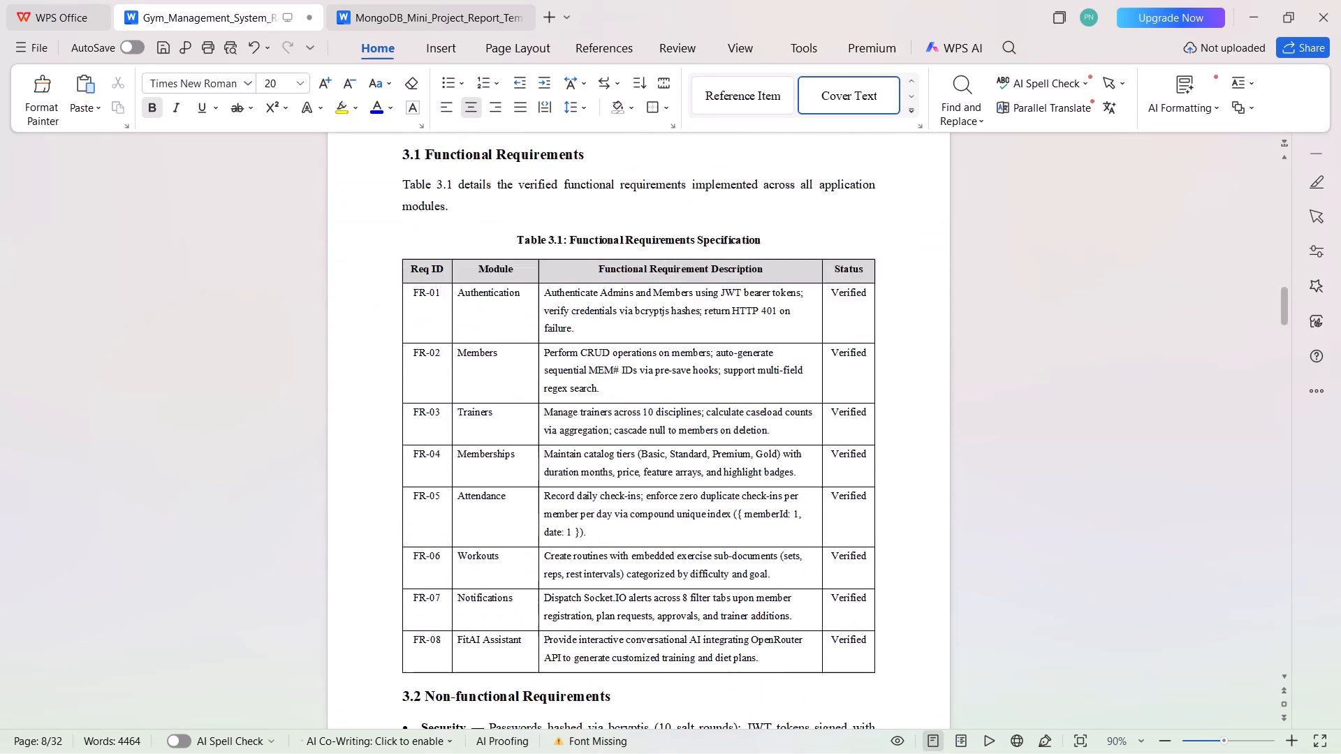
scroll(774, 294, down, 11)
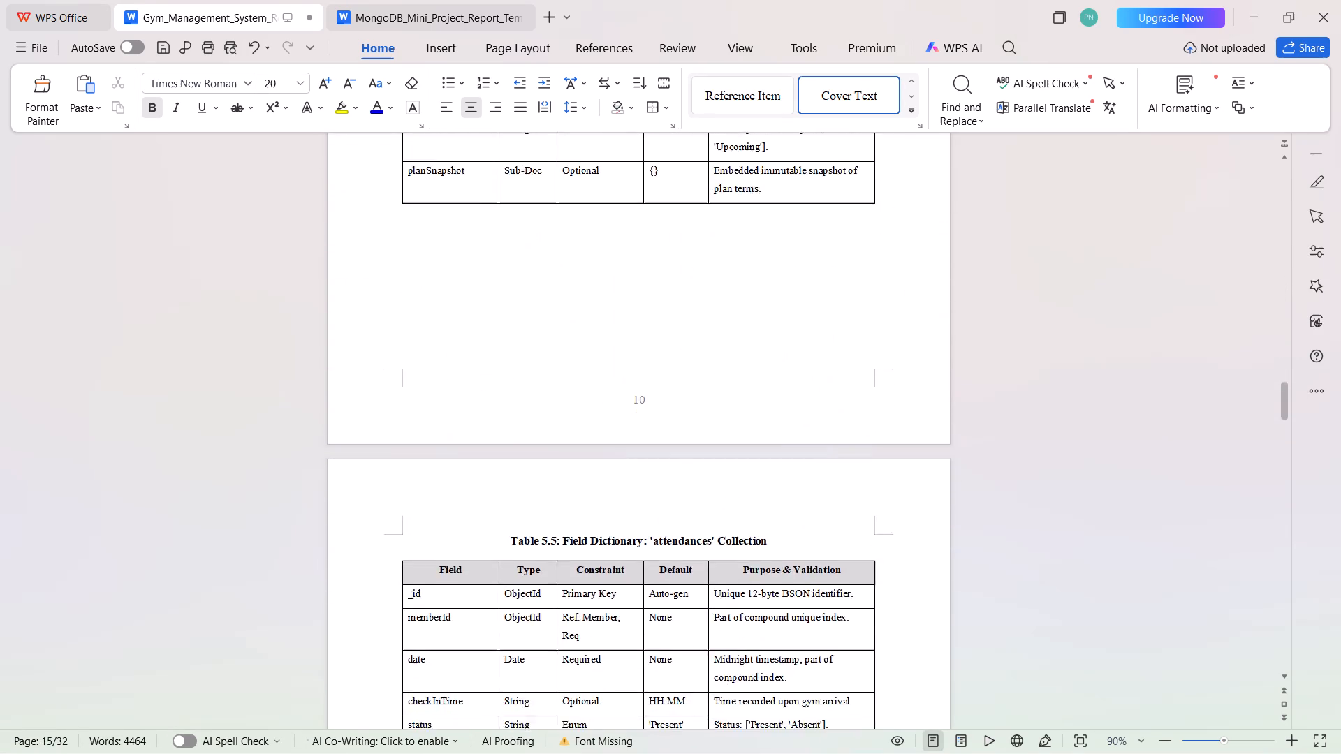
scroll(774, 294, down, 6)
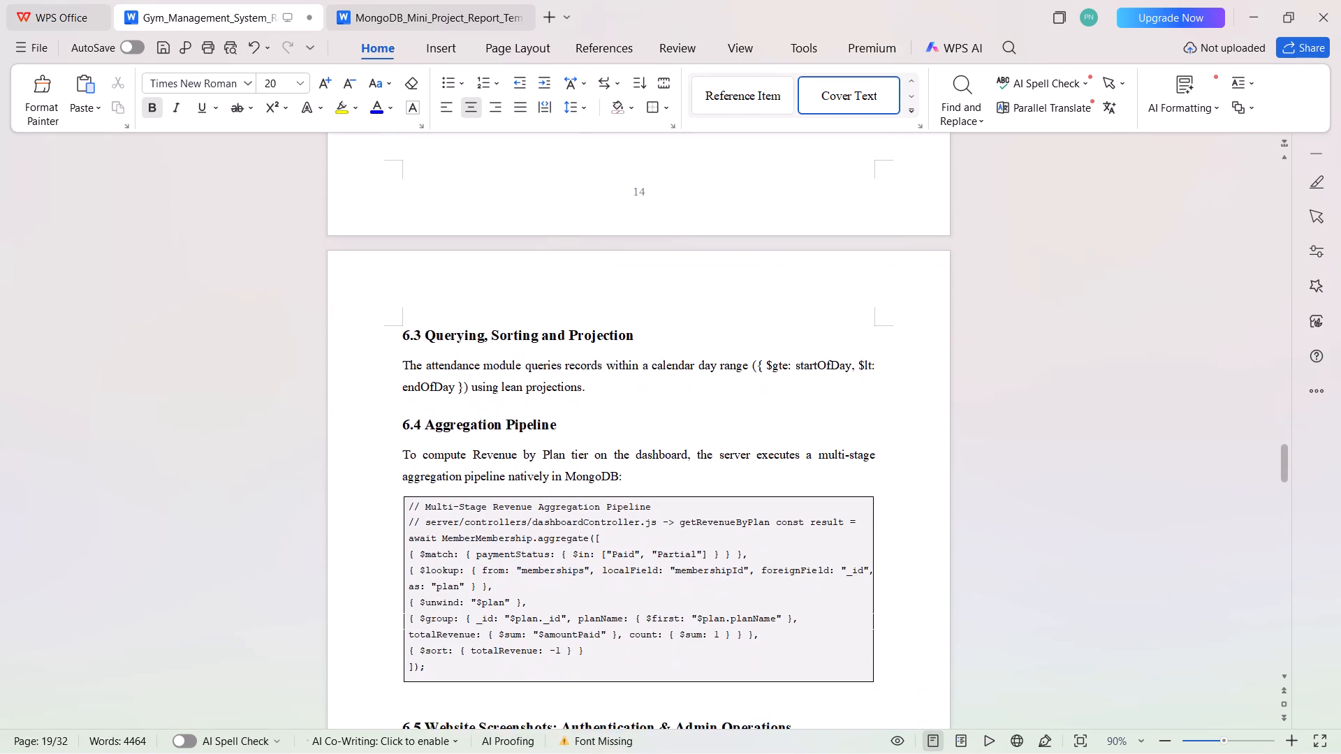
scroll(777, 263, down, 7)
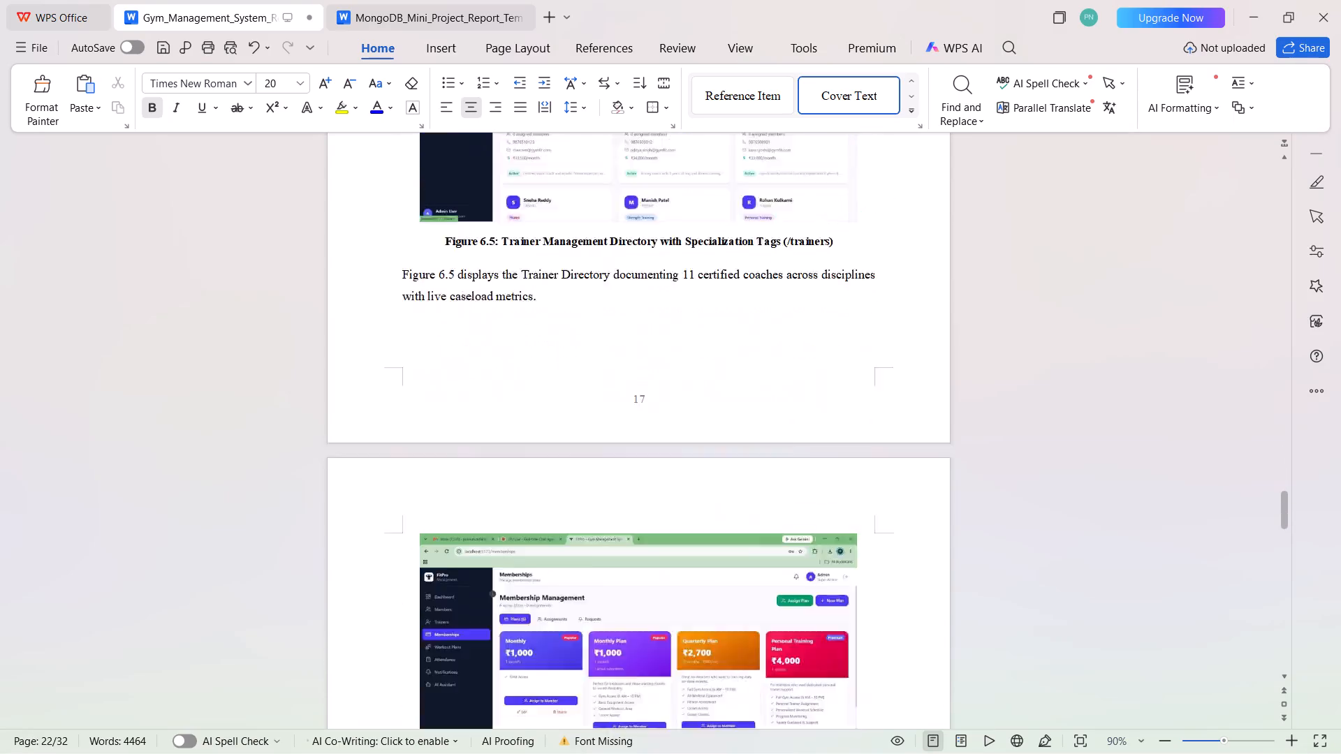
scroll(777, 263, down, 7)
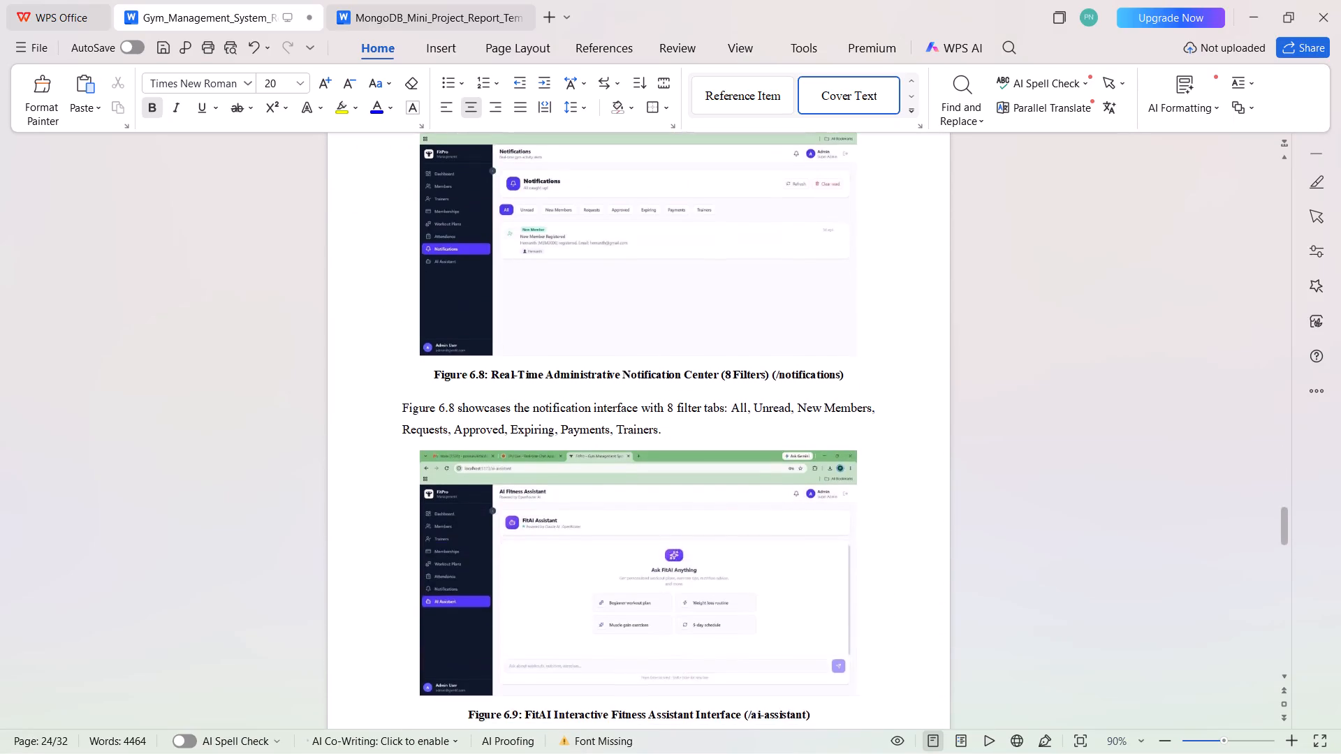
scroll(777, 263, down, 7)
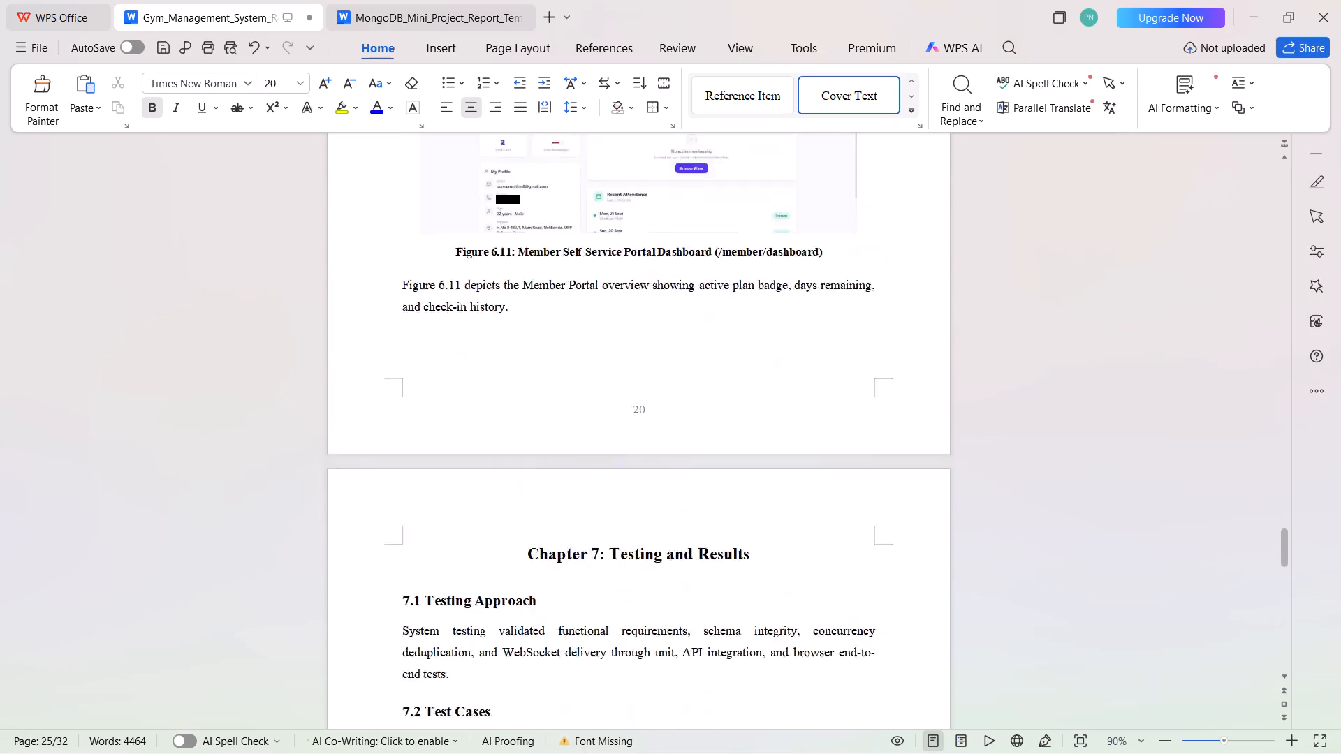
scroll(777, 263, down, 10)
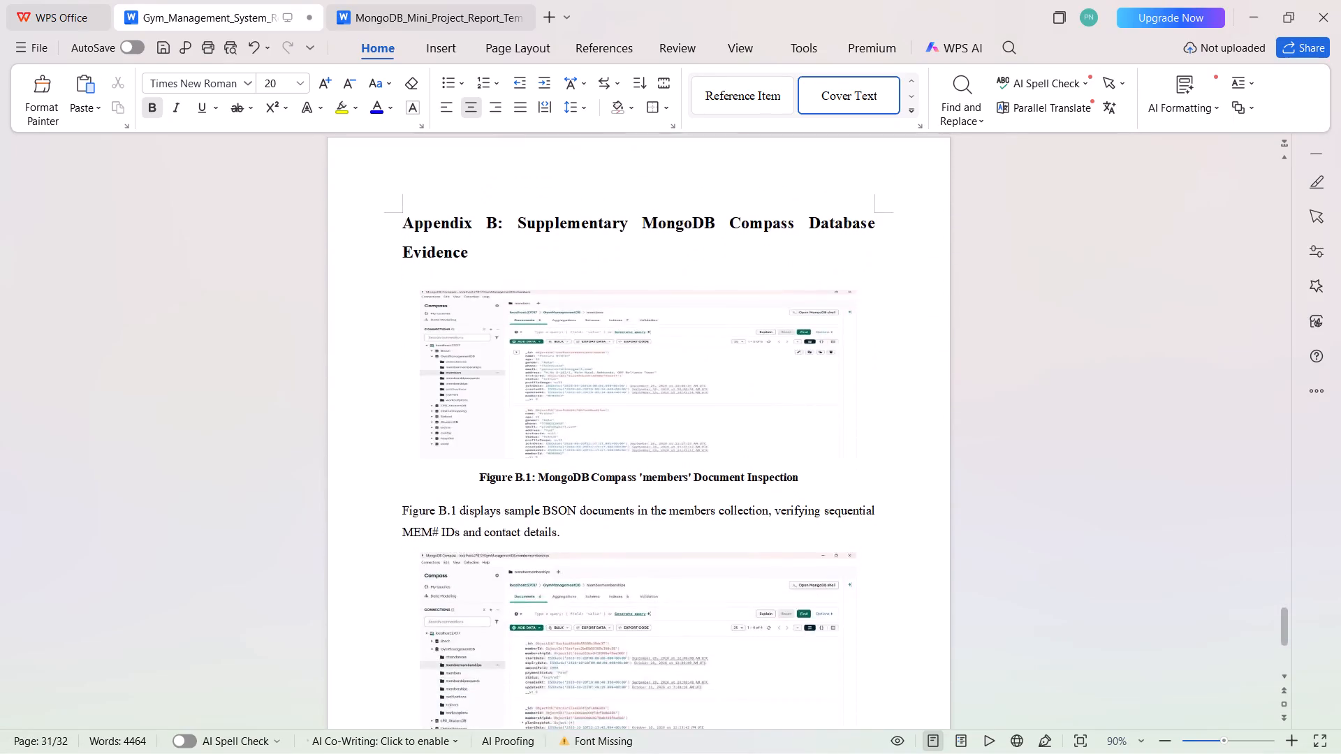
scroll(777, 263, down, 8)
Recheck the layout of the closing pages, from Chapter 8 and References through Appendices A, B and C.
scroll(777, 263, up, 4)
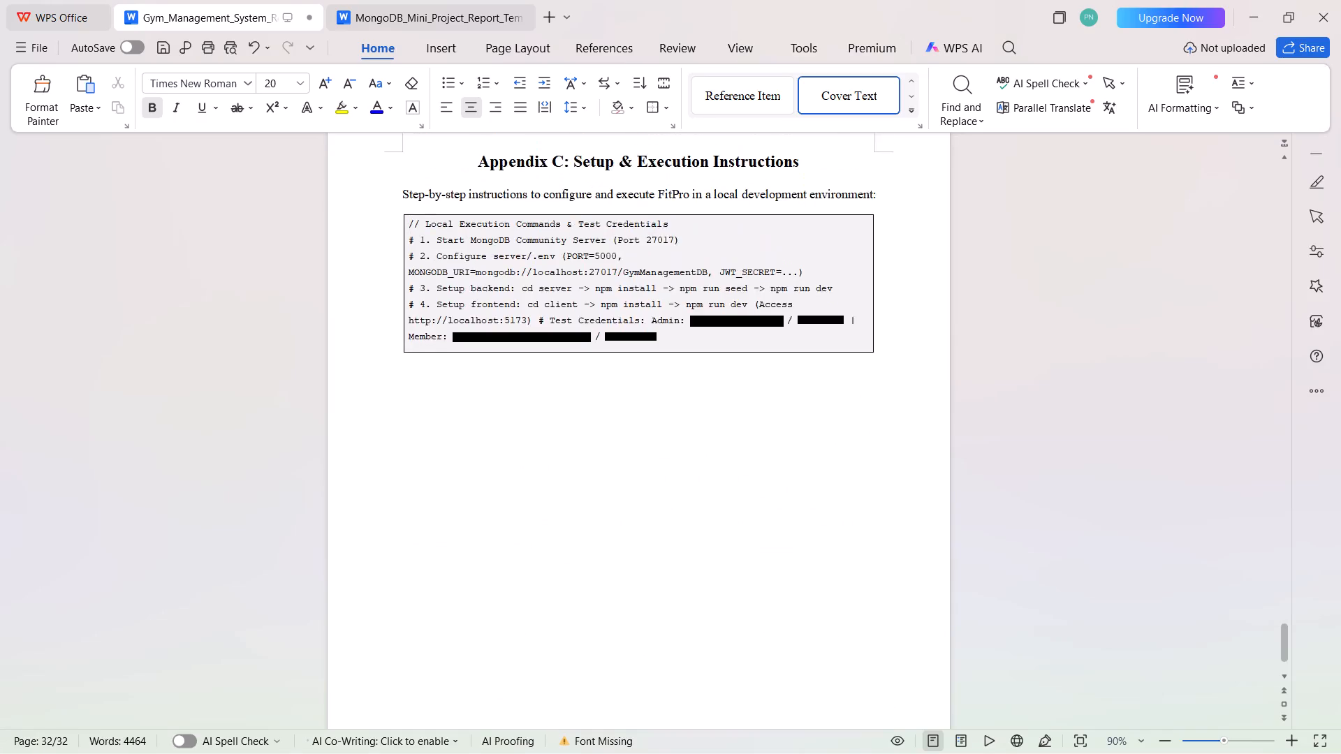
scroll(777, 263, up, 10)
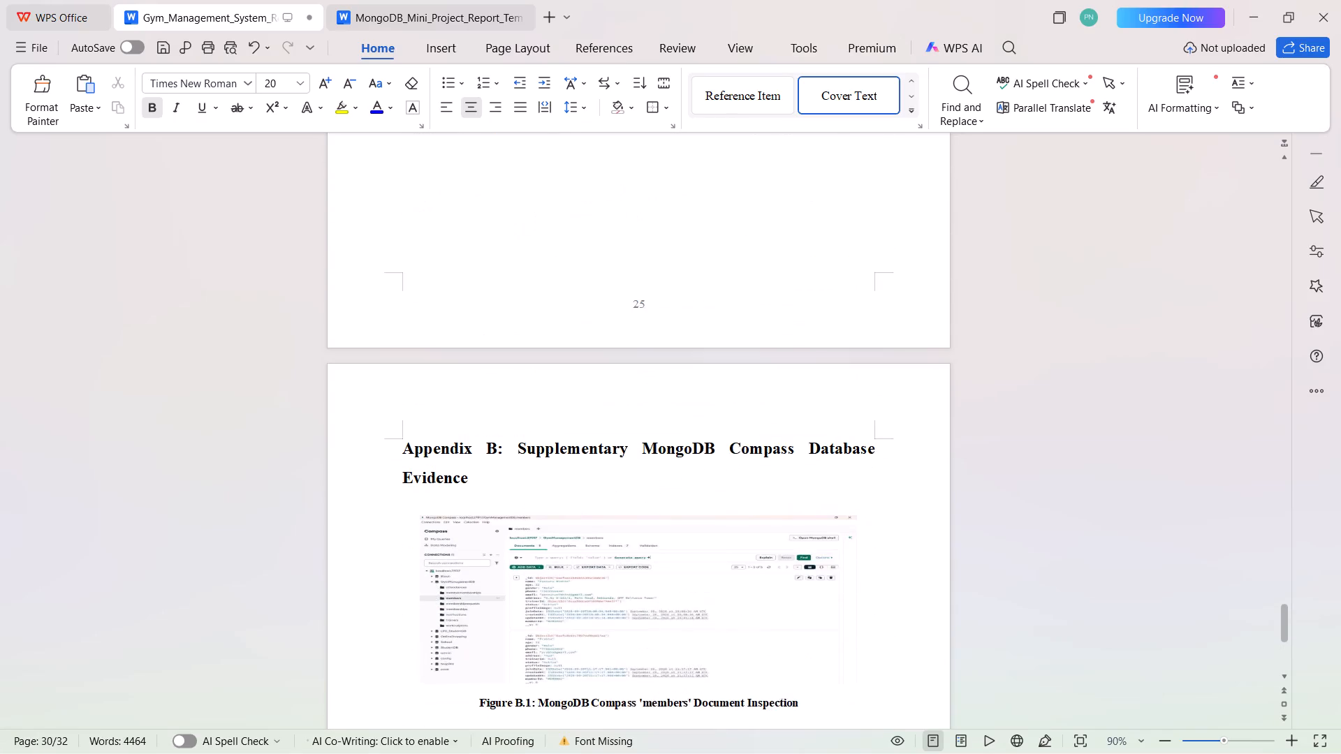
scroll(777, 263, up, 8)
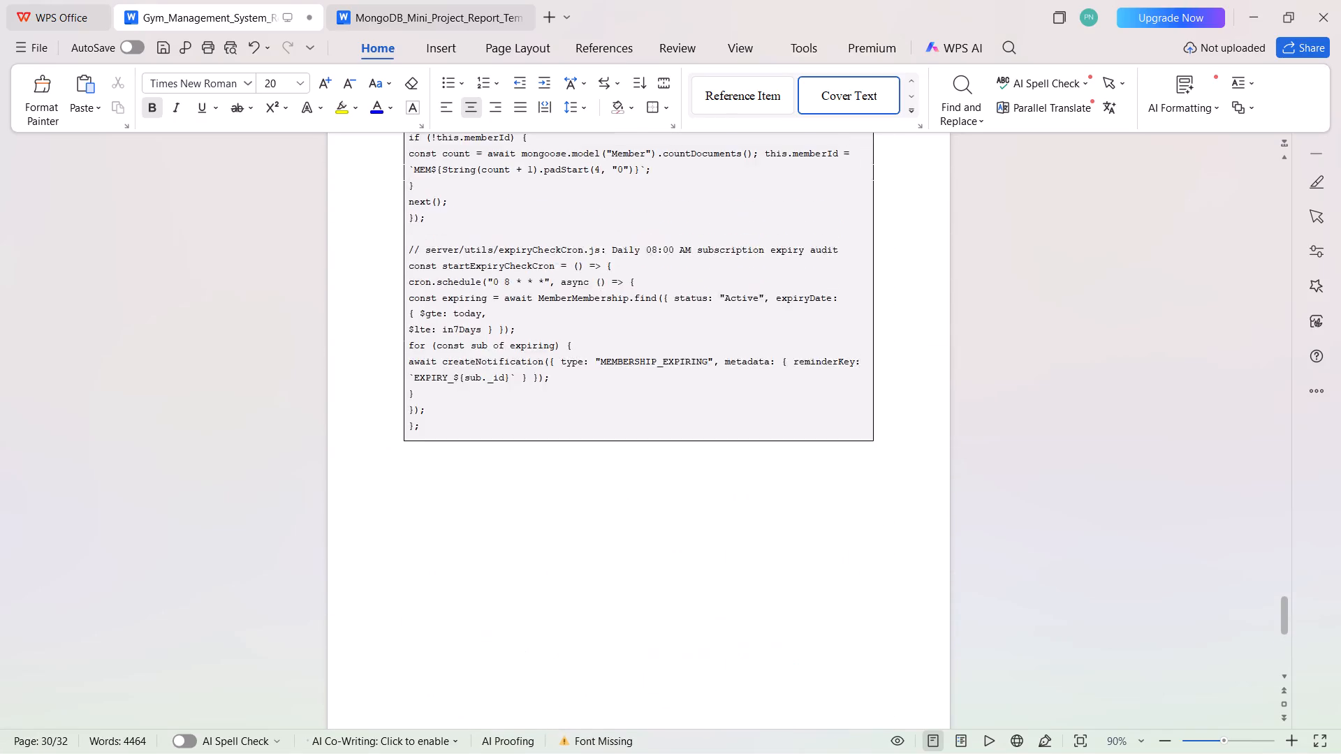
scroll(777, 263, up, 5)
scroll(777, 263, down, 7)
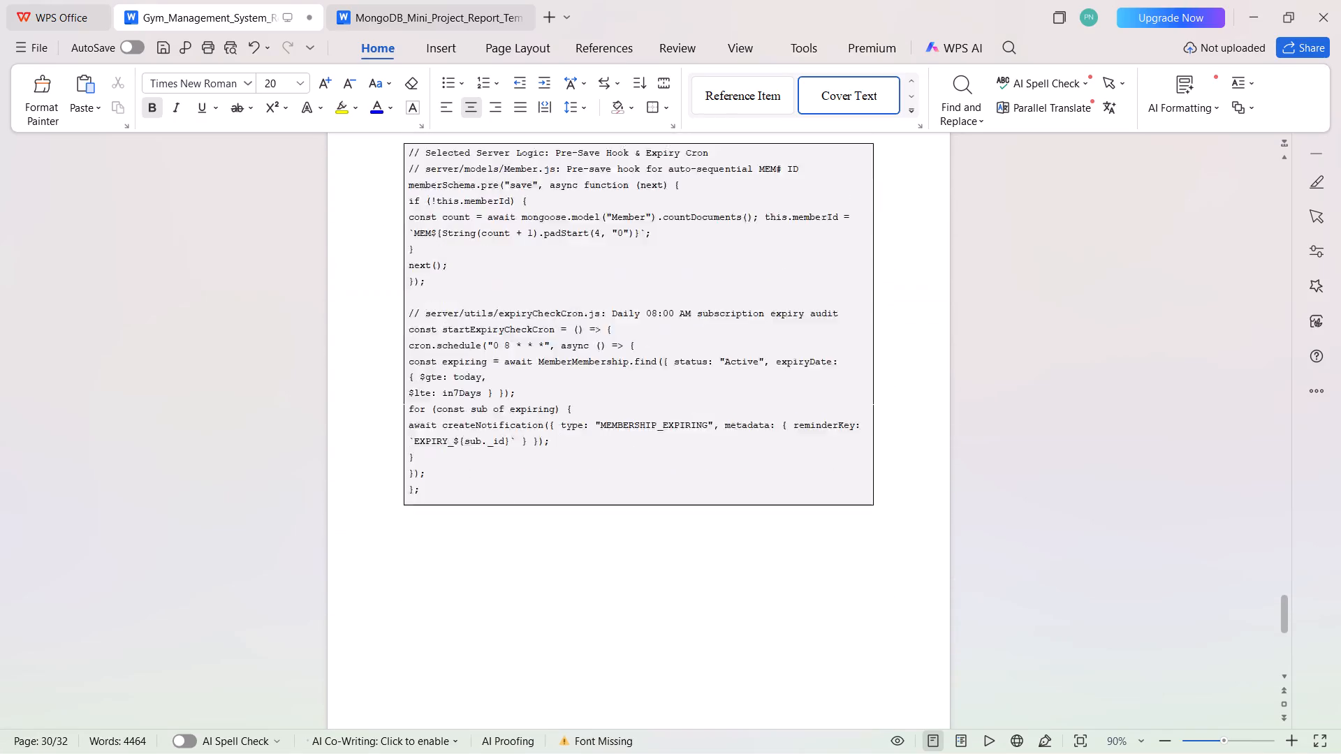
scroll(777, 263, down, 8)
scroll(777, 263, up, 2)
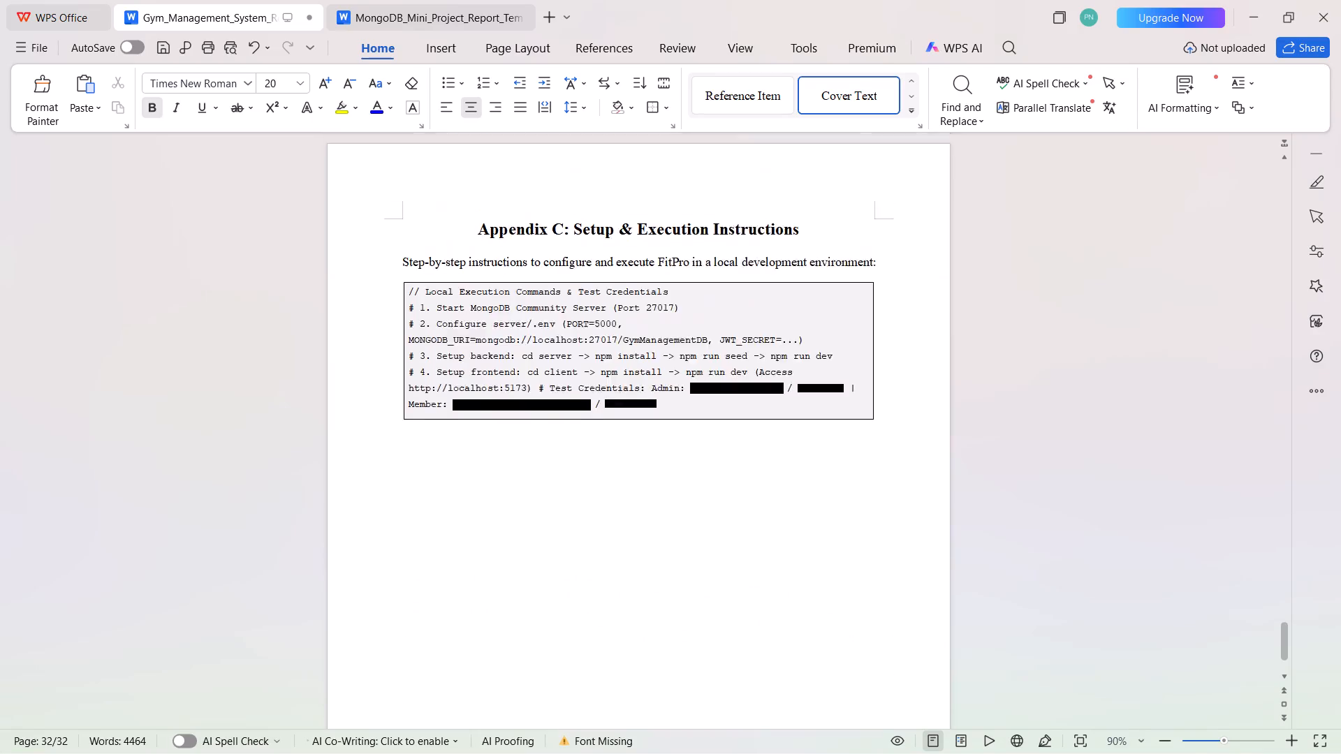
scroll(777, 263, up, 9)
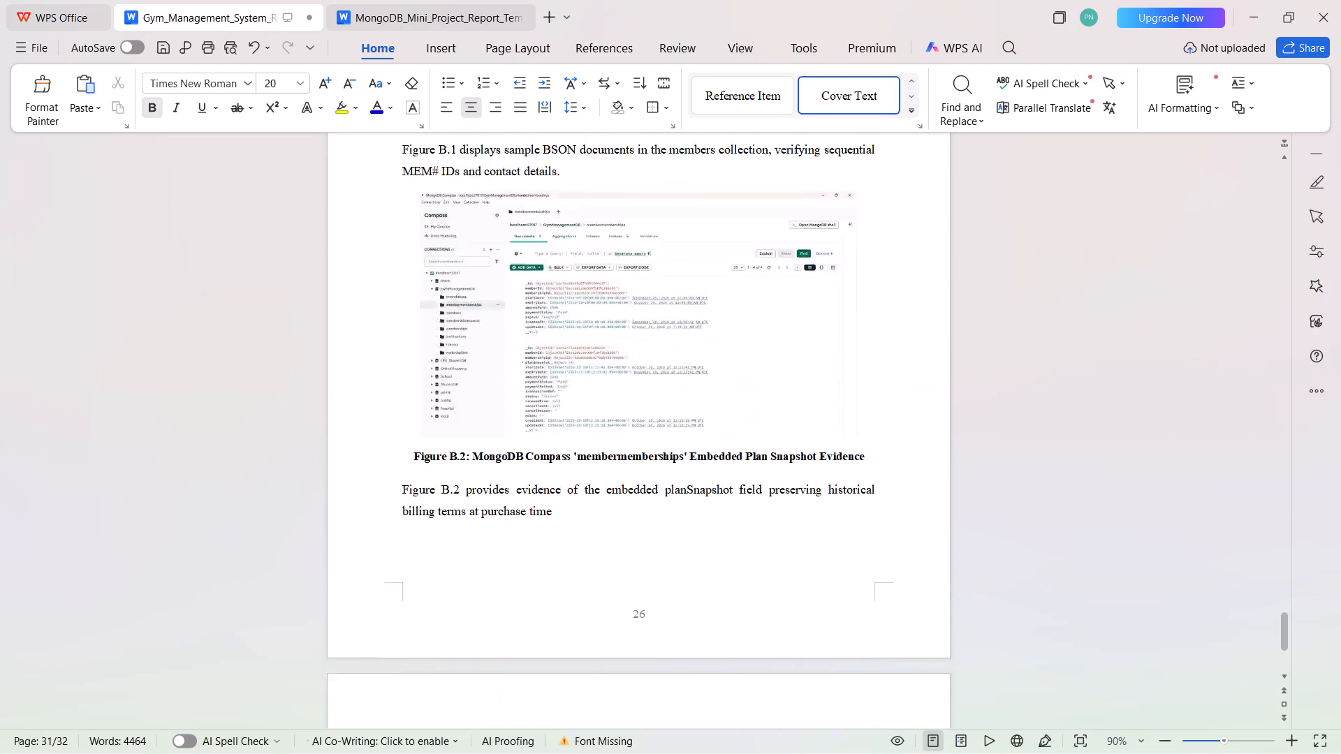
scroll(777, 263, up, 4)
scroll(777, 263, down, 8)
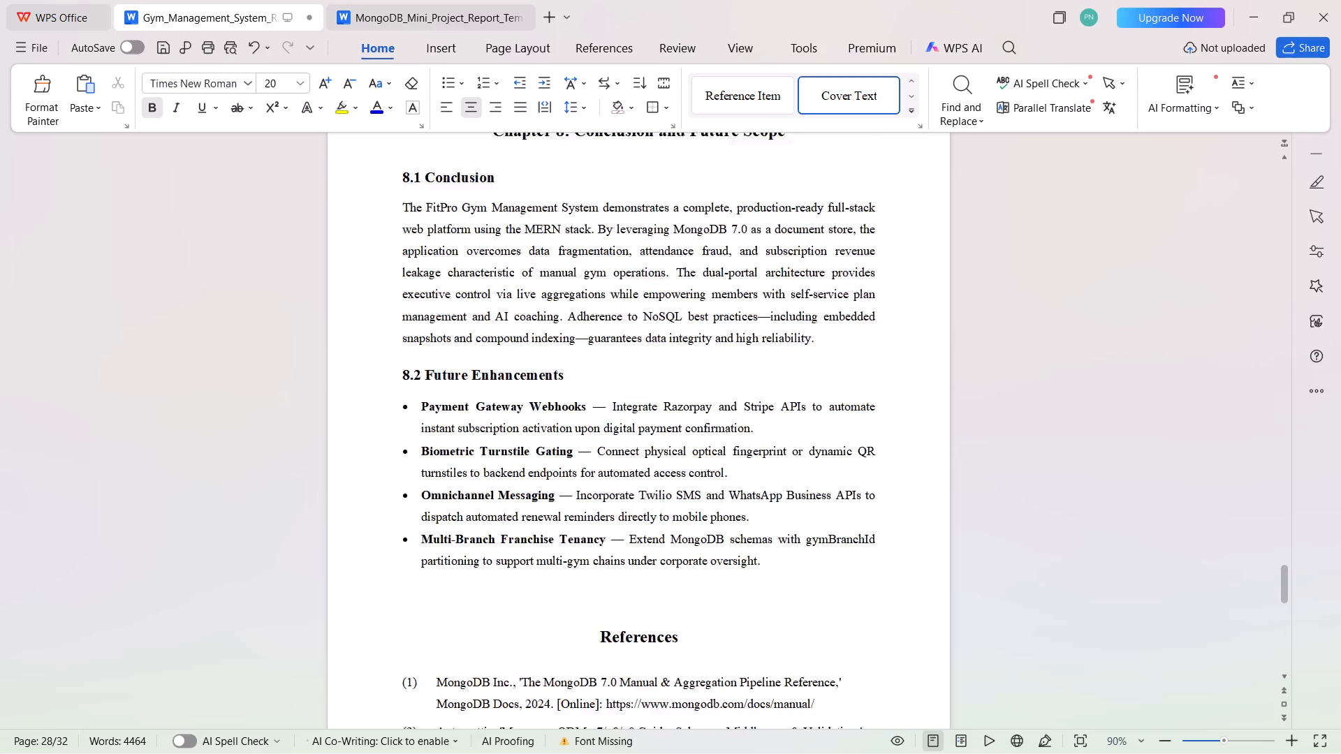
scroll(777, 263, down, 20)
scroll(777, 263, down, 8)
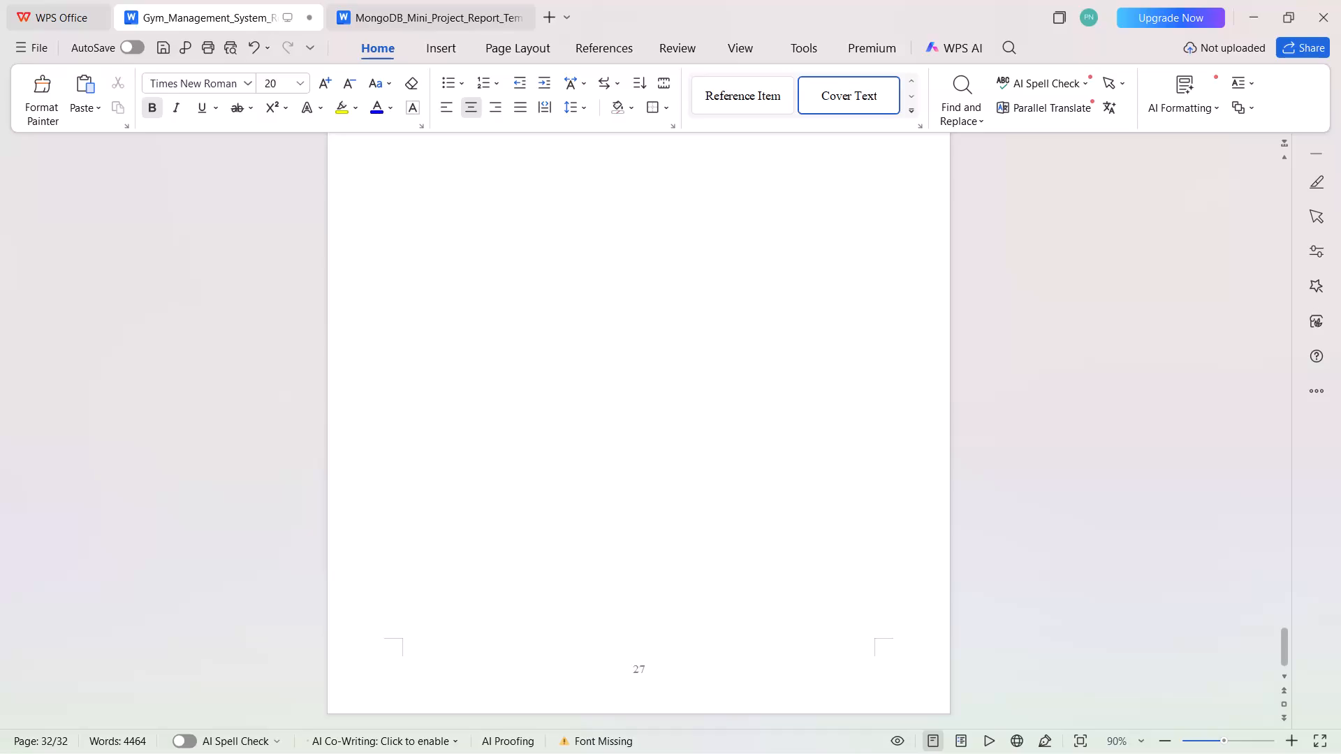
Check the layout of Appendix B's Compass evidence page and Appendix C's setup instructions page.
scroll(777, 263, down, 3)
scroll(777, 263, up, 8)
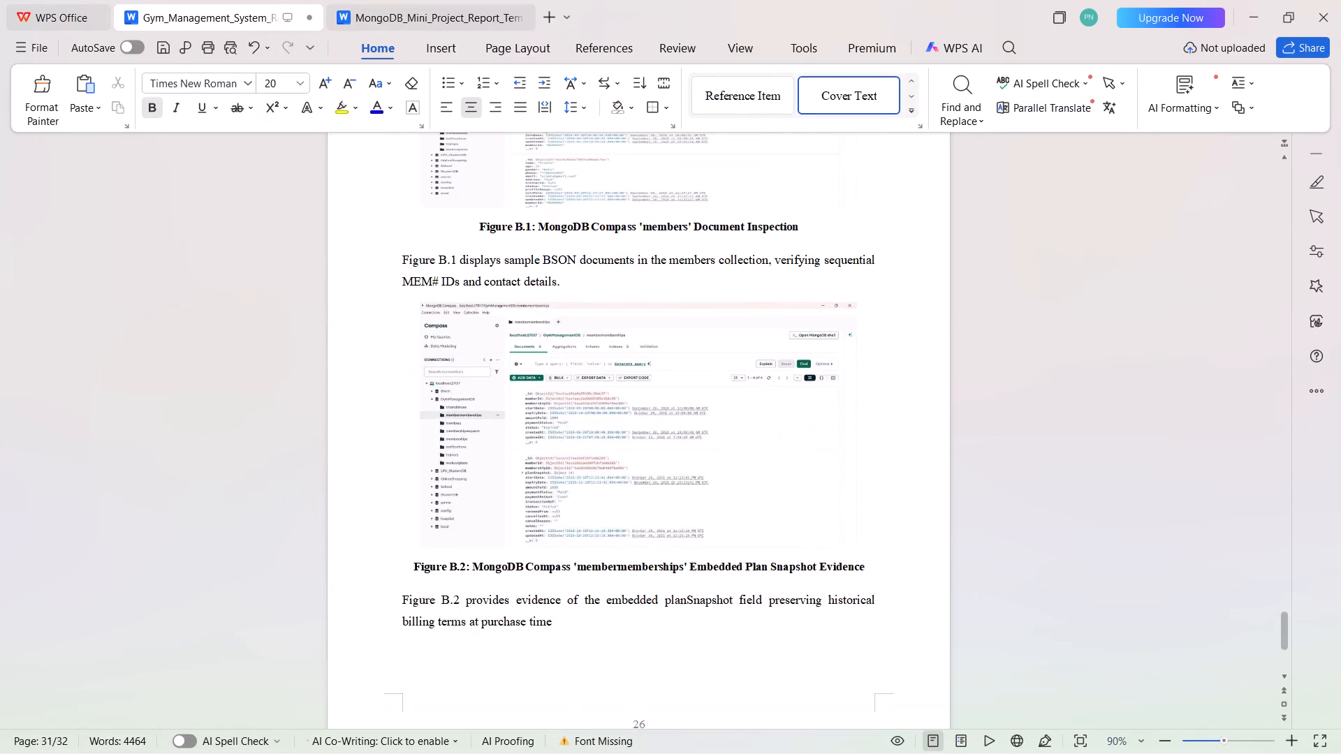
scroll(777, 263, up, 3)
click(772, 274)
scroll(772, 274, up, 3)
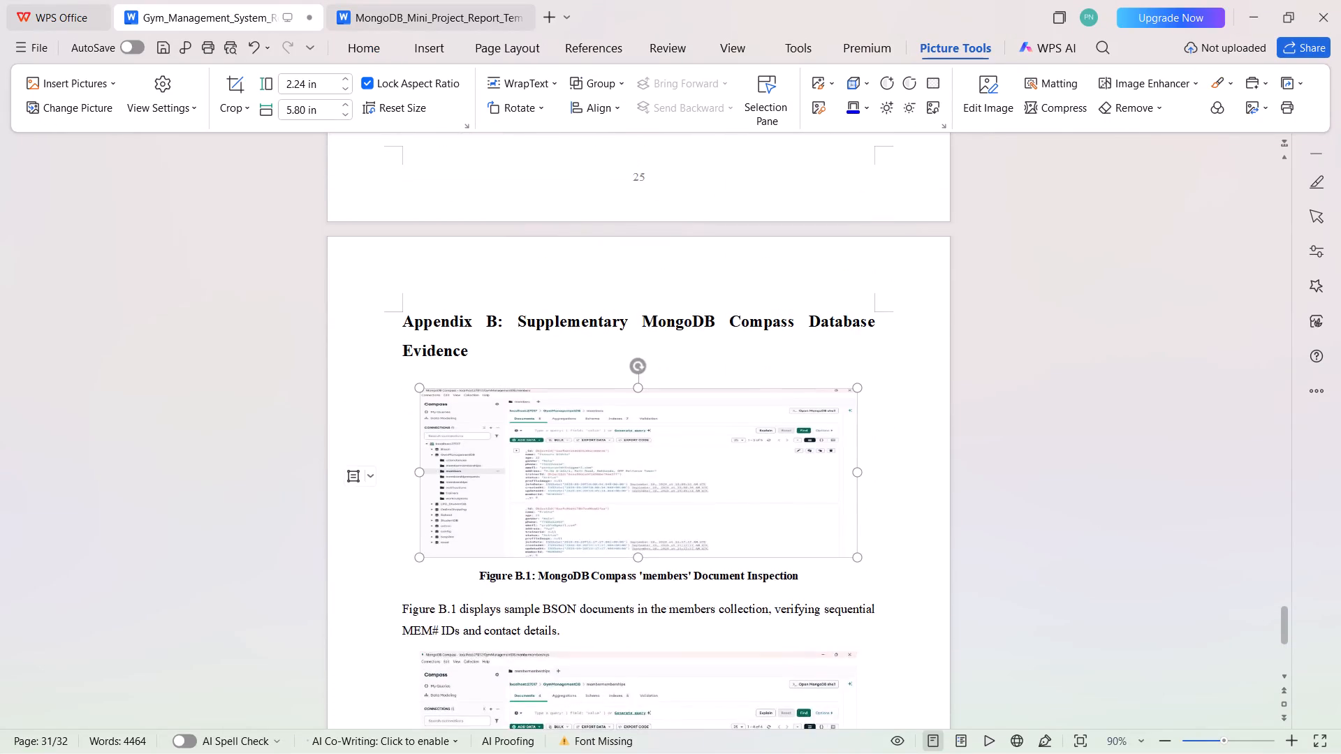
scroll(772, 274, up, 4)
scroll(772, 274, down, 4)
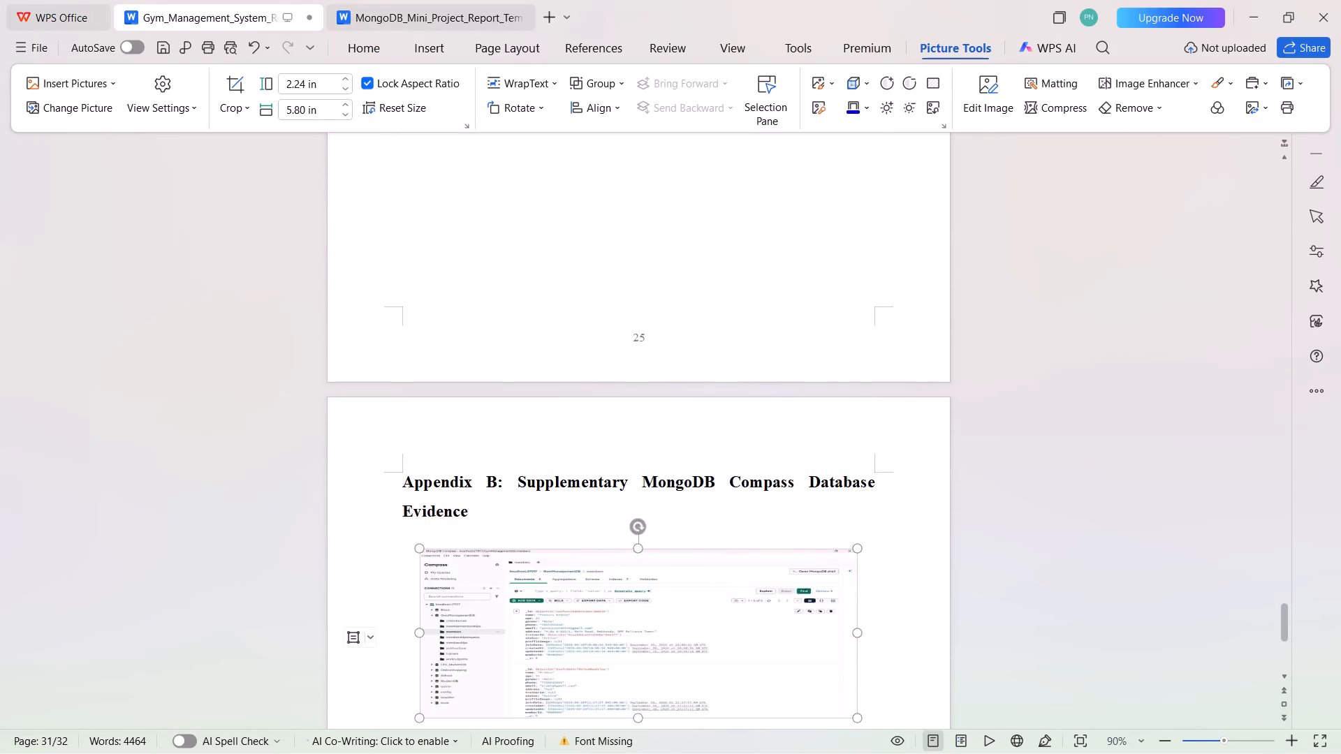
scroll(772, 274, down, 4)
scroll(958, 302, down, 2)
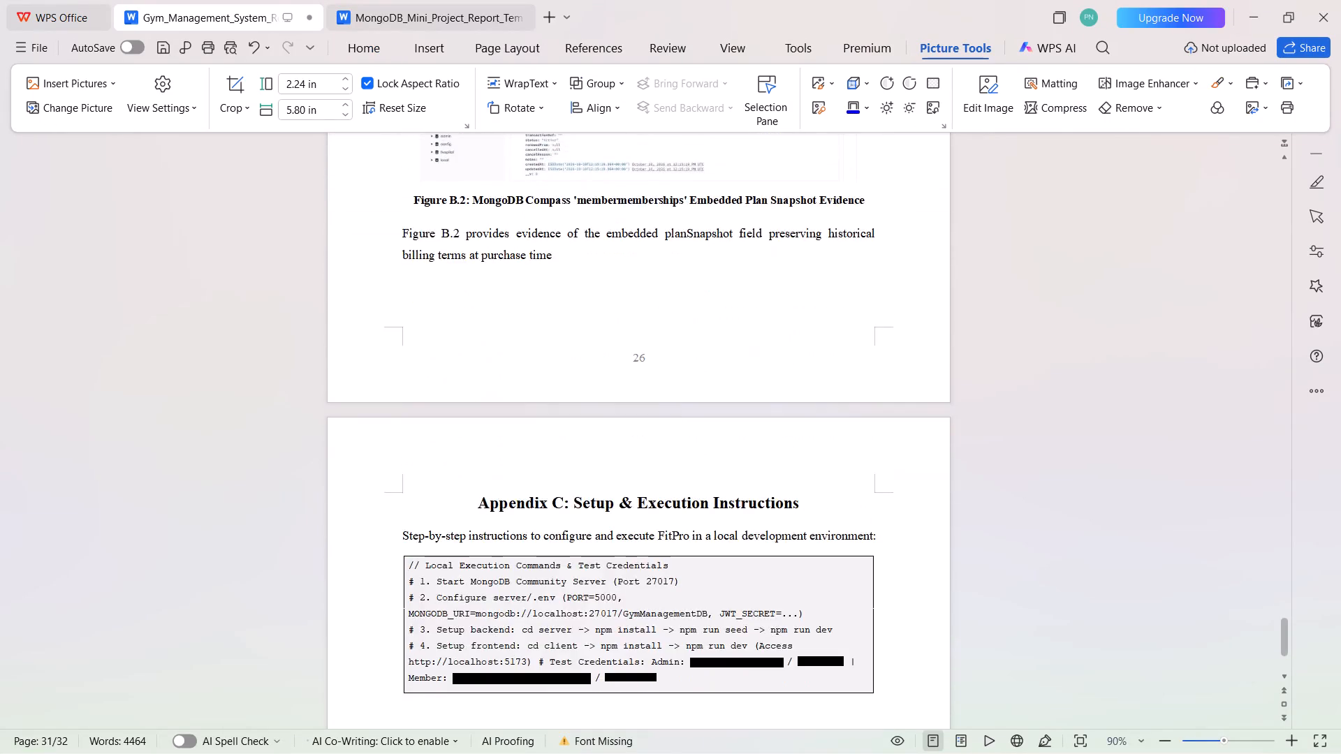
scroll(958, 302, down, 2)
click(1019, 364)
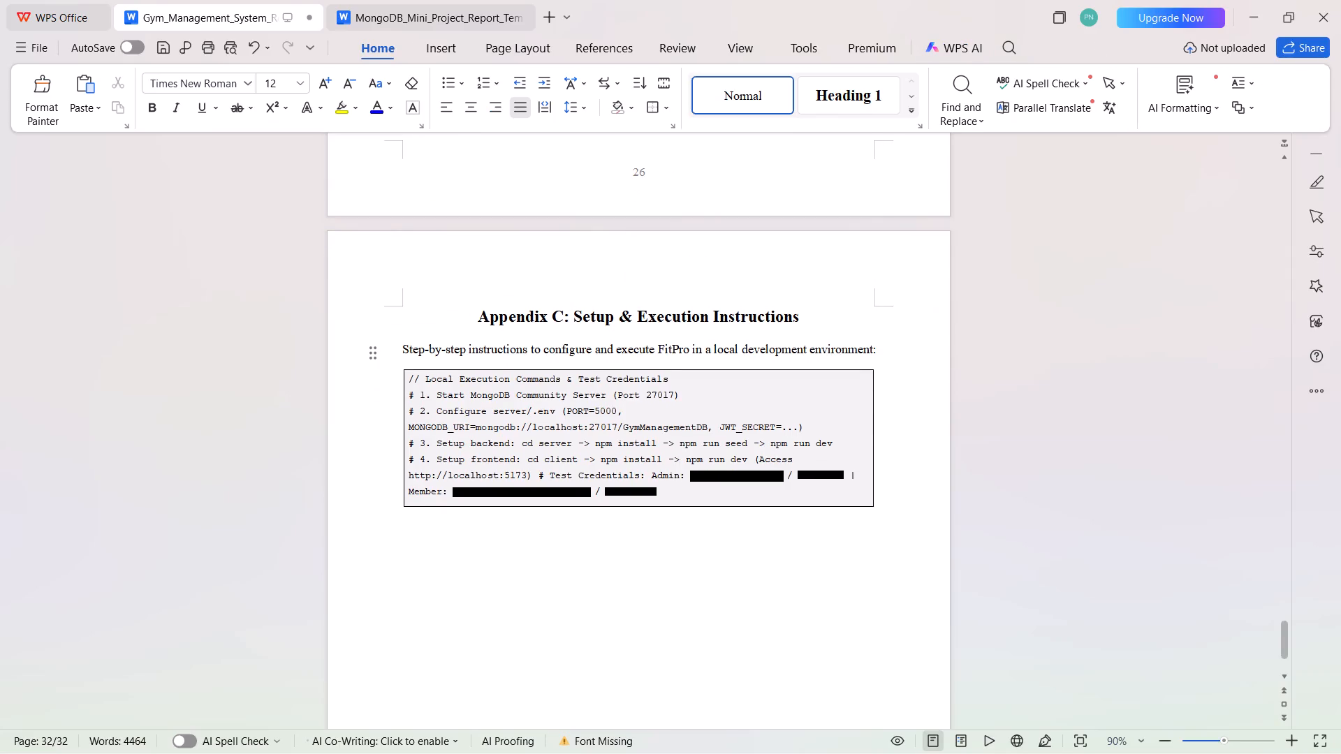
scroll(1019, 364, up, 7)
scroll(1019, 364, down, 7)
scroll(1019, 364, up, 1)
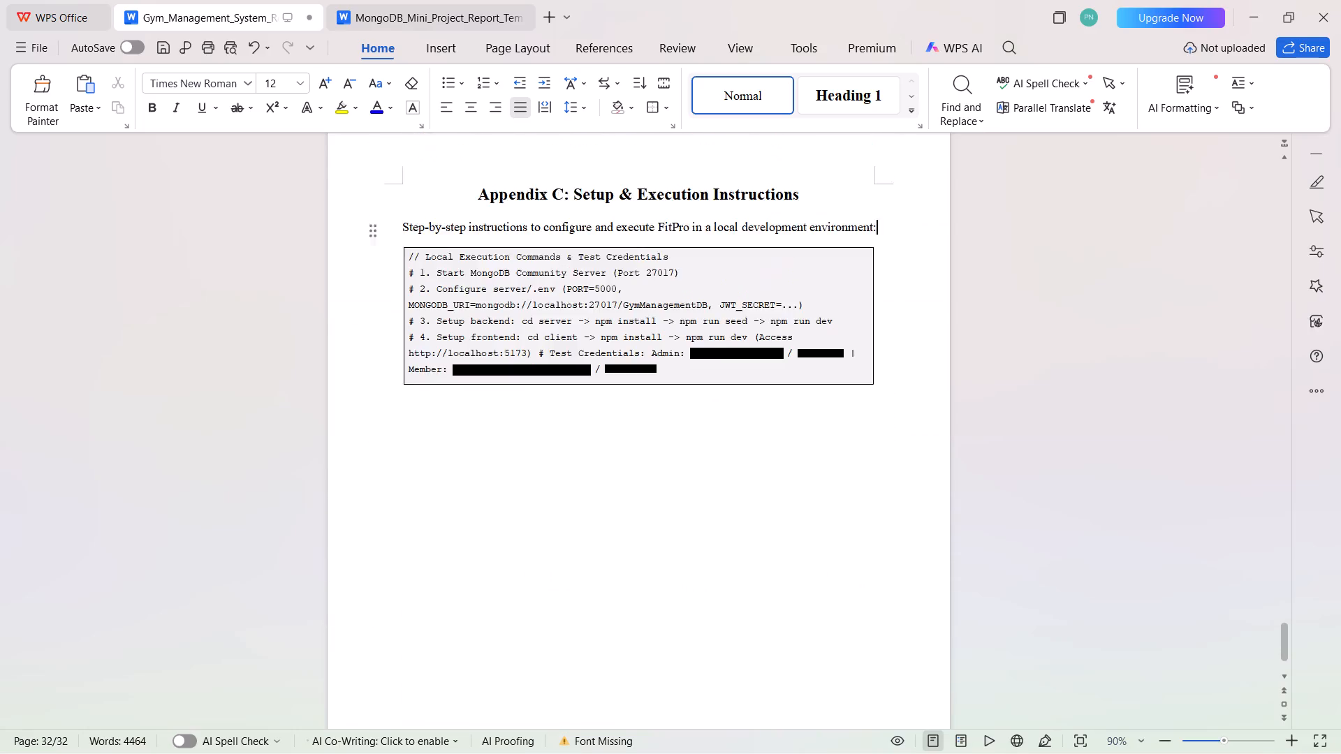
scroll(1019, 364, up, 2)
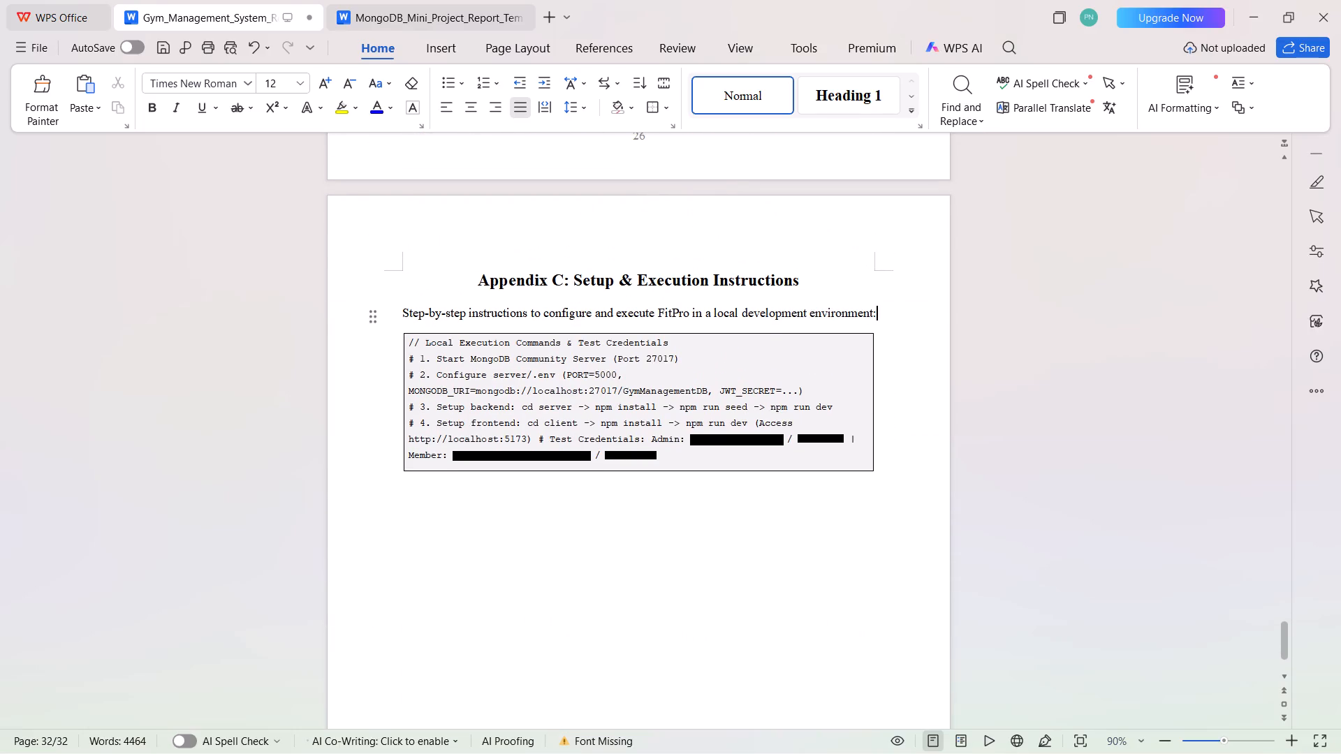
Delete the server/utils/expiryCheckCron.js excerpt, from its comment line to the end, from the Appendix A code block.
scroll(1019, 364, up, 7)
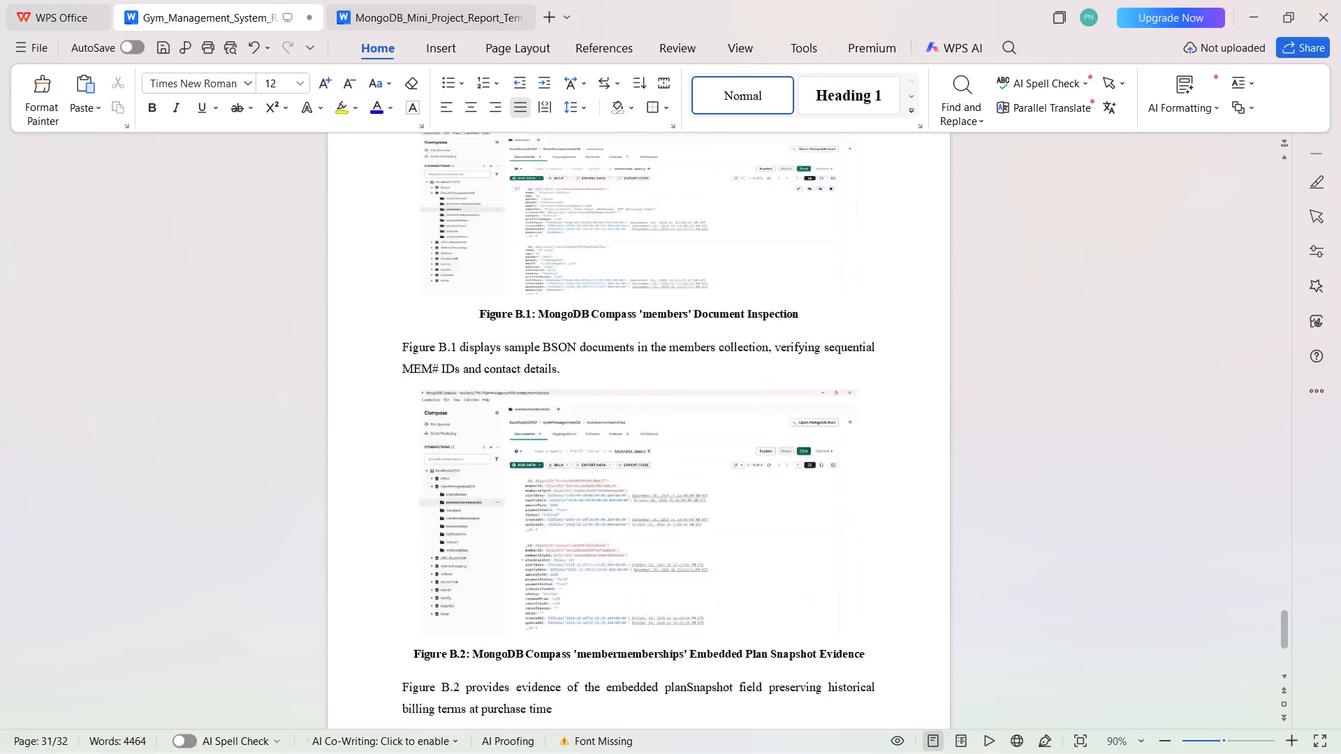
scroll(1019, 364, up, 4)
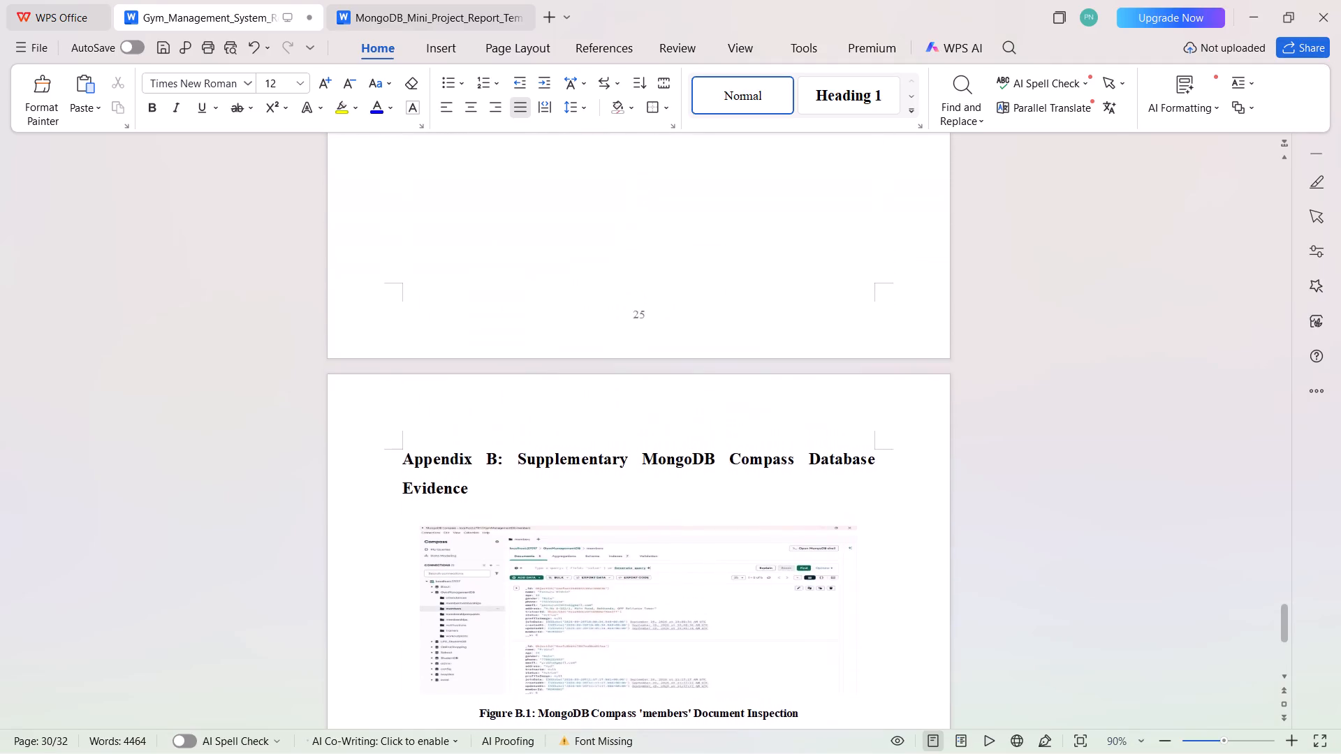
scroll(1019, 364, up, 5)
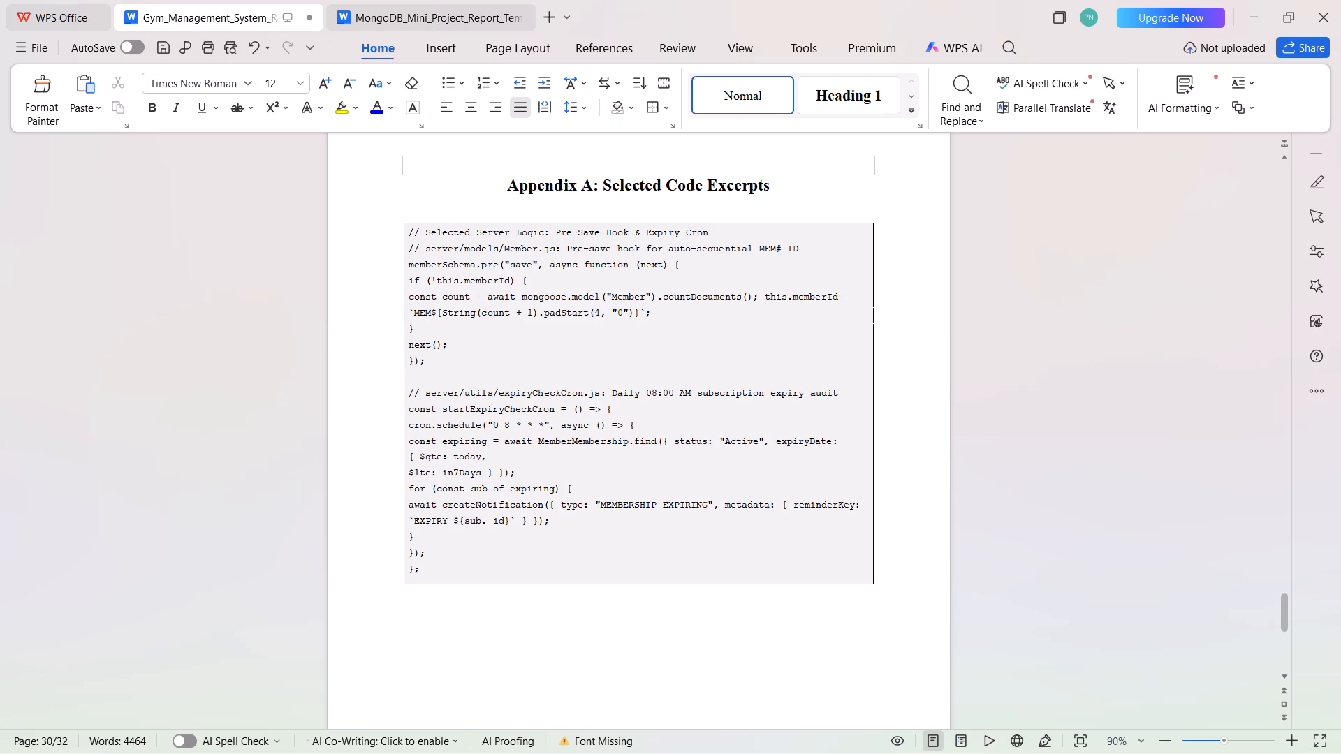
drag(428, 569, 409, 408)
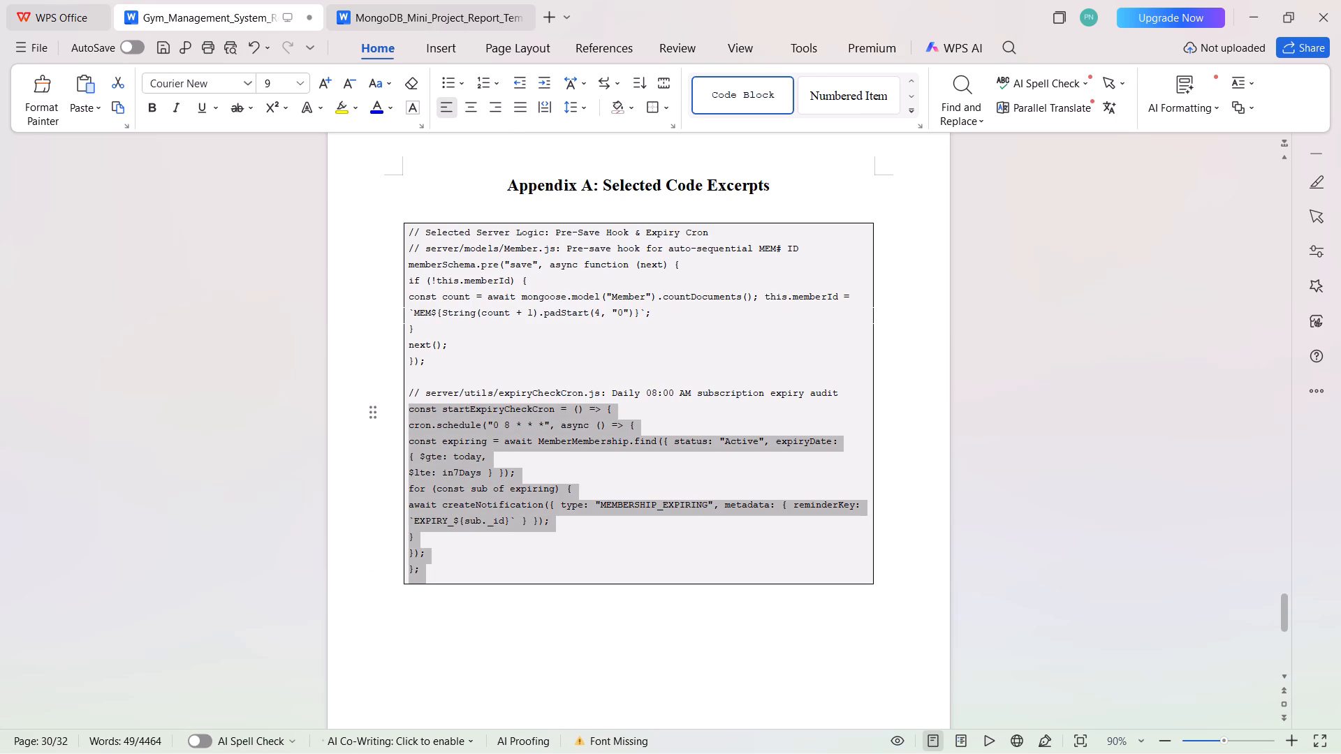
drag(409, 408, 410, 401)
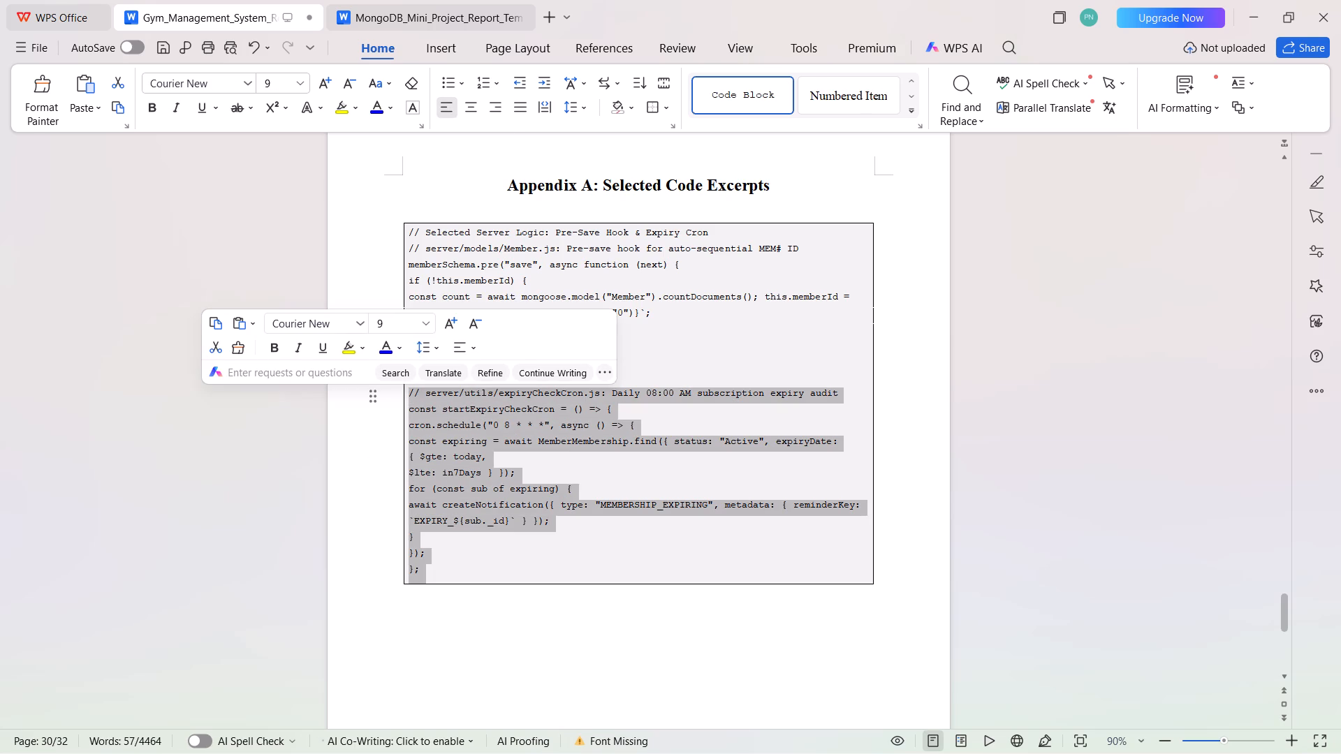
key(BackSpace)
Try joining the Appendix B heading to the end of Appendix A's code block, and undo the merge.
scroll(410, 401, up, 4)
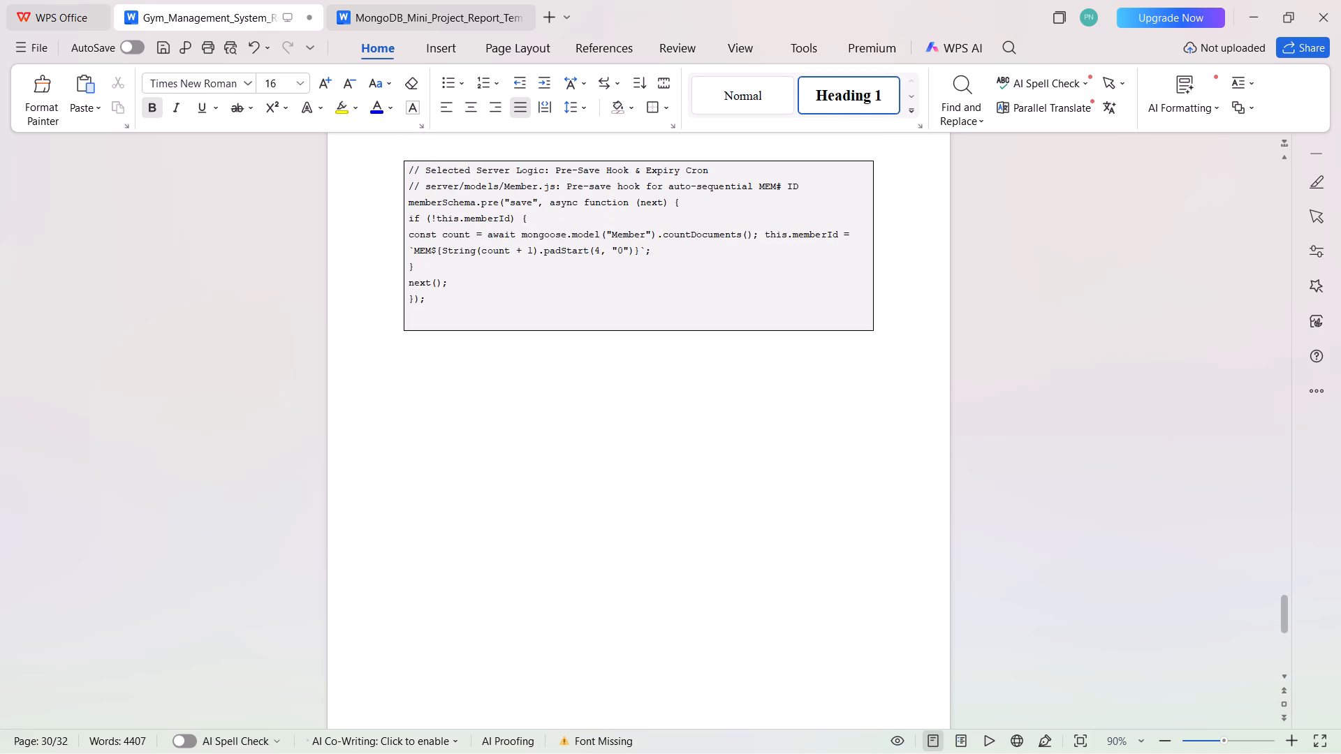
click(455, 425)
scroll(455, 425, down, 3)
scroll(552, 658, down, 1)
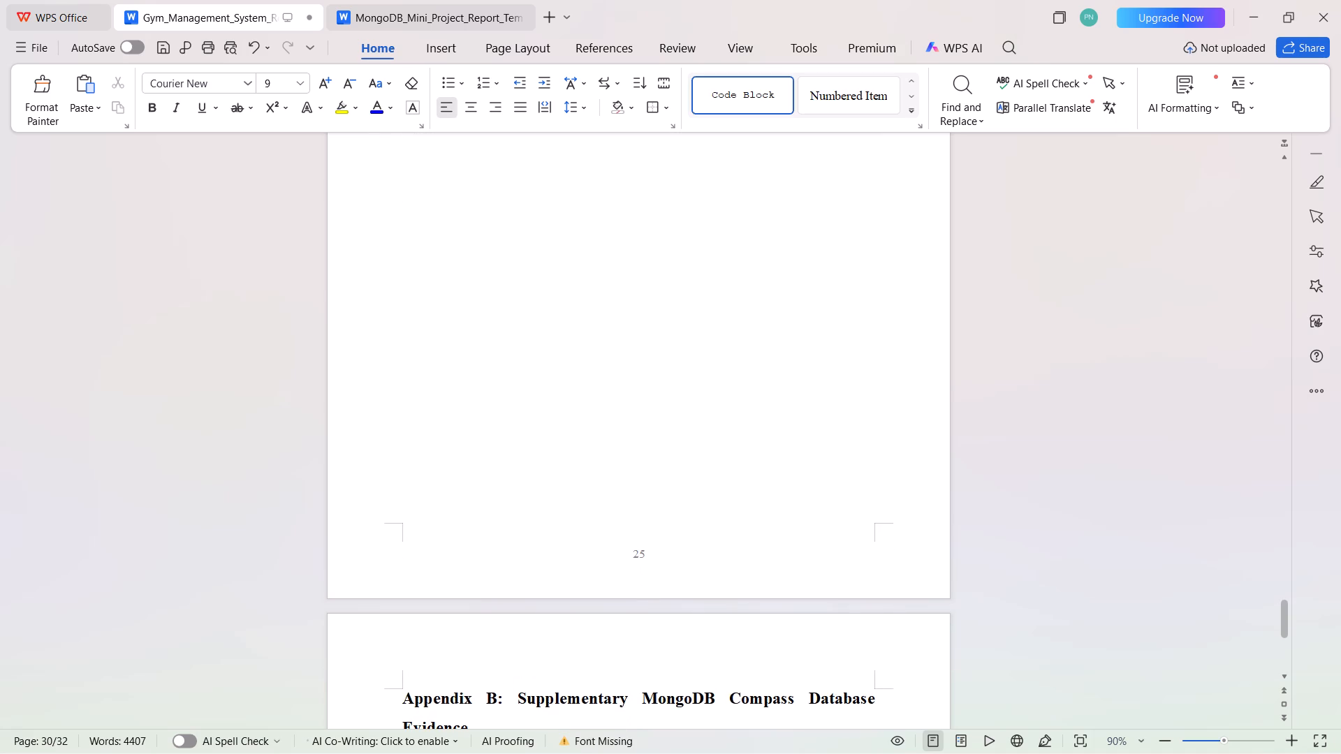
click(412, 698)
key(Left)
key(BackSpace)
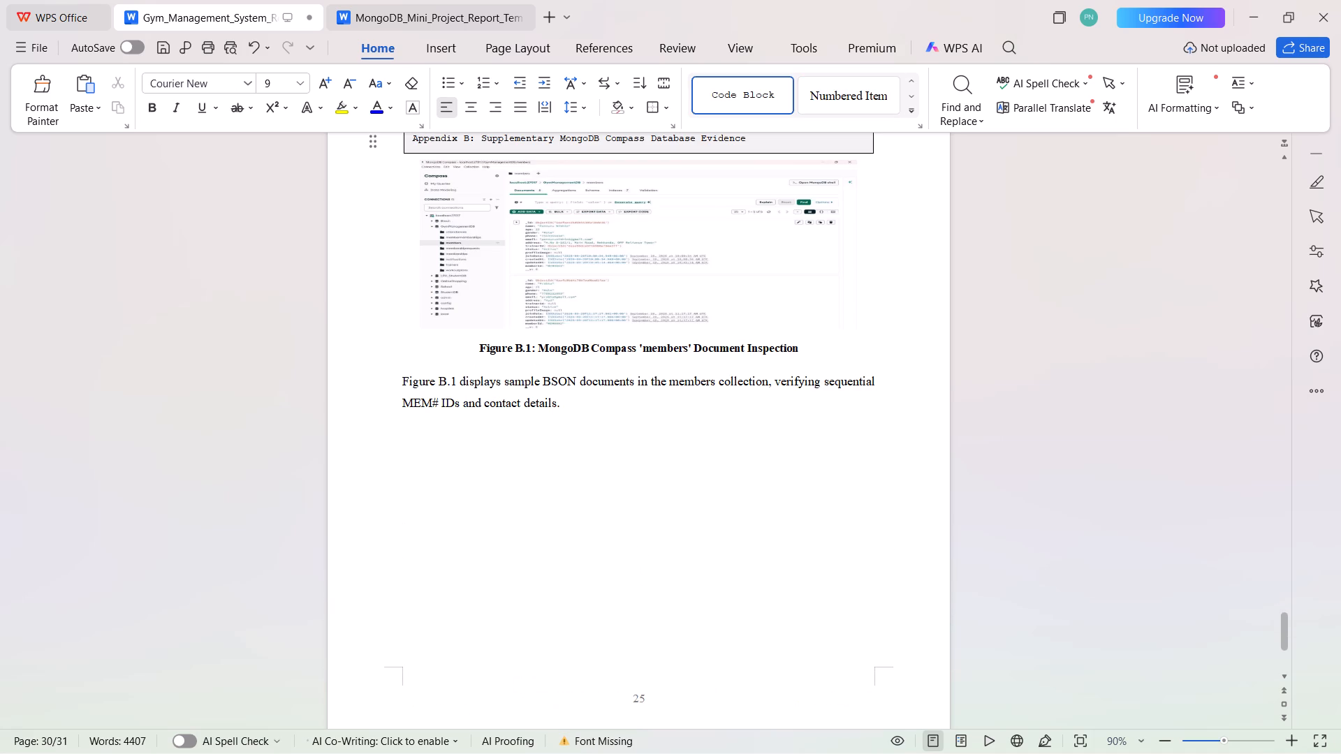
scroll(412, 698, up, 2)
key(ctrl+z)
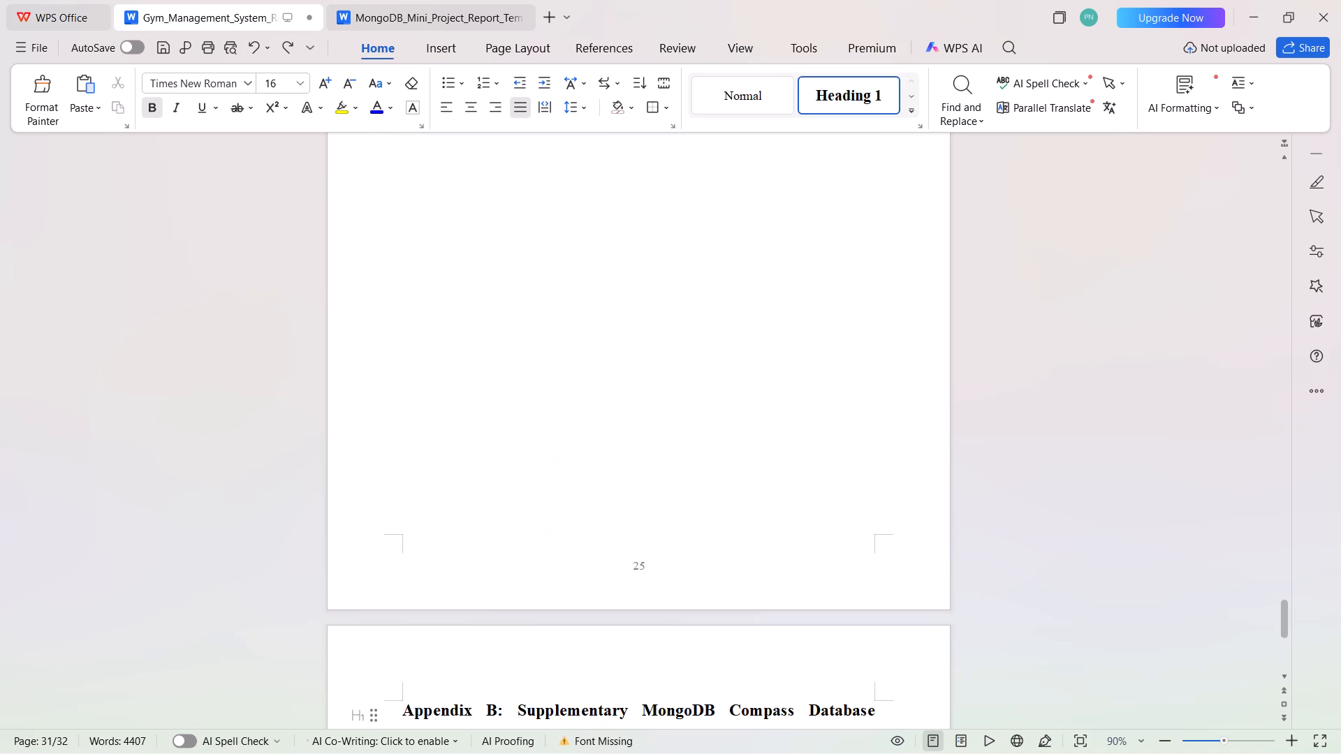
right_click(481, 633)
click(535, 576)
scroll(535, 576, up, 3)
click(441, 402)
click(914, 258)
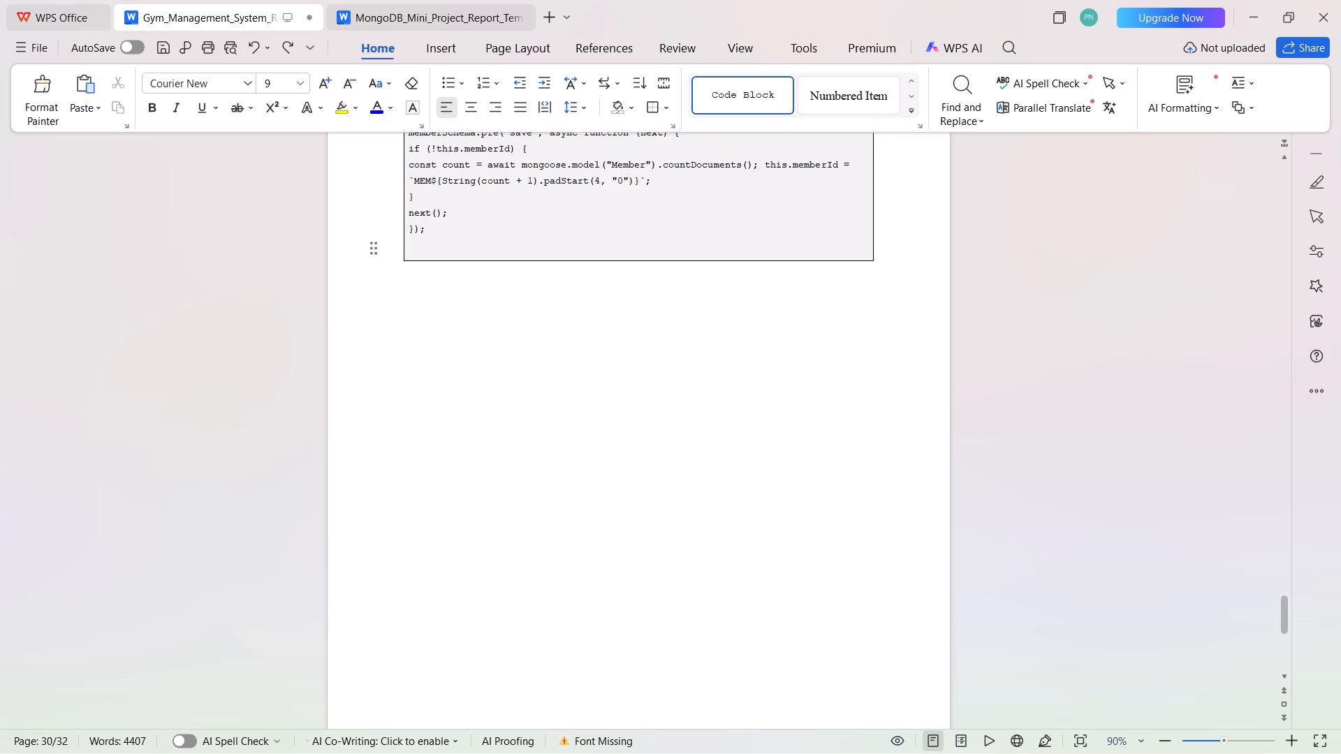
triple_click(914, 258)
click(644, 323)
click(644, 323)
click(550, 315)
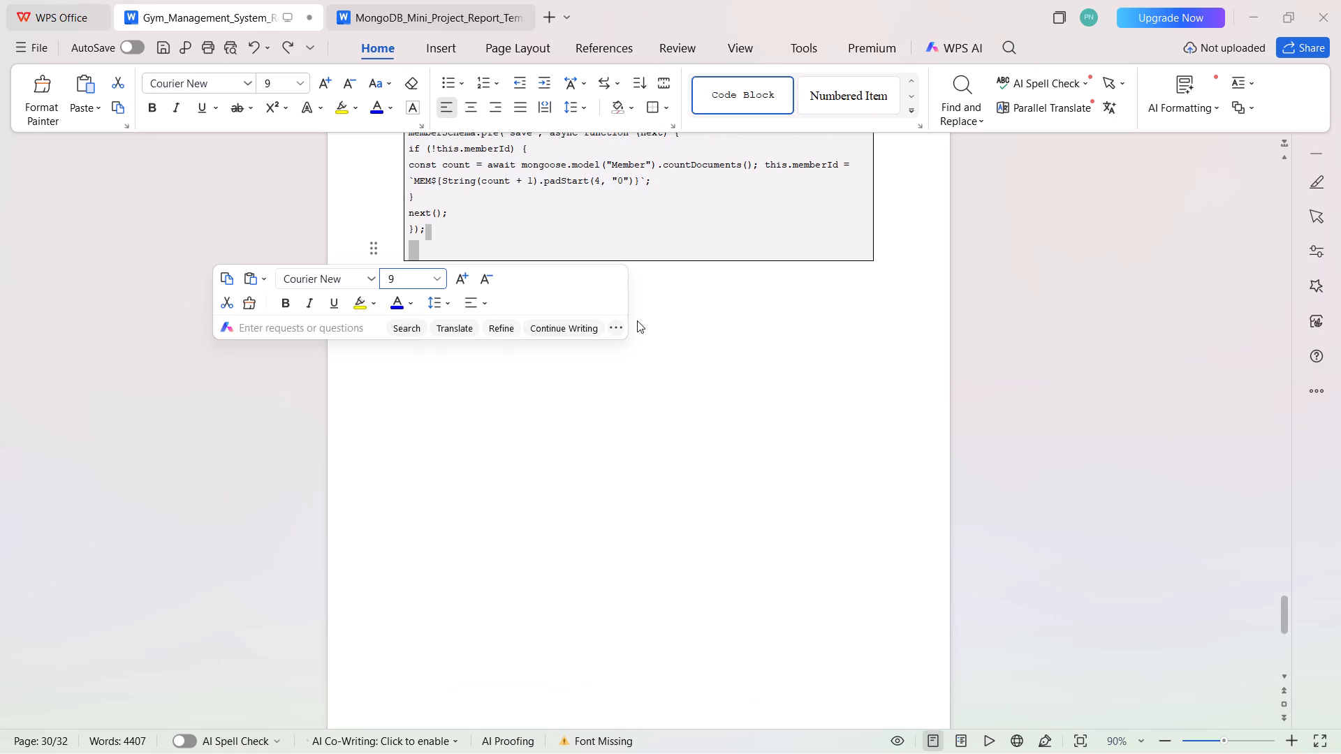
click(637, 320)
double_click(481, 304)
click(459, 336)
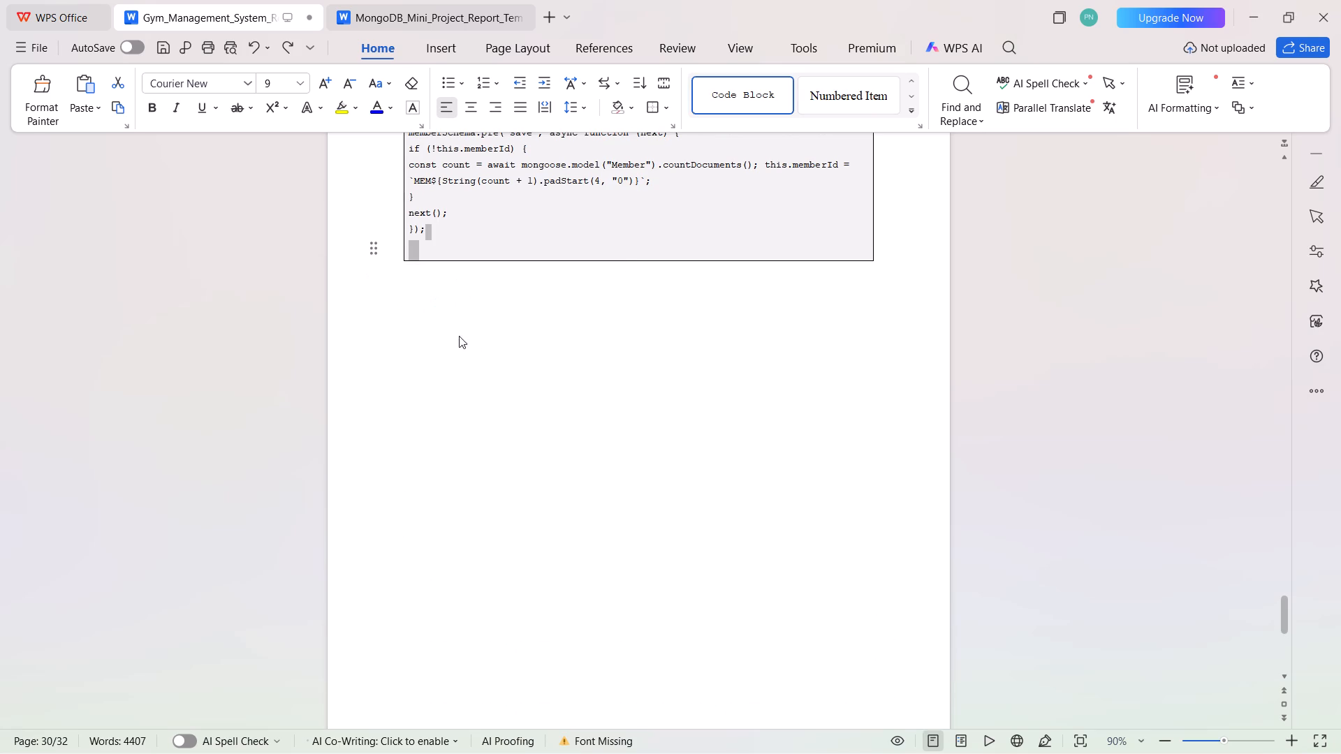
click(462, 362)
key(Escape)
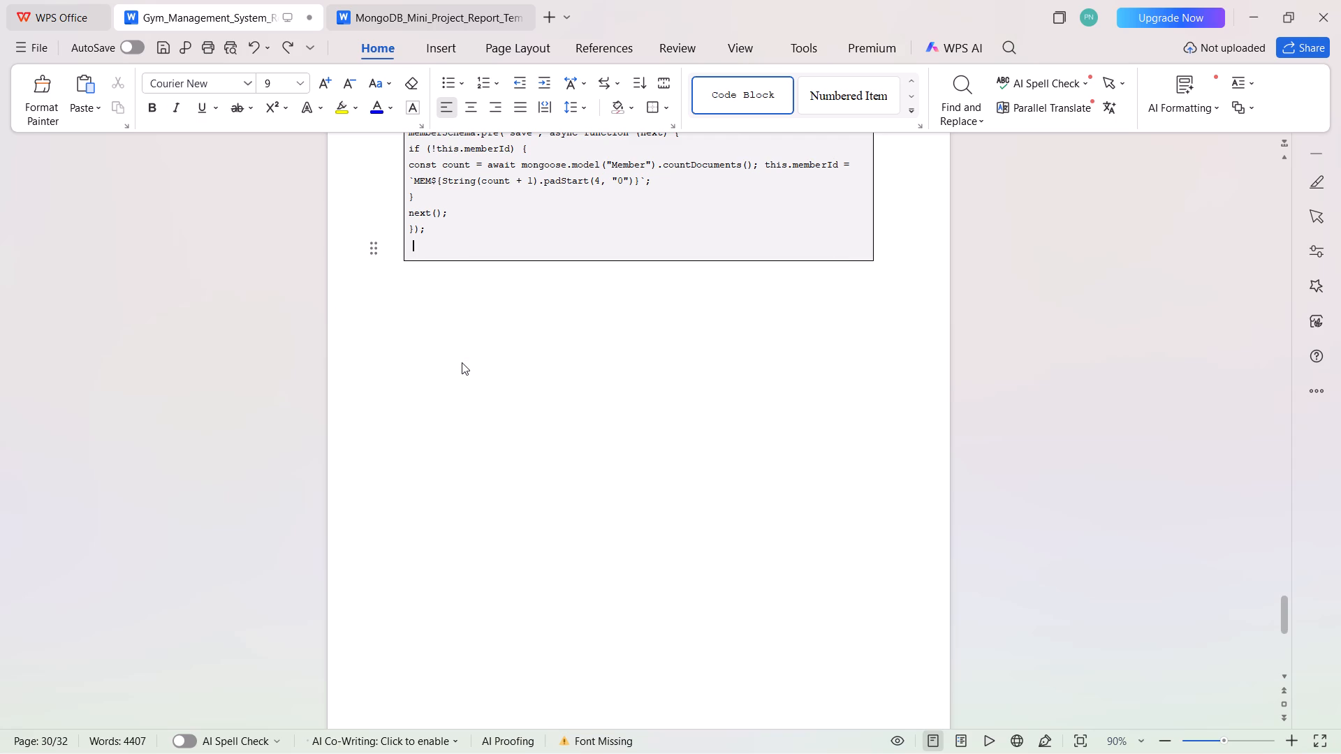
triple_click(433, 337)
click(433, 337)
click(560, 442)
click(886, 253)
Remove the empty line at the end of Appendix A's code block.
scroll(886, 253, up, 2)
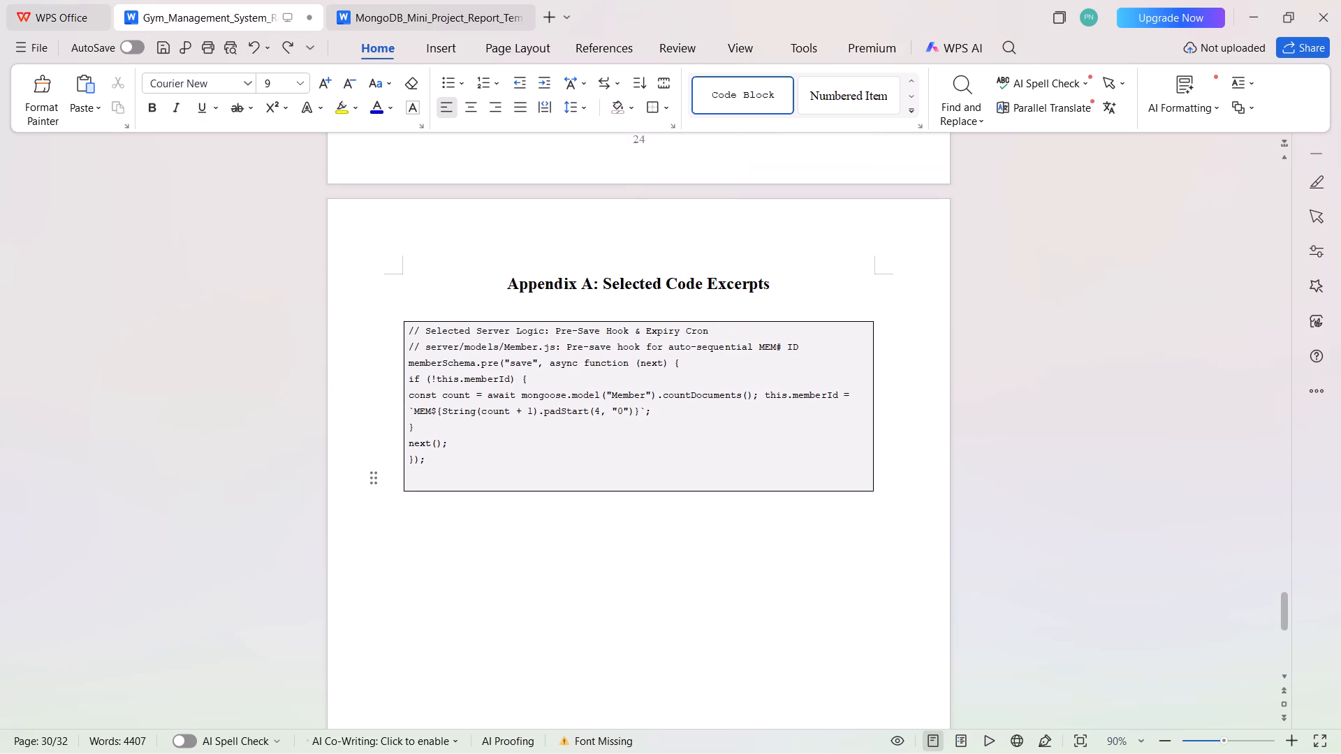
click(784, 280)
key(Right)
key(Right)
key(Right)
key(Right)
key(Right)
key(Right)
key(Right)
key(Down)
key(Down)
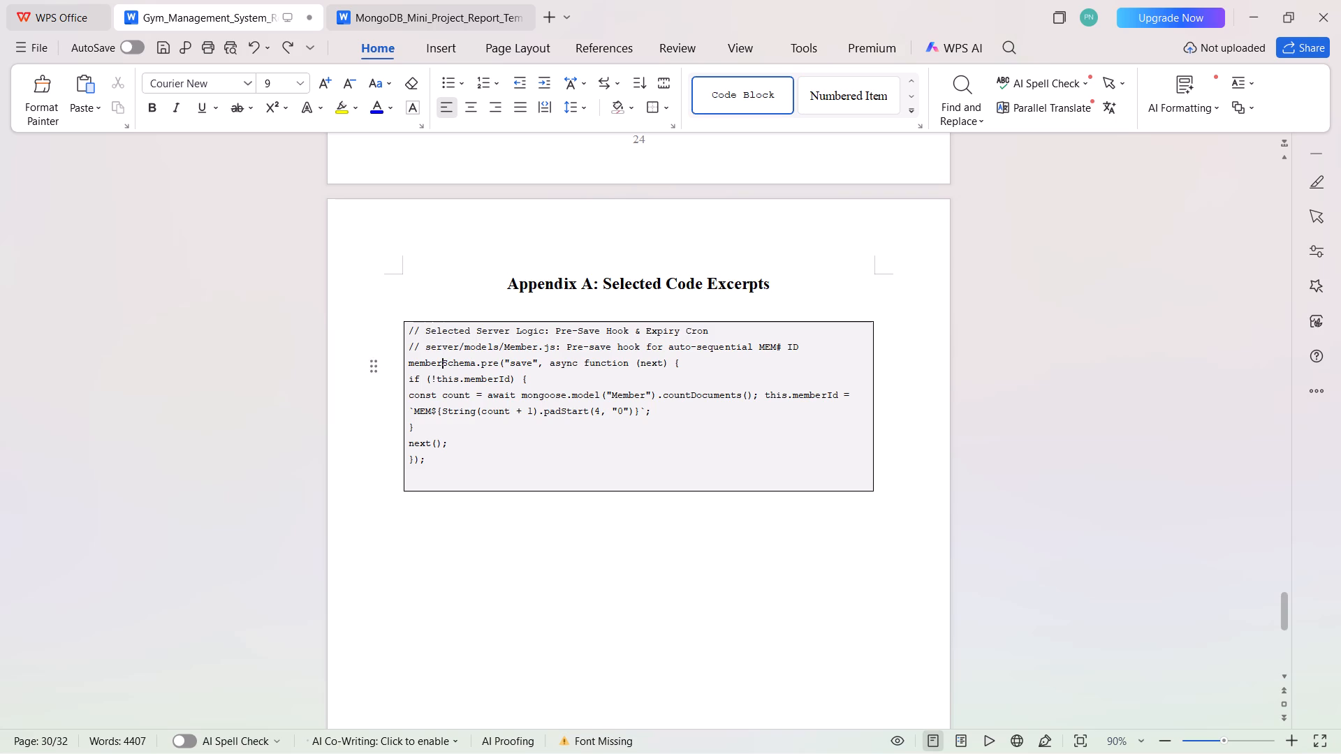
key(Down)
key(Down)
key(Down)
key(Down)
key(Down)
key(Down)
key(Down)
key(Down)
key(Down)
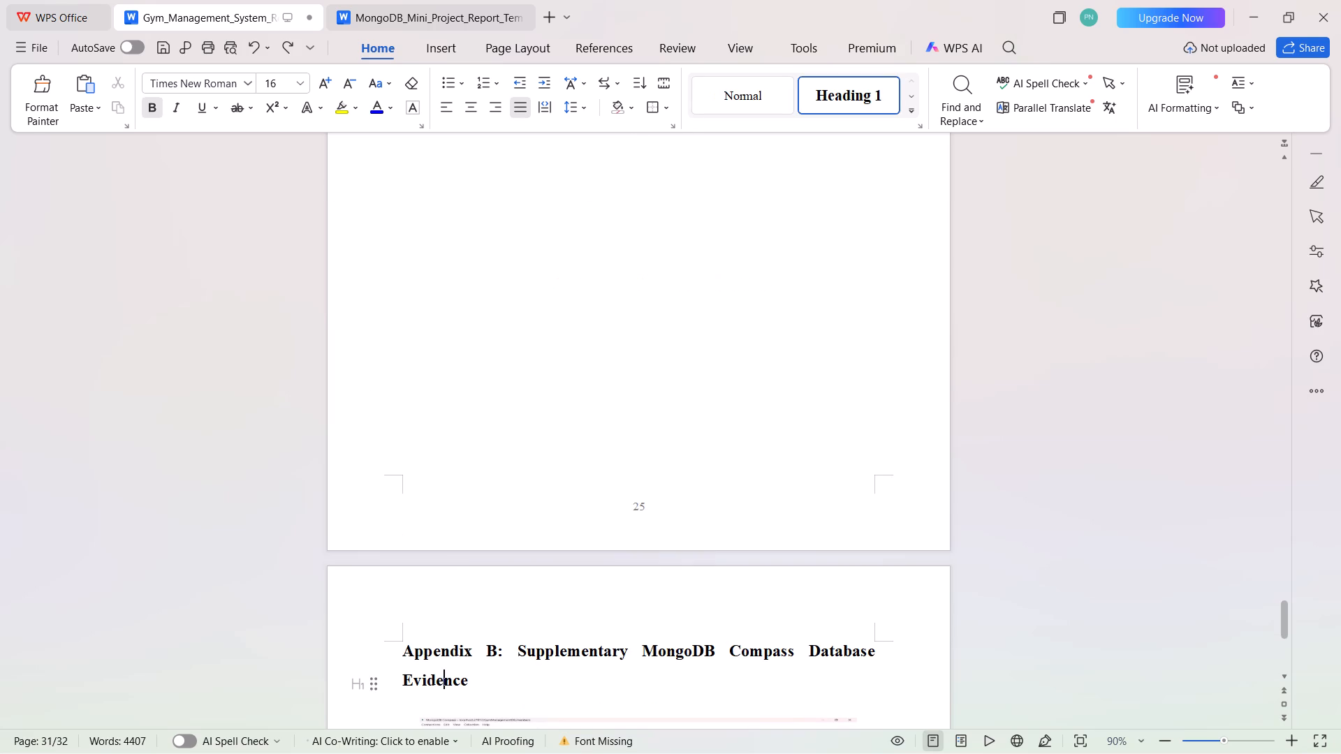
key(Up)
key(Up)
scroll(784, 280, up, 2)
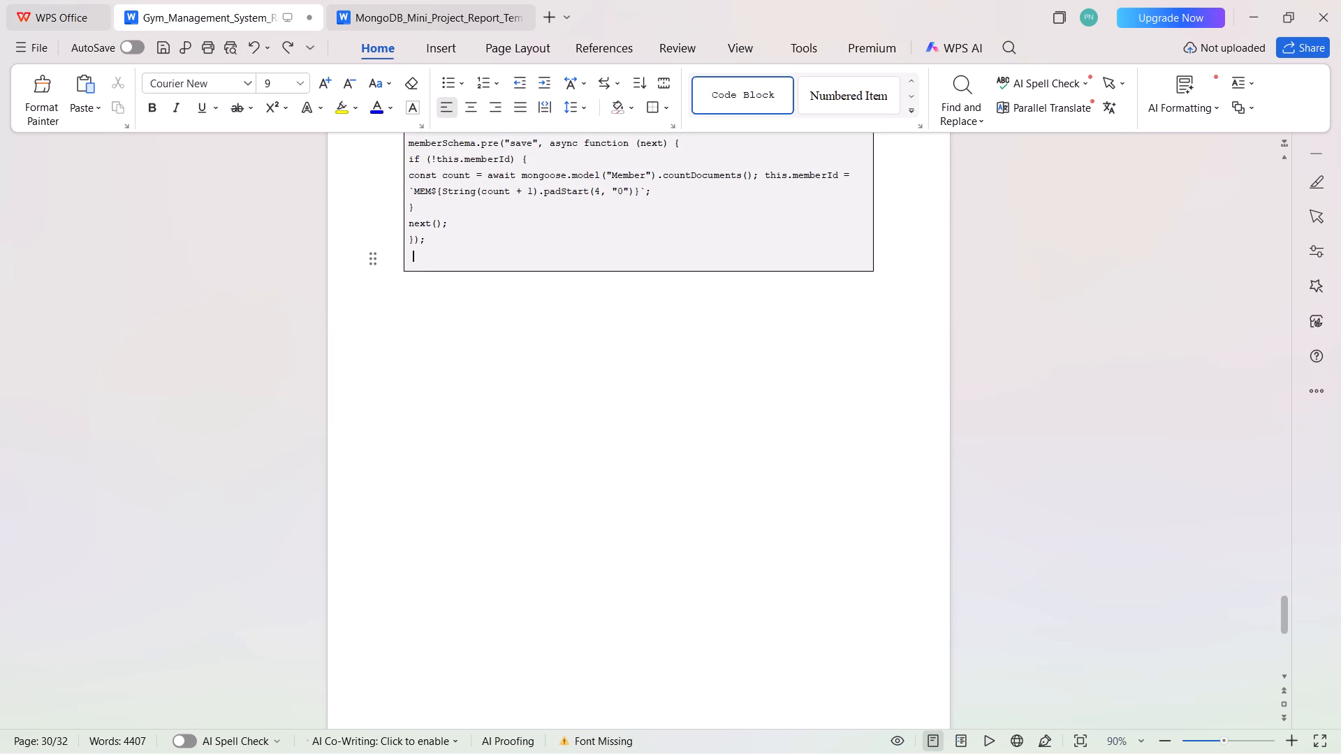
key(BackSpace)
key(BackSpace)
key(BackSpace)
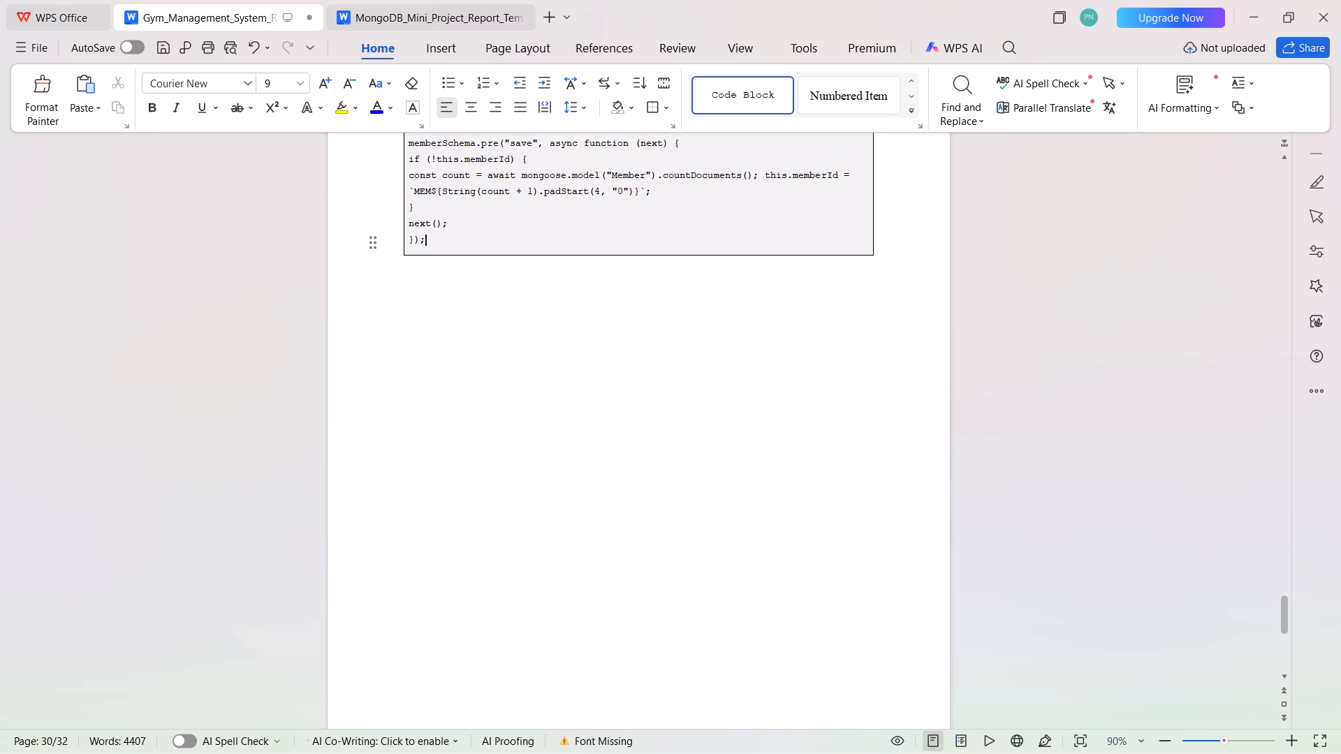
Apply the Numbered Item style to the closing bracket line of Appendix A's code and start a new line below it.
scroll(680, 288, up, 1)
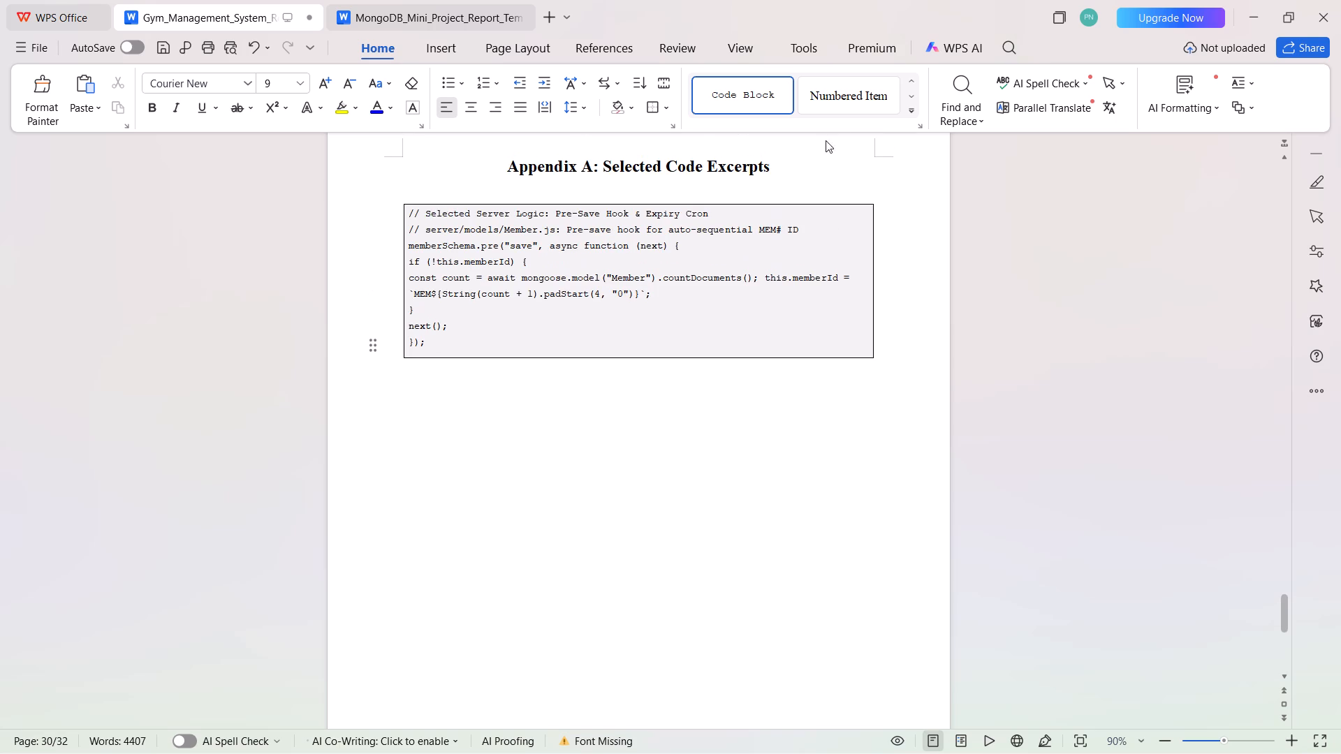
click(844, 84)
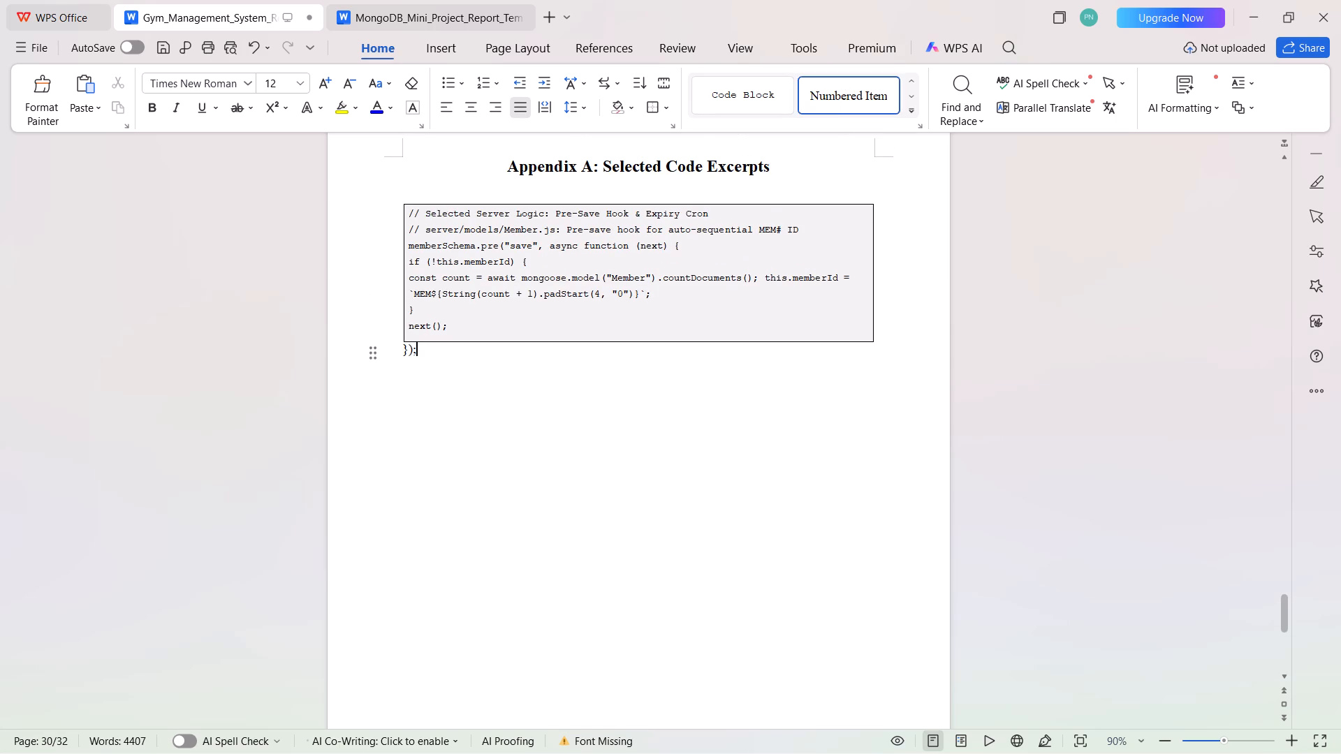
key(Return)
Pull the Appendix B heading up onto Appendix A's page, leaving one blank line between it and the code's closing bracket line.
scroll(441, 371, down, 2)
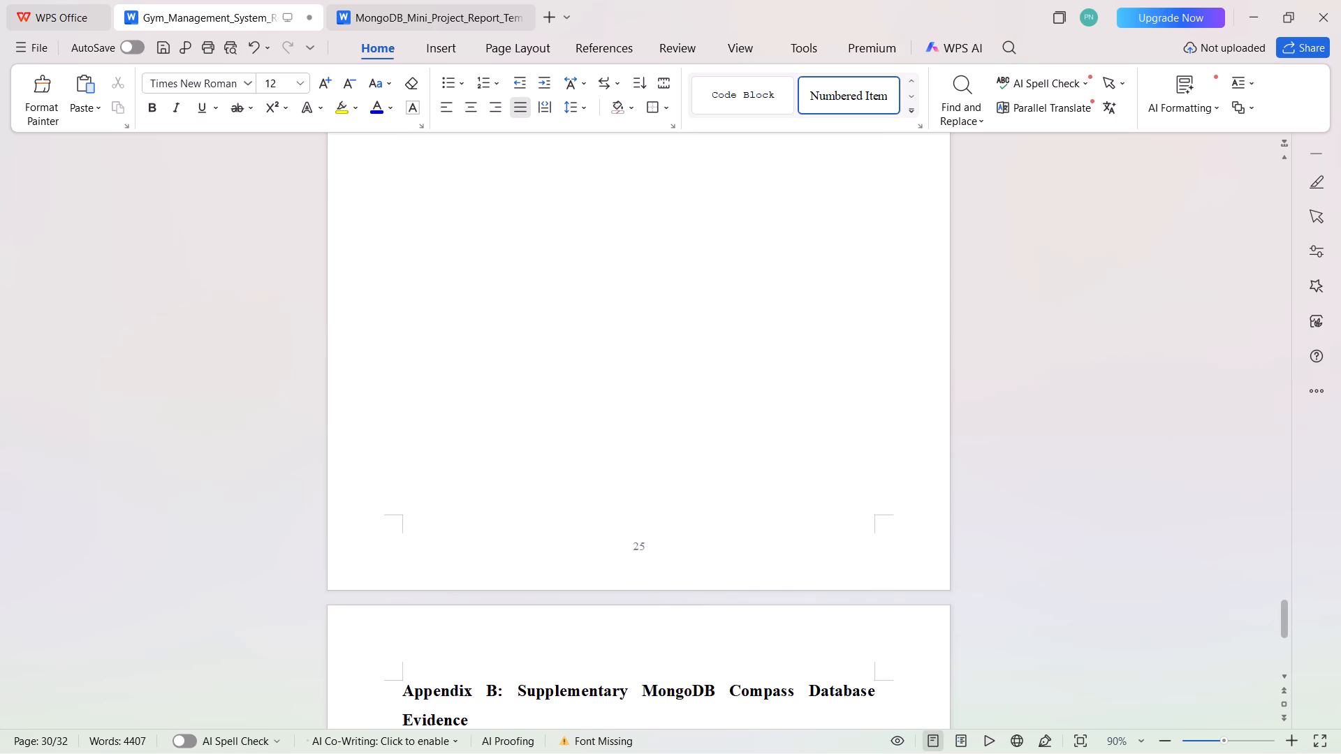
click(409, 690)
key(Down)
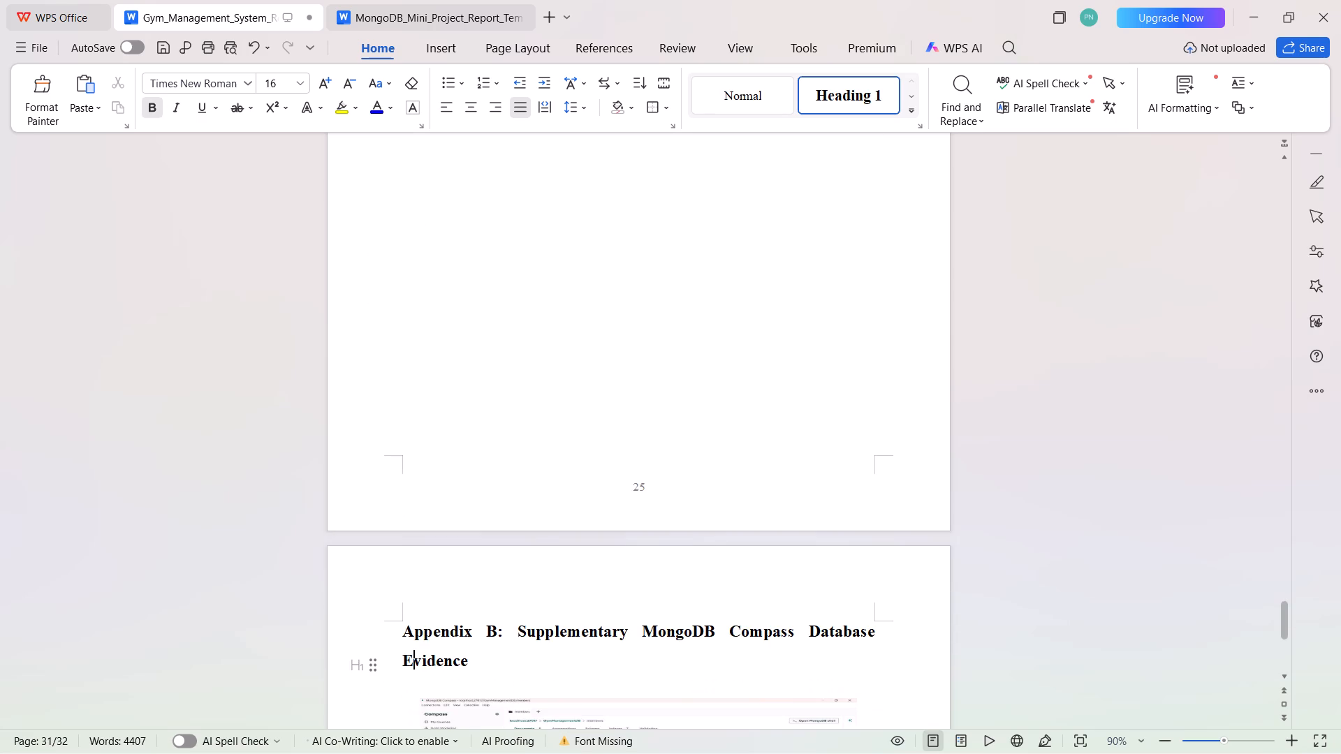
key(Up)
key(Left)
key(BackSpace)
key(BackSpace)
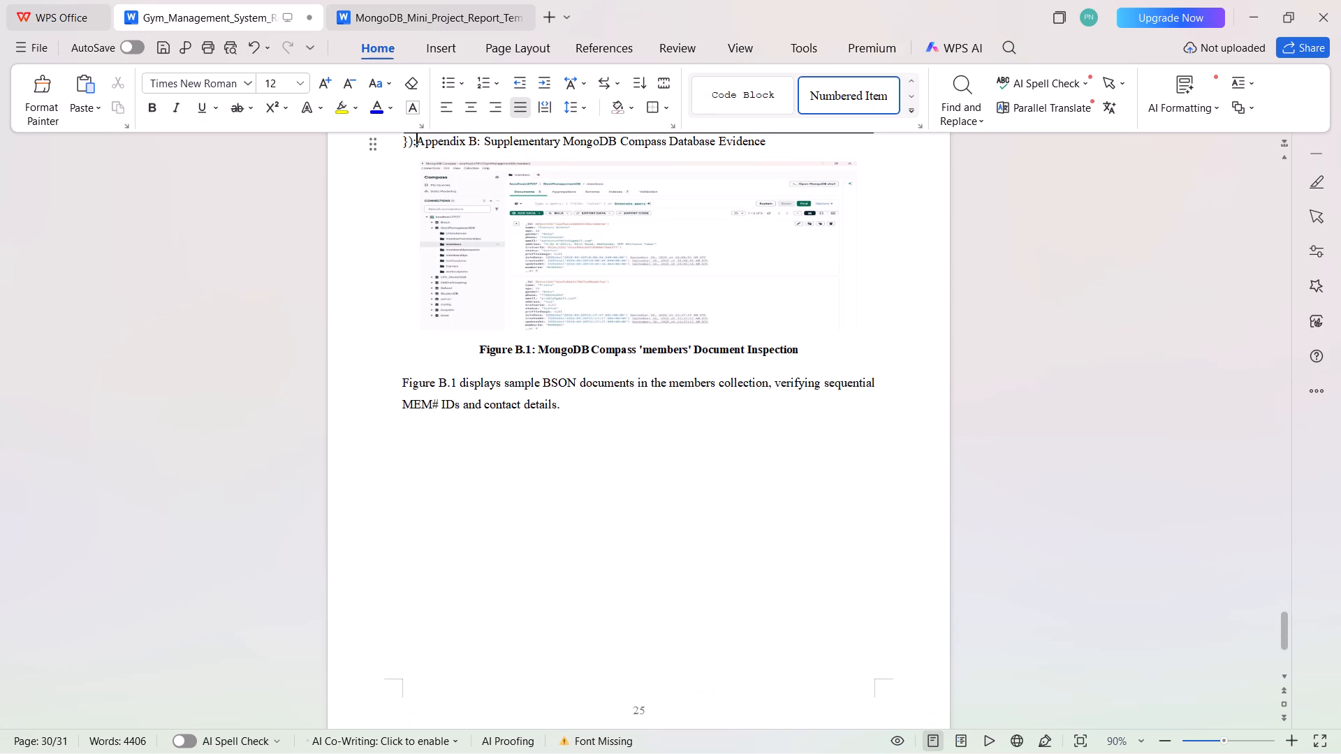
scroll(409, 690, up, 1)
key(Return)
key(Return)
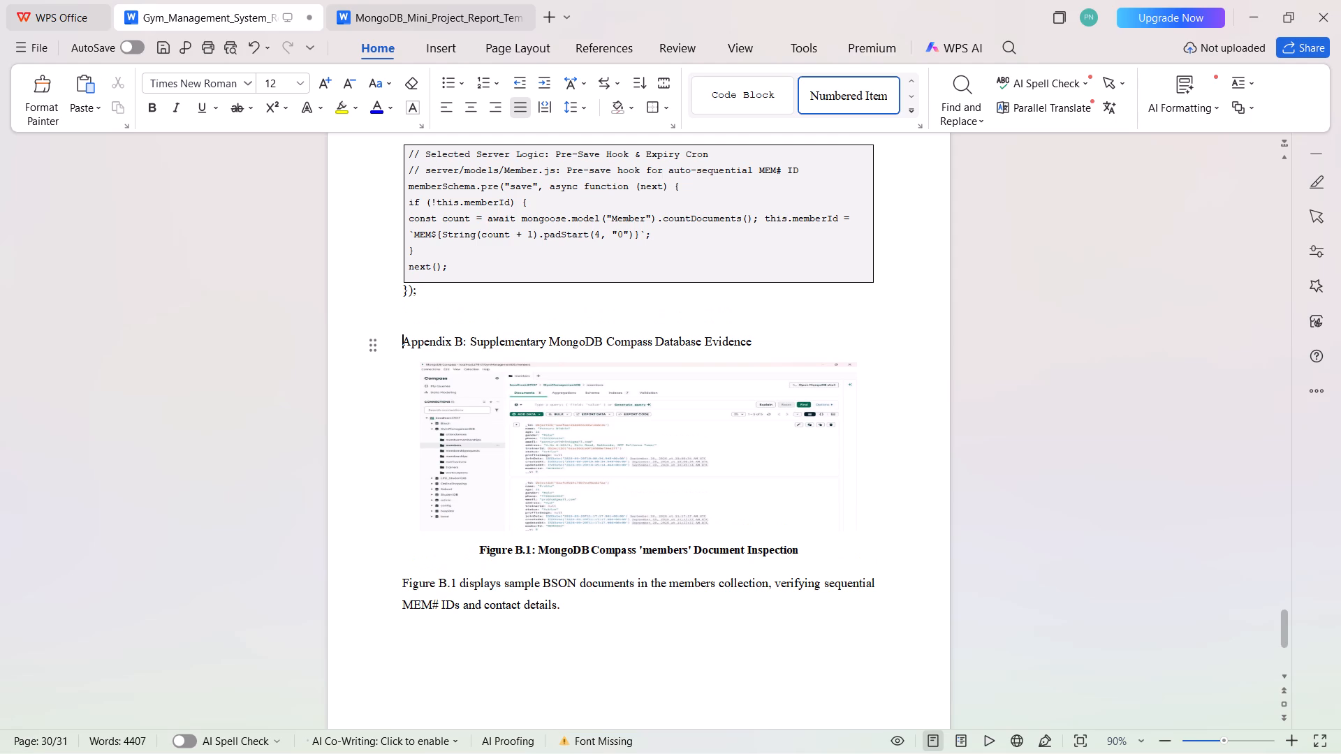
Make the Appendix B: Supplementary MongoDB Compass Database Evidence heading bold at size 14.
drag(773, 341, 474, 347)
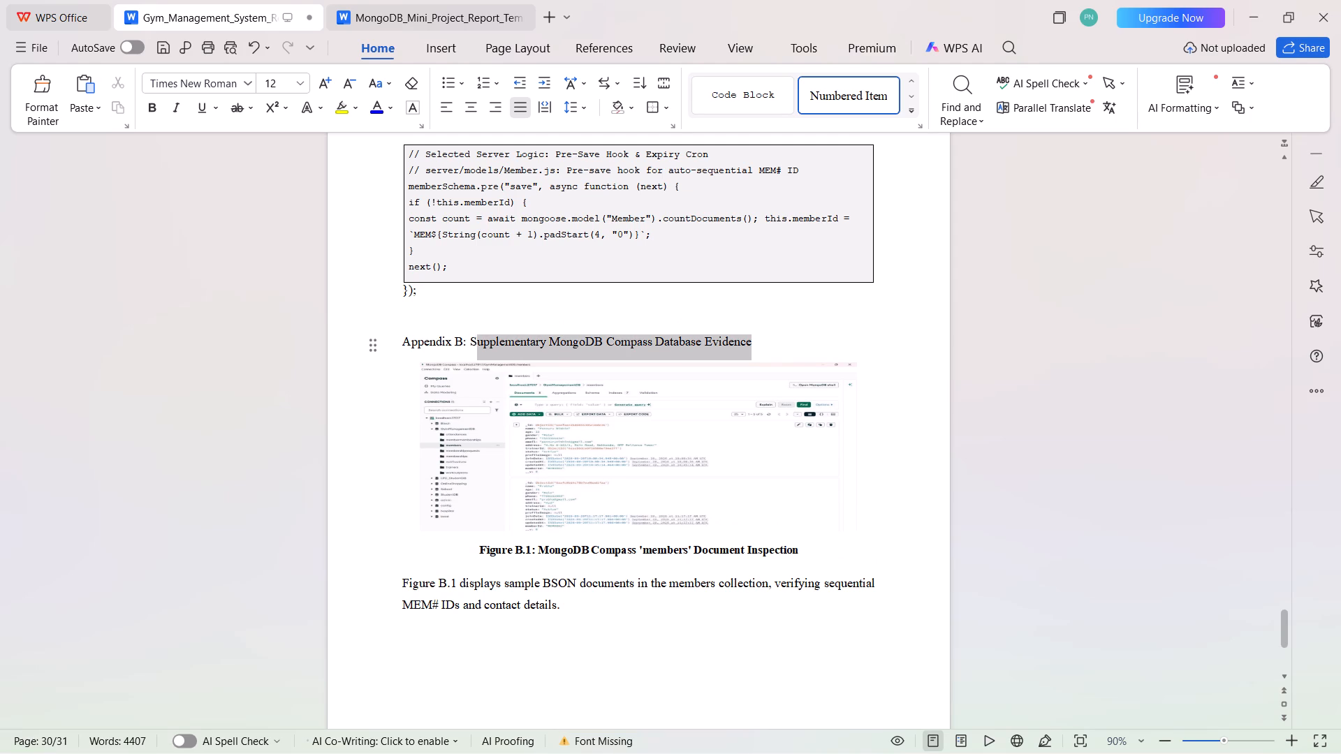
drag(474, 347, 406, 339)
key(ctrl+b)
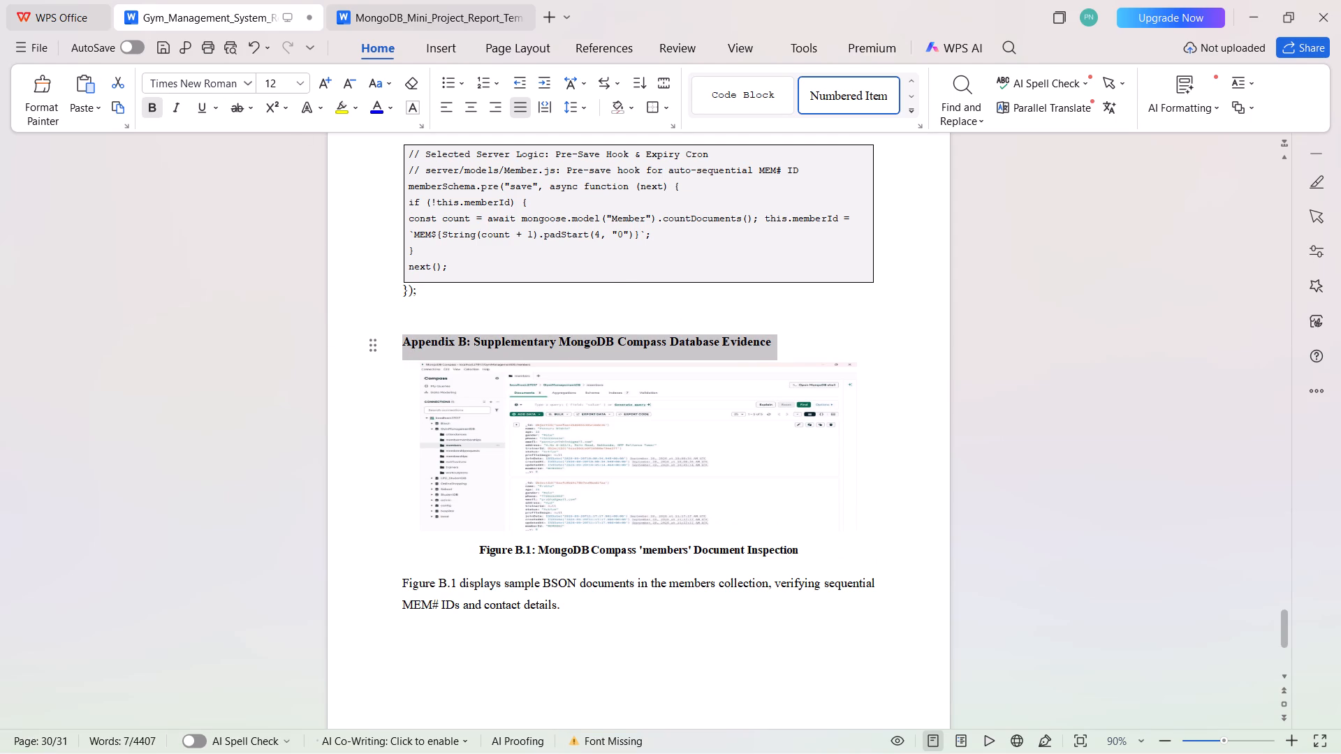
click(322, 80)
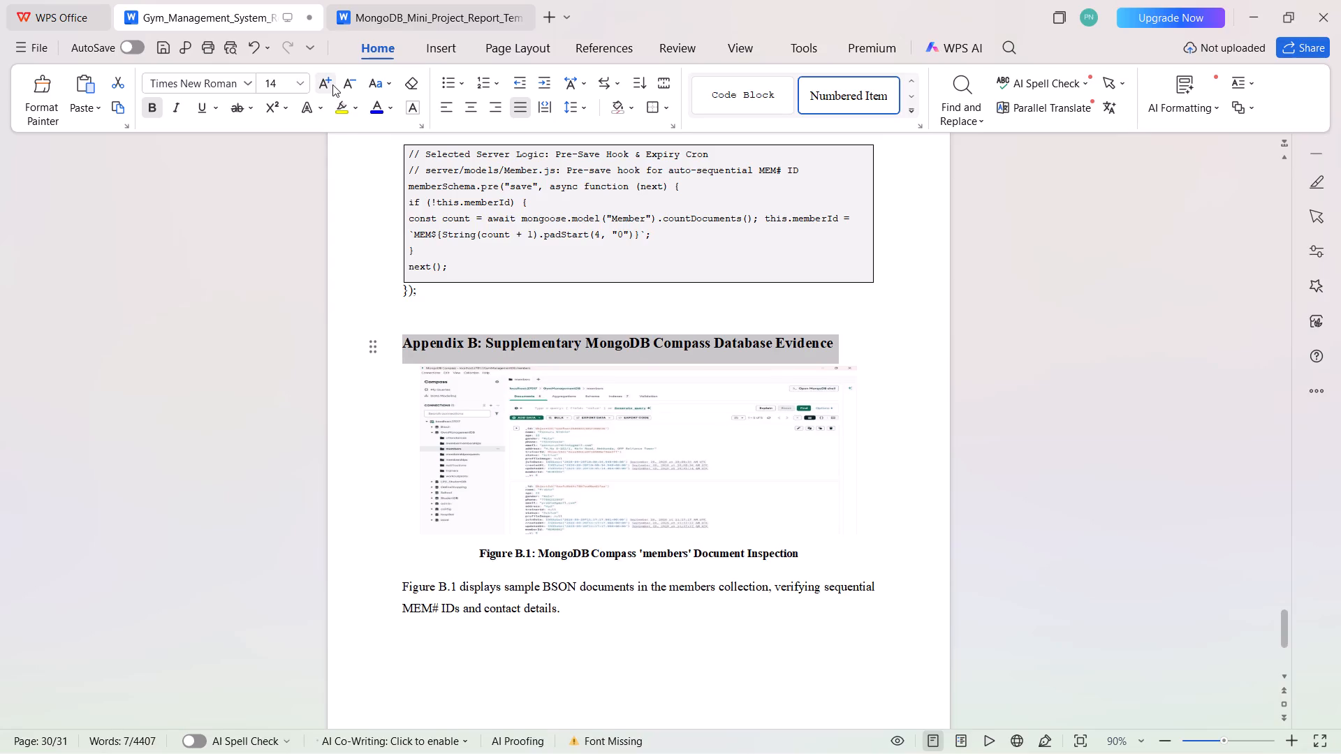
click(332, 84)
click(345, 84)
Insert a blank line between the Appendix B heading and the Figure B.1 screenshot.
scroll(509, 337, down, 6)
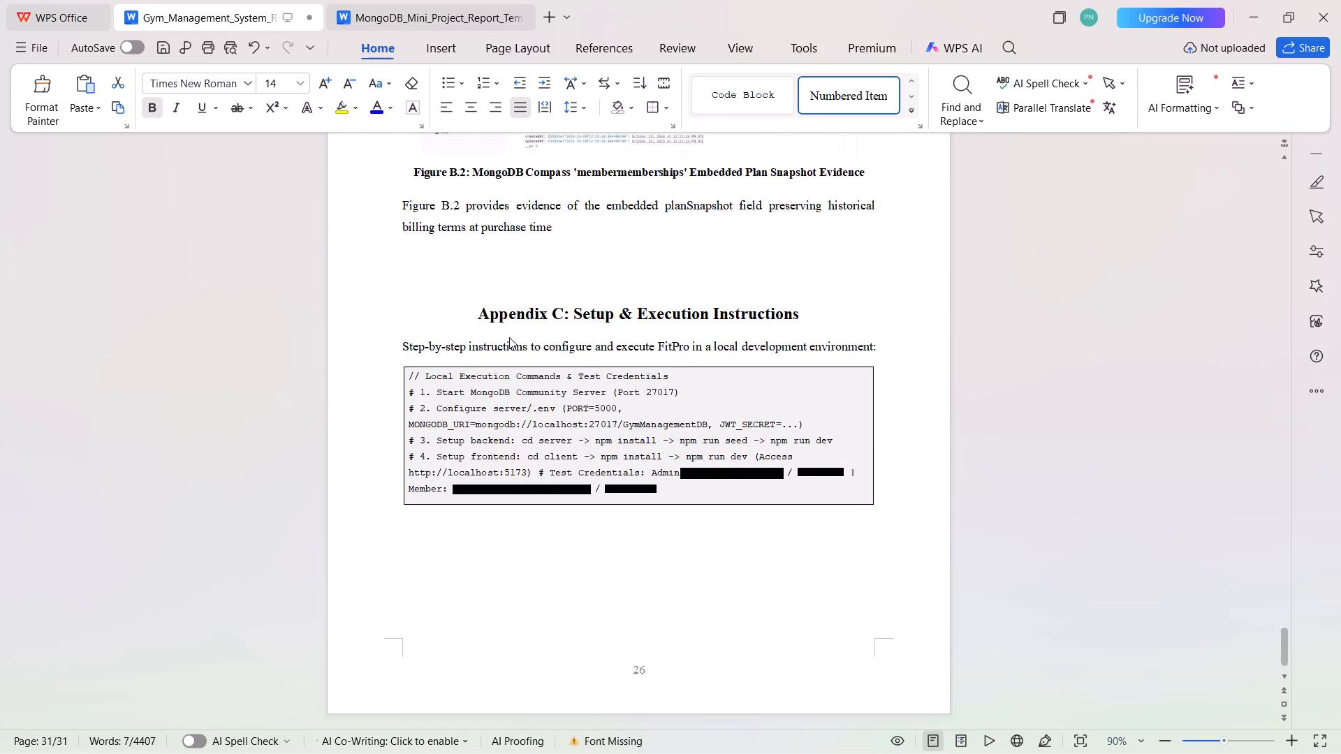
scroll(509, 337, down, 1)
scroll(509, 337, up, 8)
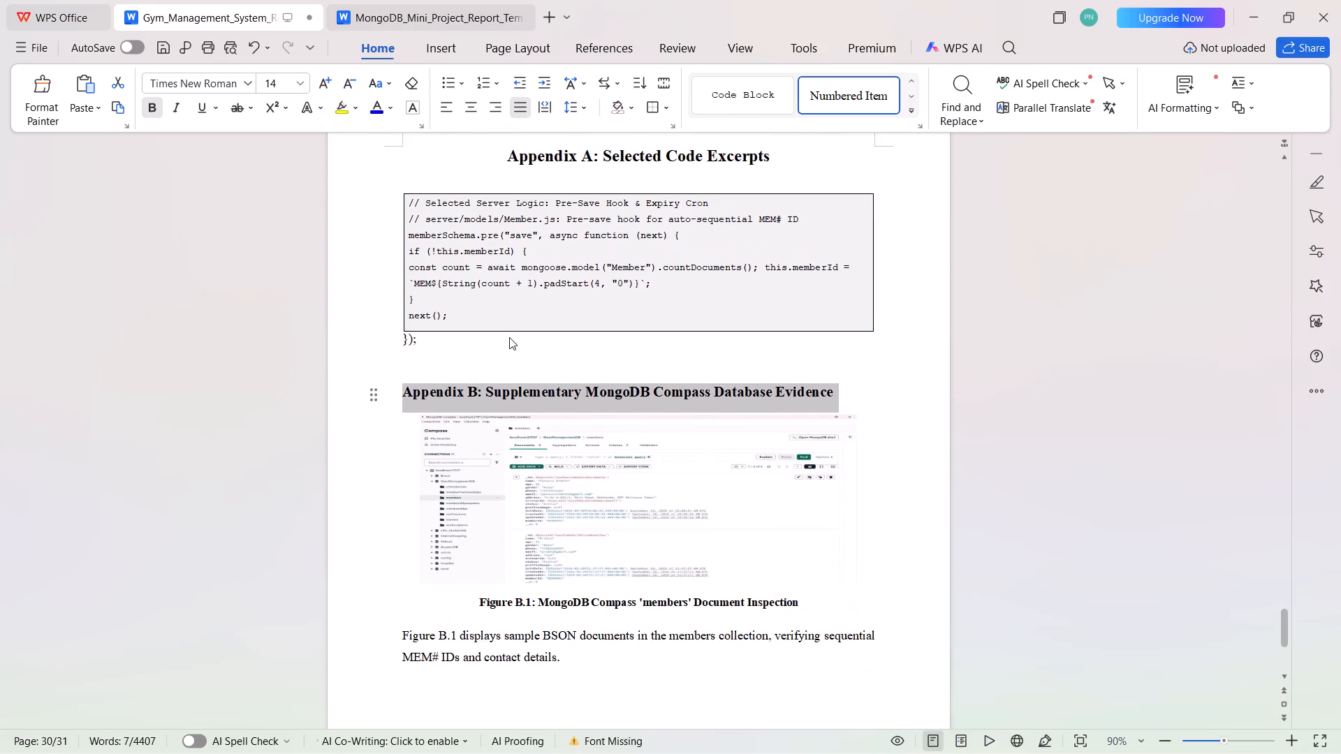
click(501, 346)
scroll(550, 415, up, 1)
scroll(550, 415, down, 1)
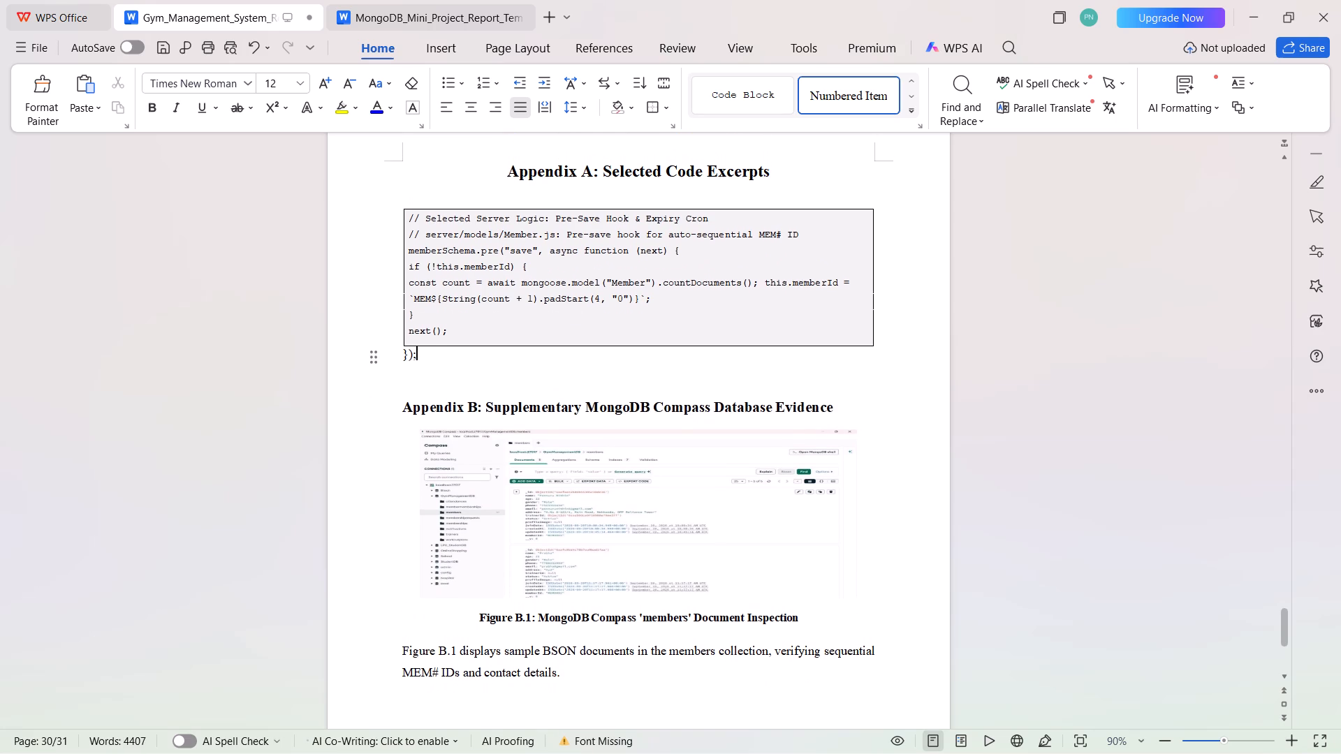
scroll(550, 415, down, 1)
click(837, 367)
key(Return)
scroll(837, 367, down, 1)
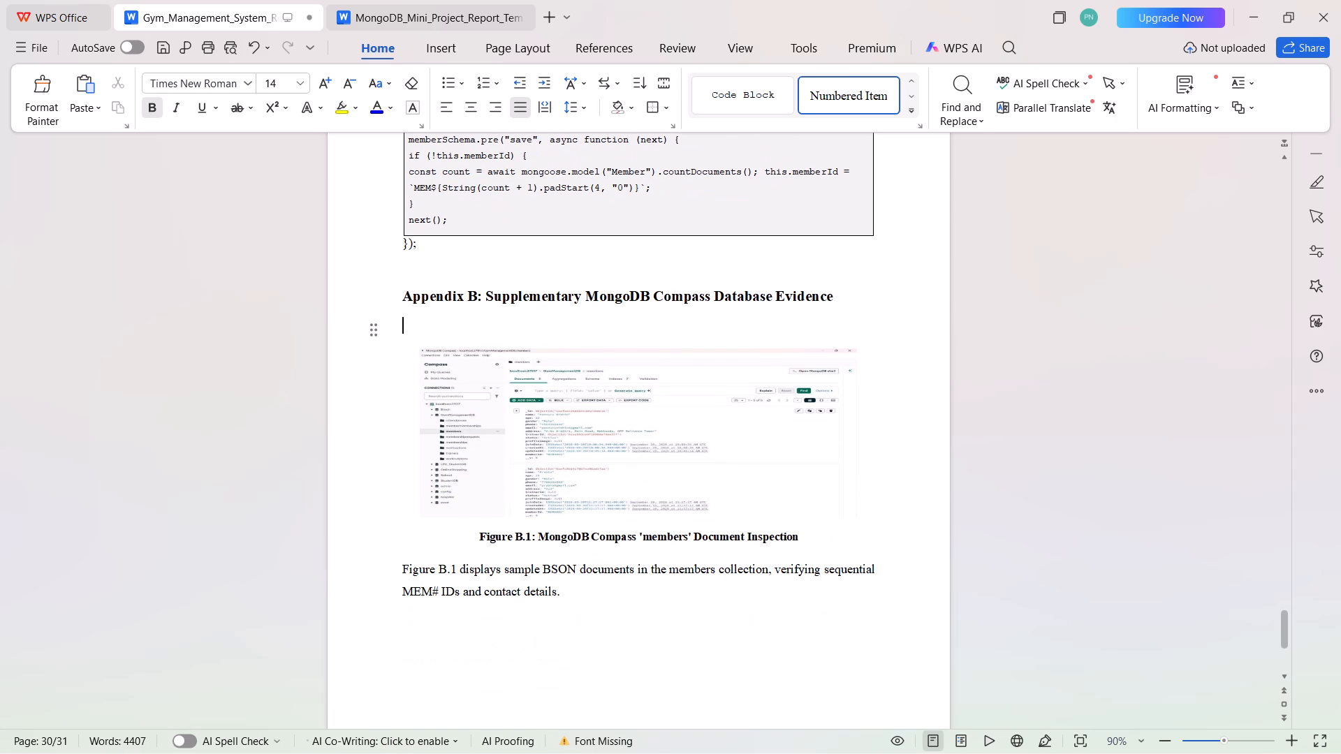
Enlarge the Figure B.1 screenshot freehand to about 3.32 in high and 6.36 in wide.
scroll(837, 367, down, 1)
click(765, 394)
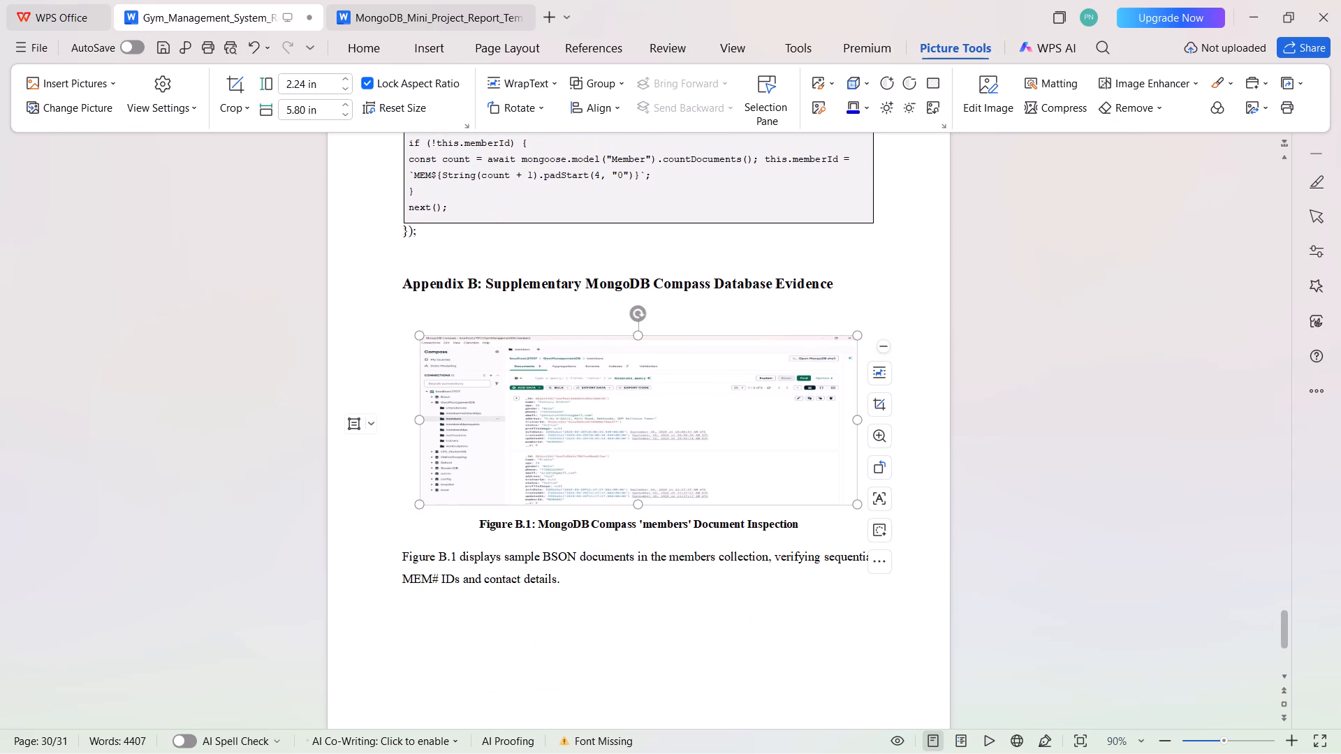
drag(638, 505, 643, 586)
scroll(643, 586, down, 1)
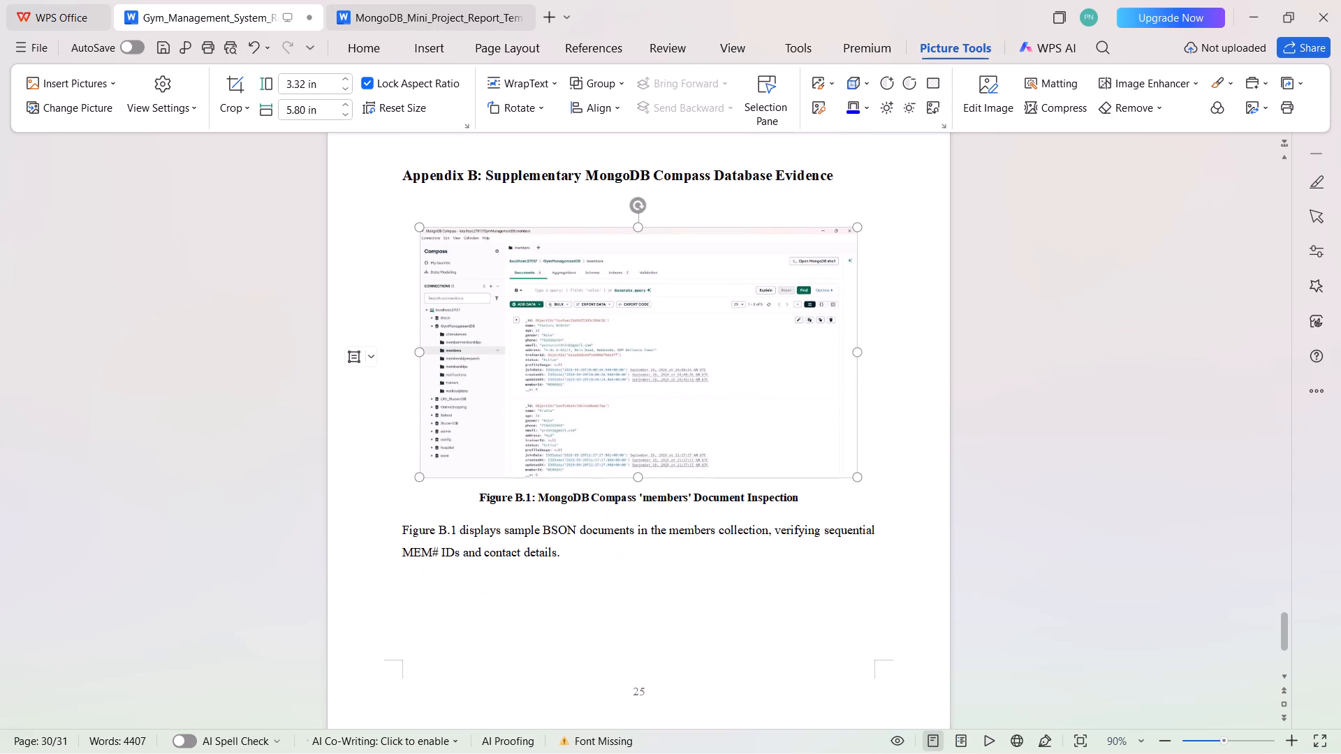
drag(861, 353, 903, 346)
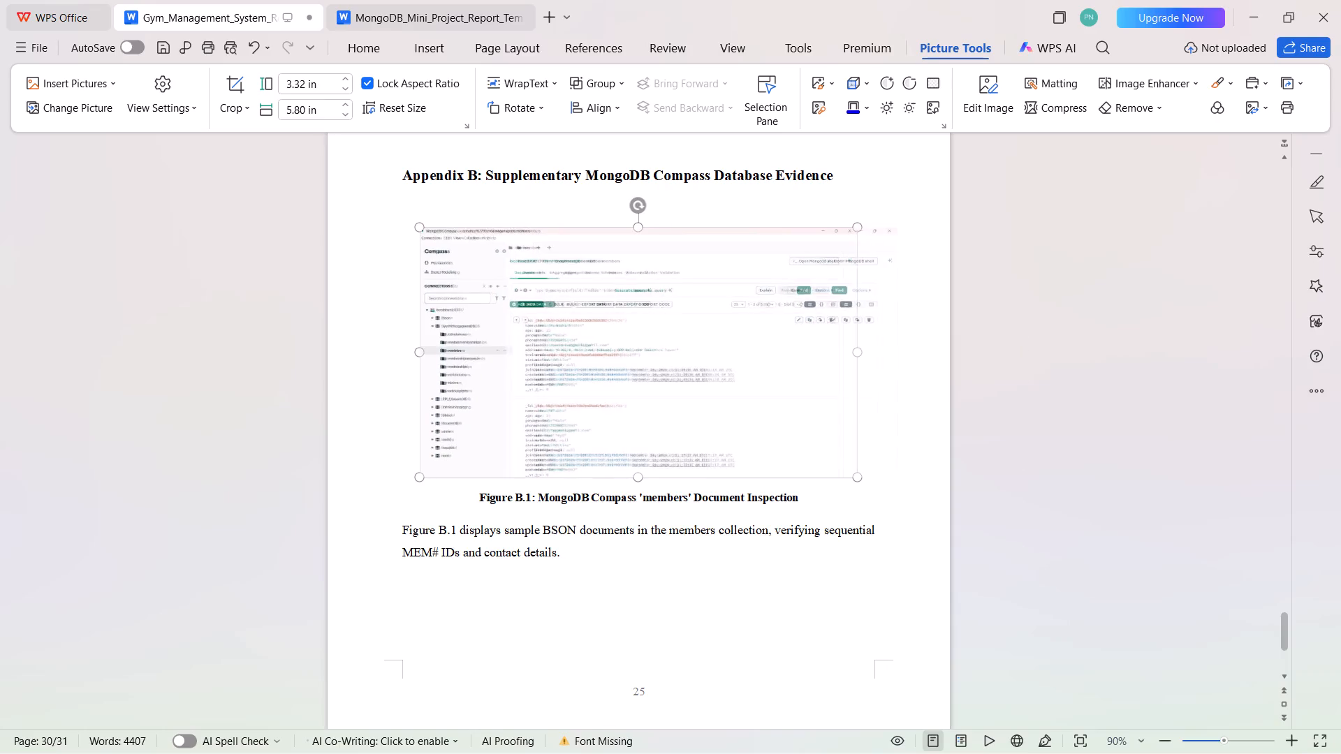
drag(903, 346, 904, 344)
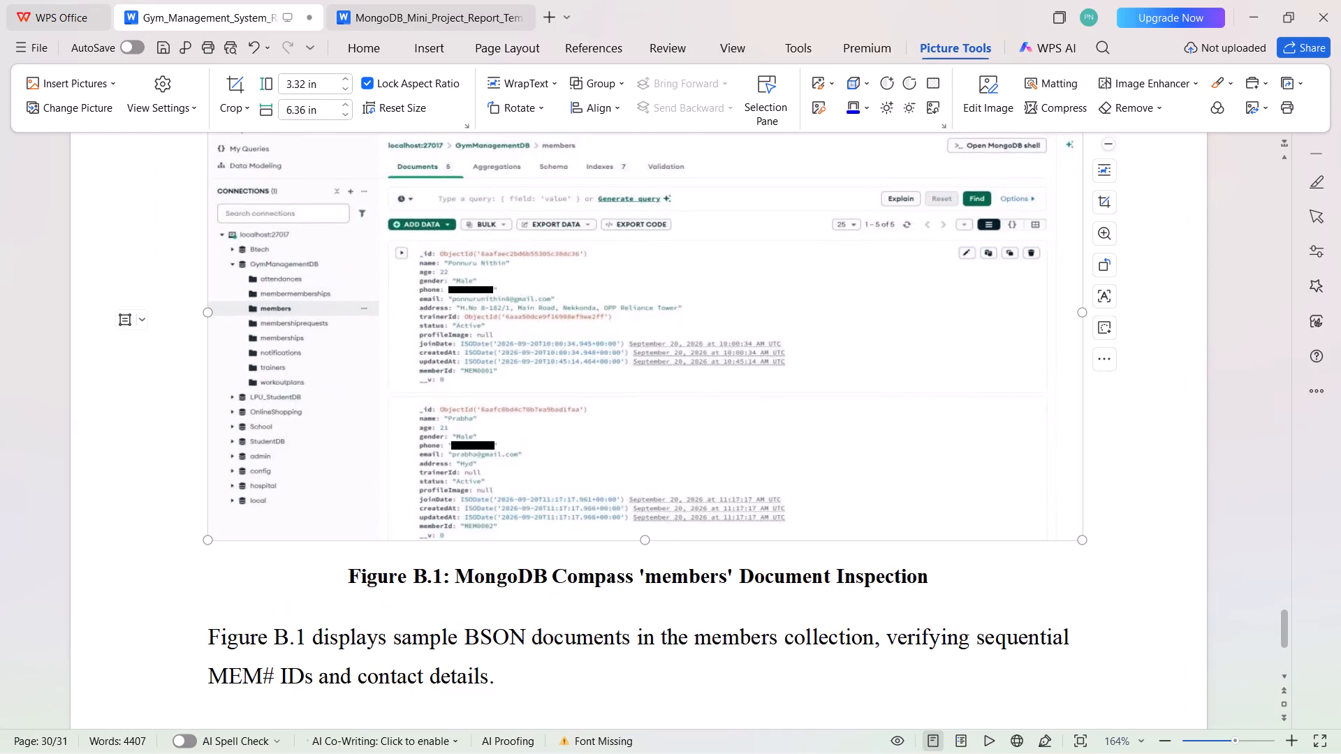
Restore the zoom to 100% and review the closing pages from Chapter 7 through Appendix C.
scroll(614, 469, up, 5)
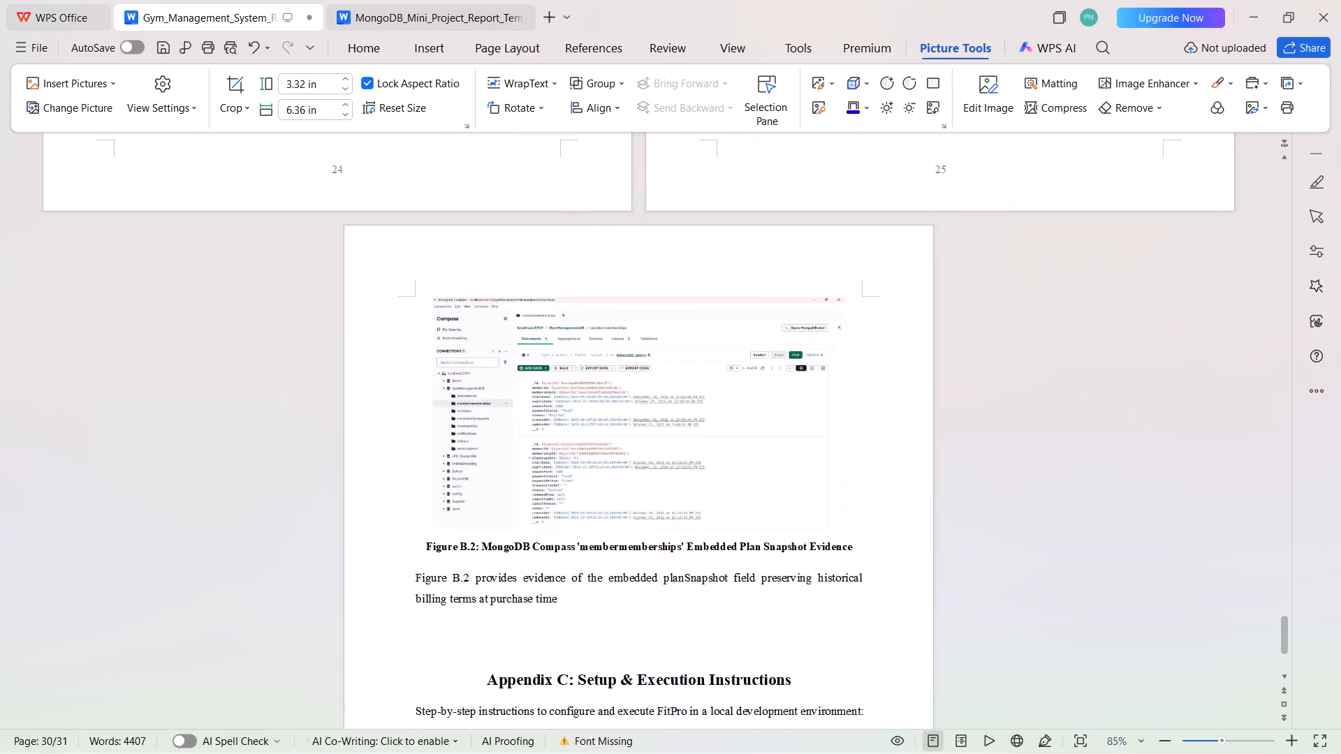
scroll(614, 469, up, 6)
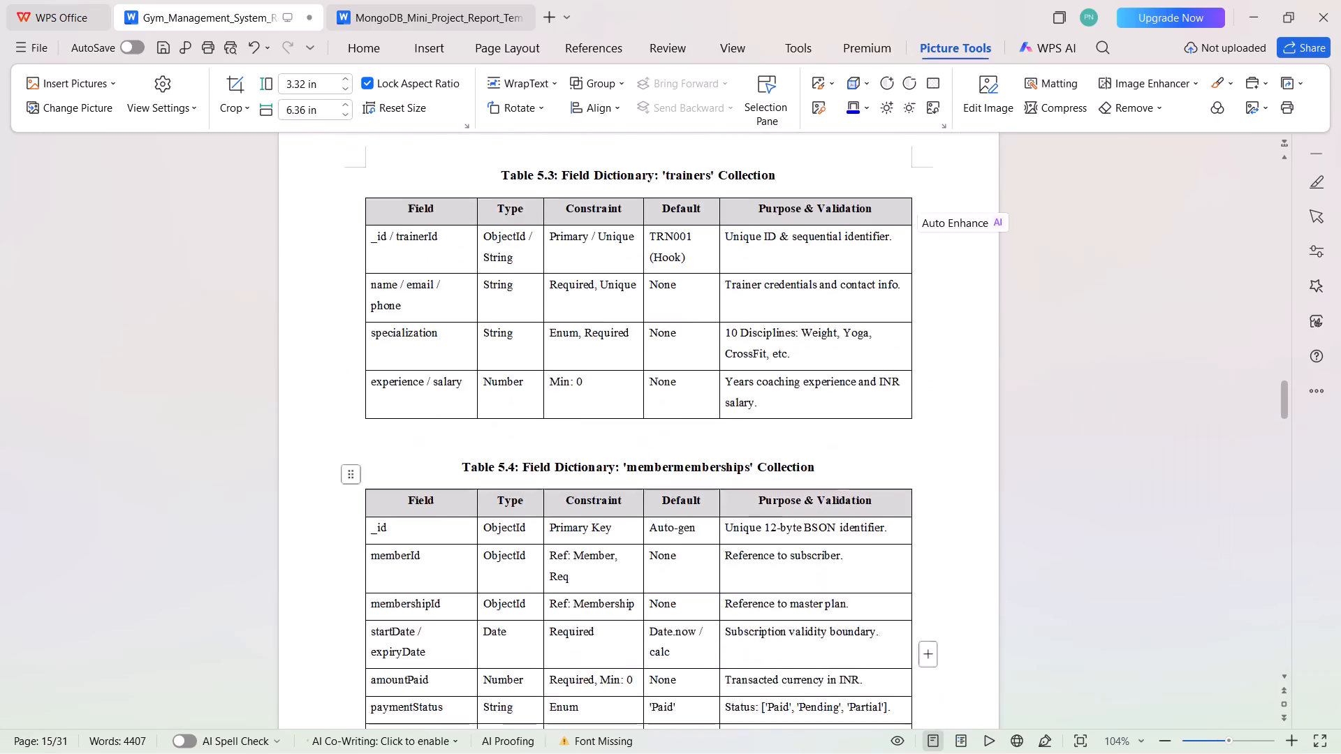
scroll(614, 488, up, 4)
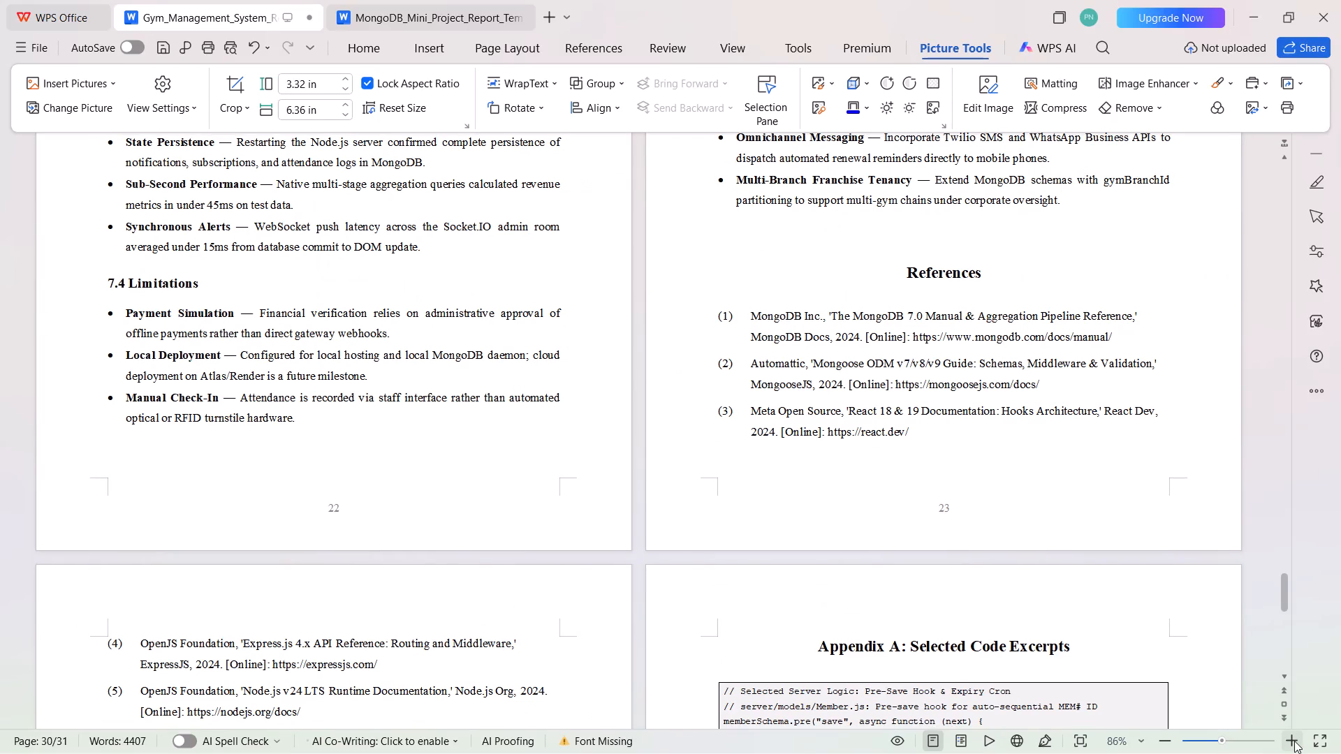
double_click(1294, 741)
scroll(1077, 701, down, 12)
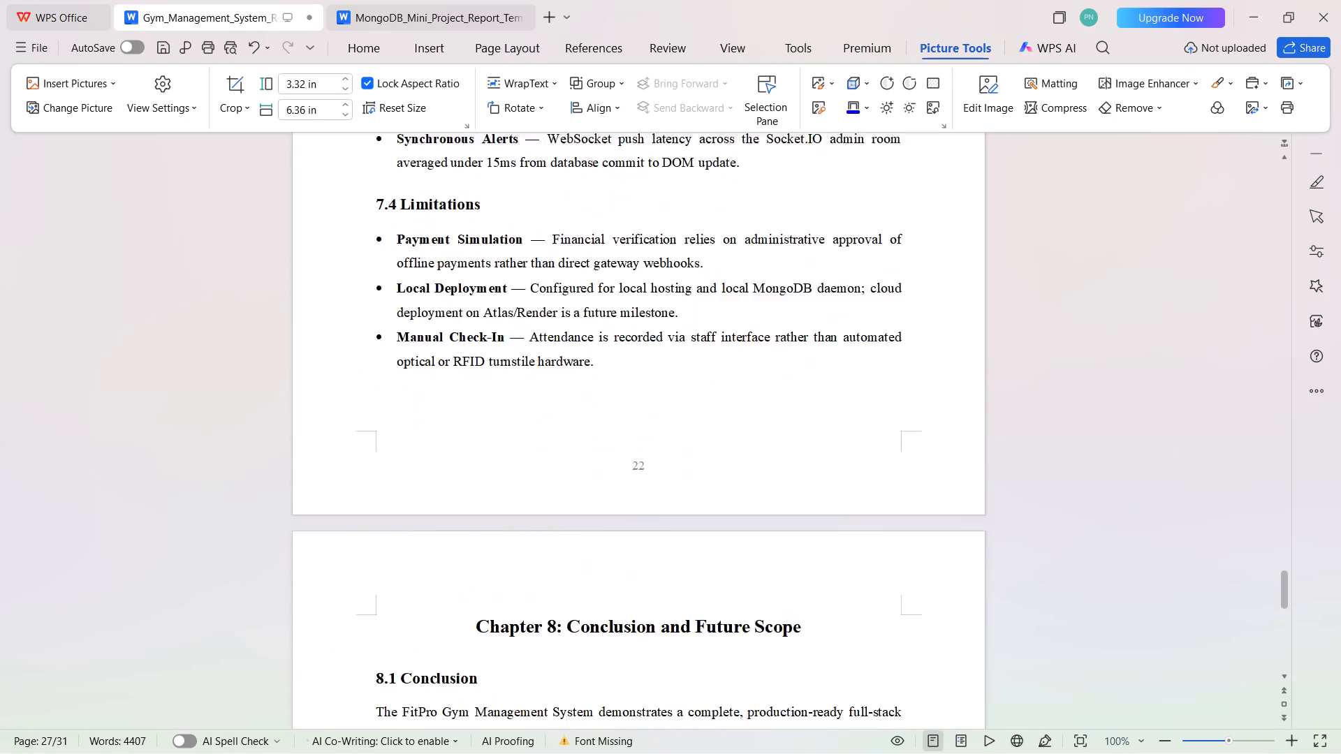
scroll(1077, 701, down, 17)
scroll(970, 729, up, 3)
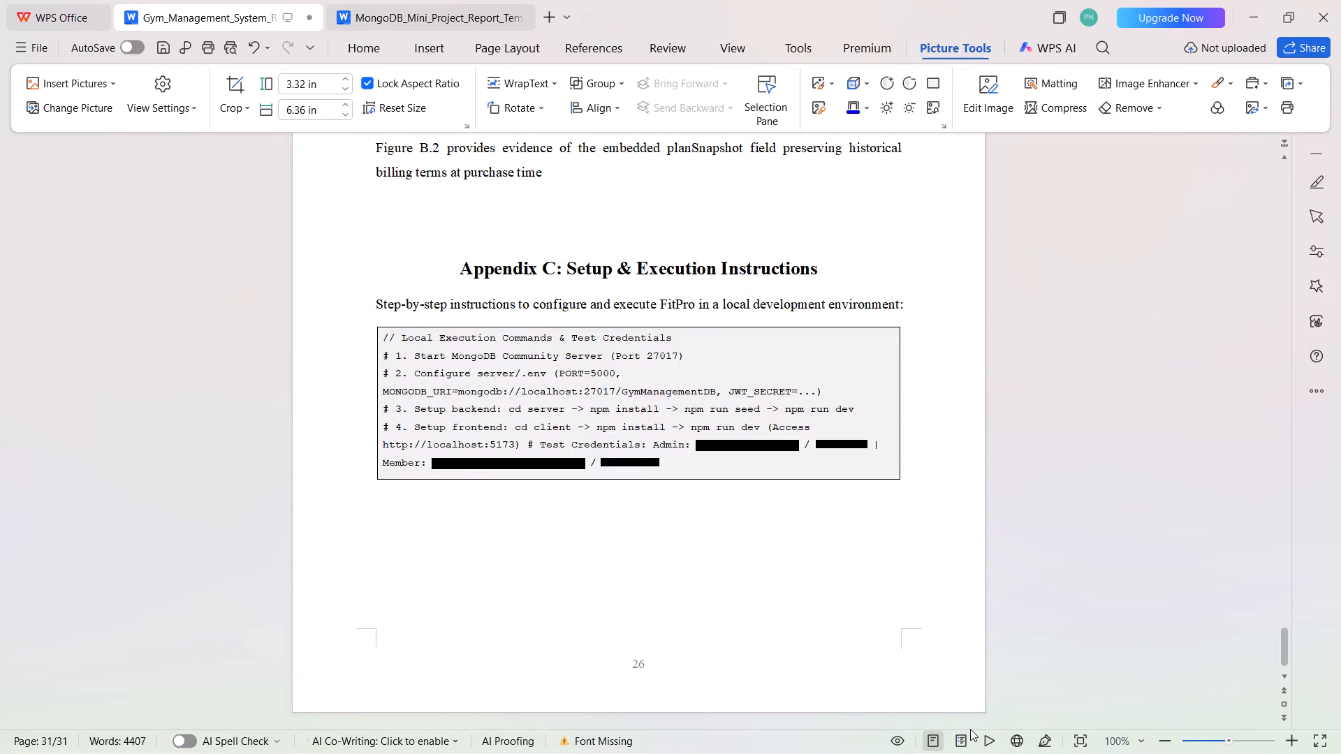
scroll(786, 563, up, 6)
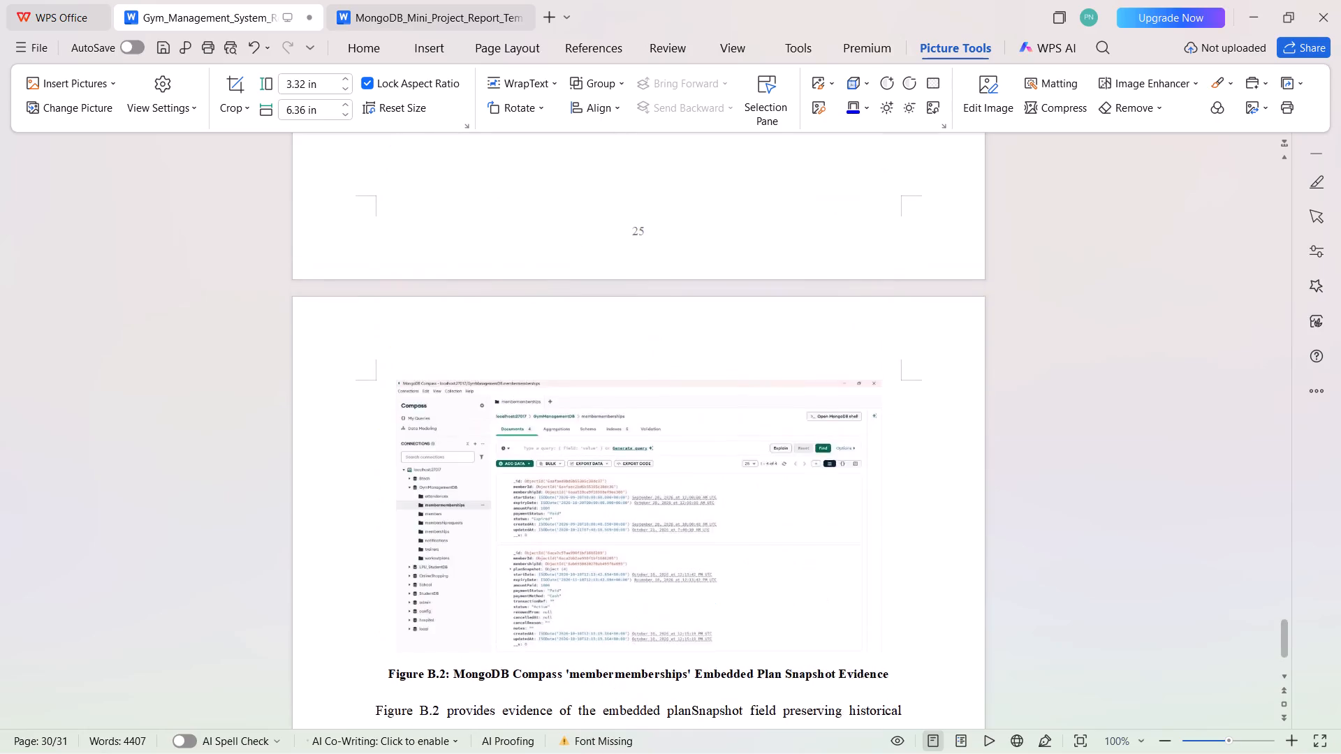
scroll(786, 563, up, 5)
scroll(664, 433, up, 2)
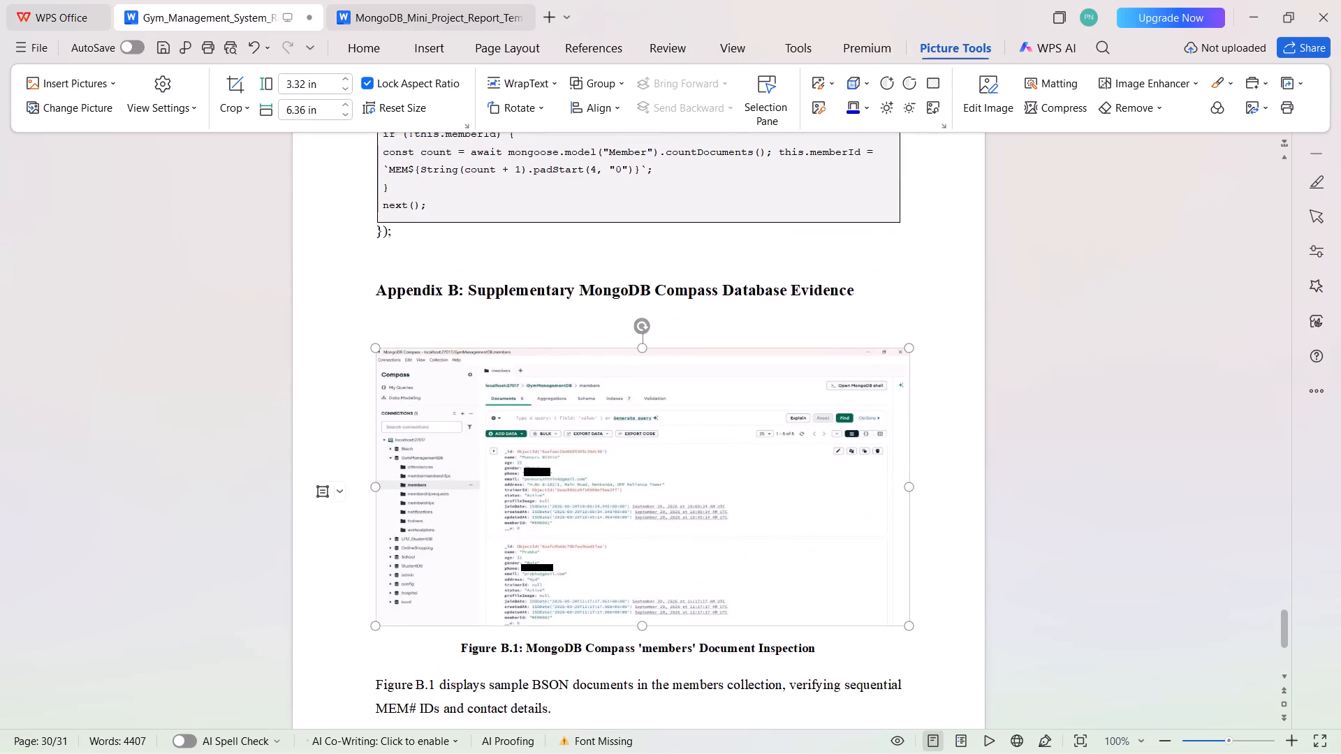
Apply the Code Block style to the closing bracket line beneath Appendix A's code so it joins the shaded block.
click(1135, 330)
scroll(1135, 330, up, 2)
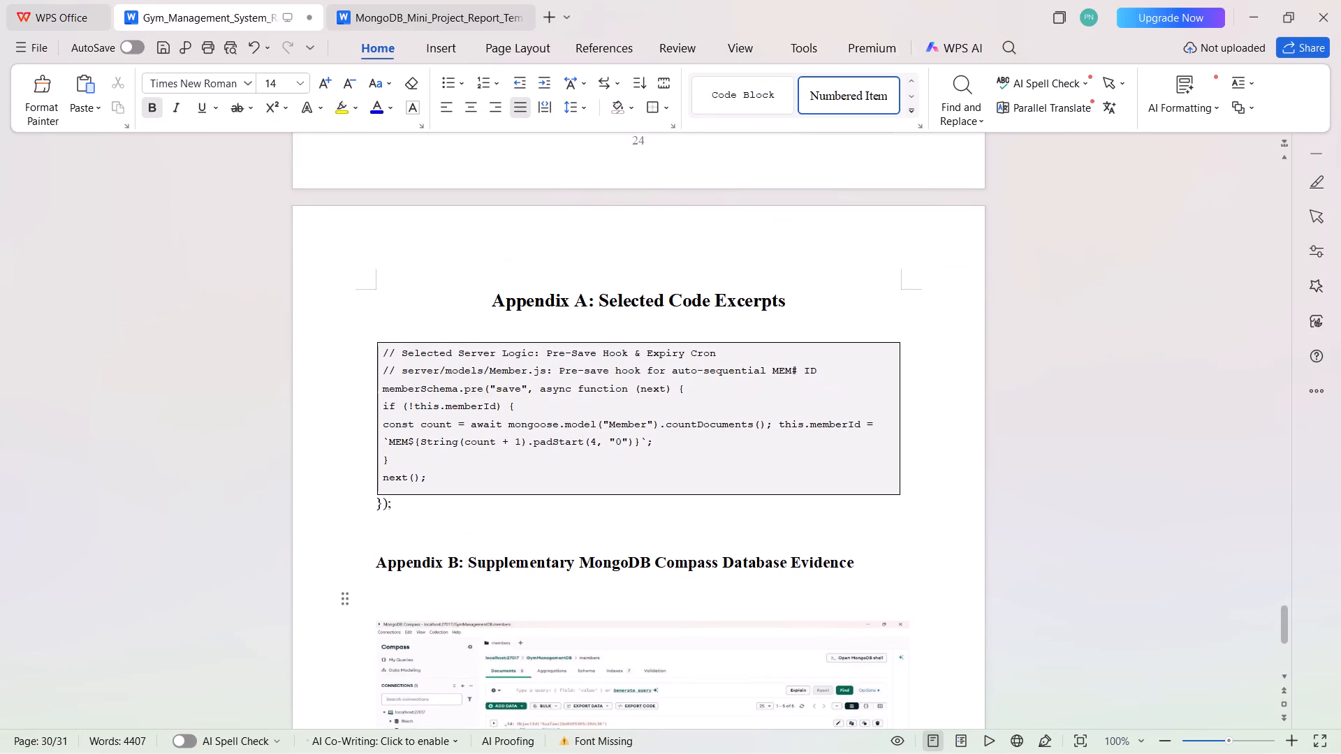
click(440, 482)
click(388, 509)
drag(397, 507, 376, 508)
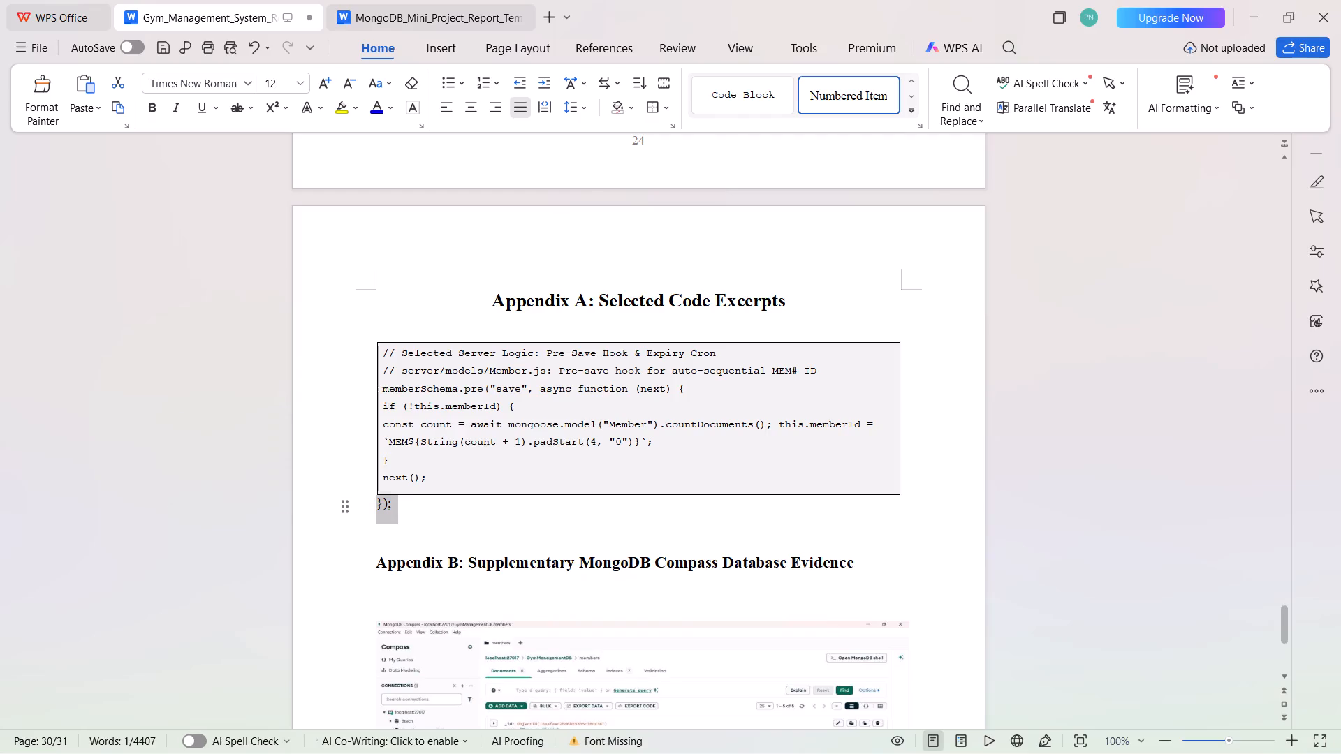
click(727, 107)
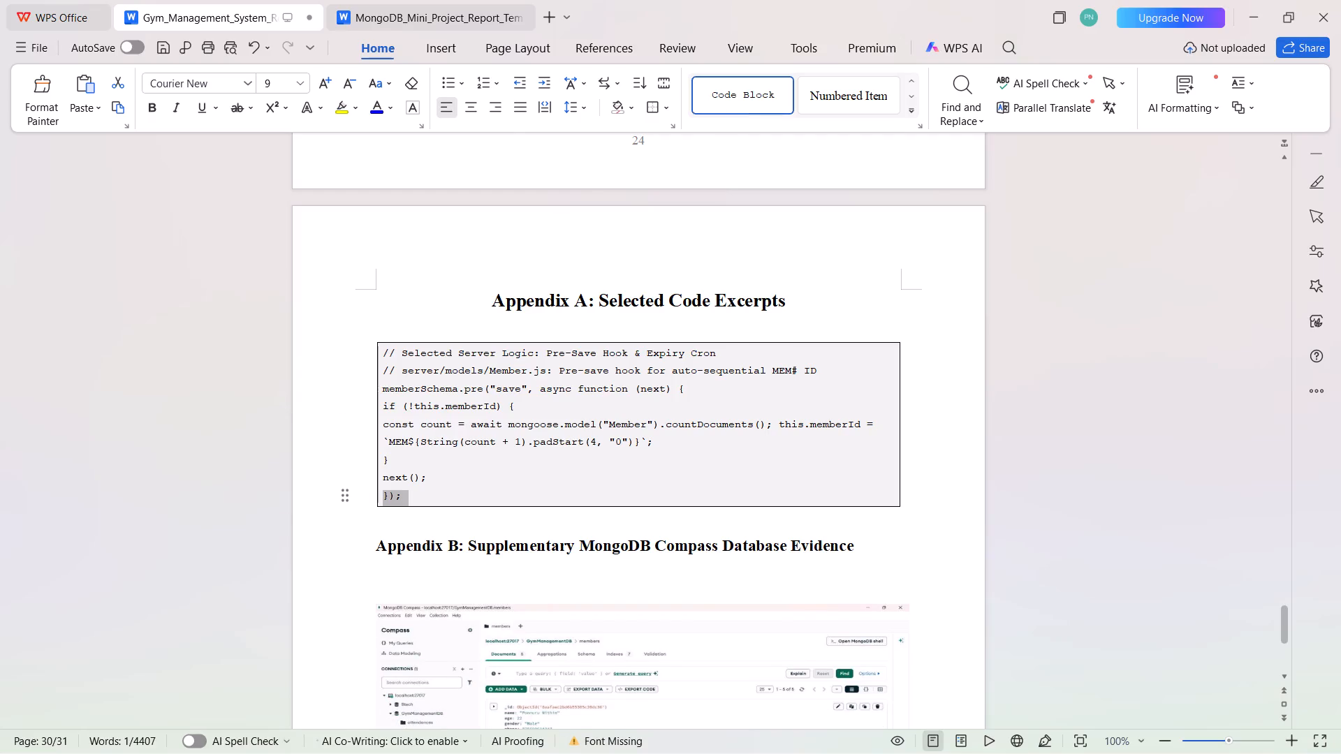
click(1168, 438)
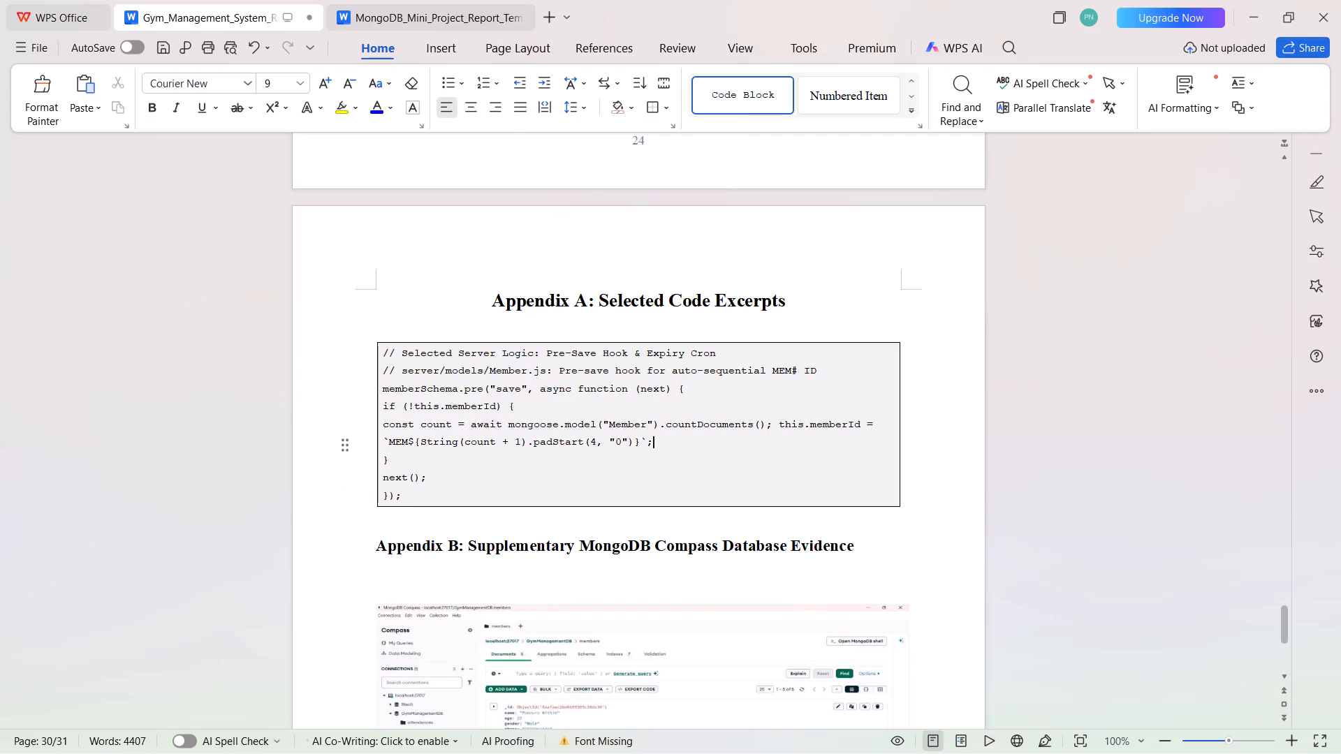
Examine the layout and page breaks of the appendices, the References list and Chapter 8.
scroll(1168, 438, down, 9)
scroll(1168, 438, up, 4)
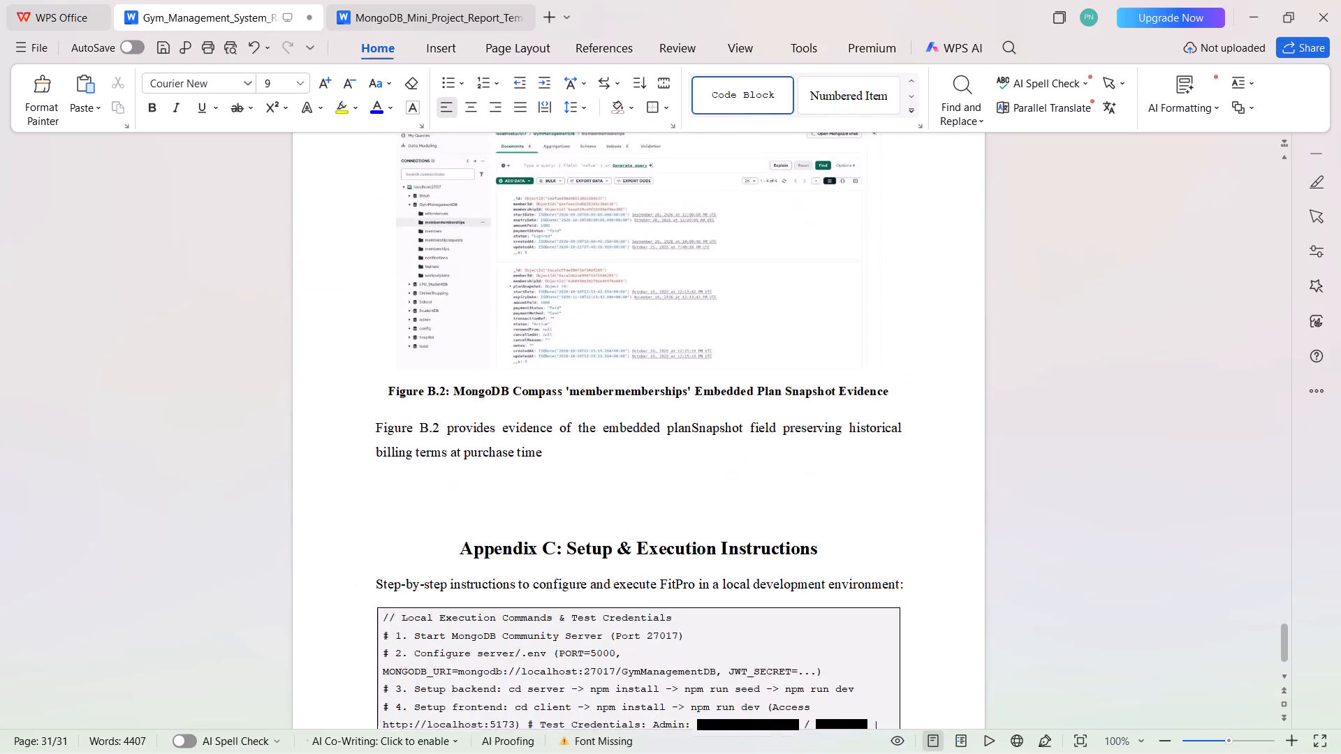
scroll(1168, 438, up, 4)
scroll(1168, 438, down, 3)
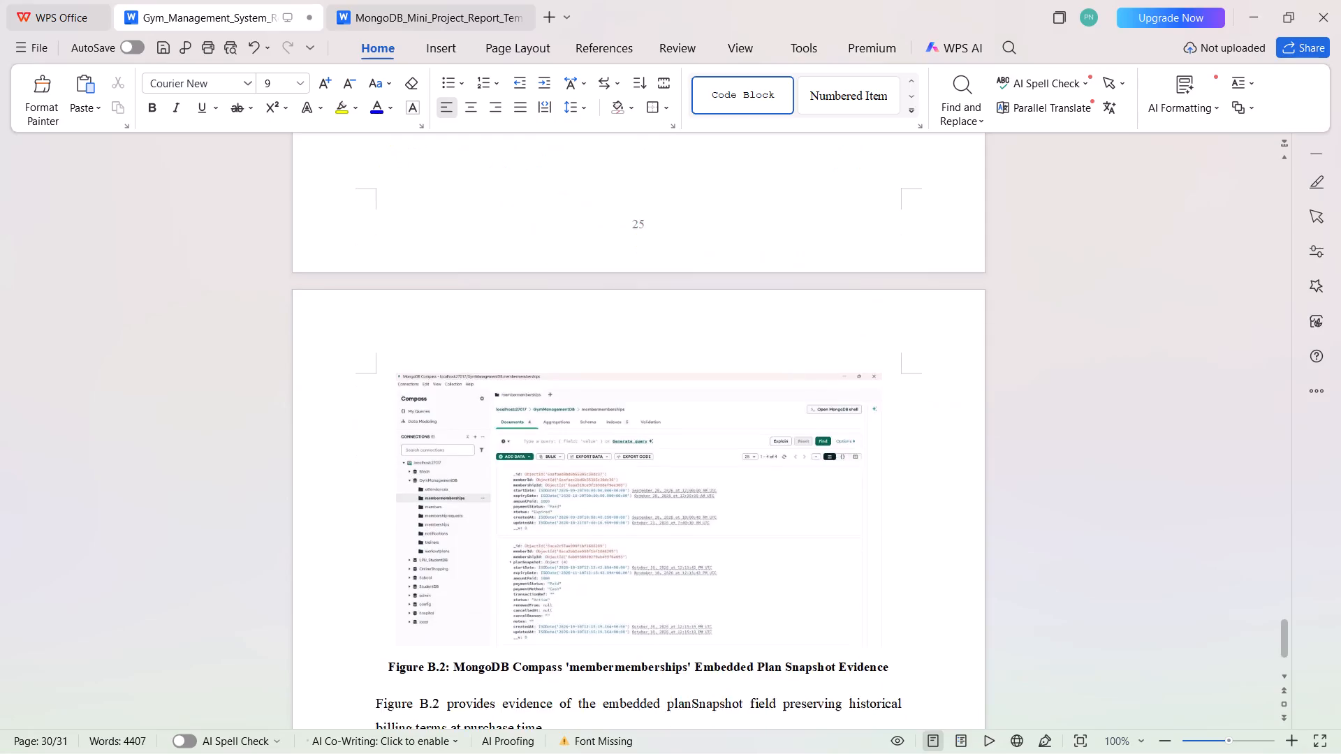
scroll(1168, 438, down, 3)
scroll(1168, 438, up, 5)
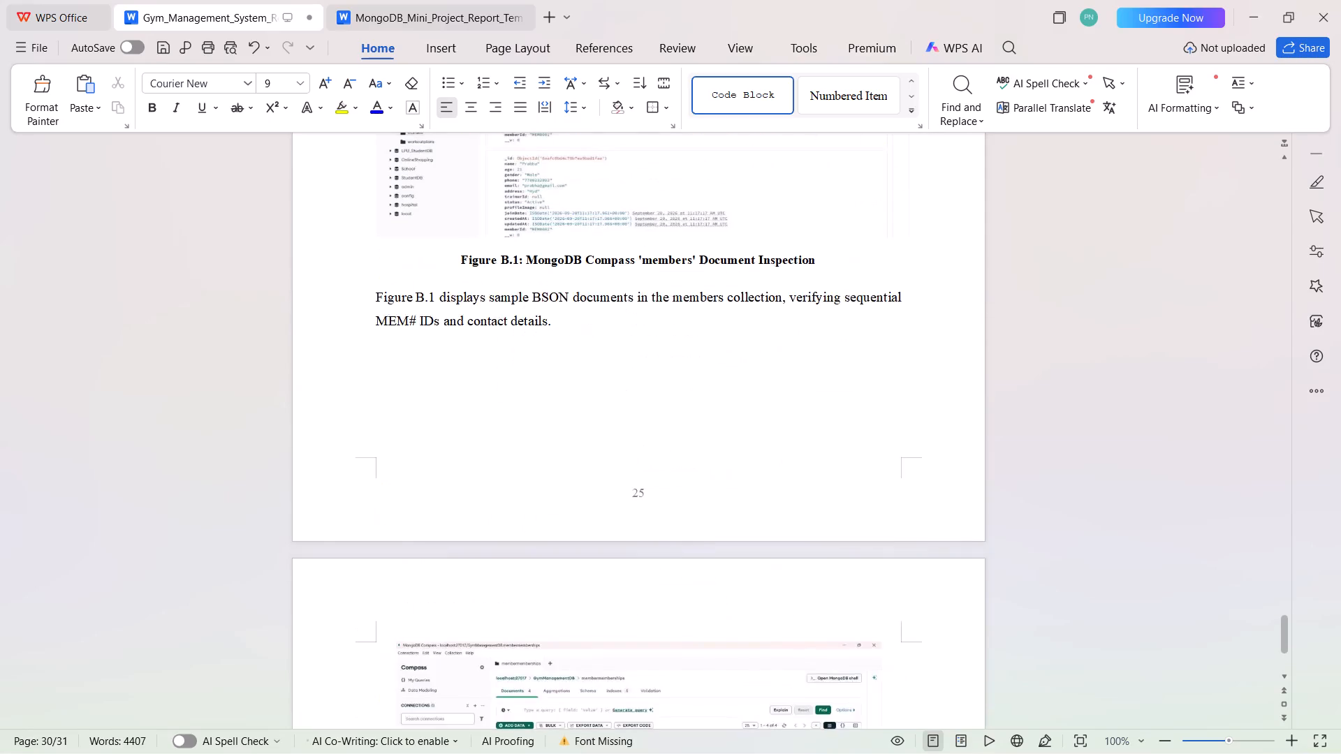
scroll(1168, 438, up, 5)
scroll(1168, 438, down, 3)
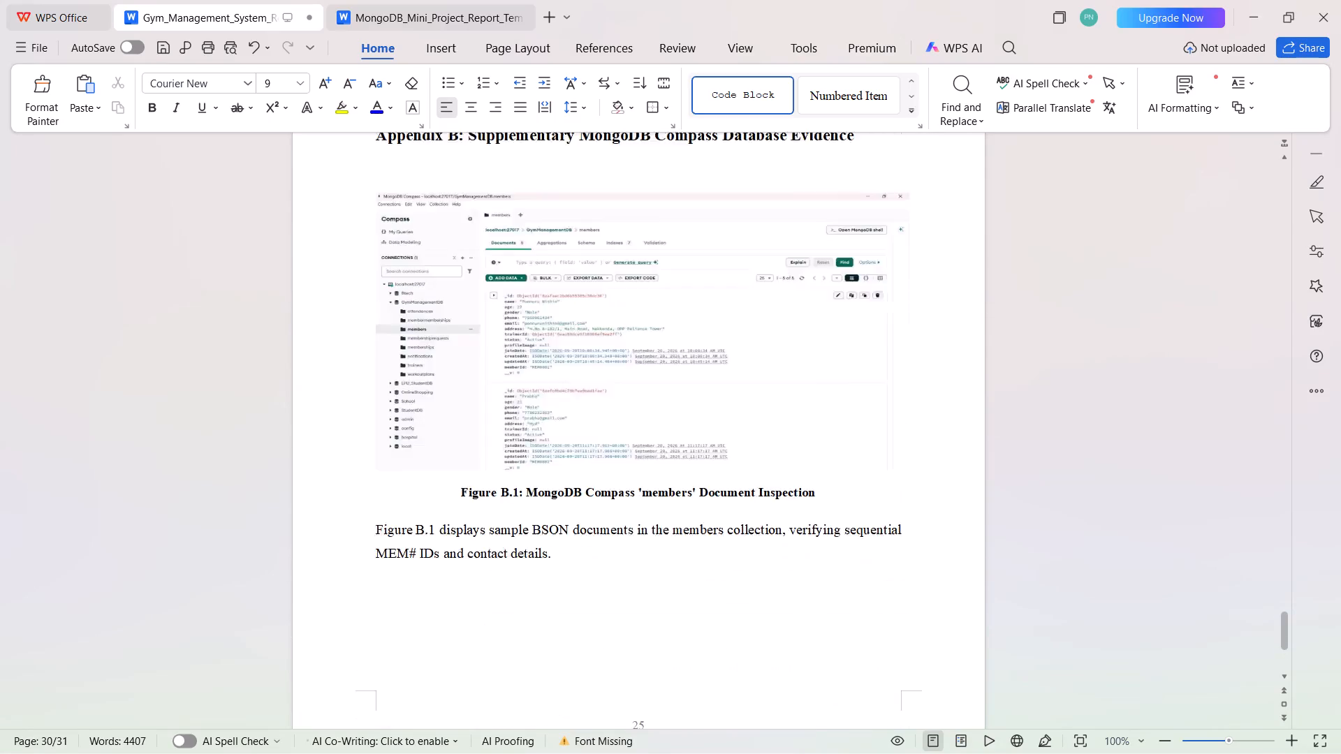
scroll(1168, 438, up, 9)
scroll(1168, 438, down, 2)
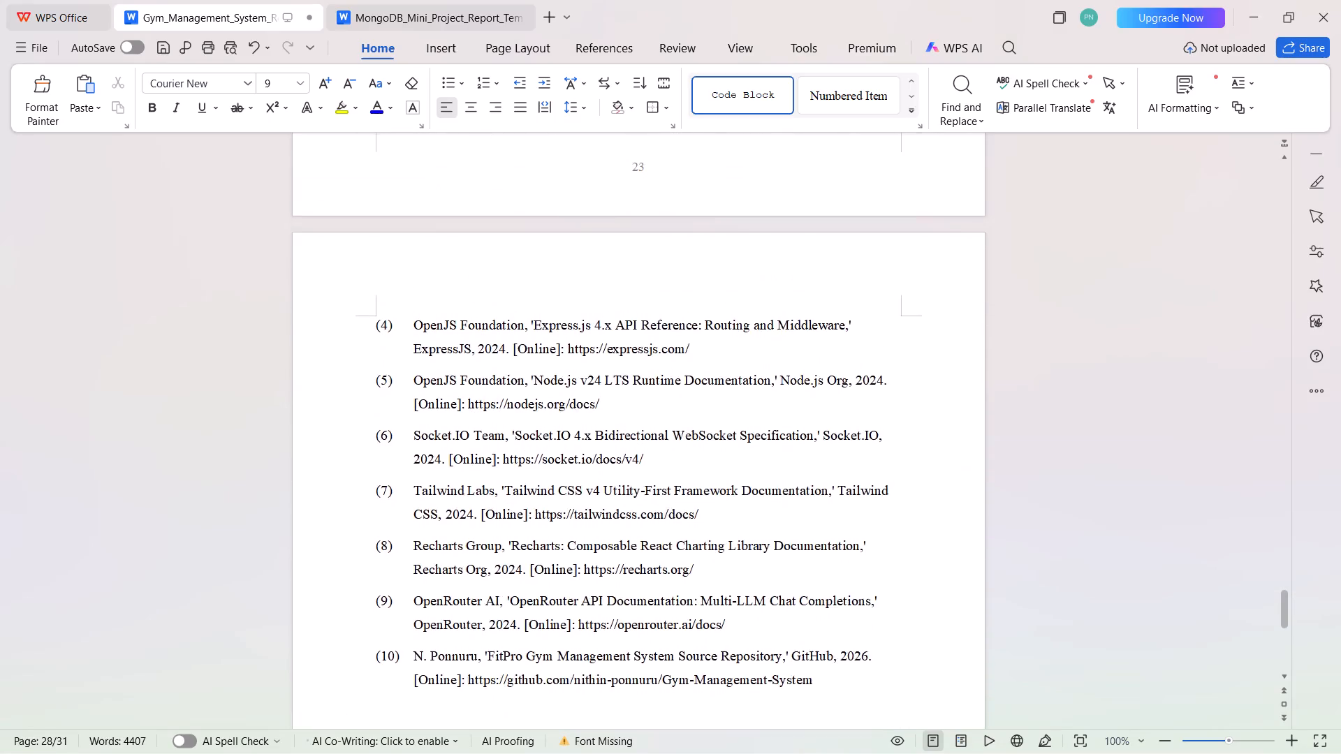
scroll(1168, 438, down, 3)
scroll(1168, 438, up, 8)
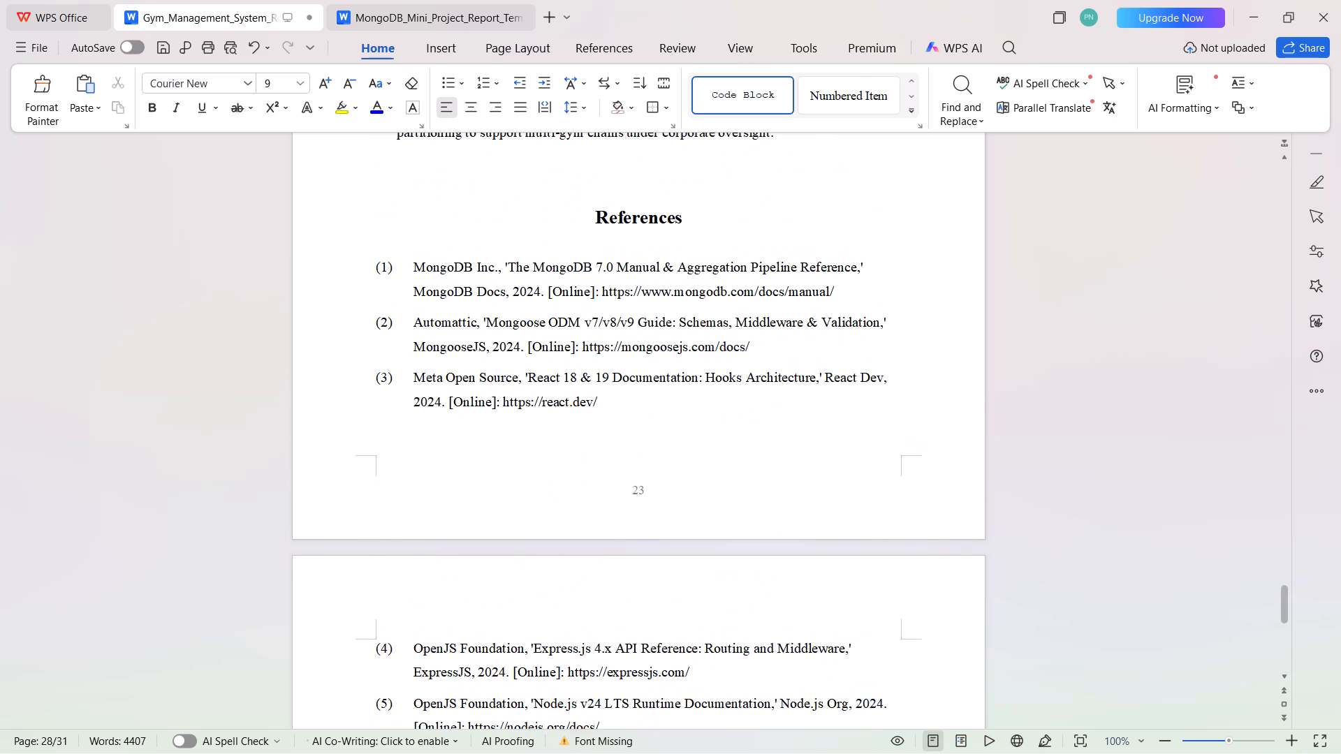
scroll(646, 269, up, 10)
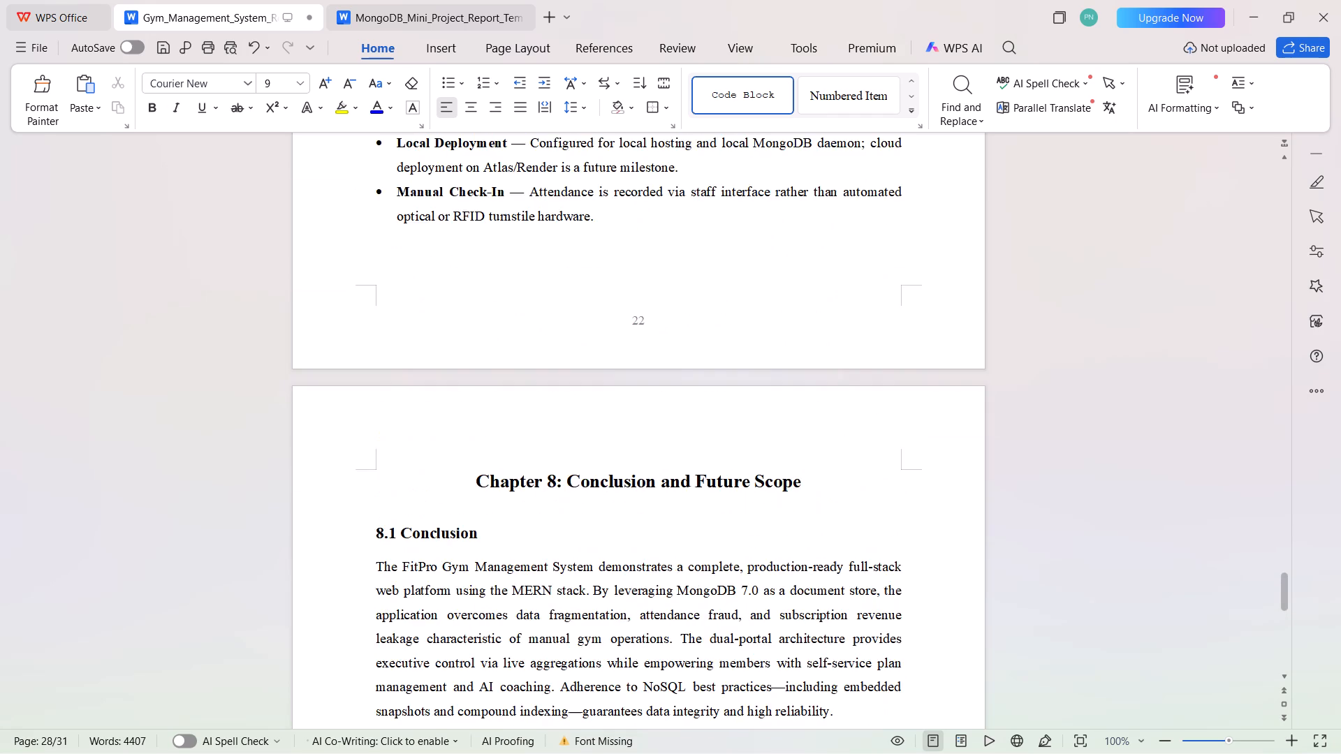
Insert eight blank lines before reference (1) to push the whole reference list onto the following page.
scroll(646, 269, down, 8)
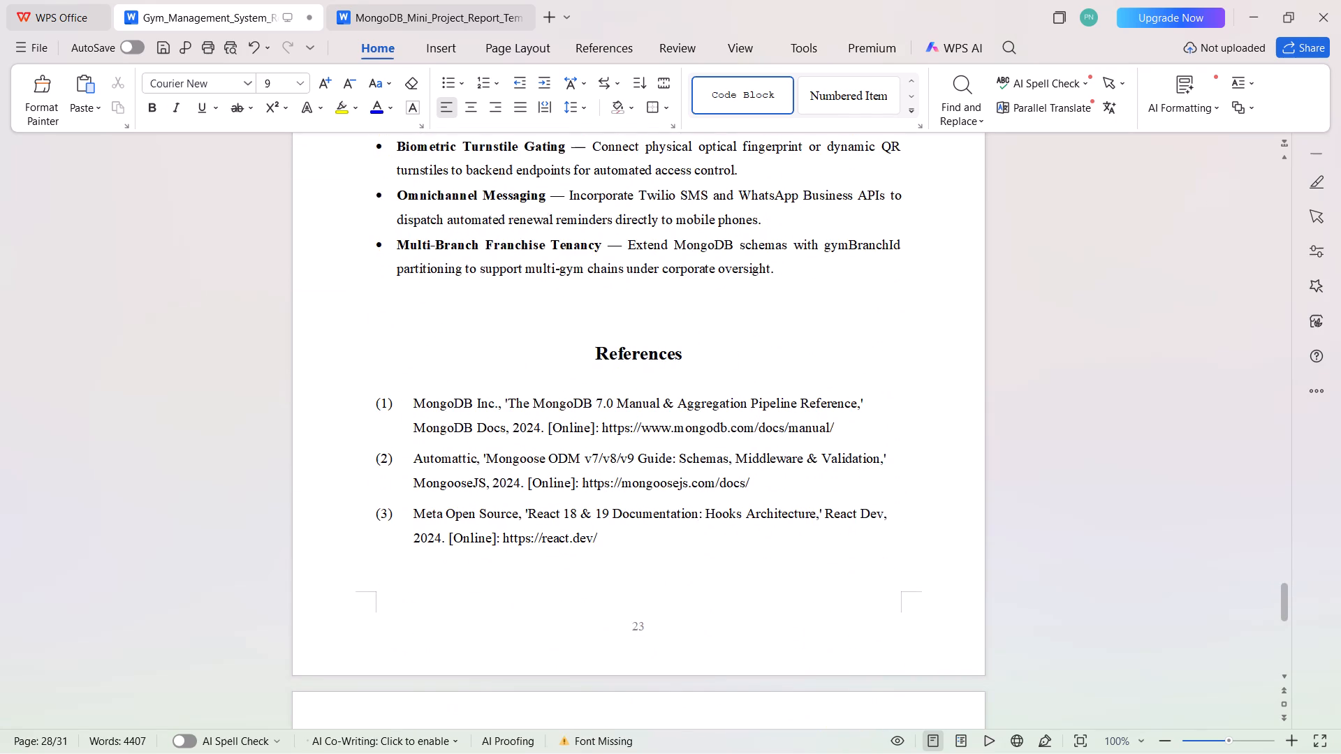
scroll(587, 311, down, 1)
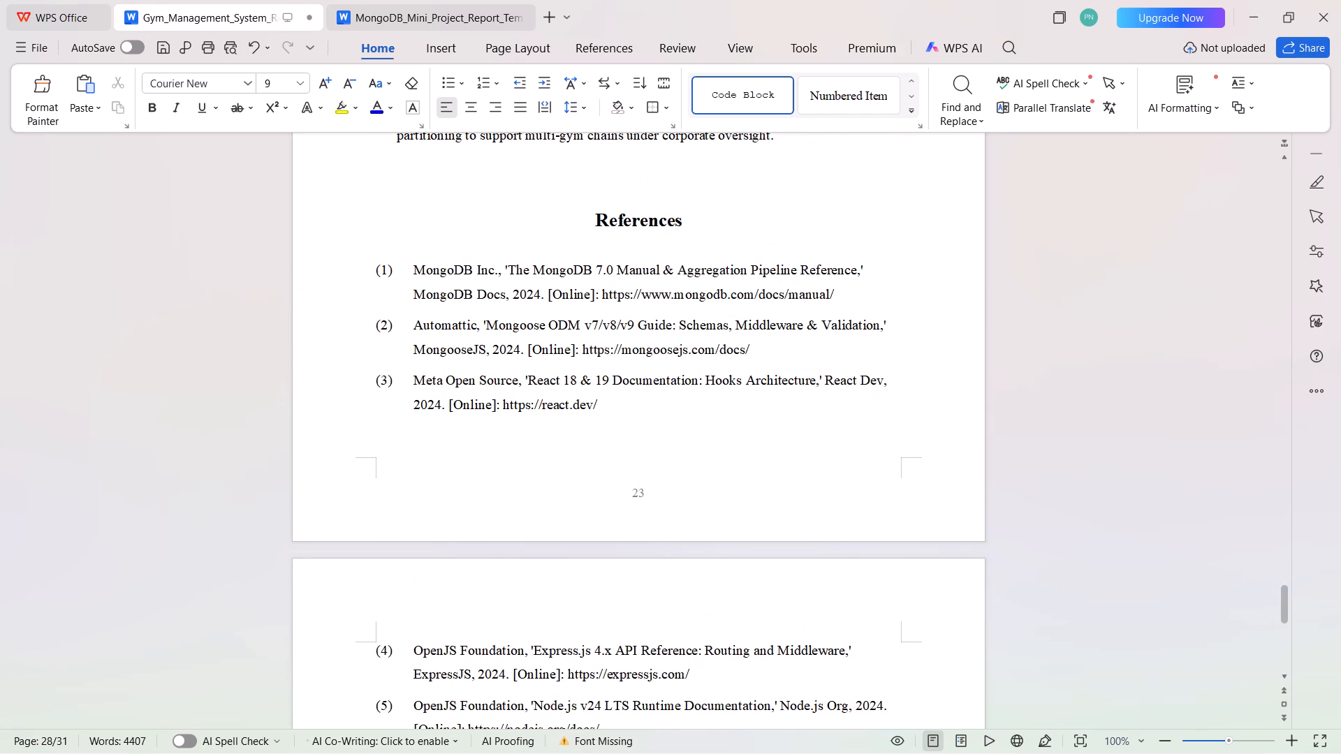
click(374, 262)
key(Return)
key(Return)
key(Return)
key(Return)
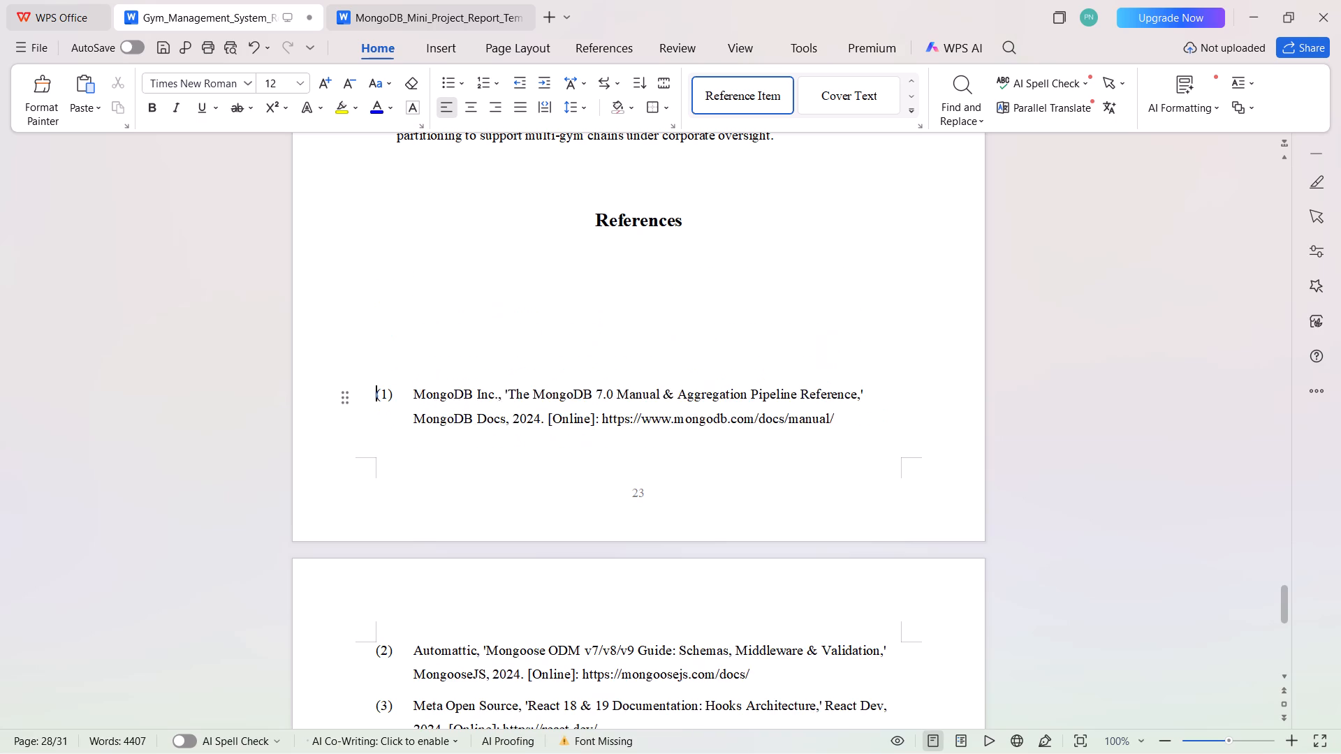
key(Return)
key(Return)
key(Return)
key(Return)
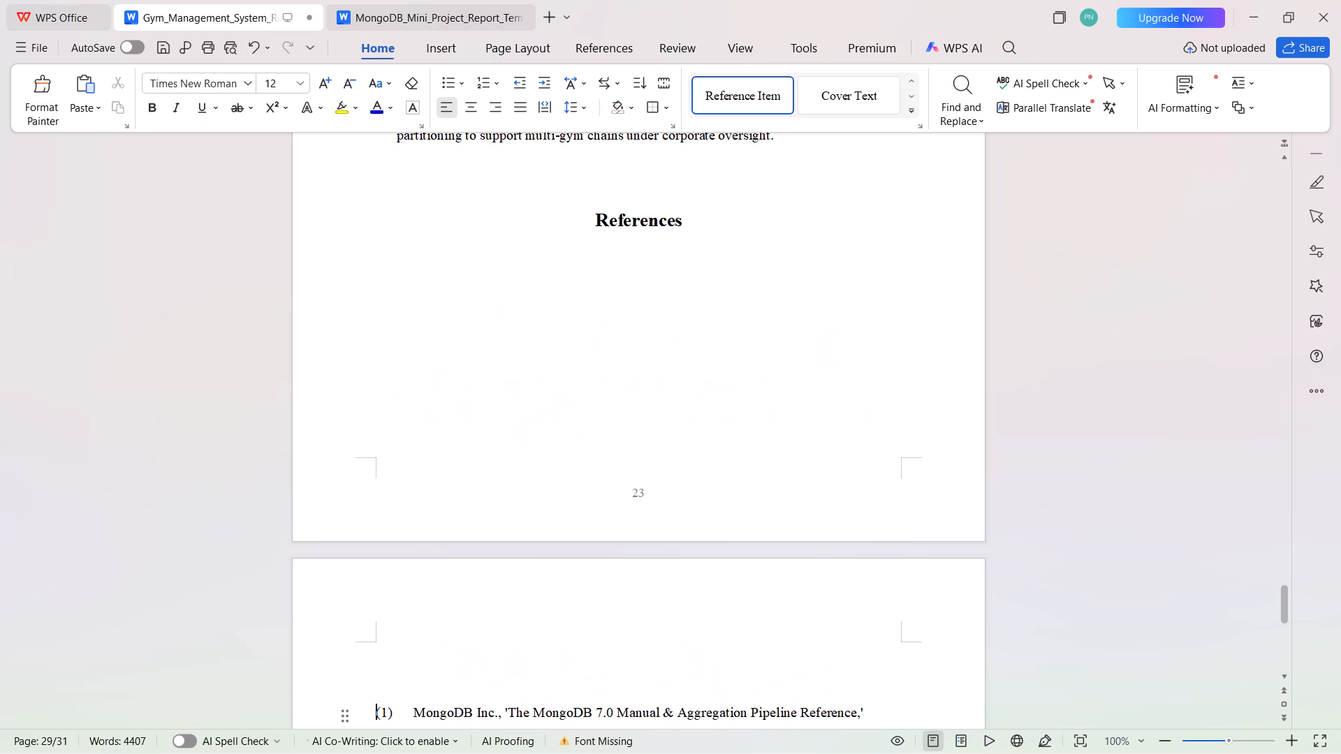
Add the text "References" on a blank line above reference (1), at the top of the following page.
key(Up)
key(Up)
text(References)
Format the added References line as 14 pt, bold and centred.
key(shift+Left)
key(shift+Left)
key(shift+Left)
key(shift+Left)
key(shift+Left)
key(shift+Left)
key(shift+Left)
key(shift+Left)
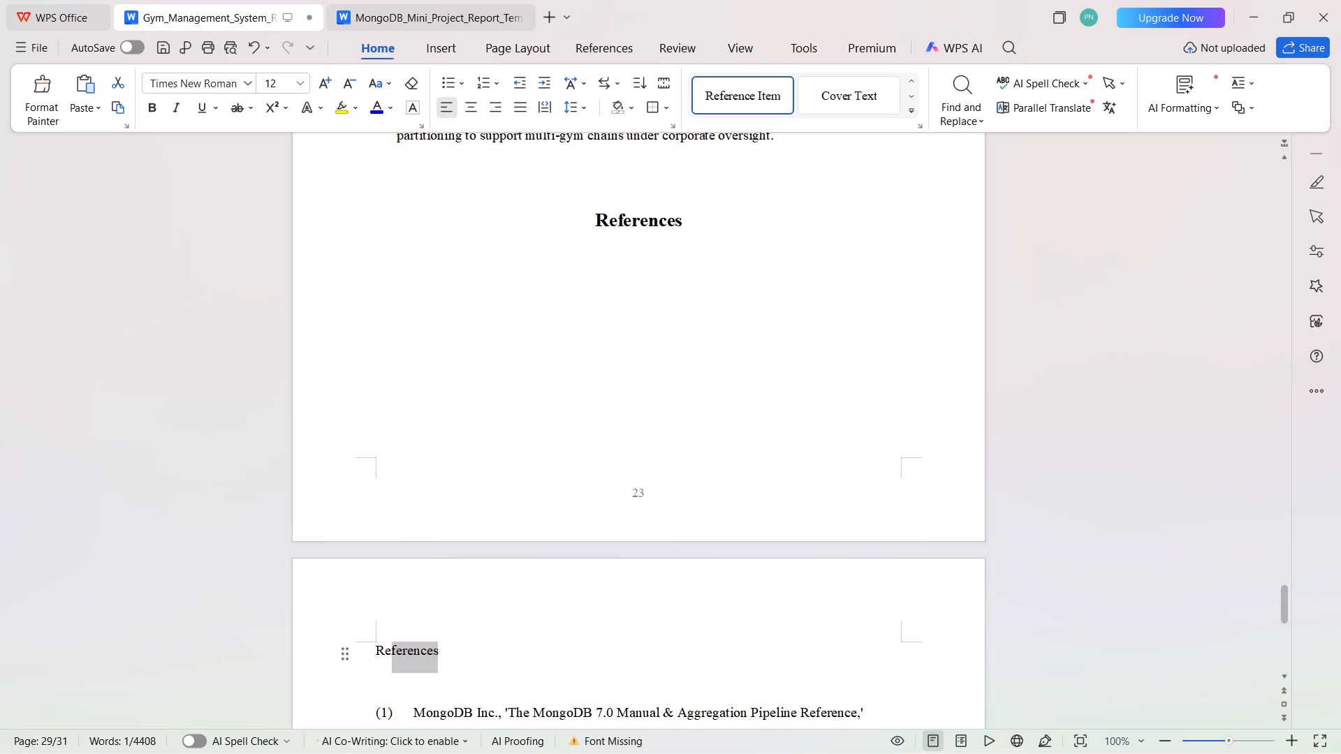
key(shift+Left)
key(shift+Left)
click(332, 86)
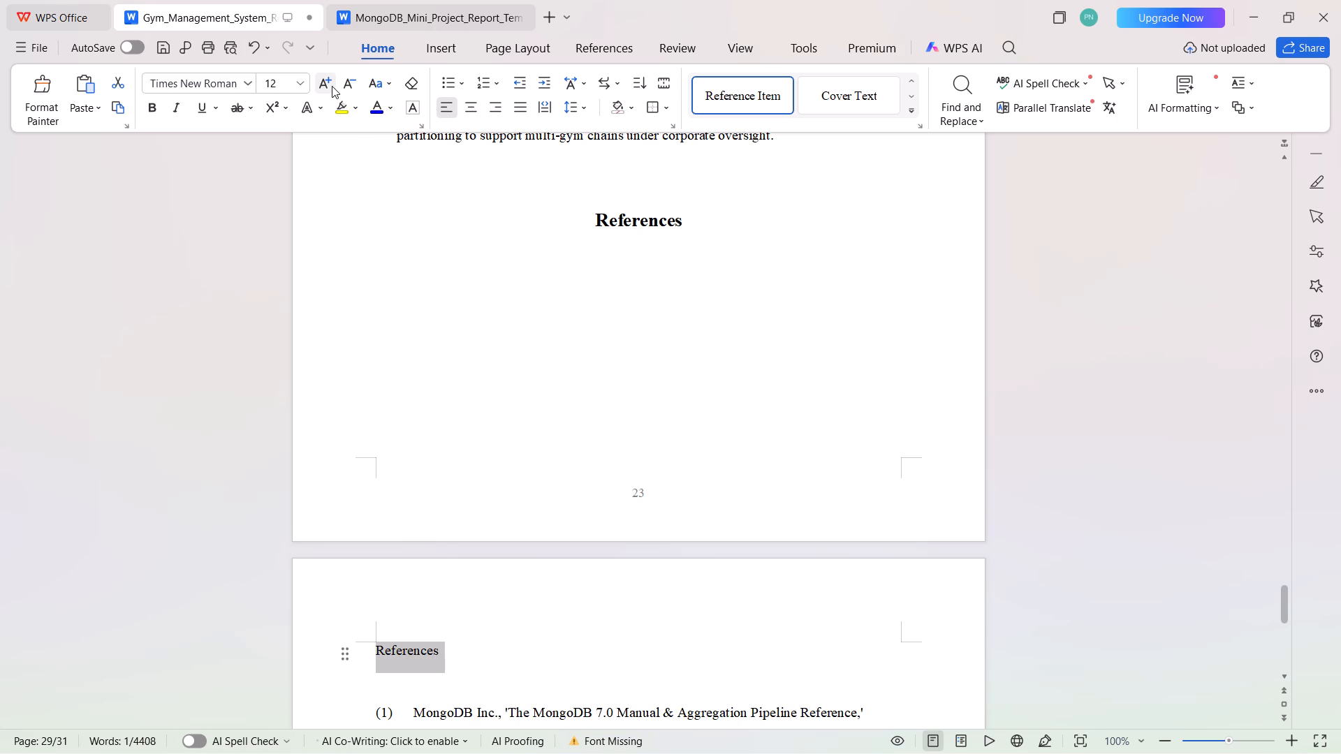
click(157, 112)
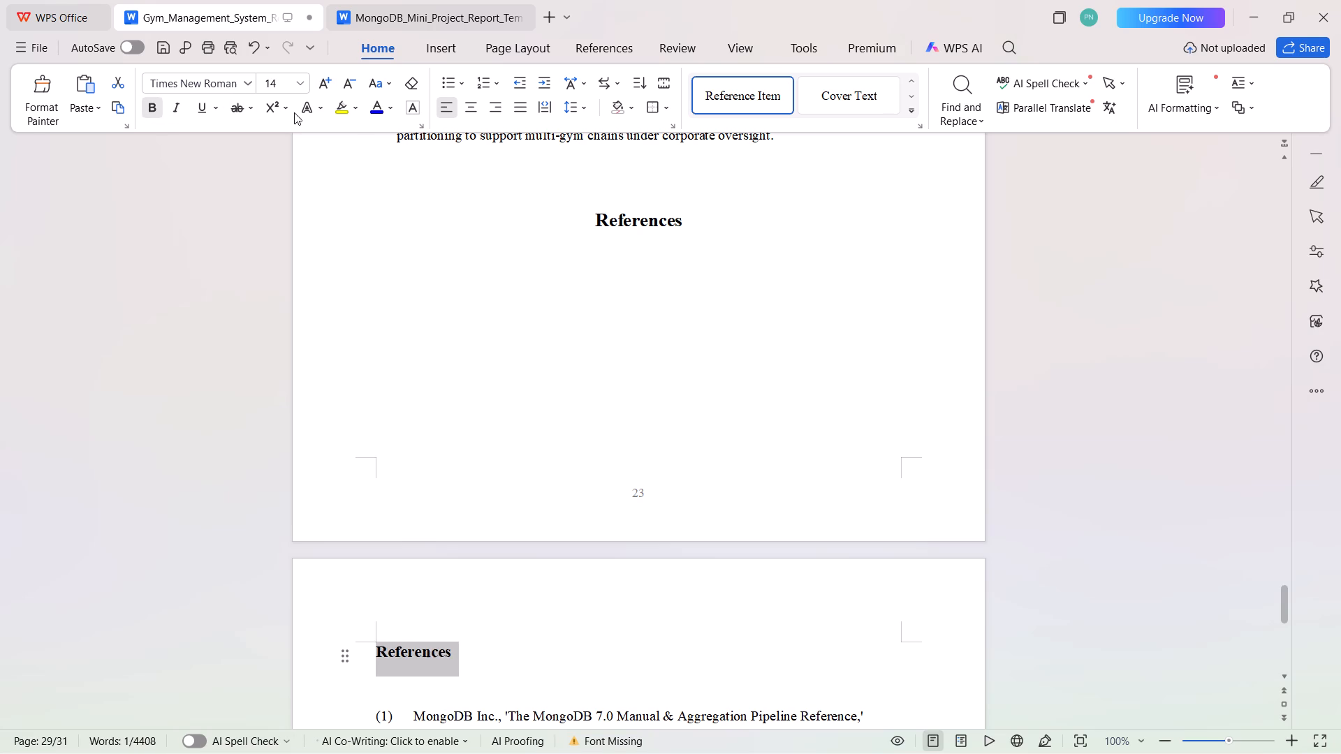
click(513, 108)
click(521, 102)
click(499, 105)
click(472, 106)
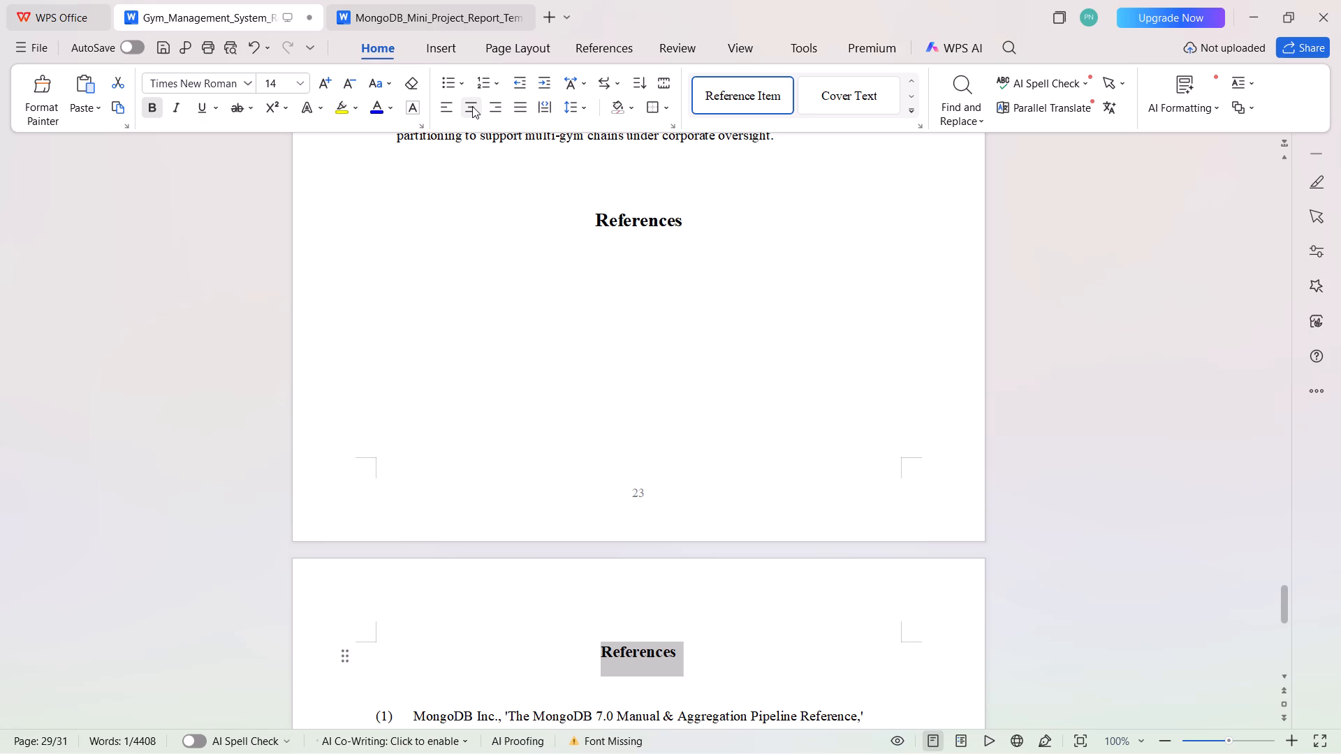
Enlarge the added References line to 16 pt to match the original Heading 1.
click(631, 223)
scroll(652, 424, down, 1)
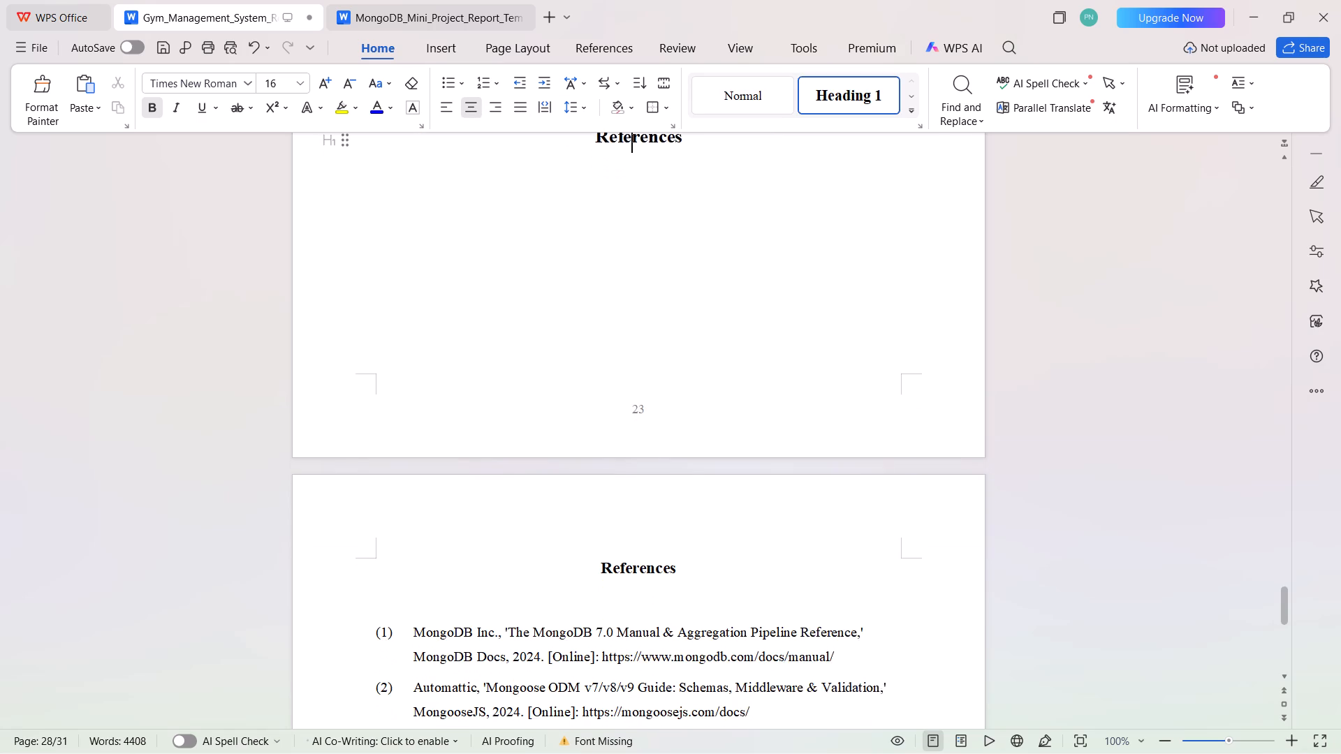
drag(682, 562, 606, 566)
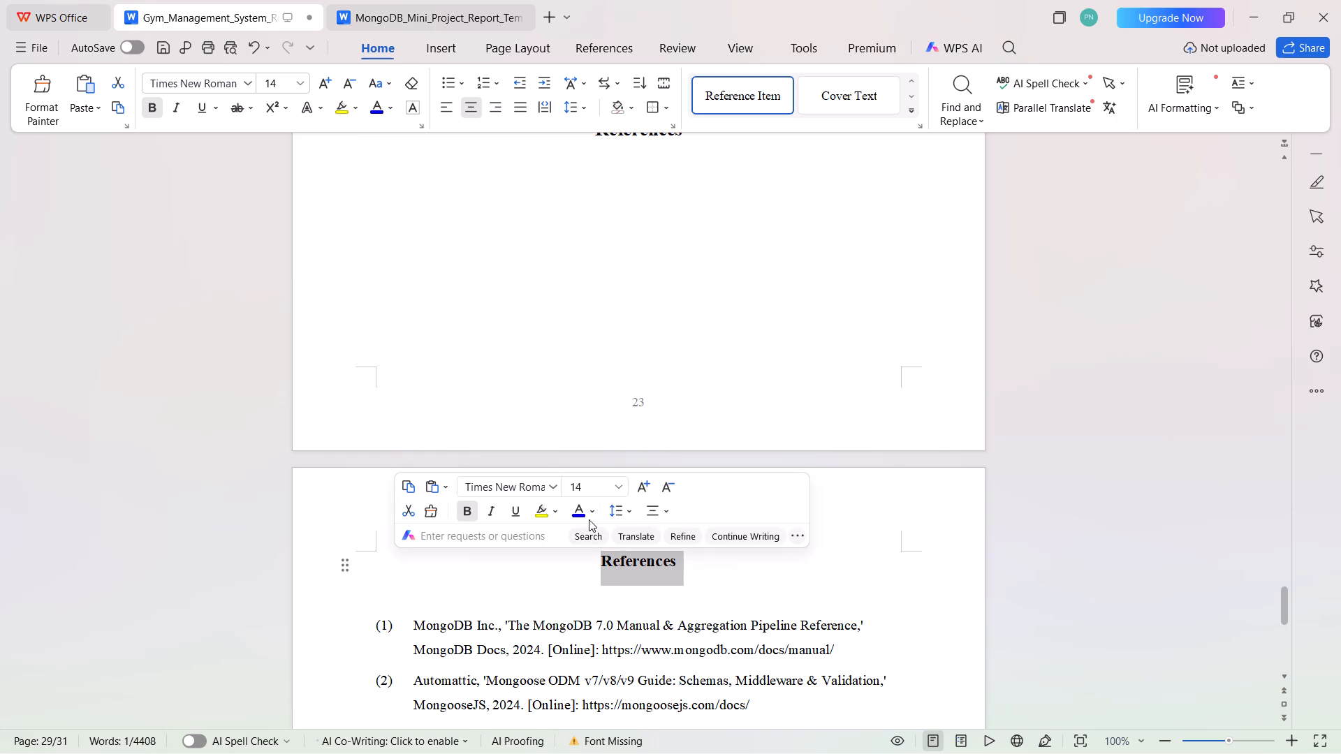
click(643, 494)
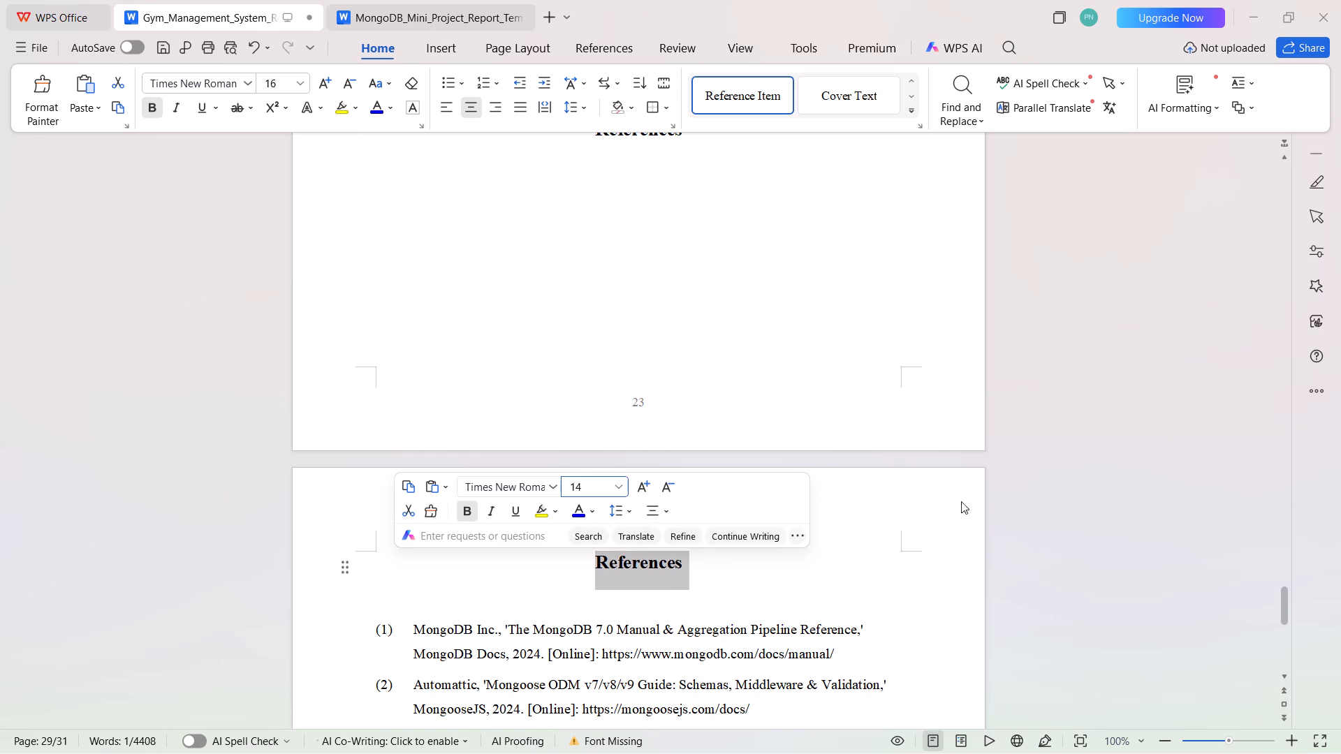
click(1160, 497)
Examine the pagination of the reference list and the space beneath the original References heading.
scroll(1160, 497, down, 8)
scroll(1160, 497, up, 3)
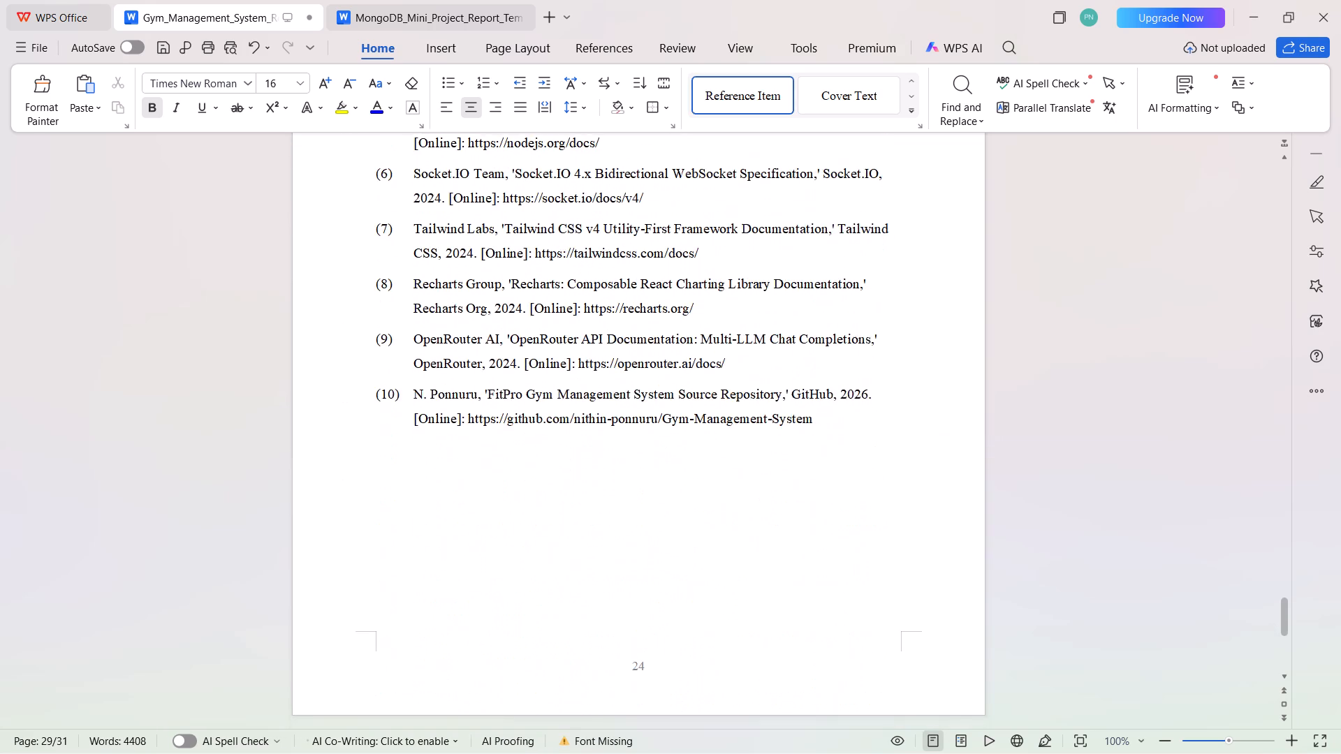
scroll(1160, 497, up, 6)
scroll(1160, 497, down, 3)
scroll(1160, 497, up, 1)
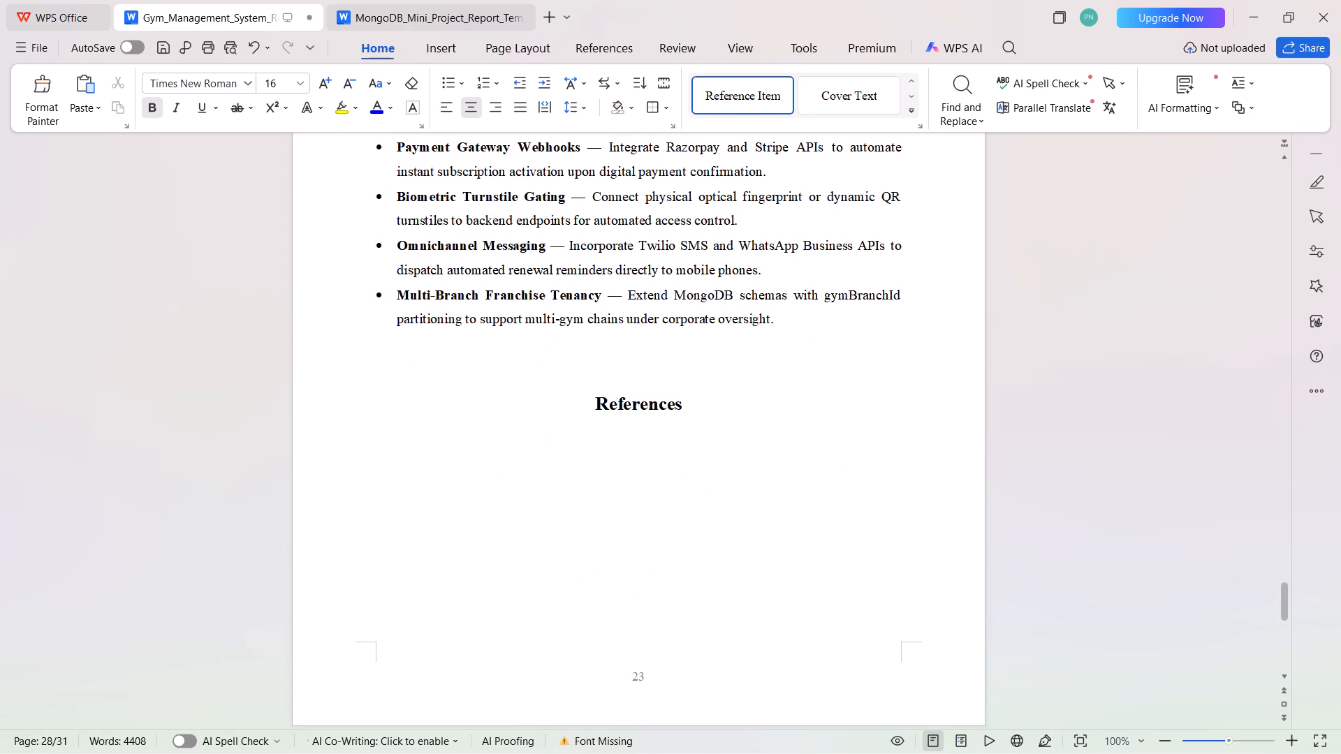
scroll(1155, 471, down, 3)
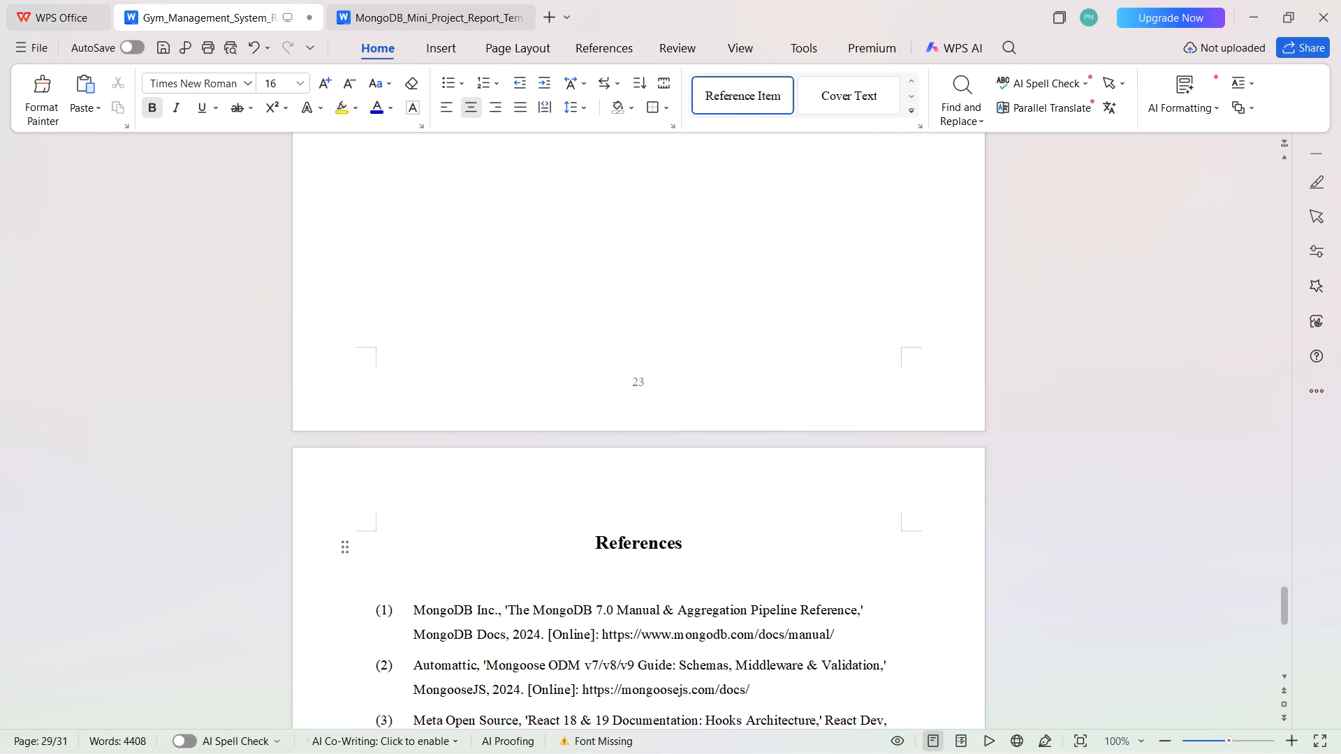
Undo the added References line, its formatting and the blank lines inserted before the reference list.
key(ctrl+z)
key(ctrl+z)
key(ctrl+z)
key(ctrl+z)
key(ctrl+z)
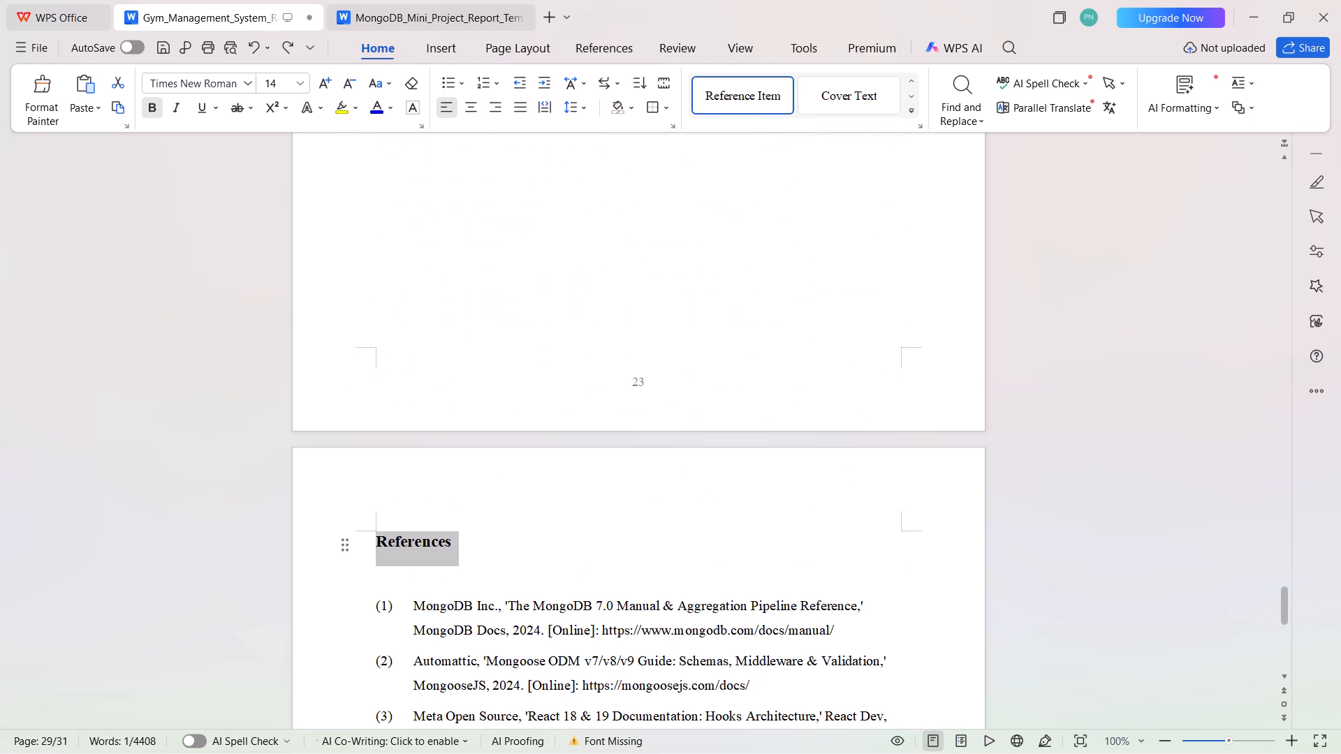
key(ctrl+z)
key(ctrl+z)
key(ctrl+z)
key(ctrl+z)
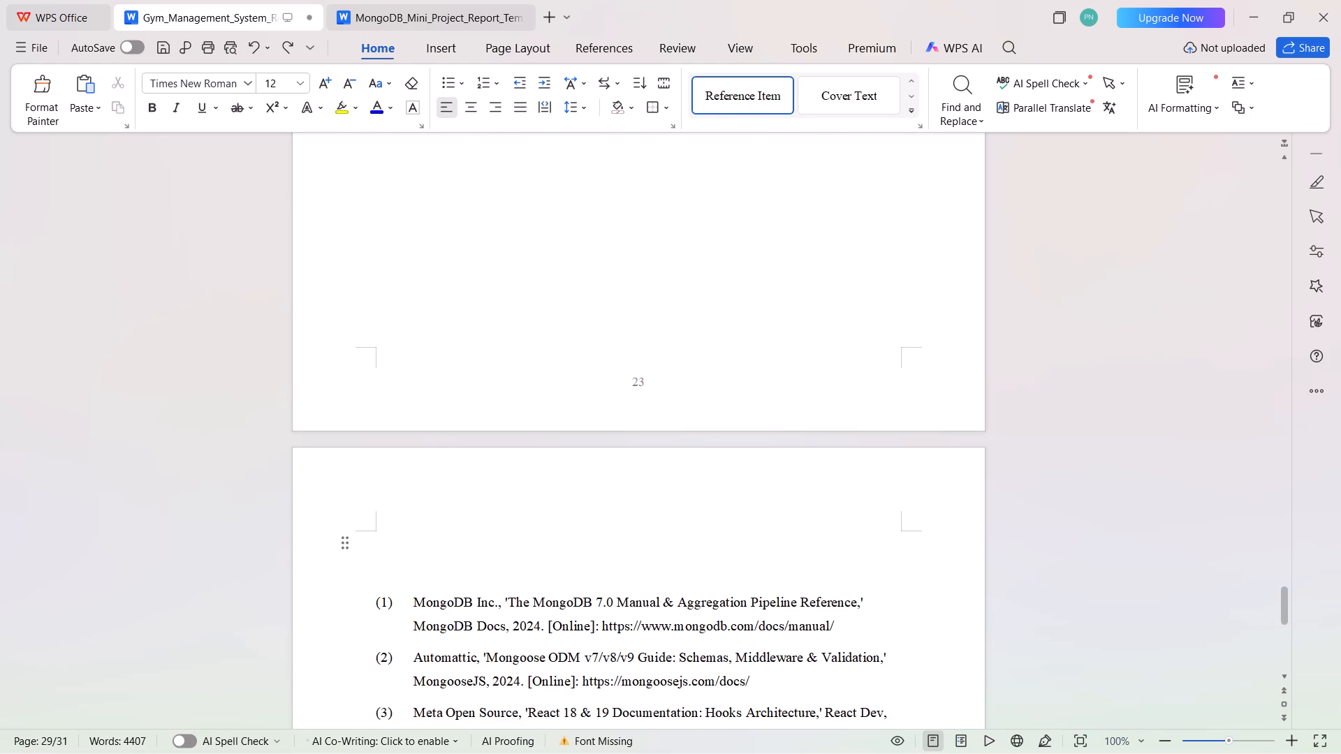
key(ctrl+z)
Remove the empty space between the last Future Enhancements bullet and the References heading.
scroll(1155, 471, up, 2)
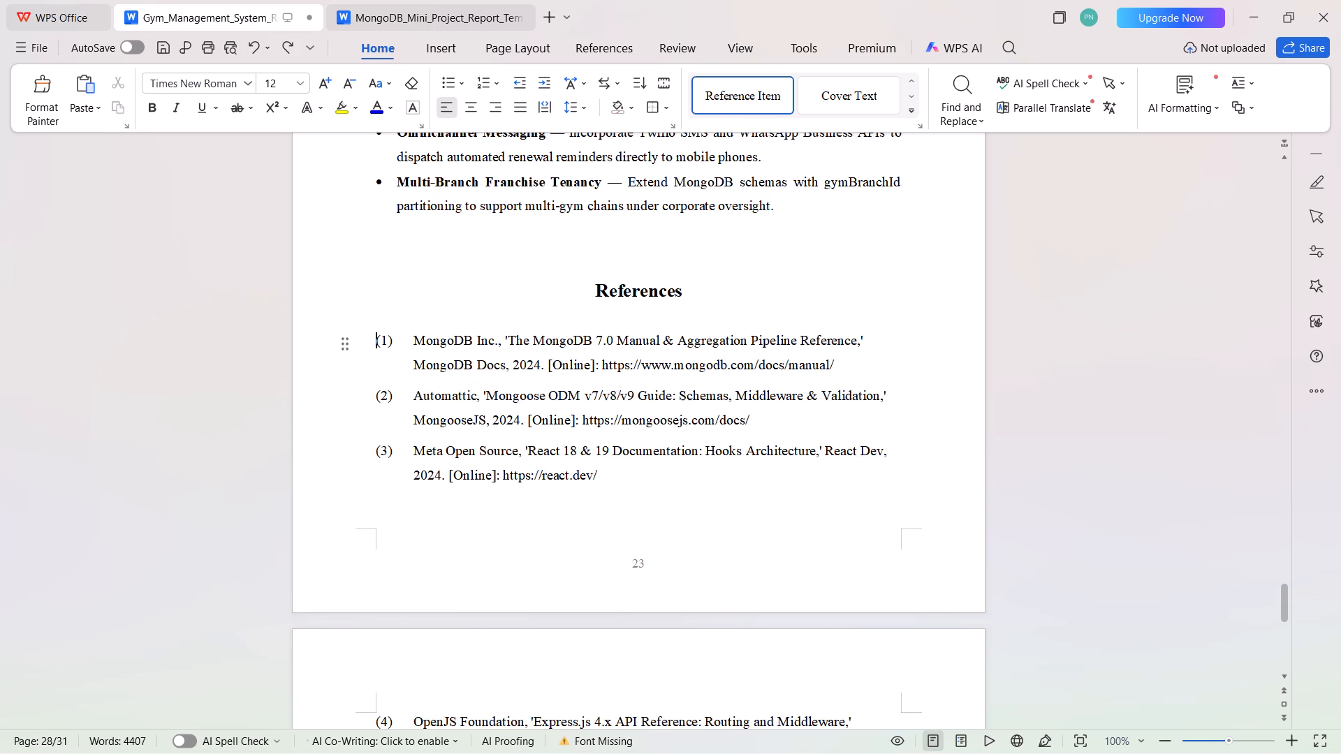
click(606, 277)
key(BackSpace)
key(BackSpace)
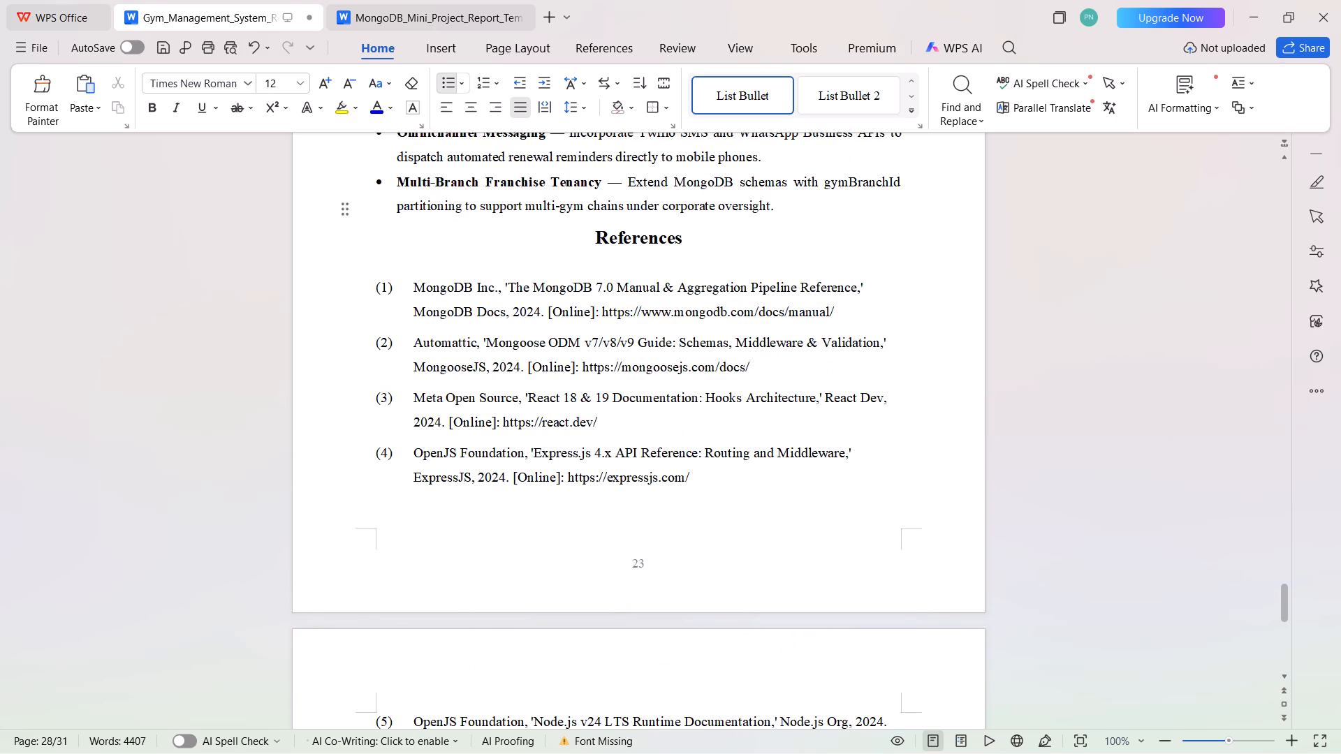
Examine how the References list breaks across its two pages and how Chapter 8 fills the page above it.
click(587, 270)
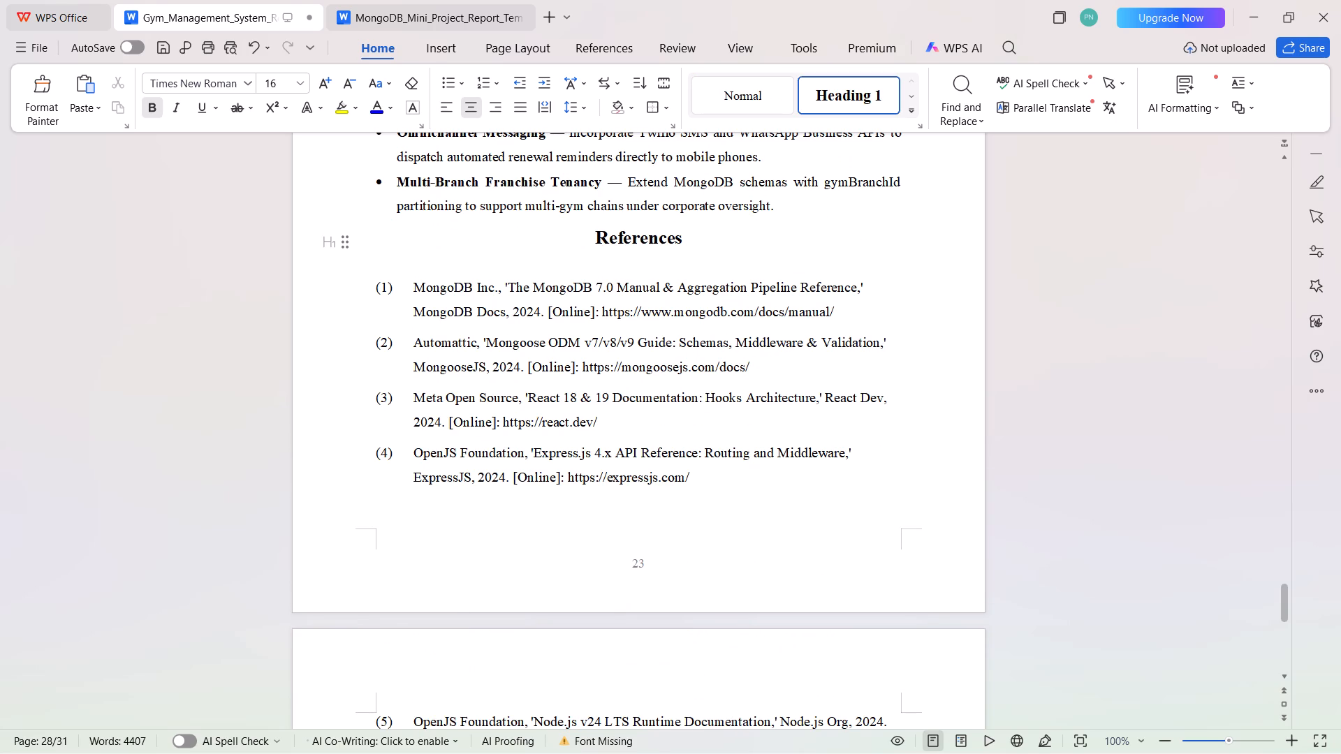
key(Down)
key(Down)
key(Down)
key(Down)
key(Down)
key(Down)
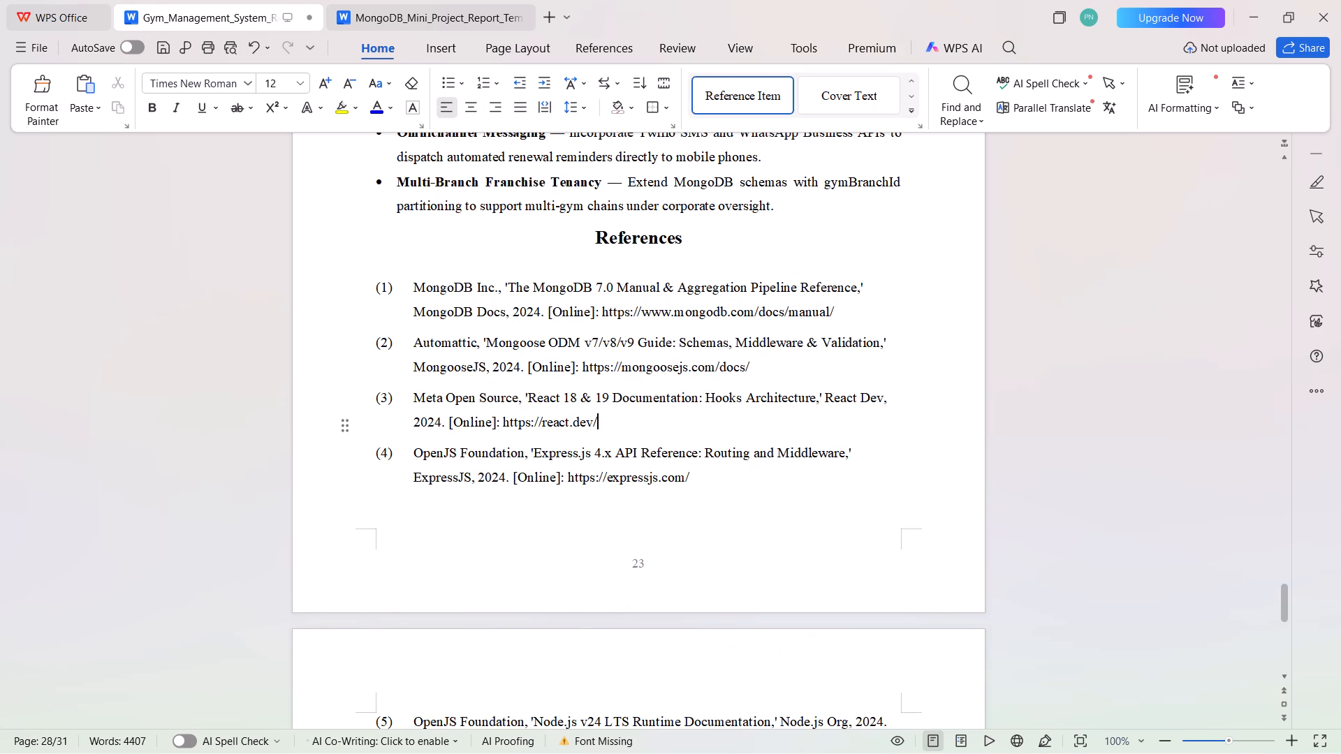
scroll(587, 270, down, 5)
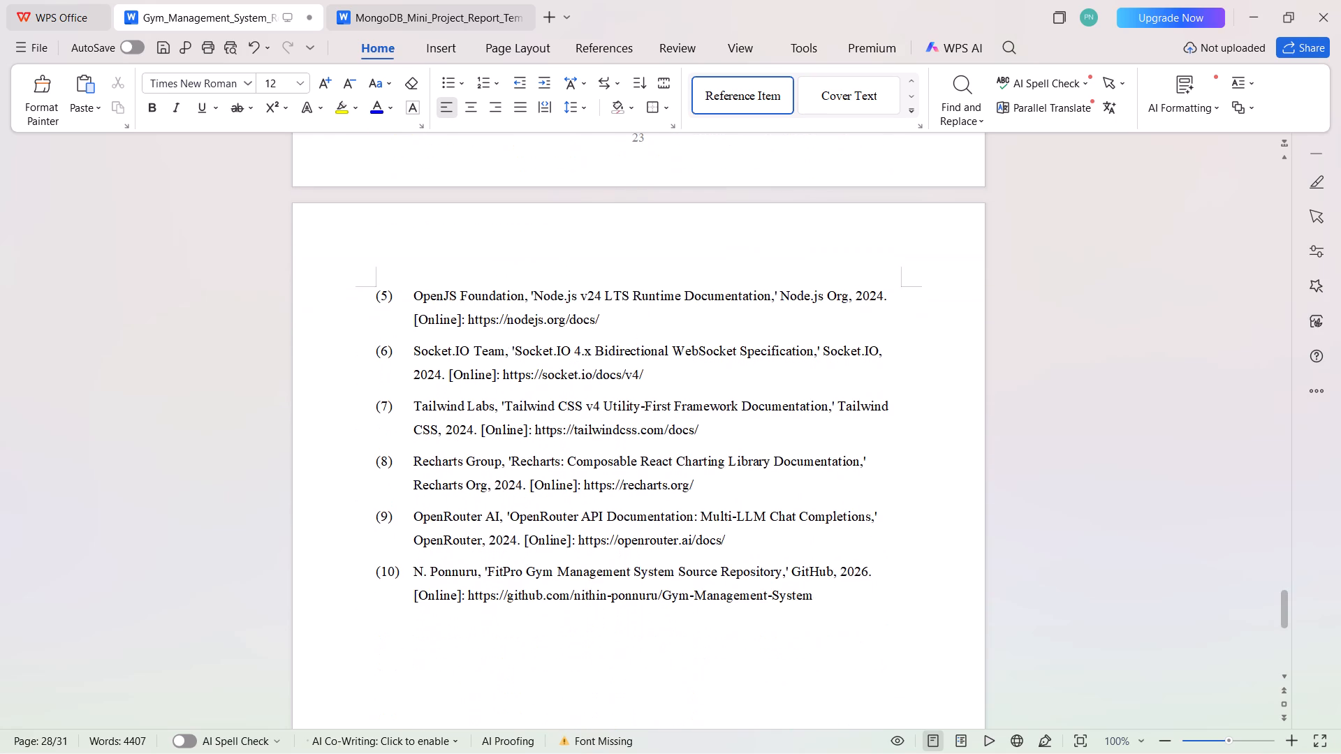
scroll(643, 468, down, 1)
scroll(826, 499, up, 2)
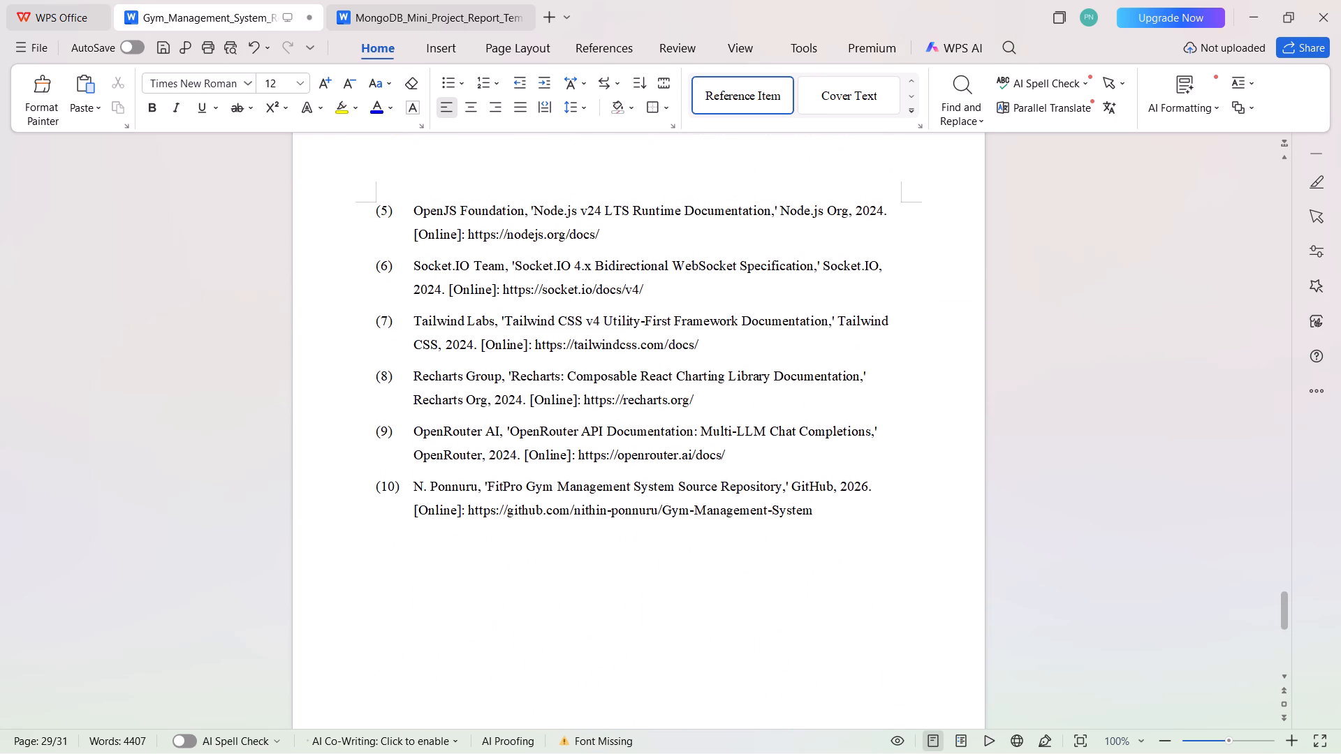
scroll(826, 499, up, 5)
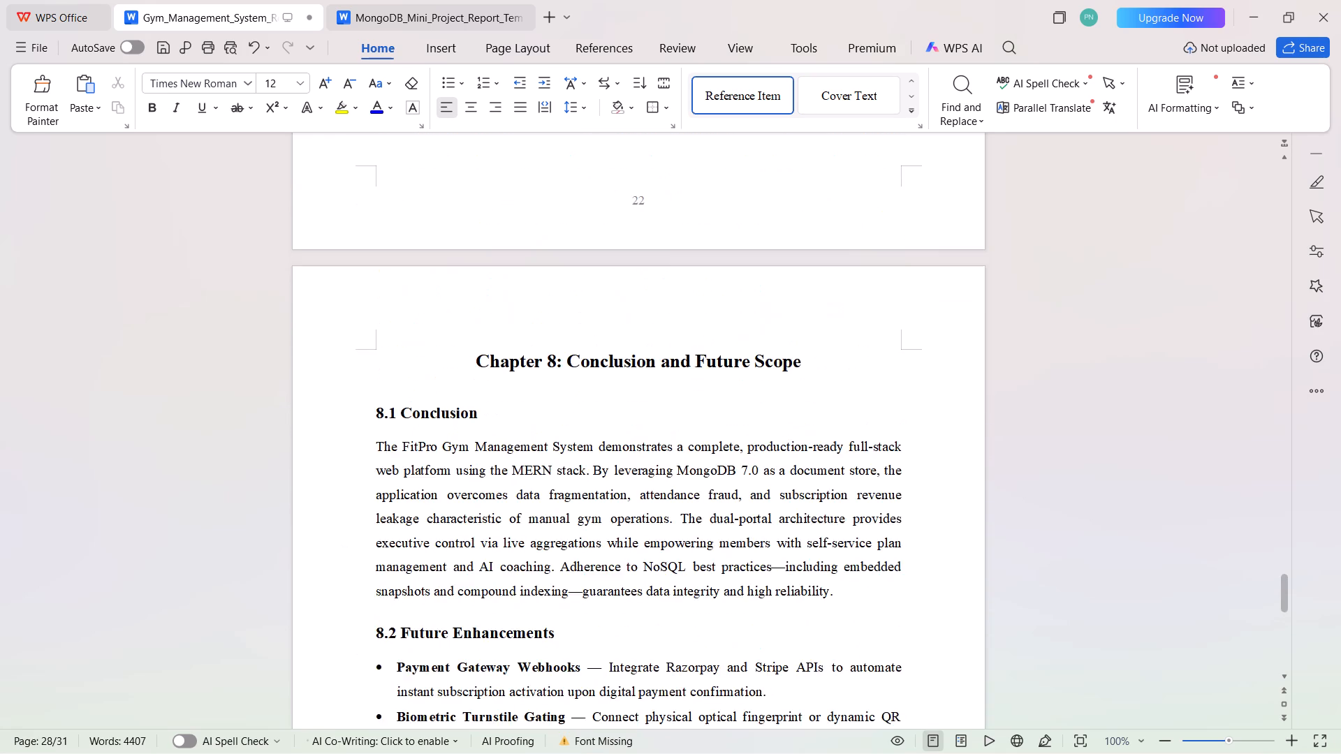
scroll(826, 499, up, 2)
scroll(826, 499, down, 6)
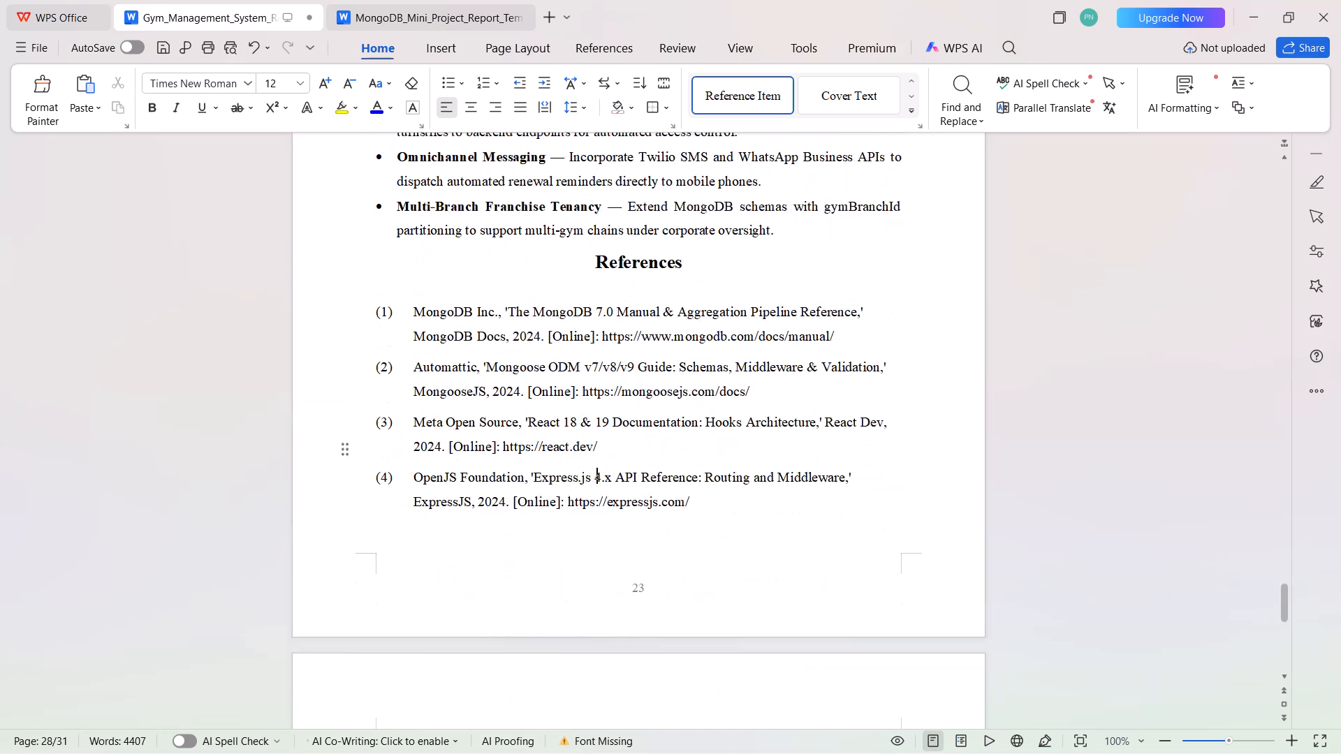
scroll(826, 499, down, 3)
scroll(808, 681, down, 2)
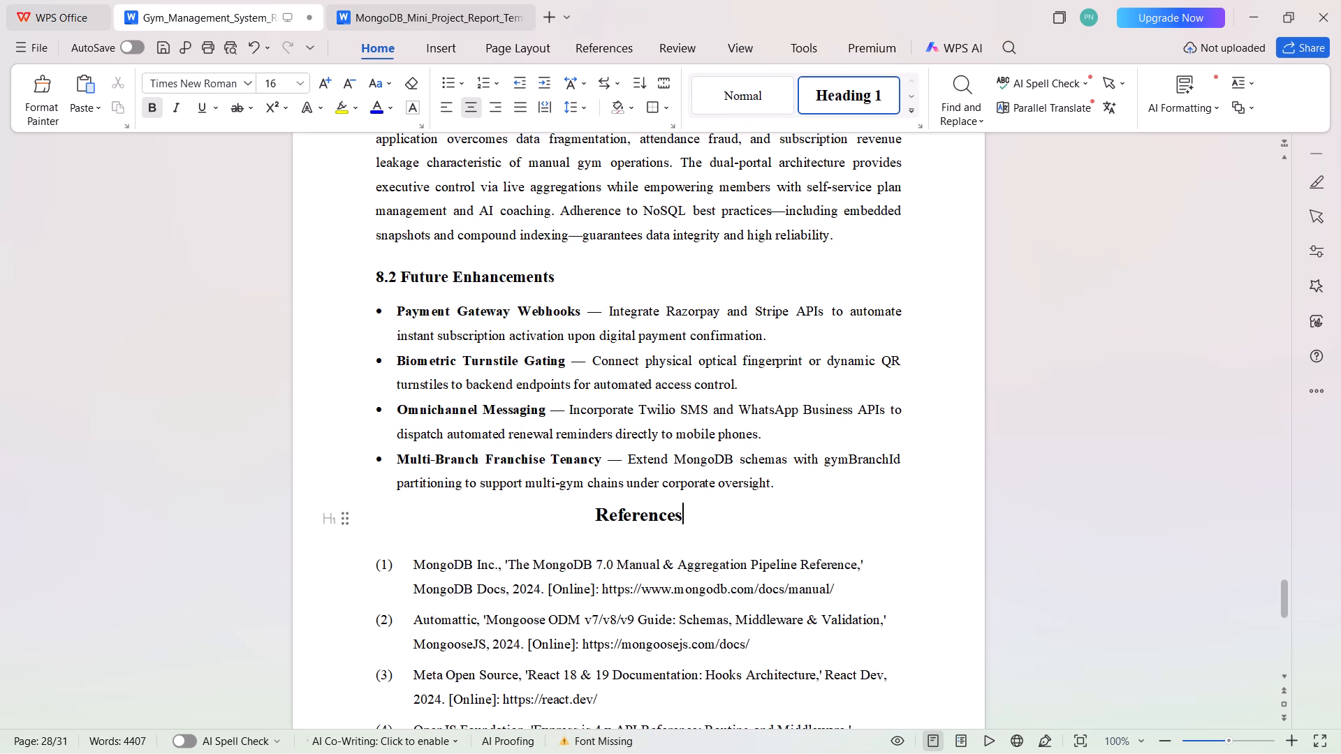
key(Return)
scroll(592, 515, down, 3)
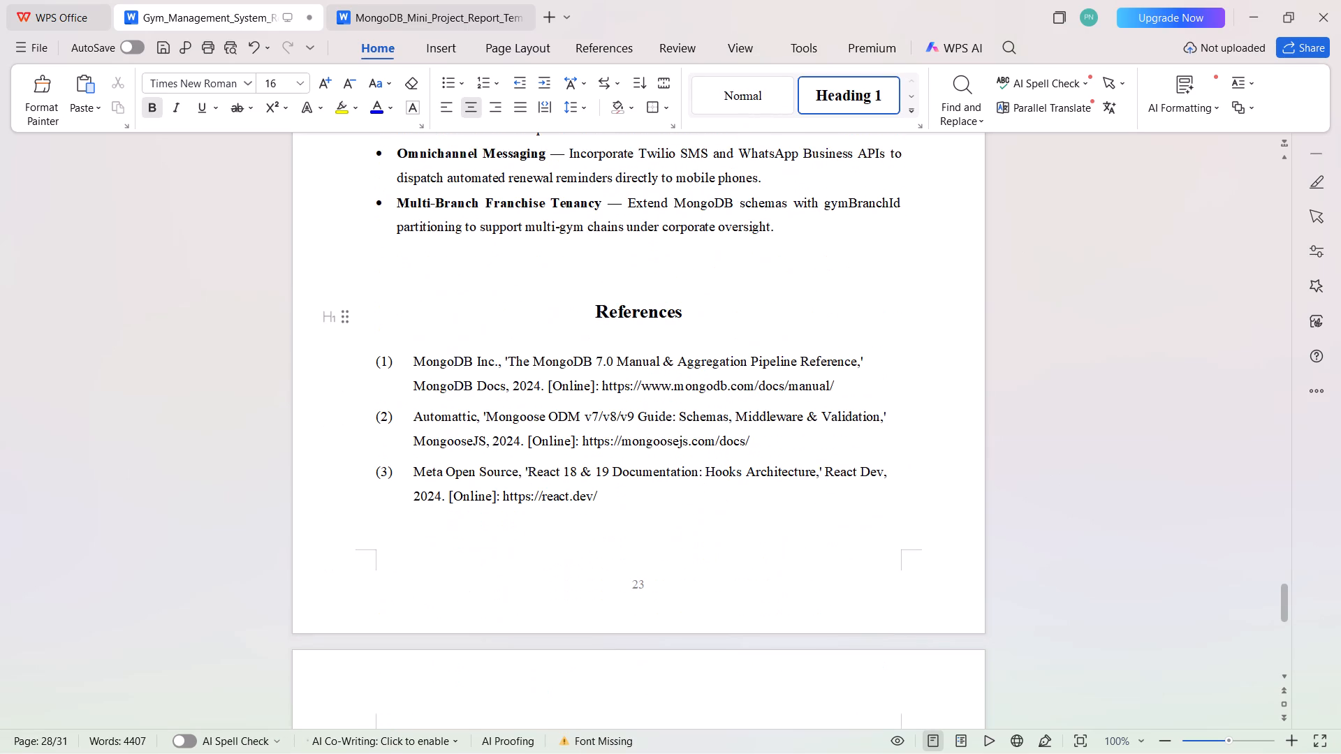
key(Return)
key(Return)
key(Return)
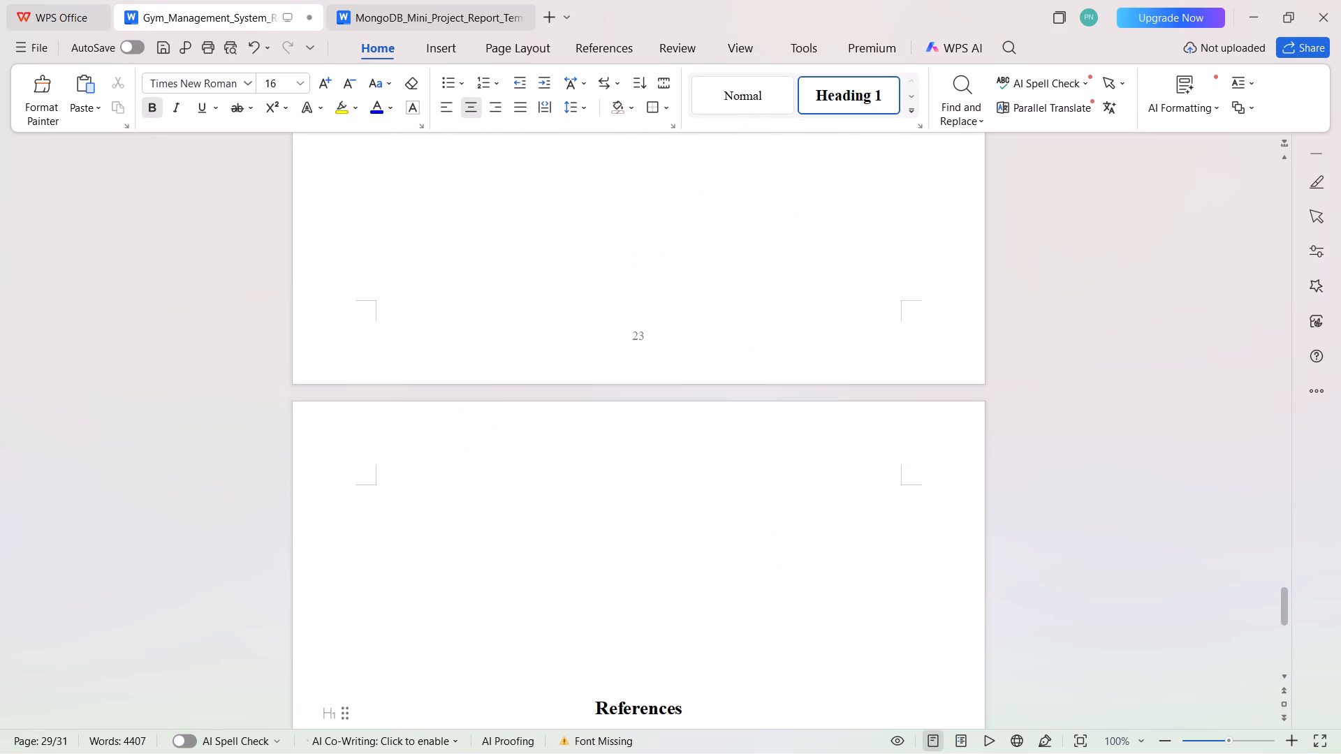
click(452, 110)
key(BackSpace)
key(BackSpace)
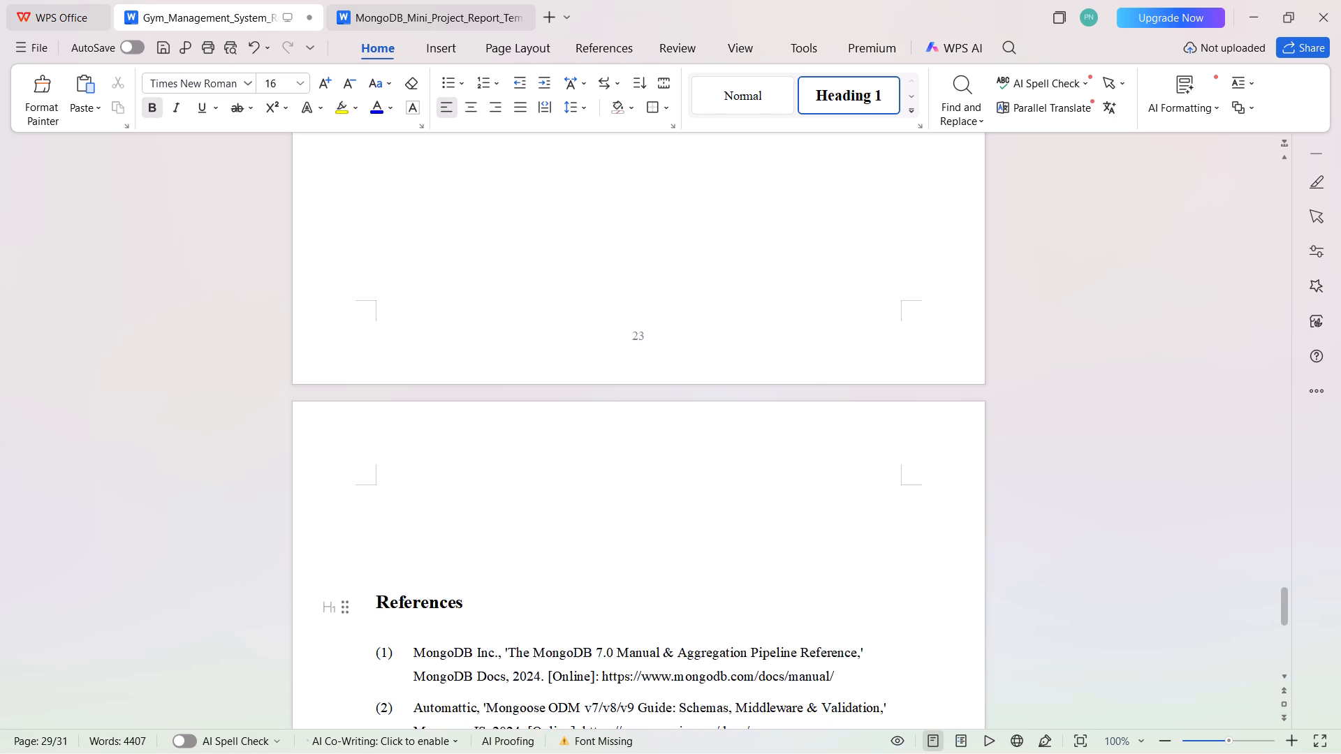
key(BackSpace)
key(BackSpace)
click(472, 114)
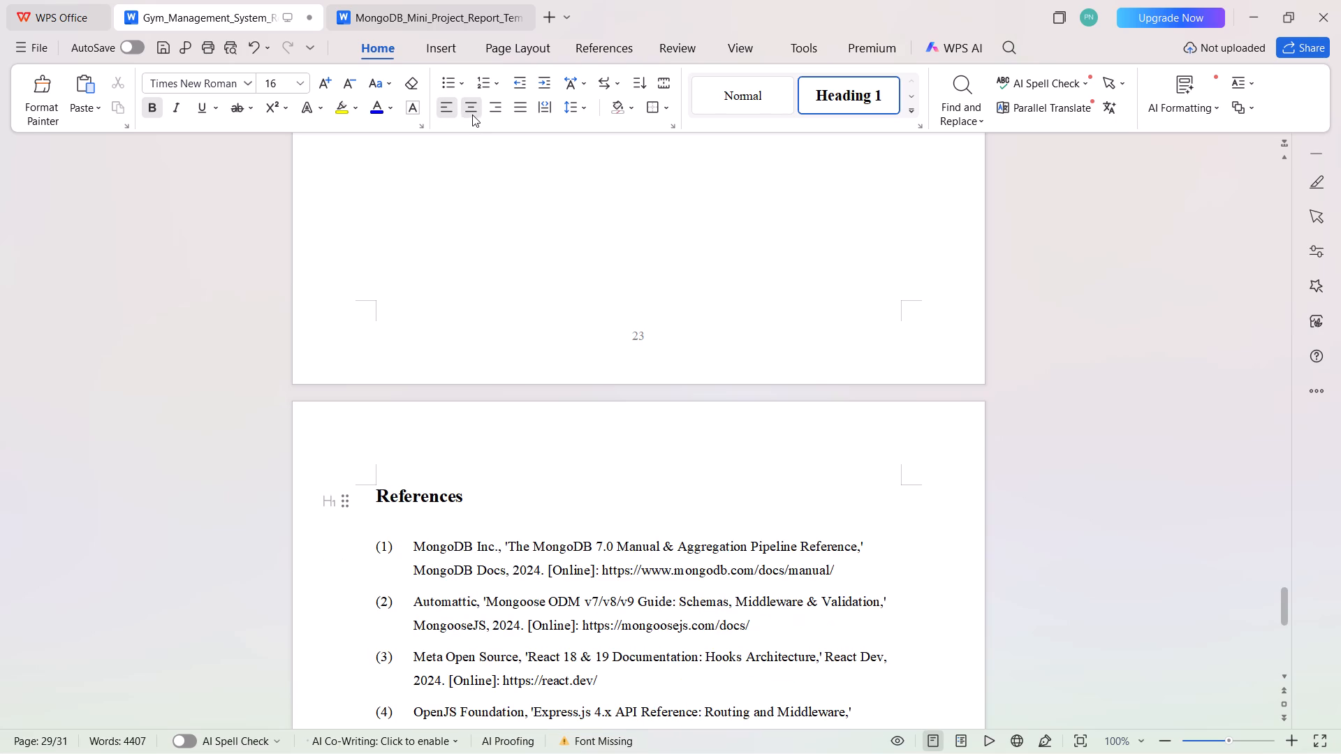
Insert a blank line between the References heading and the first reference entry.
click(1045, 510)
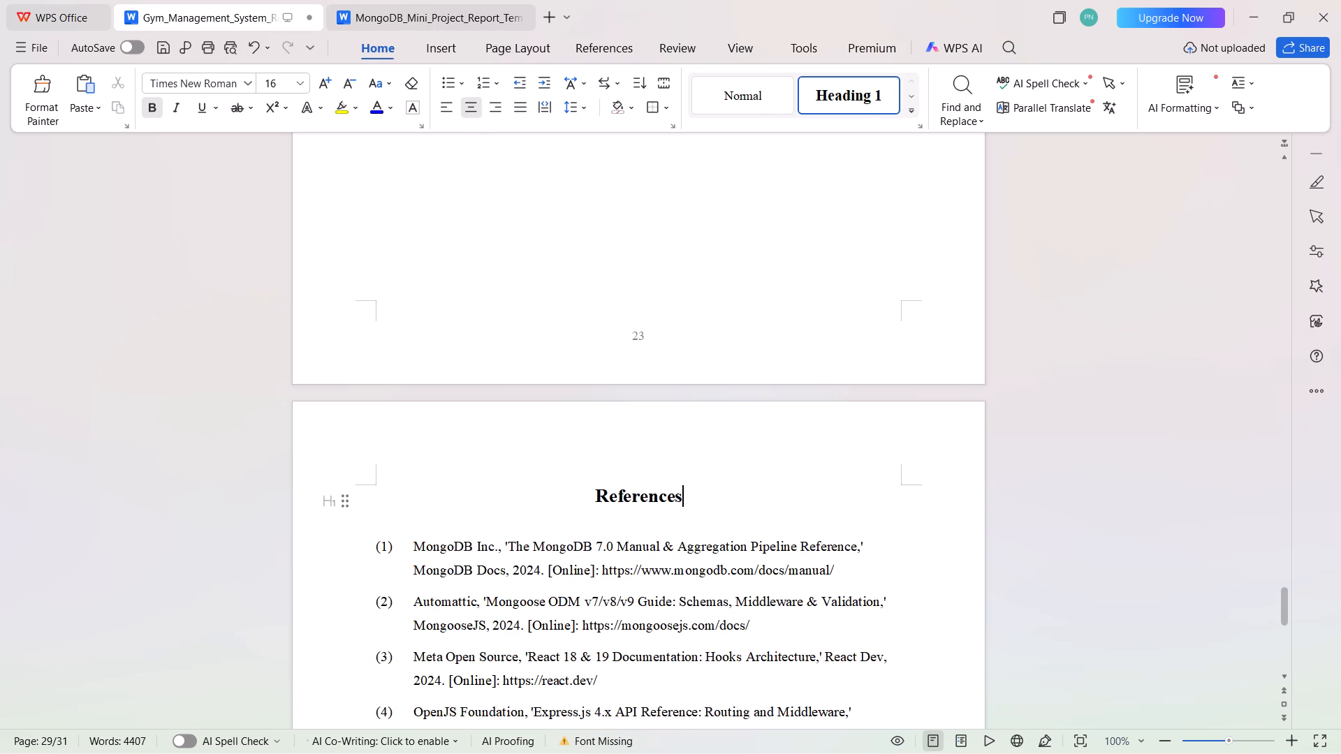
key(Return)
Examine the page layout of Appendices A and B and the References page before them.
scroll(901, 501, down, 8)
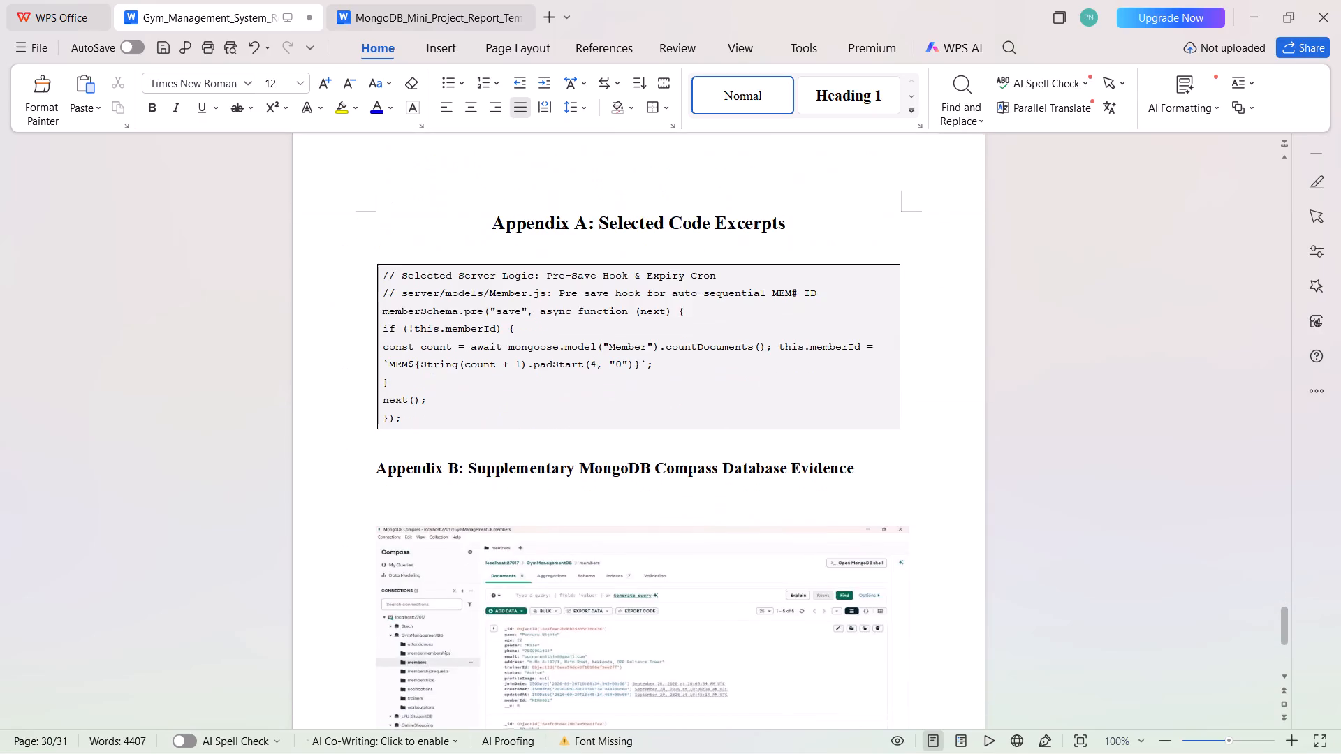
scroll(901, 501, up, 4)
scroll(901, 501, down, 3)
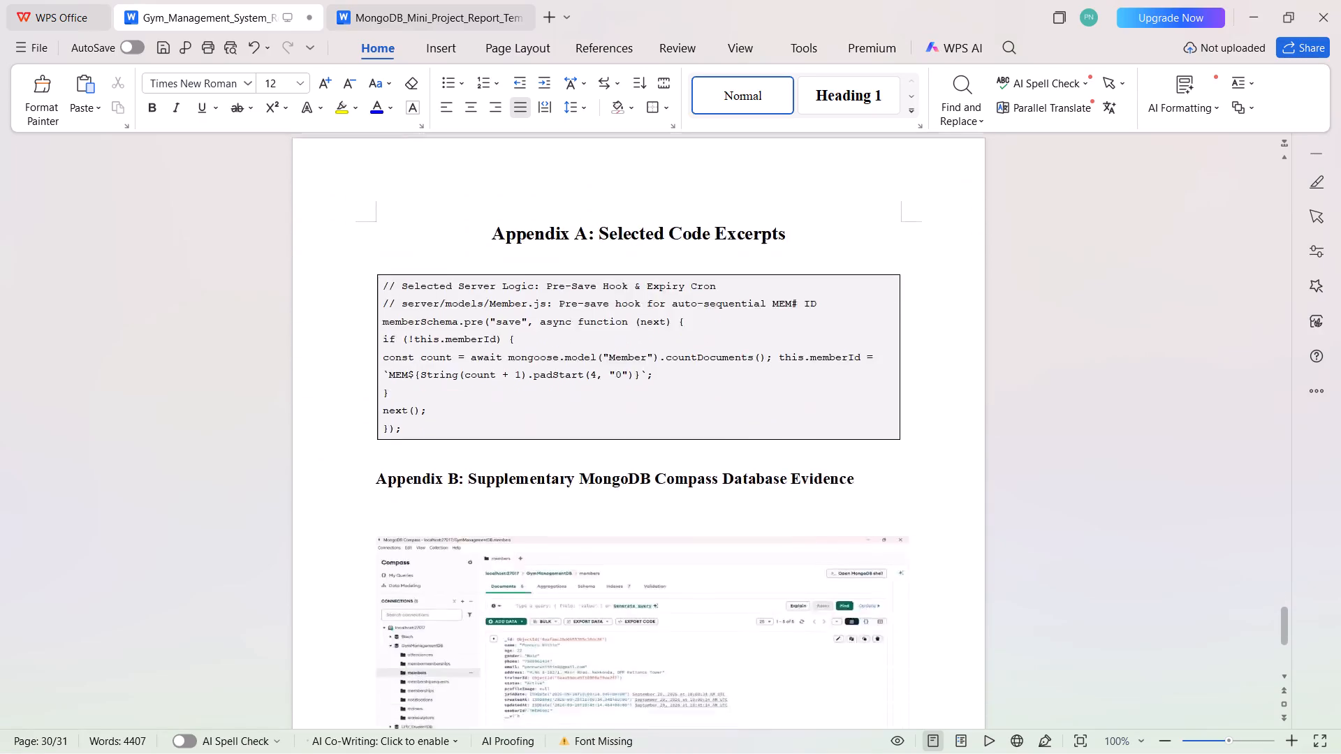
scroll(901, 501, down, 6)
scroll(901, 501, up, 5)
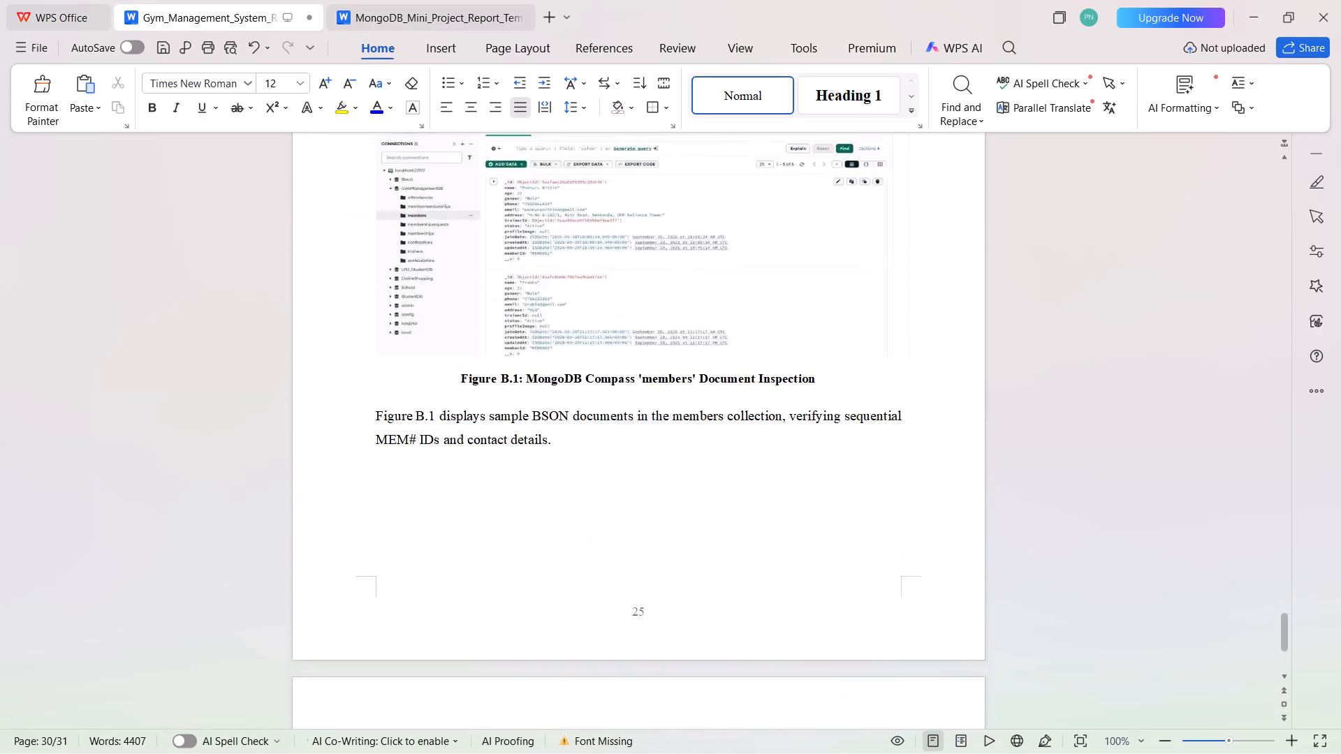
scroll(901, 501, up, 12)
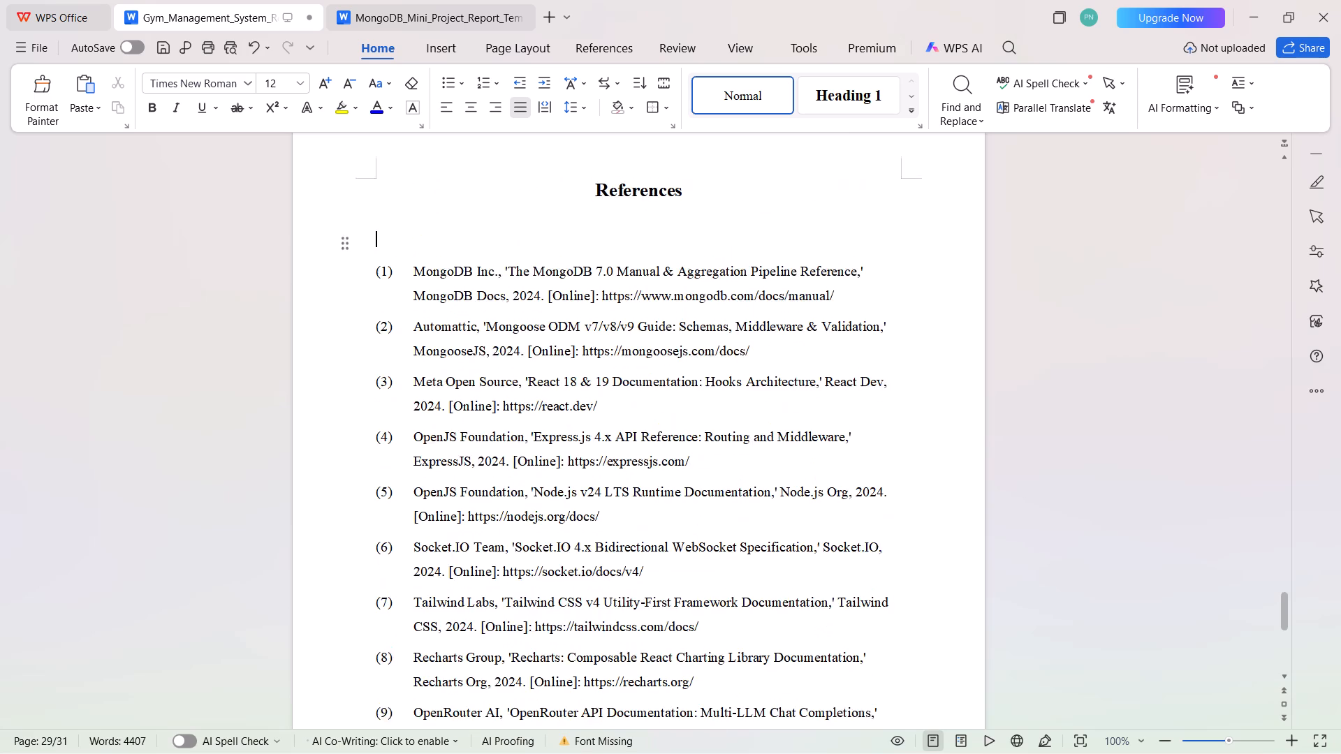
Examine the page layout from Chapter 8 back through the test case tables and Chapter 6 figures.
scroll(901, 501, up, 12)
scroll(901, 501, down, 4)
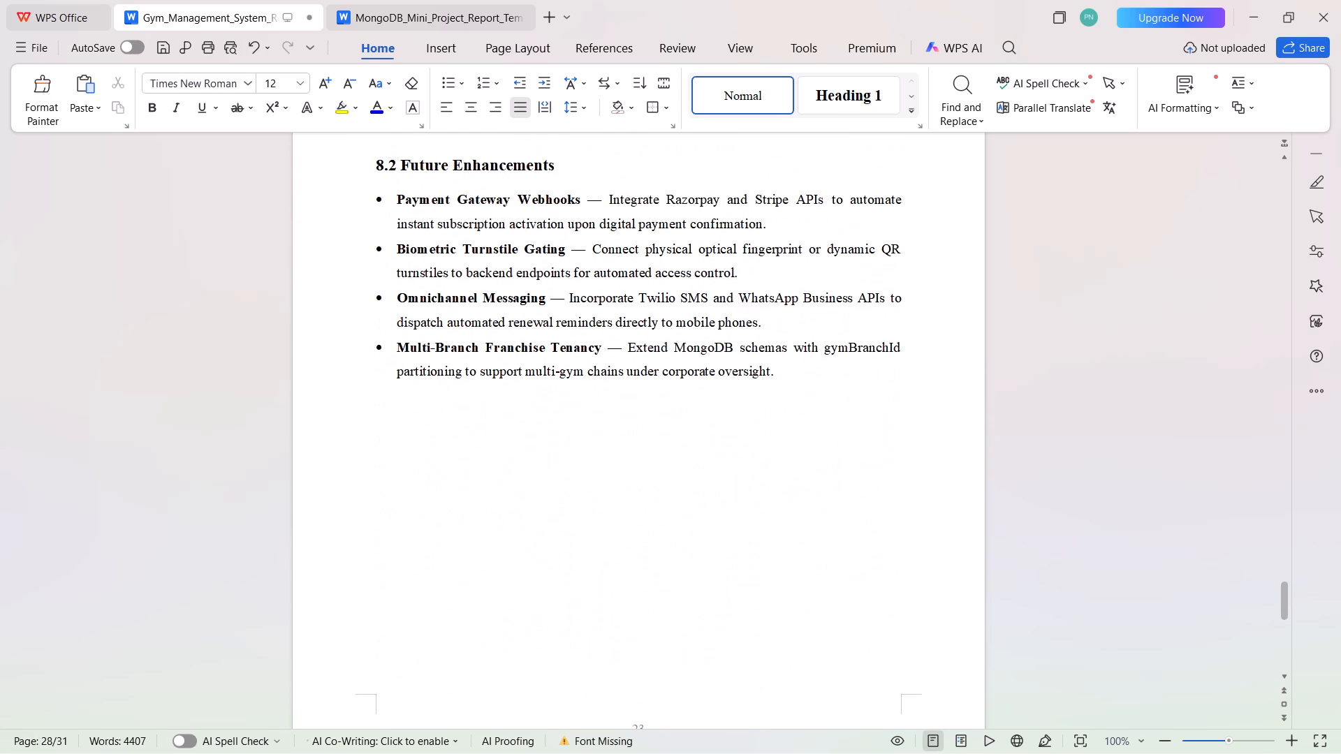
scroll(901, 501, up, 6)
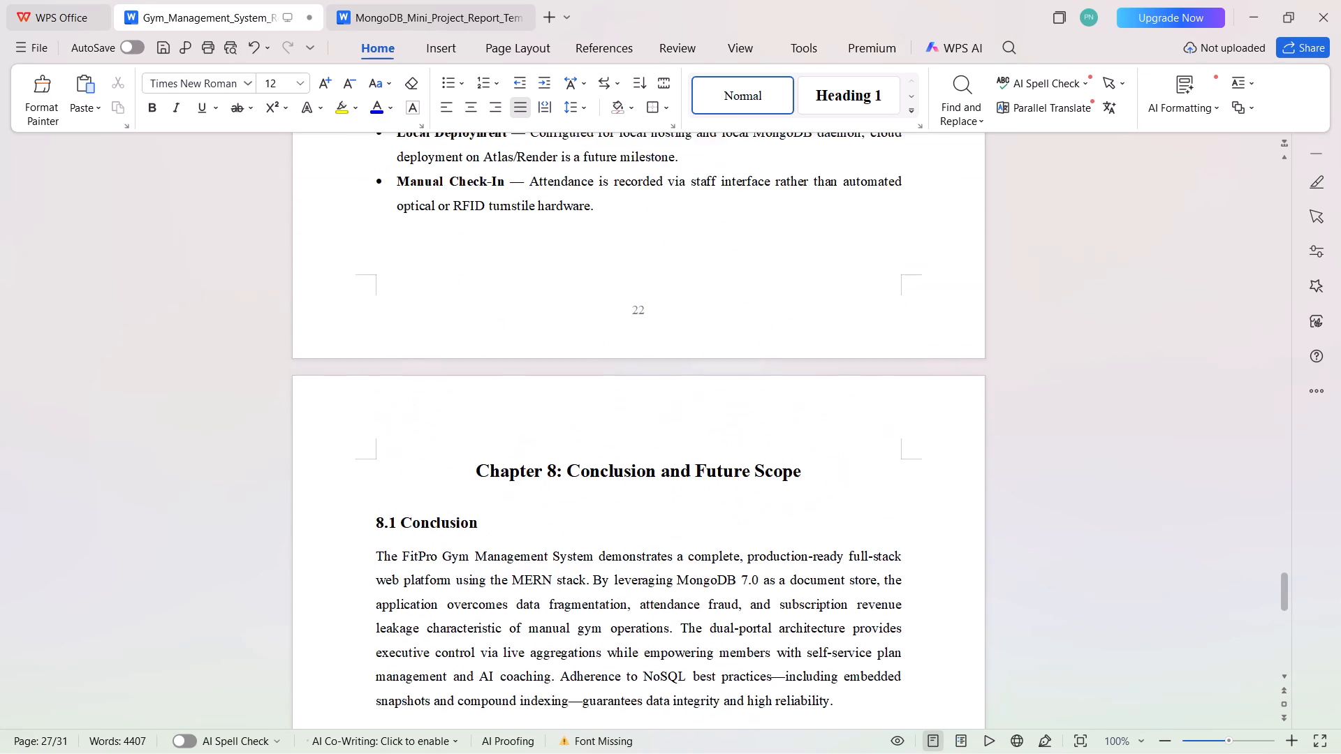
scroll(901, 501, up, 10)
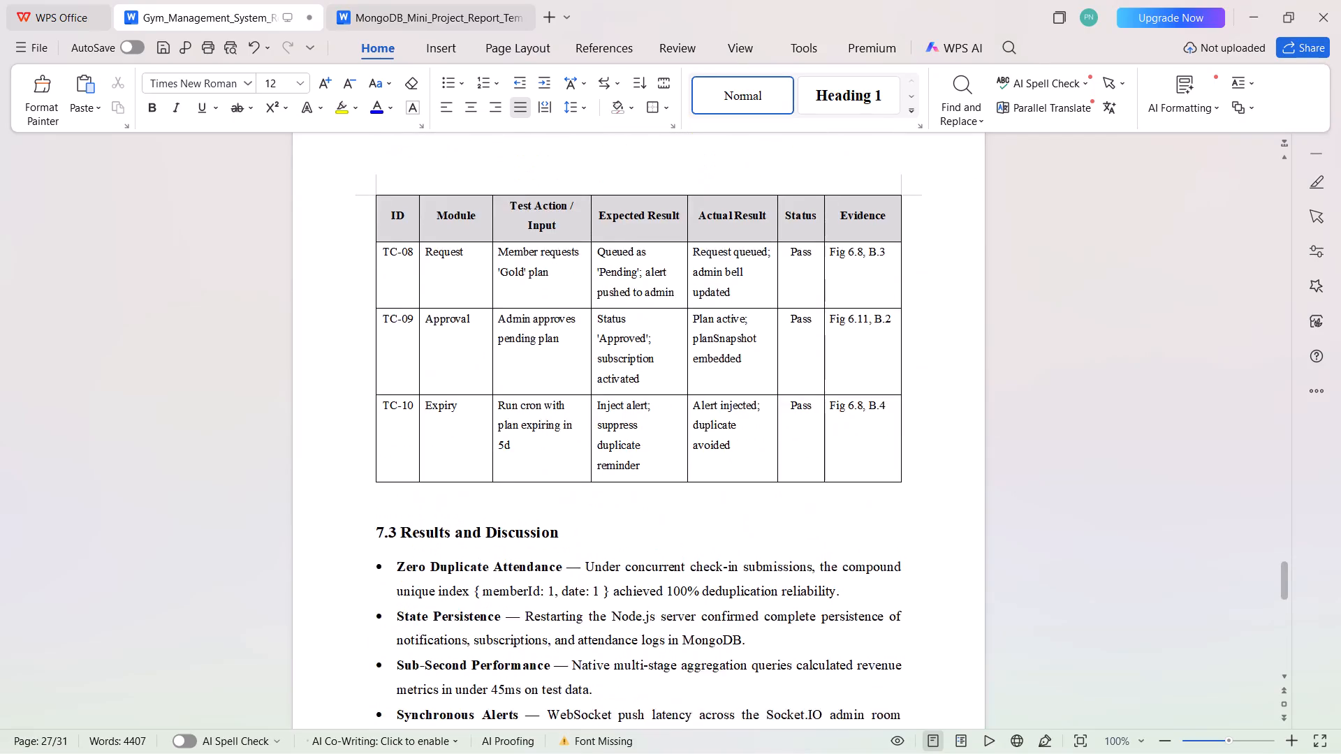
scroll(901, 501, up, 7)
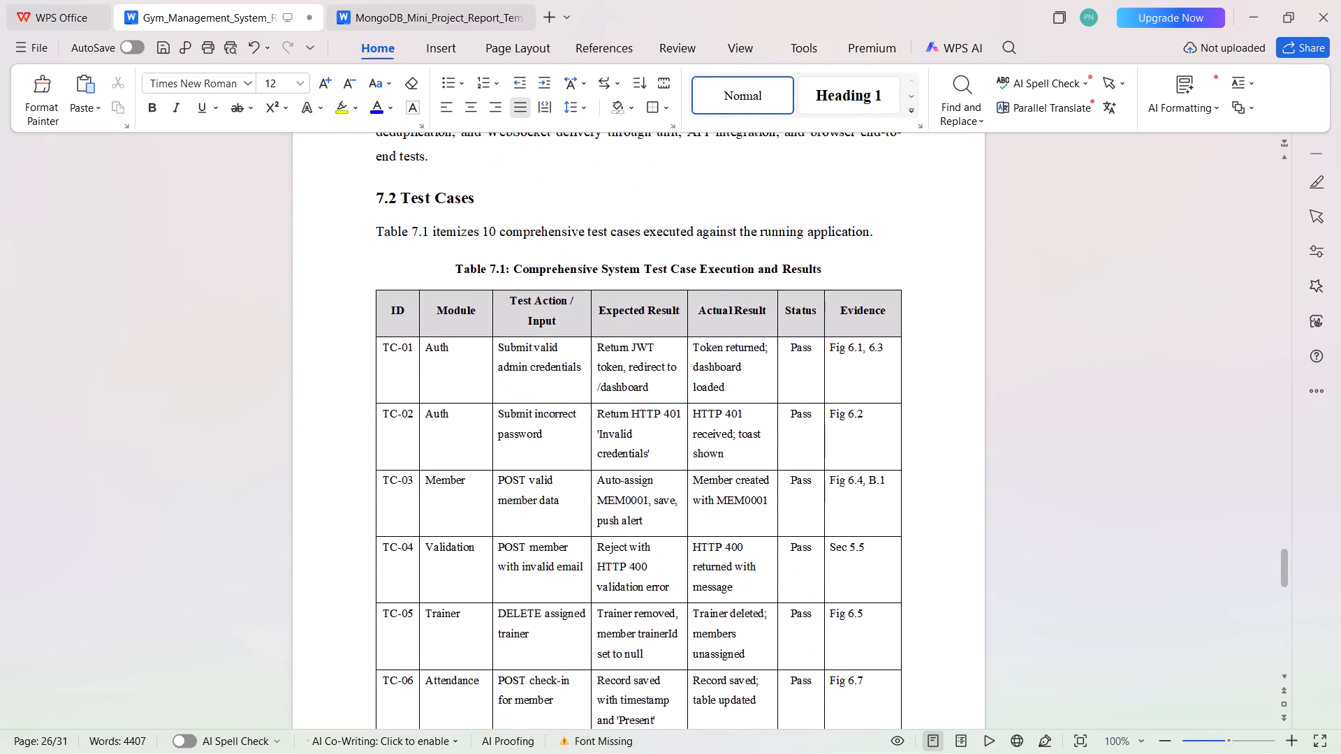
scroll(901, 501, down, 4)
scroll(901, 501, up, 1)
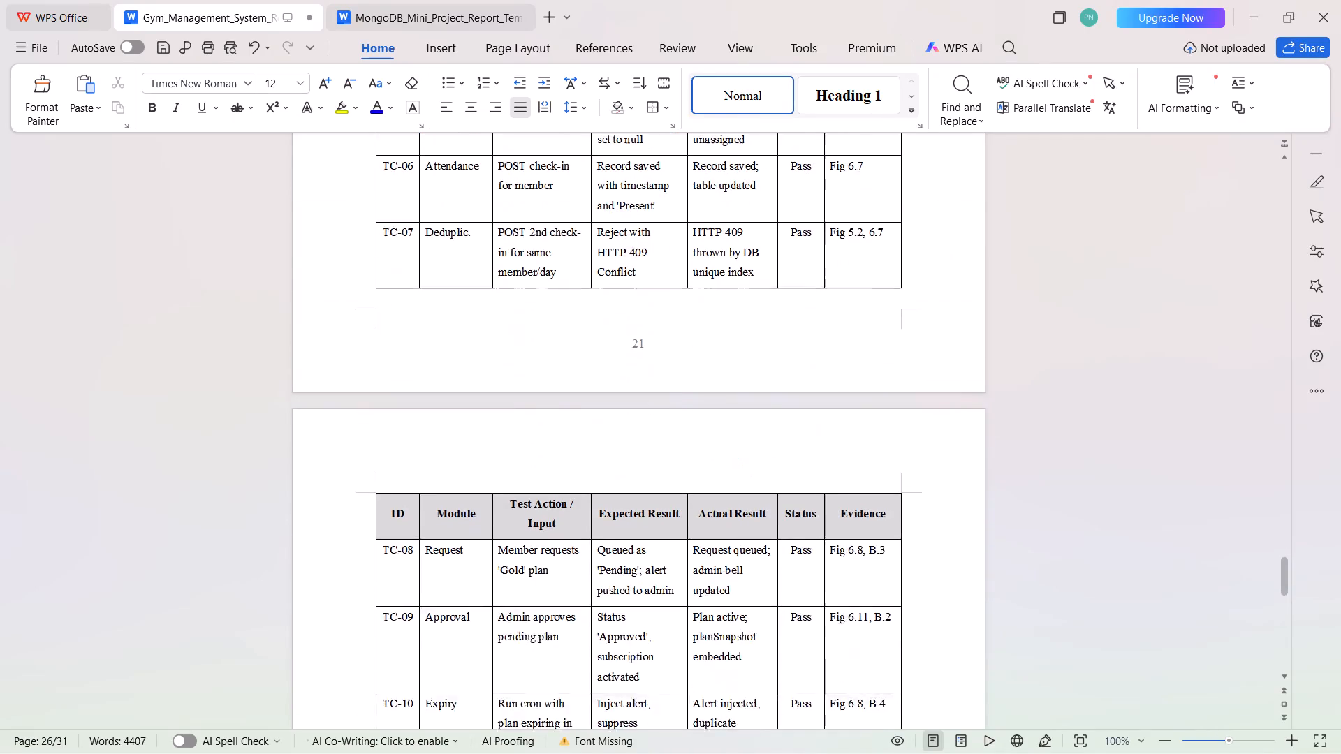
scroll(901, 501, up, 6)
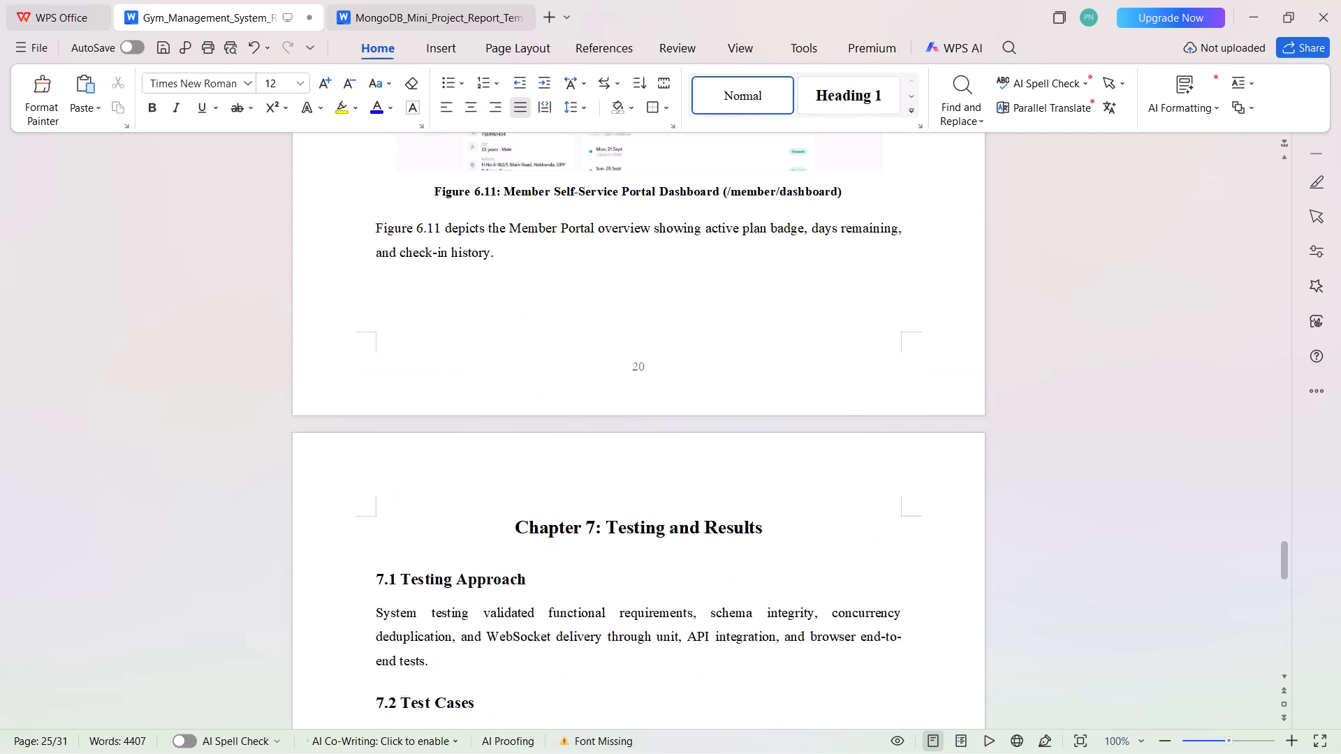
scroll(901, 501, up, 8)
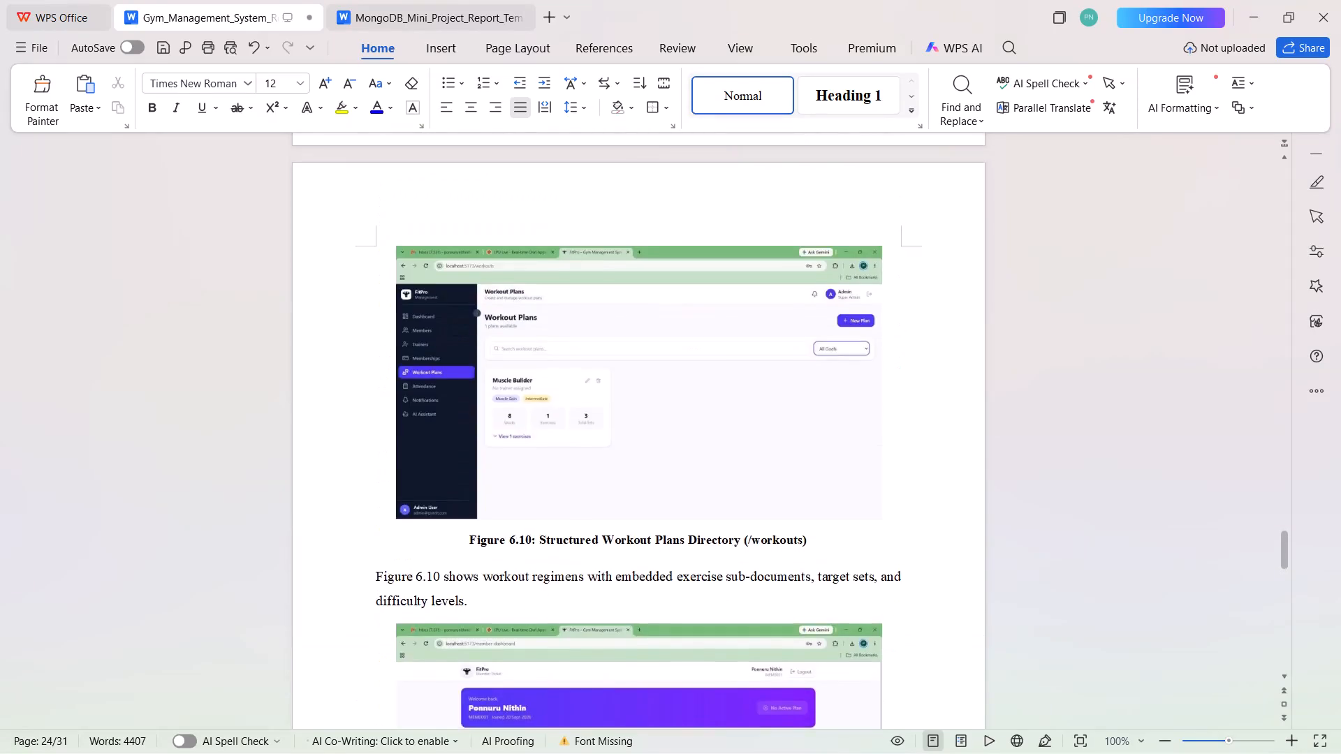
scroll(901, 501, up, 8)
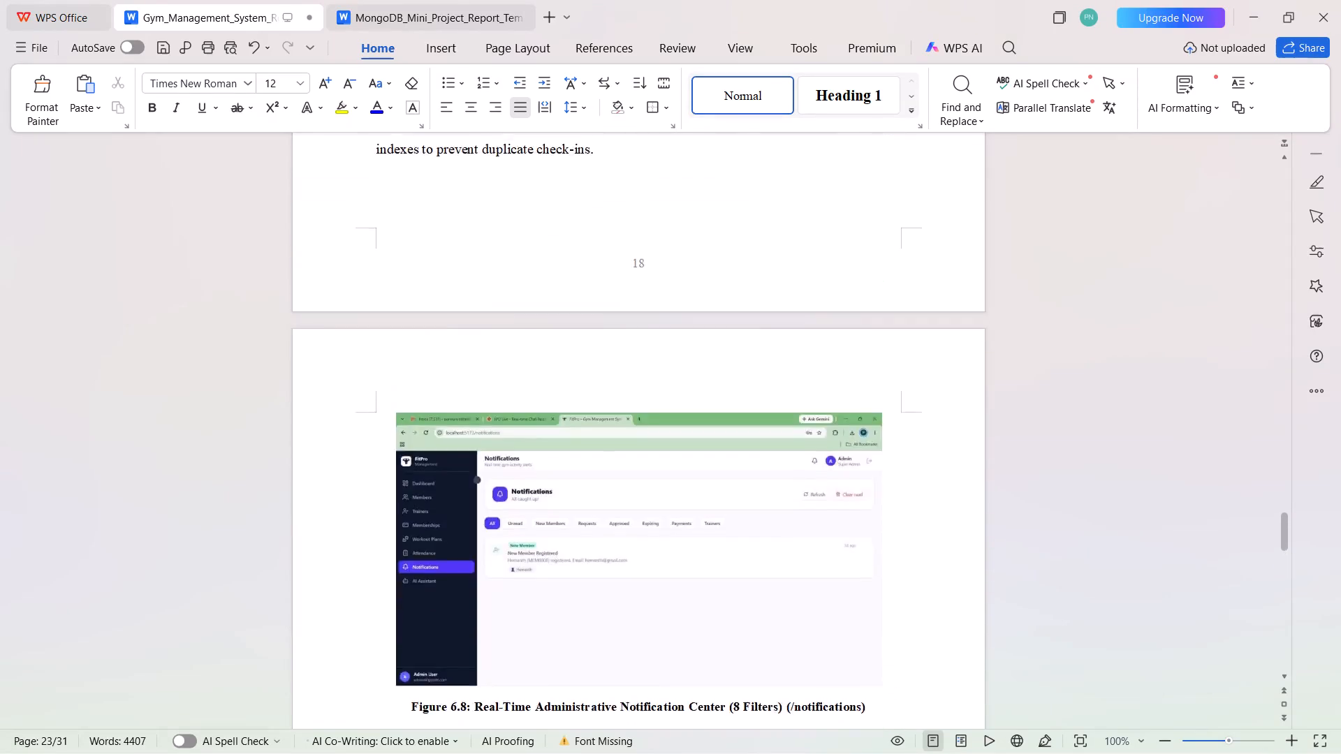
scroll(901, 501, up, 8)
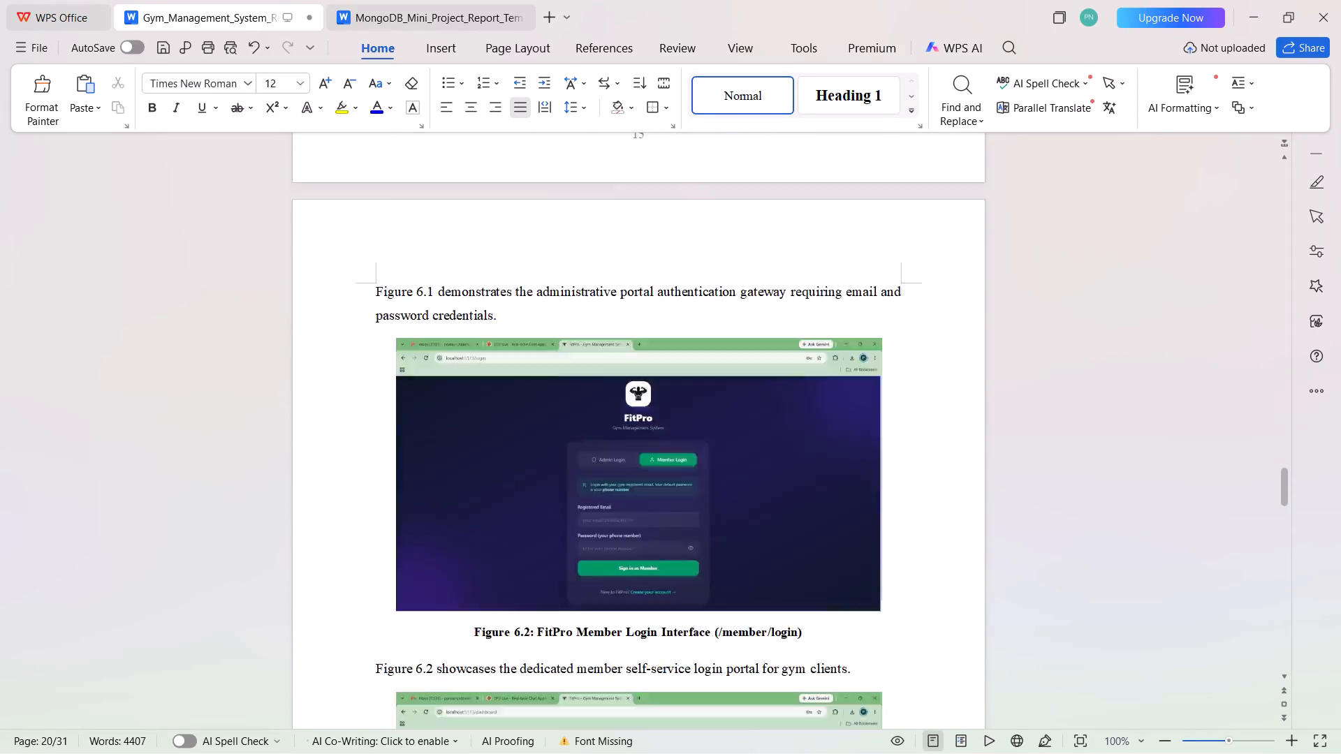
scroll(901, 501, up, 6)
scroll(901, 501, down, 1)
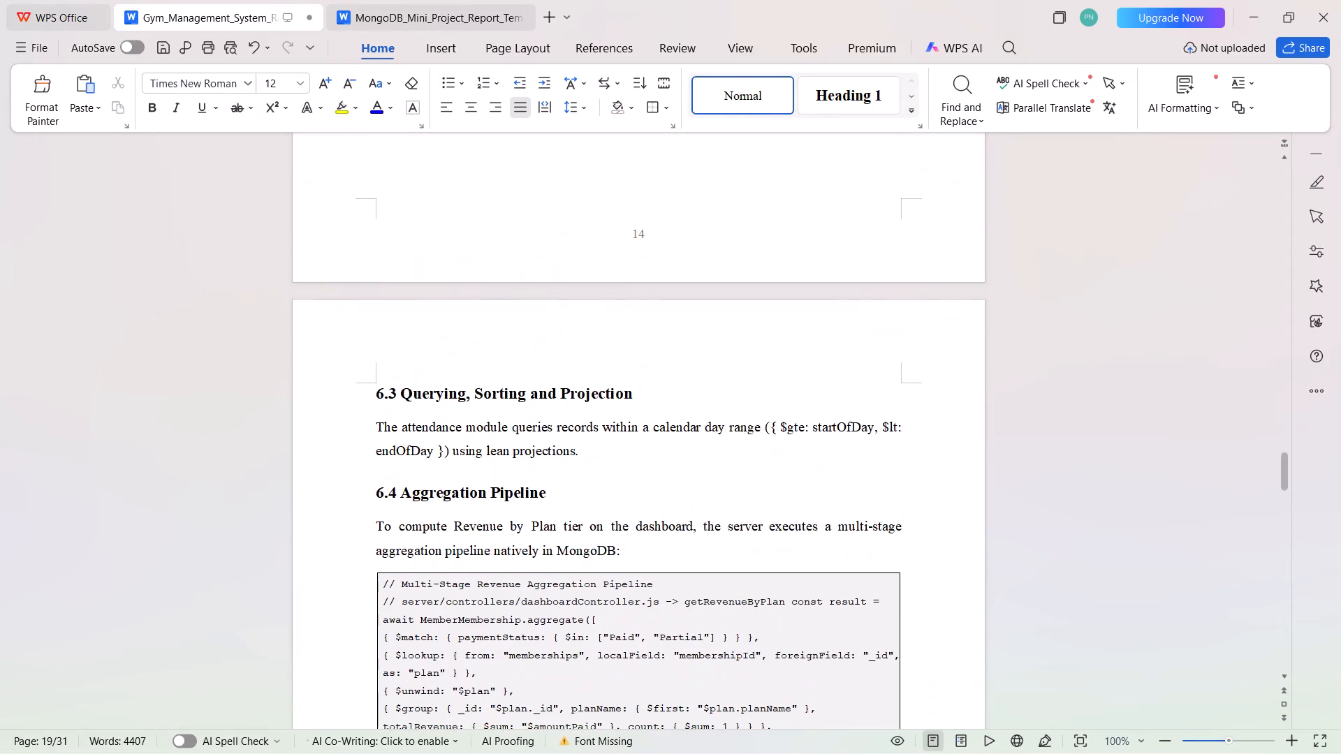
scroll(901, 501, down, 2)
scroll(901, 501, up, 5)
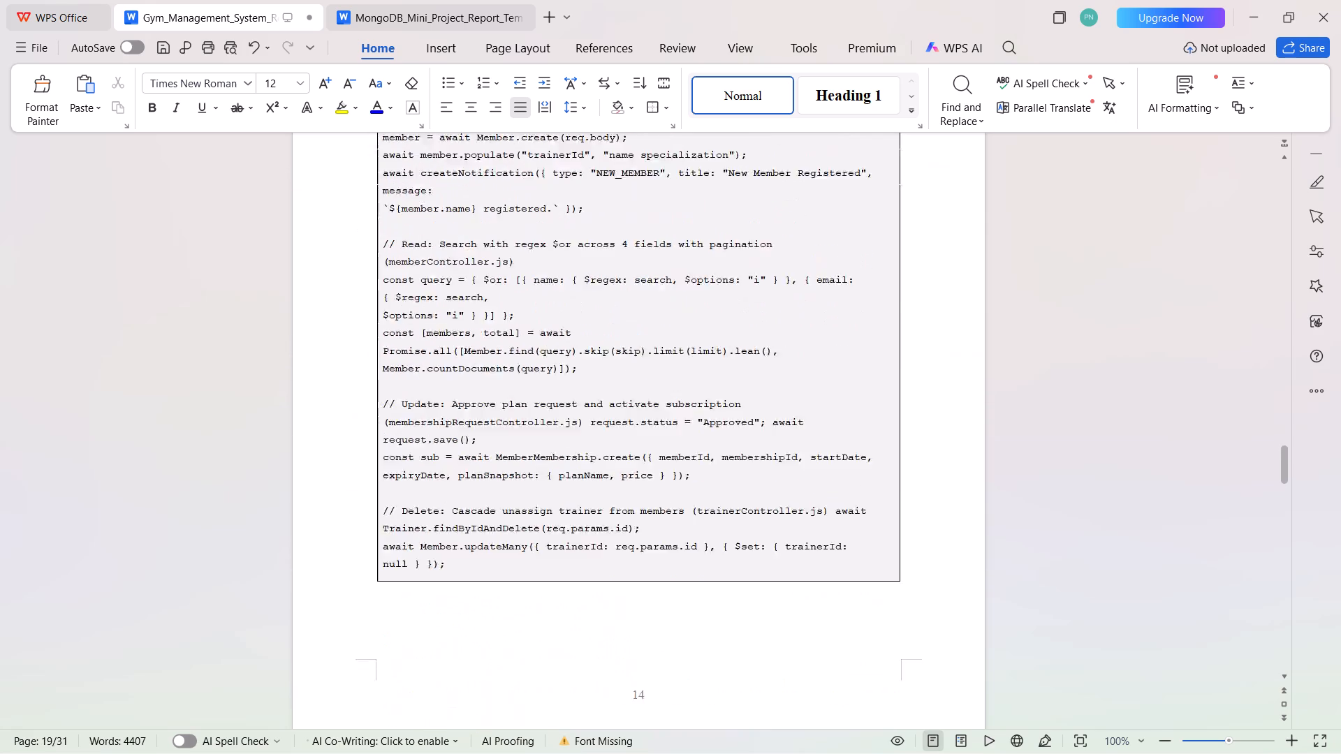
Examine the page layout from the Chapter 5 database sections back to the report's cover page.
scroll(901, 501, up, 8)
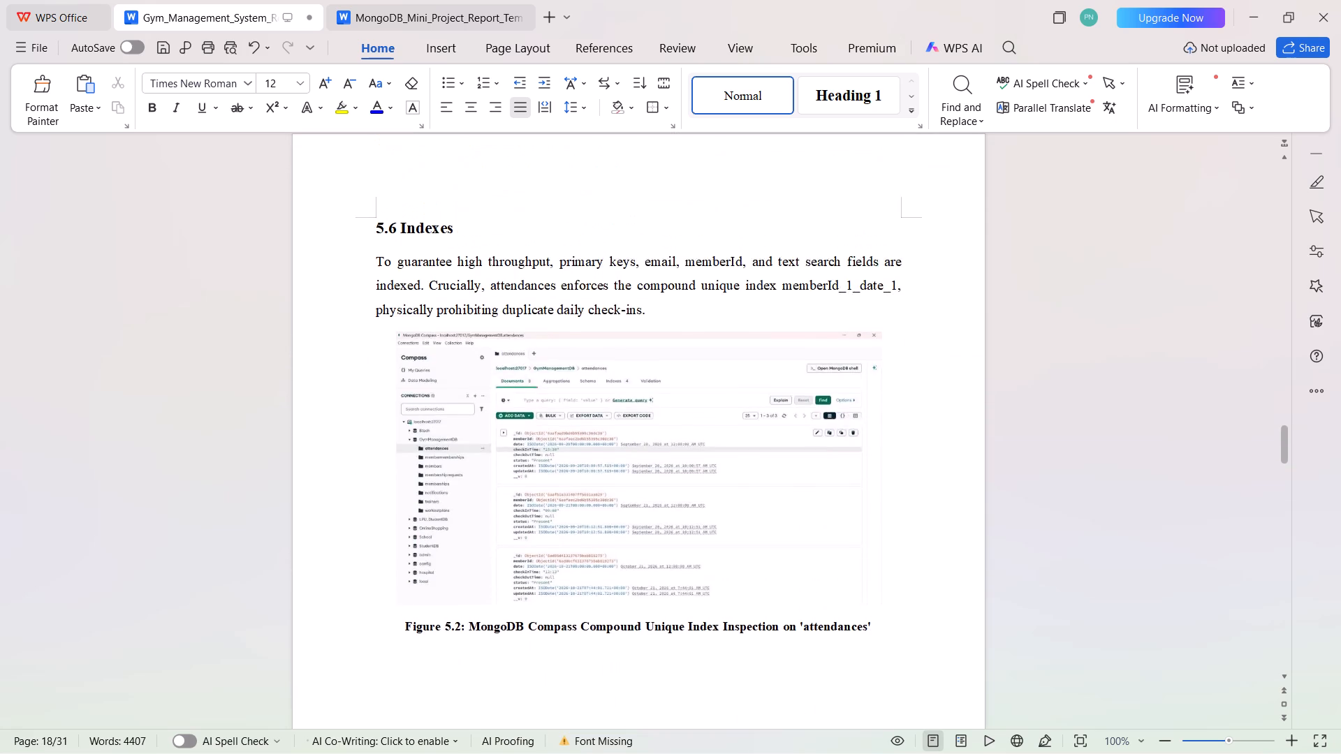
scroll(901, 501, up, 8)
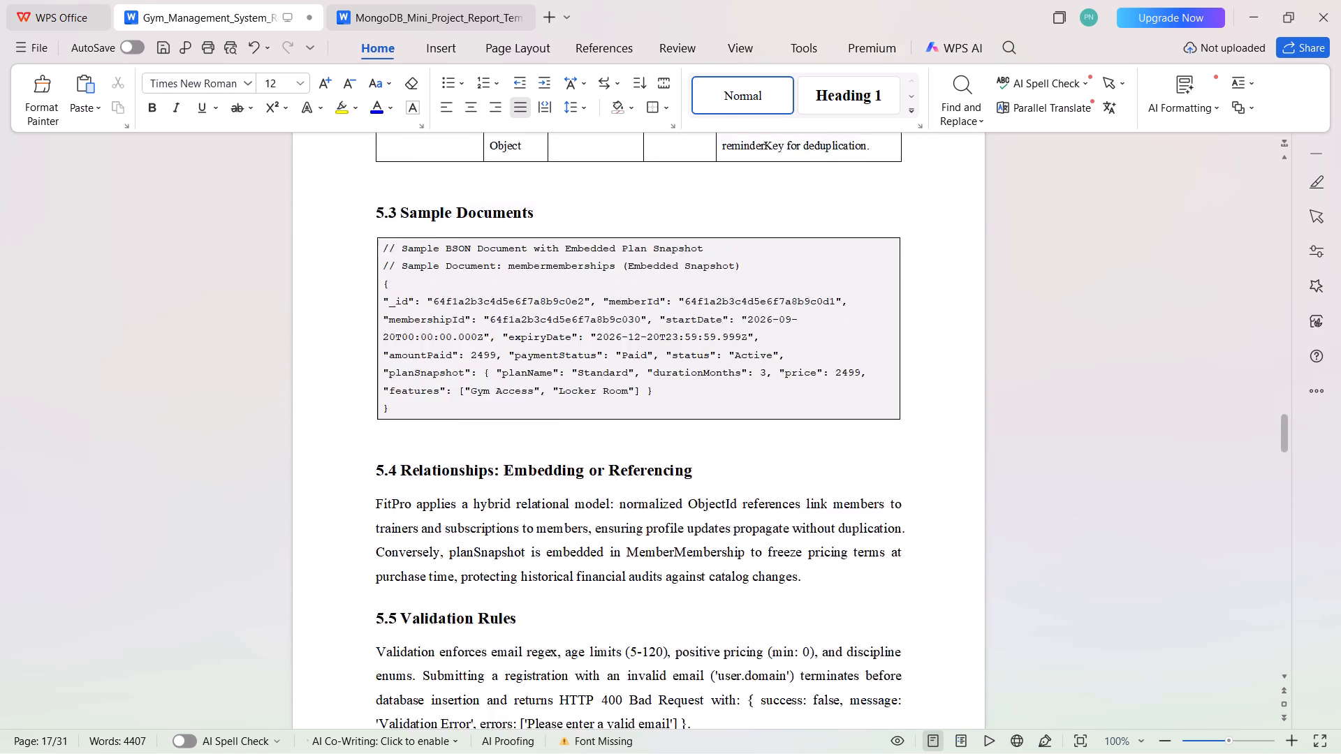
scroll(901, 501, up, 5)
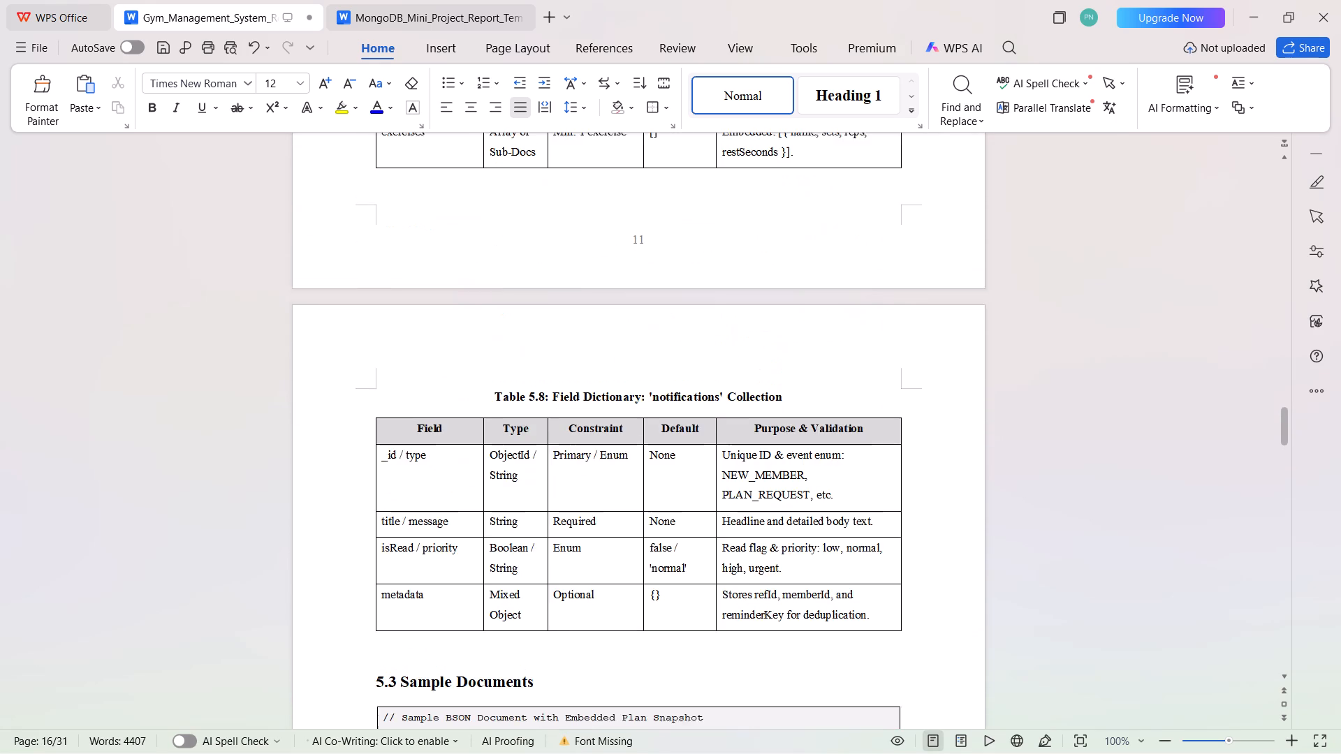
scroll(901, 501, up, 8)
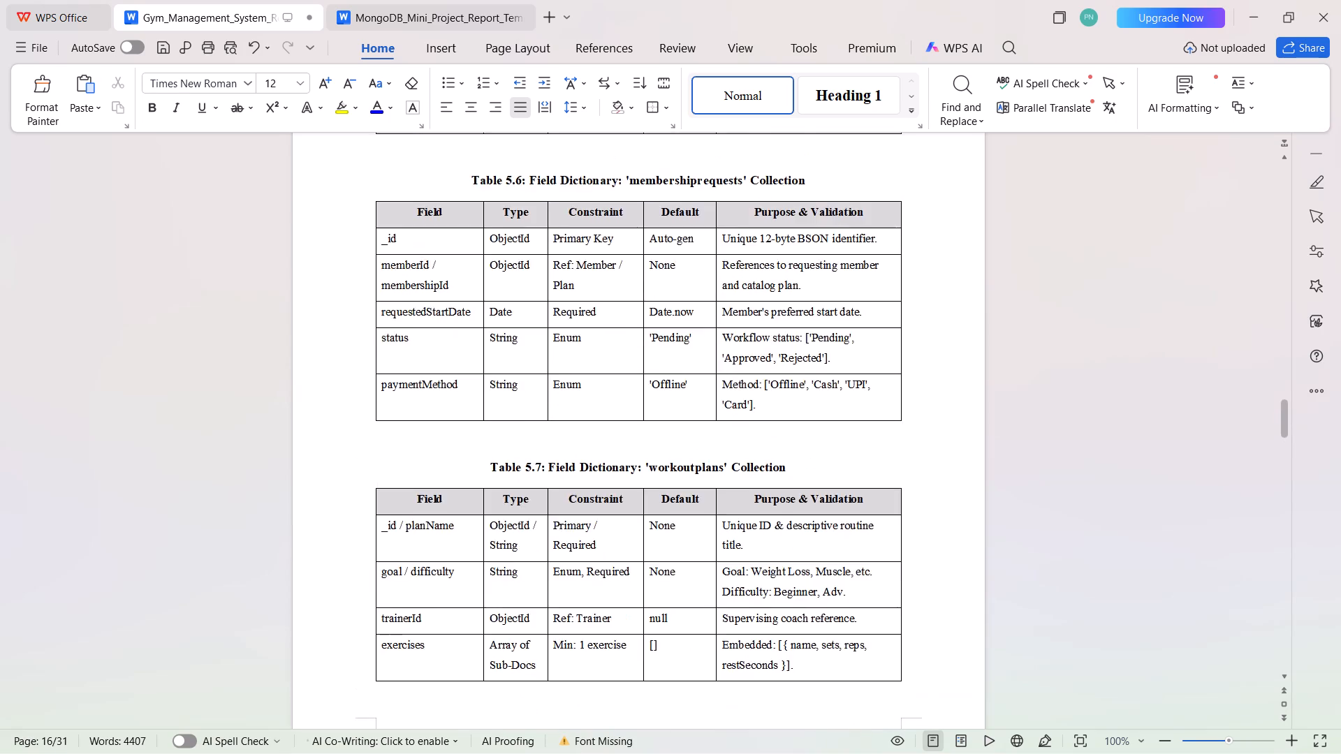
scroll(901, 501, up, 7)
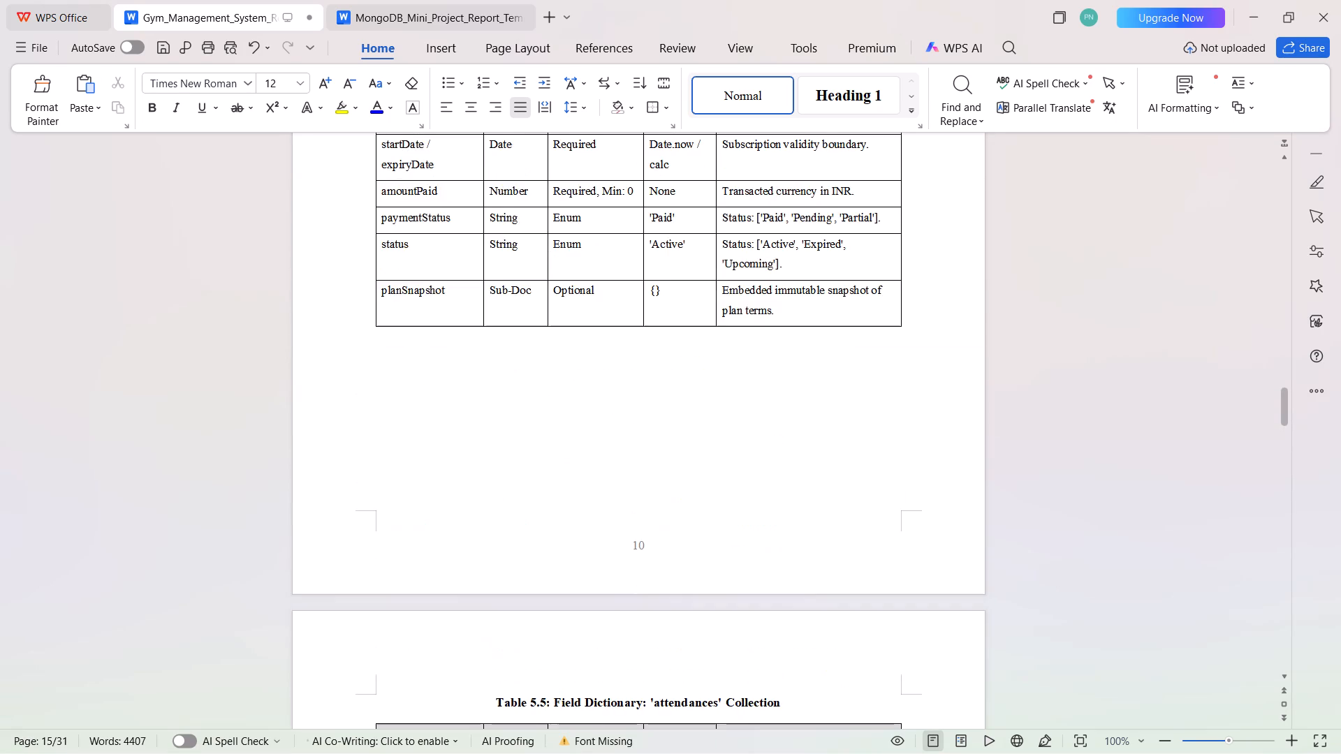
scroll(901, 501, up, 3)
scroll(901, 501, down, 4)
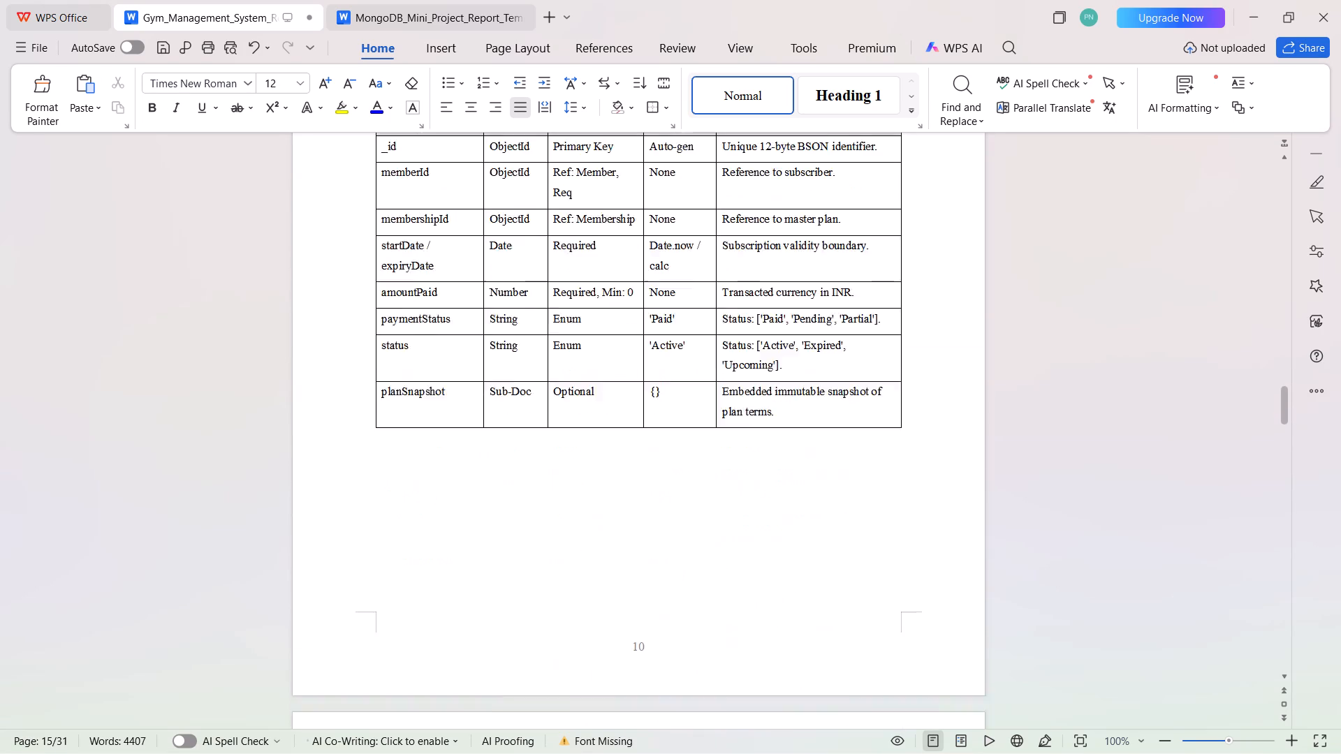
scroll(901, 501, up, 7)
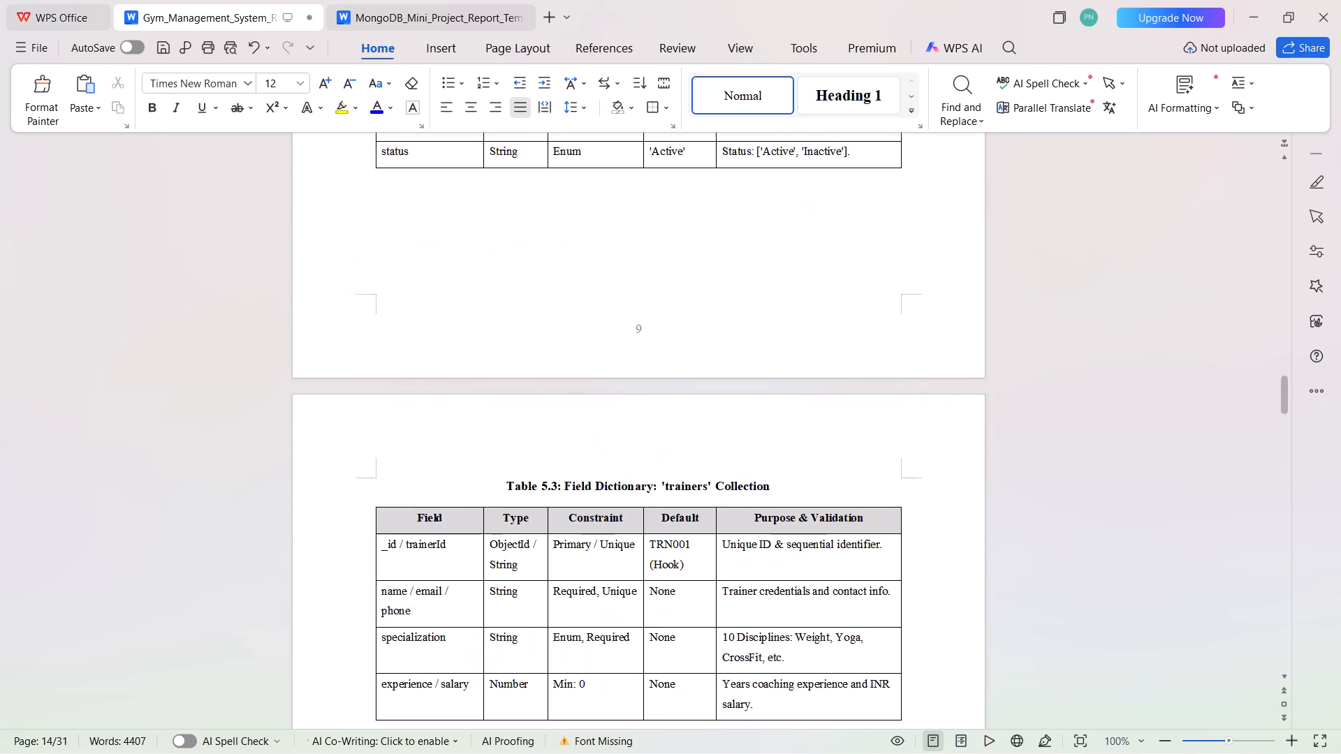
scroll(901, 501, up, 9)
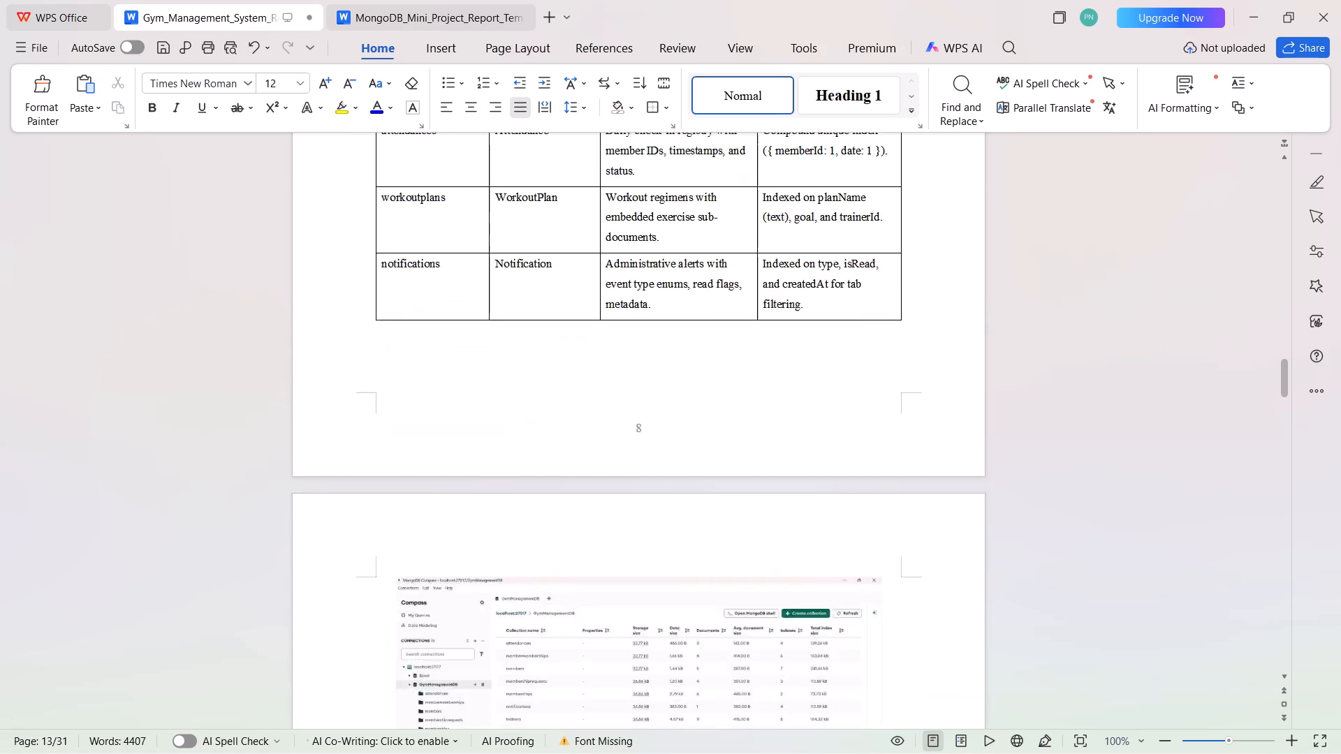
scroll(901, 501, up, 9)
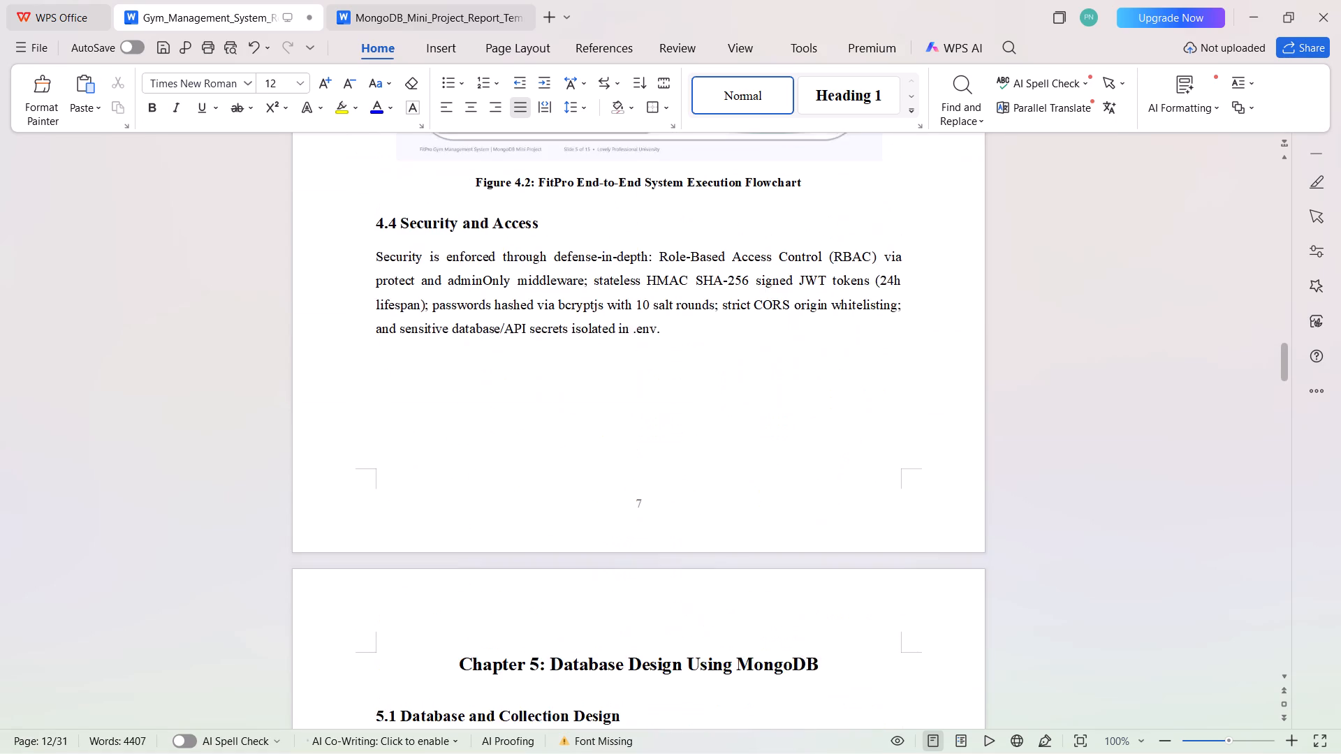
scroll(901, 501, up, 12)
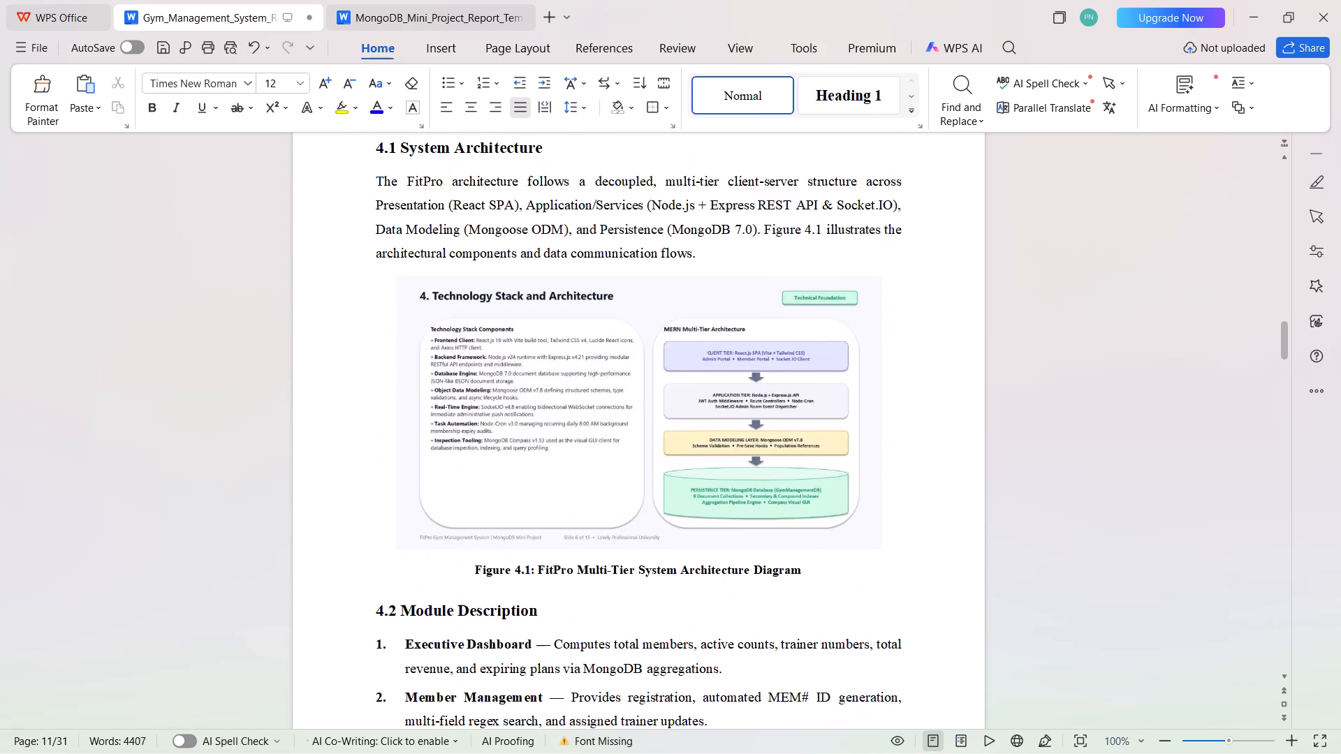
scroll(901, 501, up, 13)
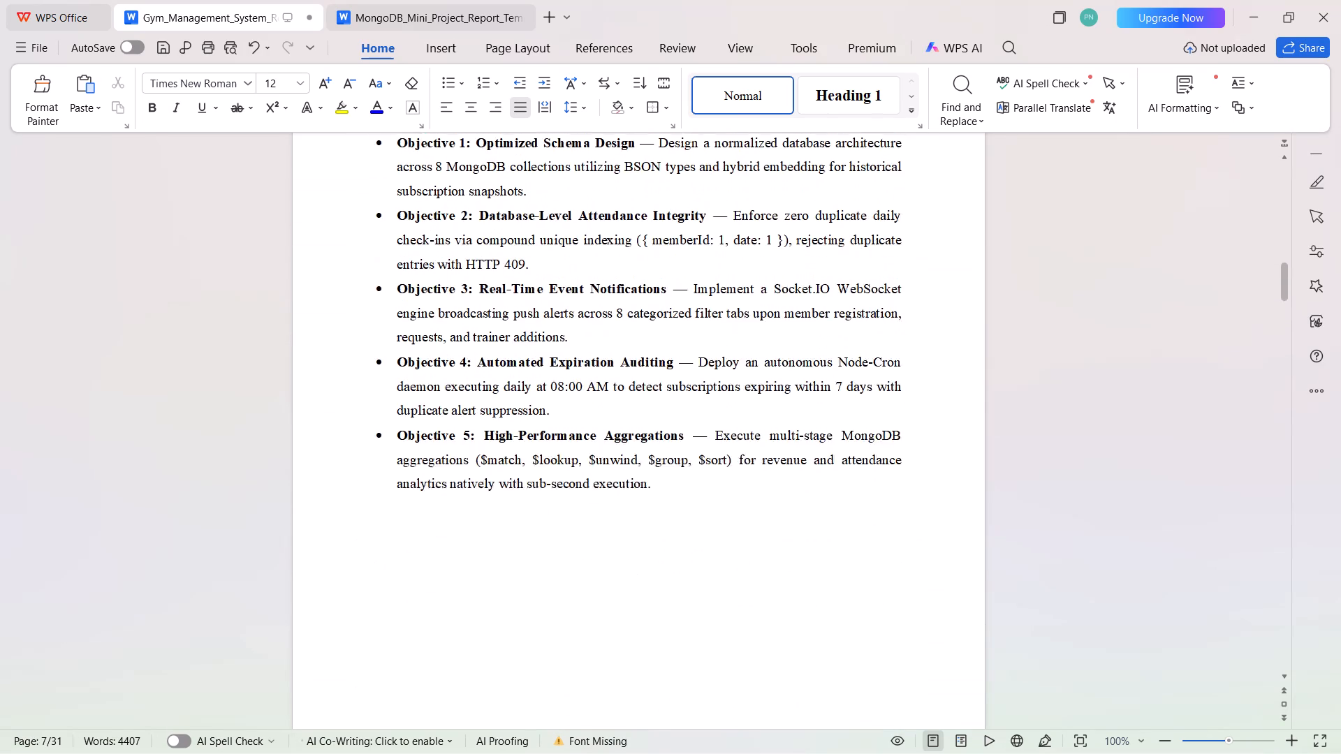
scroll(901, 501, up, 13)
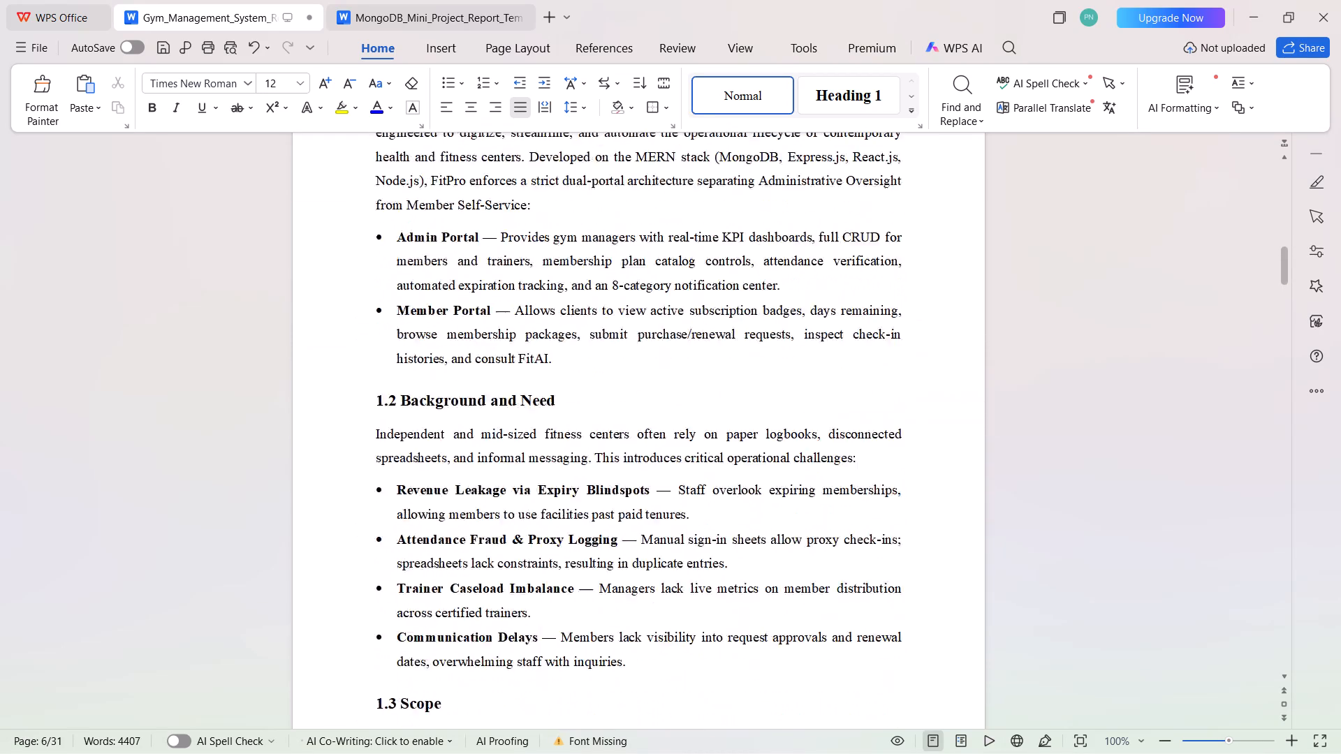
scroll(901, 501, up, 2)
scroll(901, 501, up, 20)
scroll(901, 501, up, 11)
Save the Gym Management System report.
key(ctrl+s)
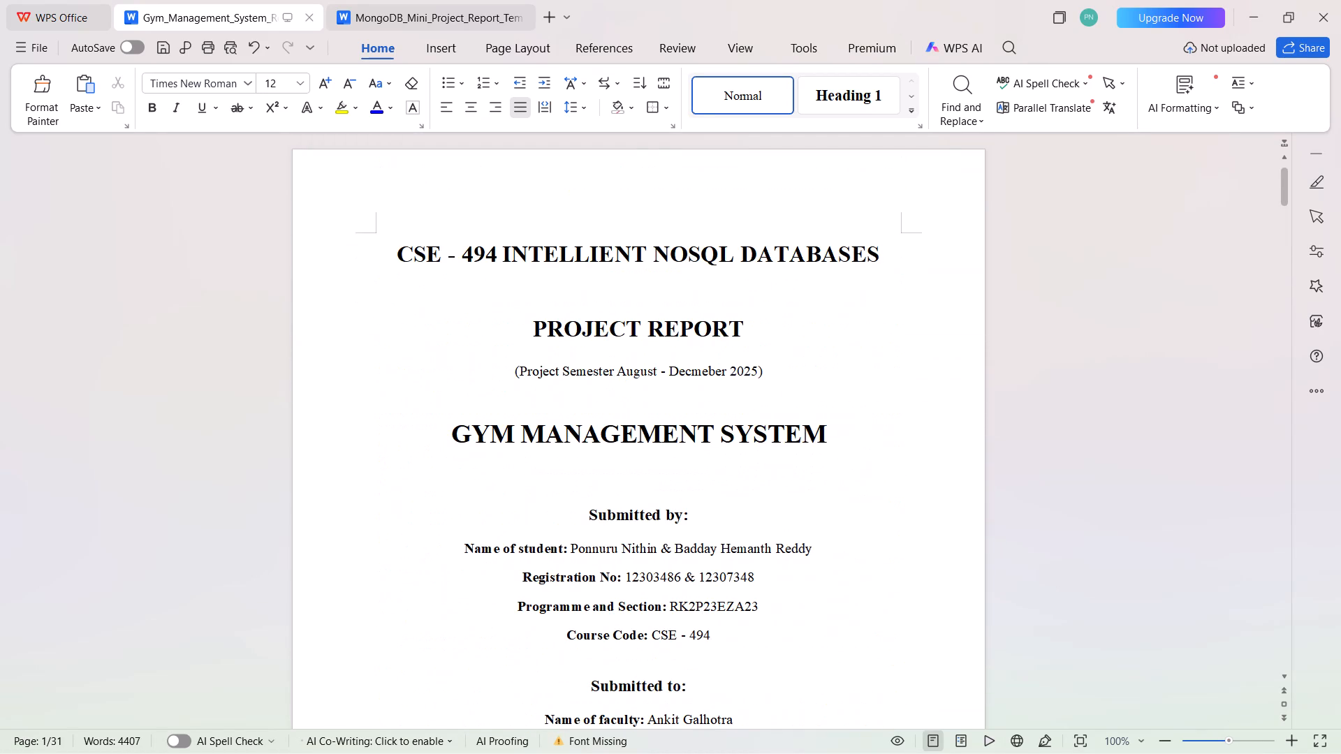
key(ctrl+s)
key(ctrl+s)
key(ctrl+s)
key(ctrl+s)
key(ctrl+s)
key(ctrl+s)
key(ctrl+s)
key(ctrl+s)
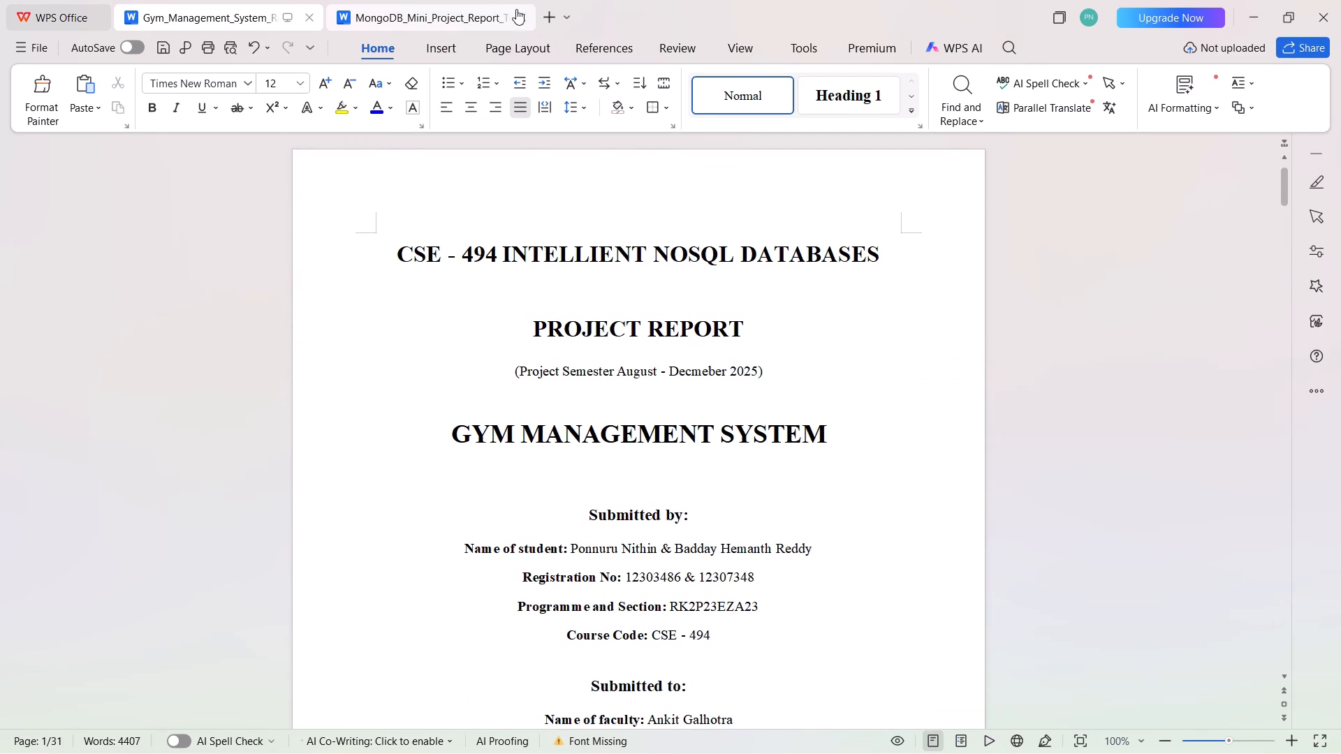
Close the MongoDB Mini Project Report template document.
click(522, 24)
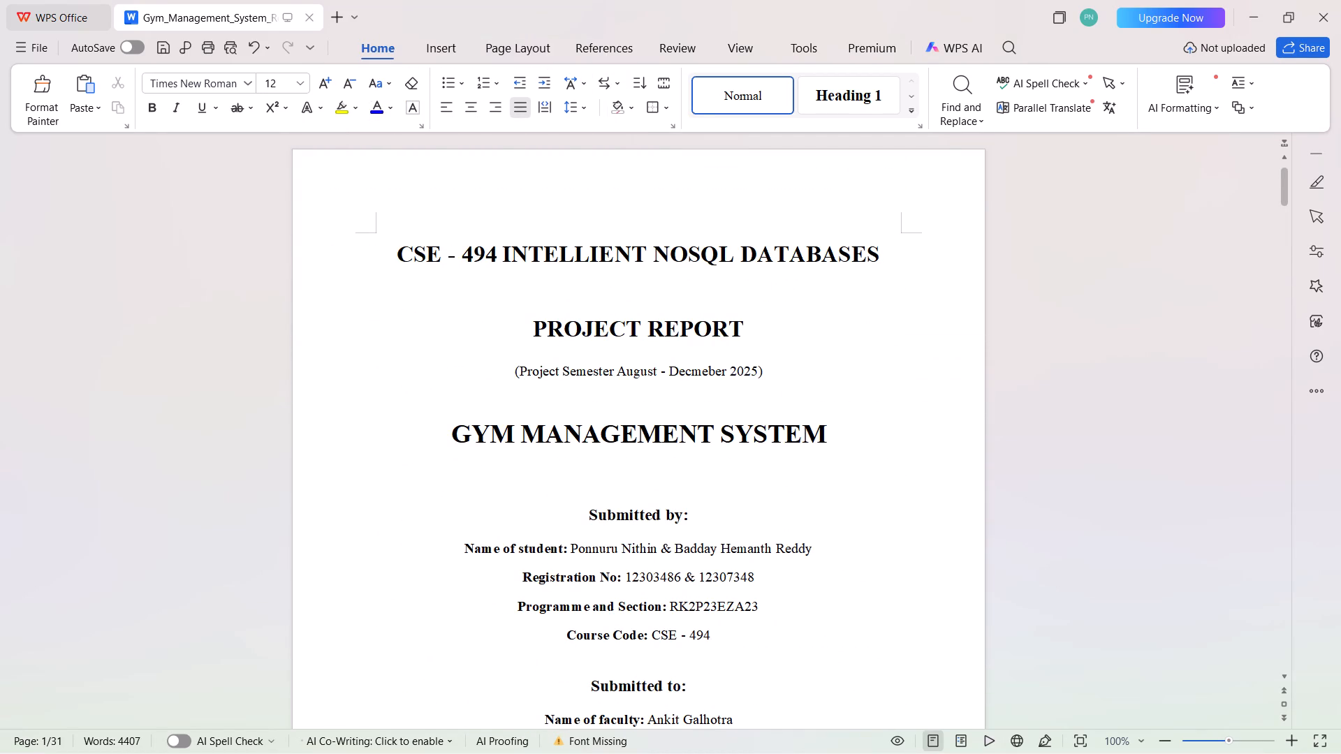
Print all pages of the report with Microsoft Print to PDF, saving to the Desktop as "No SQL Project Report".
key(ctrl+p)
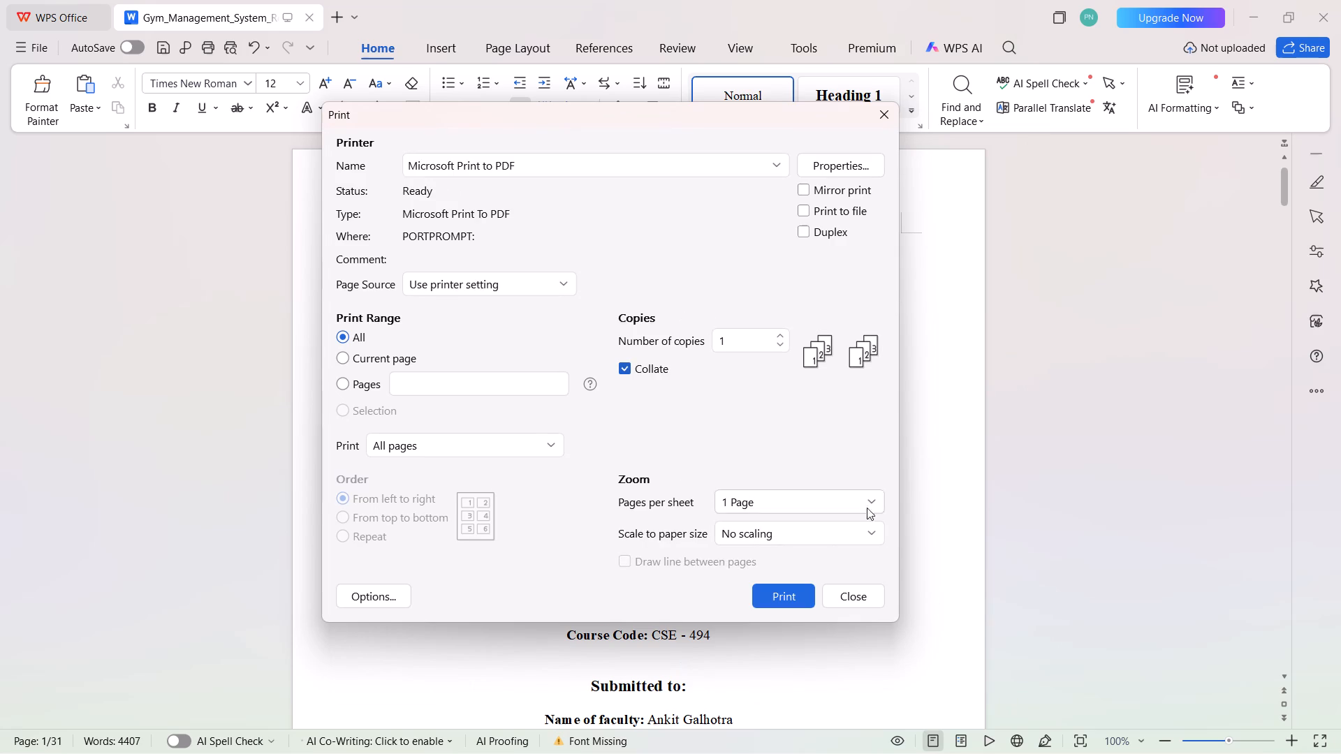
click(796, 589)
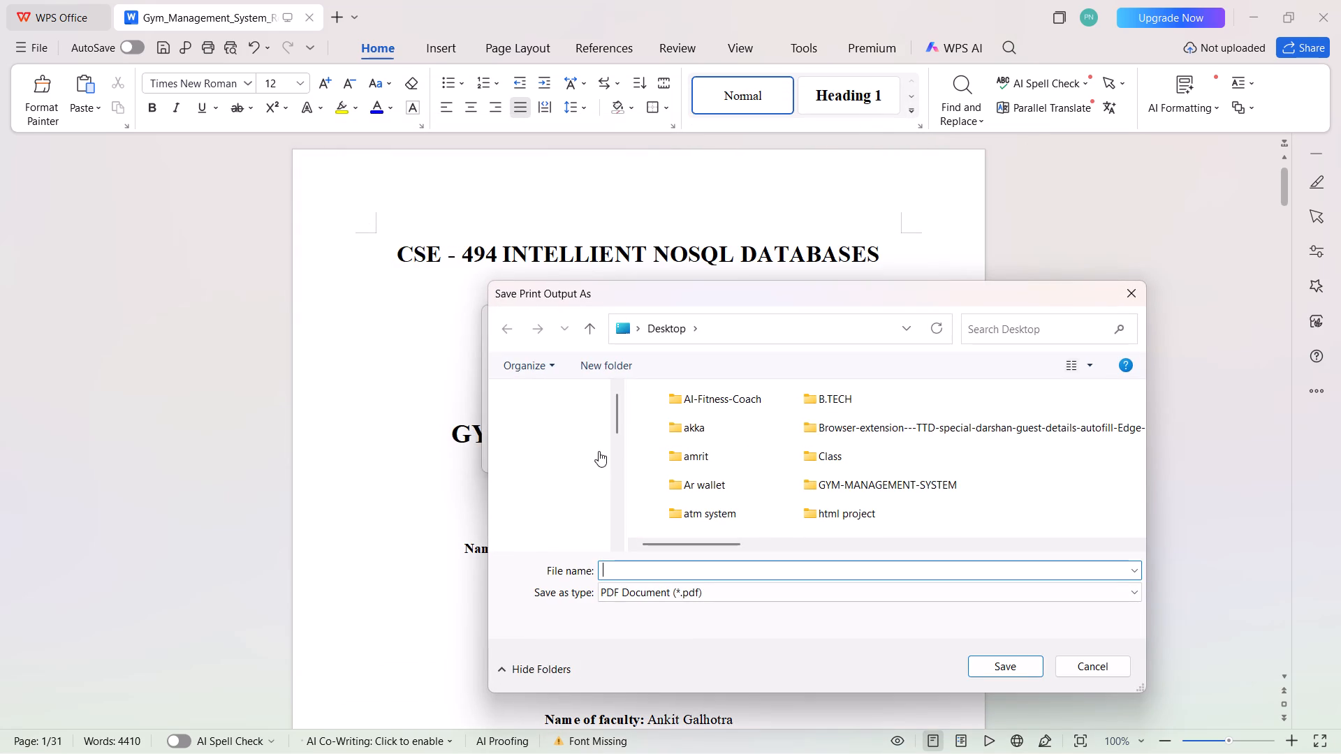
click(558, 515)
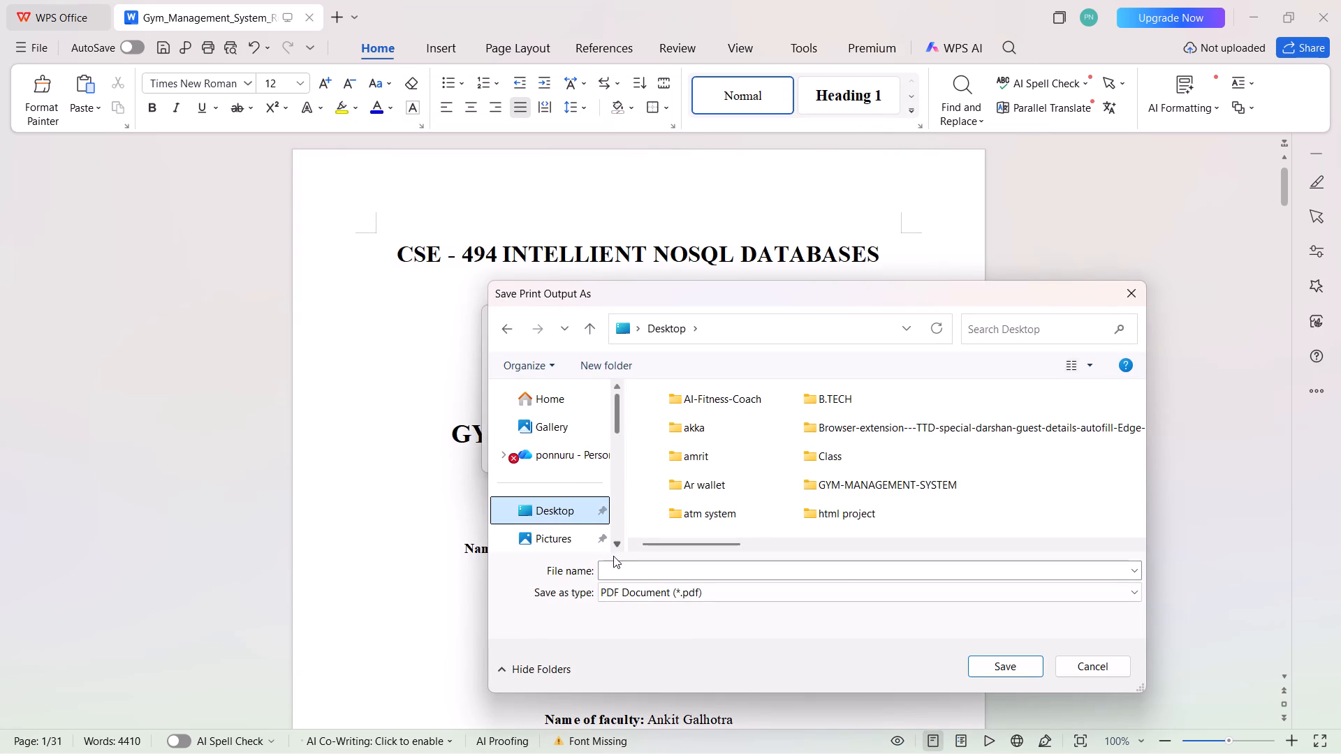
click(615, 570)
key(shift+m)
key(BackSpace)
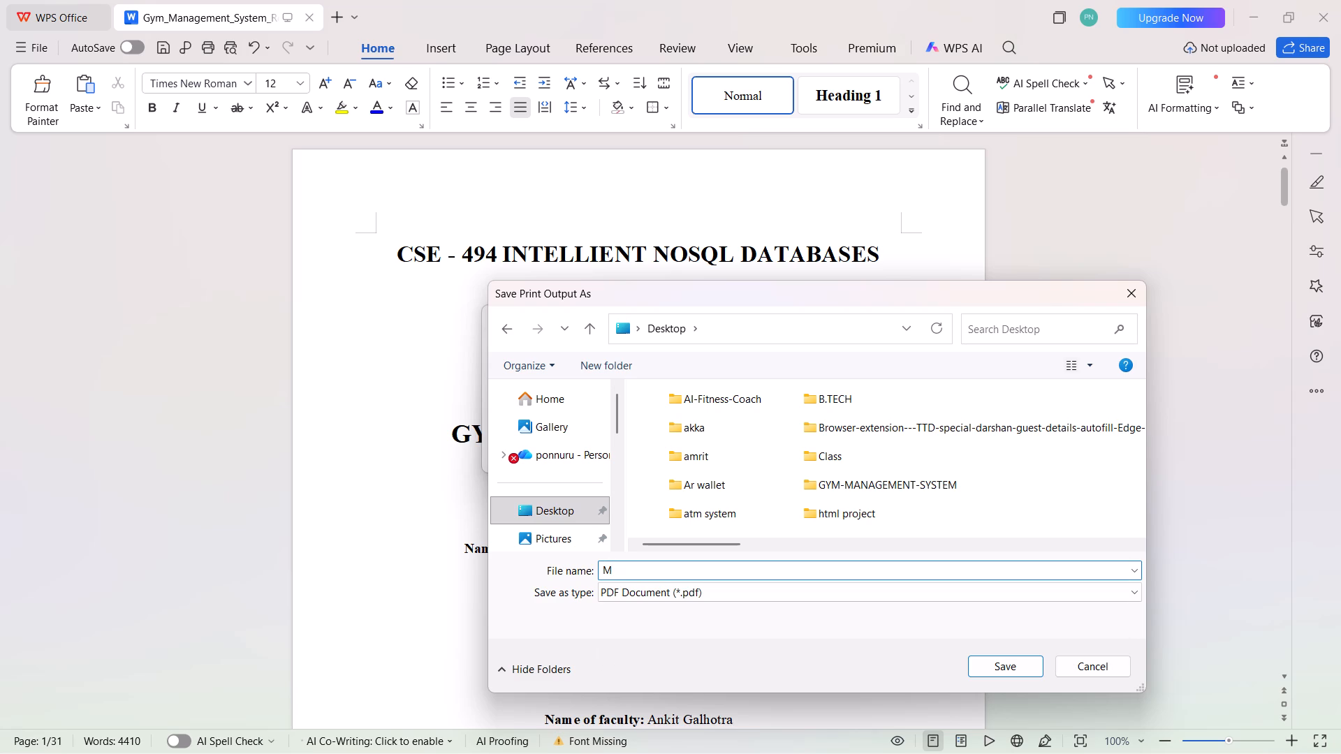
text(No s)
key(BackSpace)
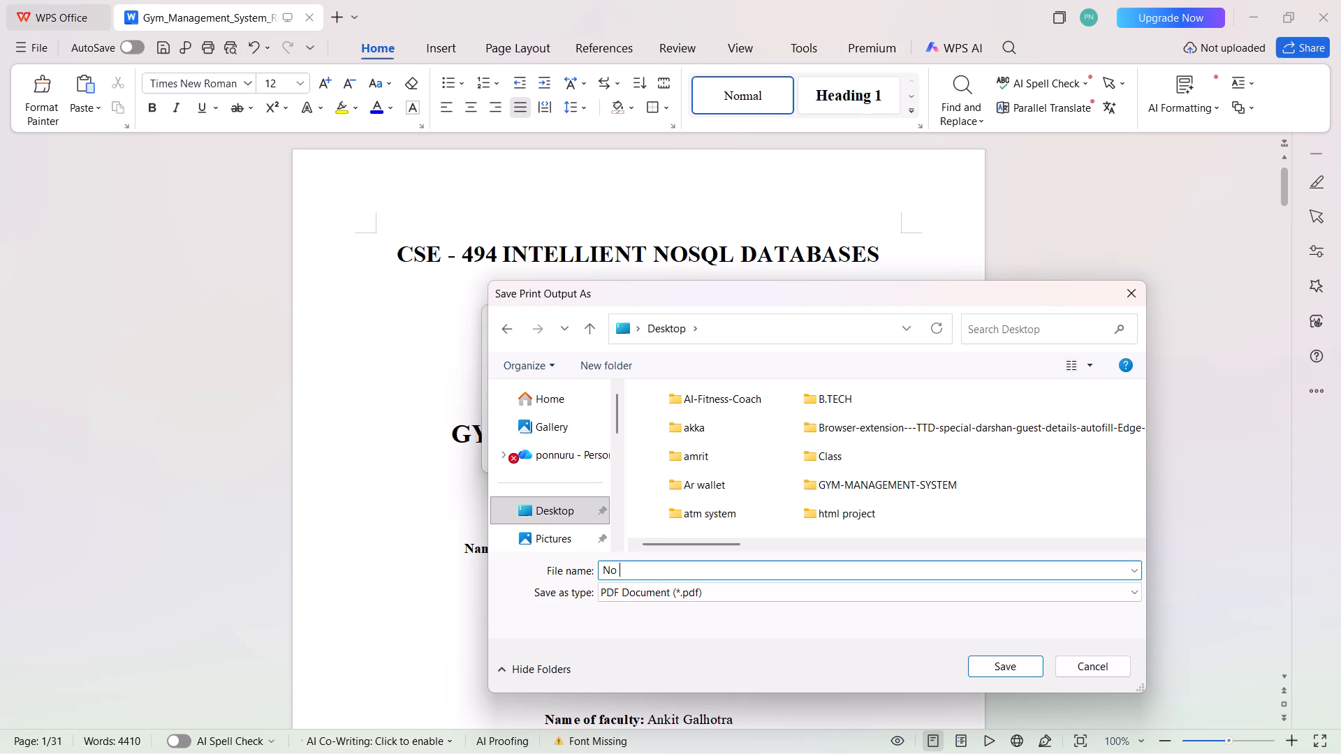
text(SQL)
key(space)
text(Projec)
key(space)
key(BackSpace)
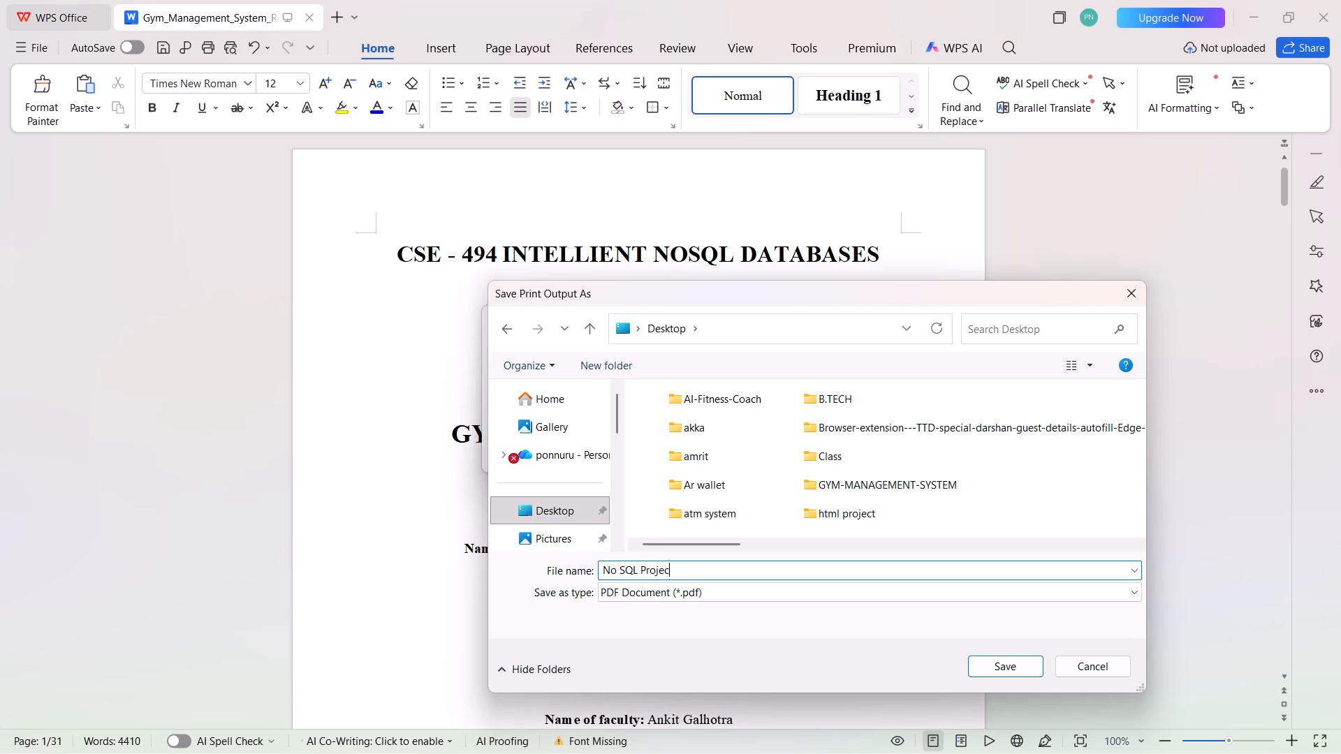
text(t)
key(space)
text(Report)
key(Return)
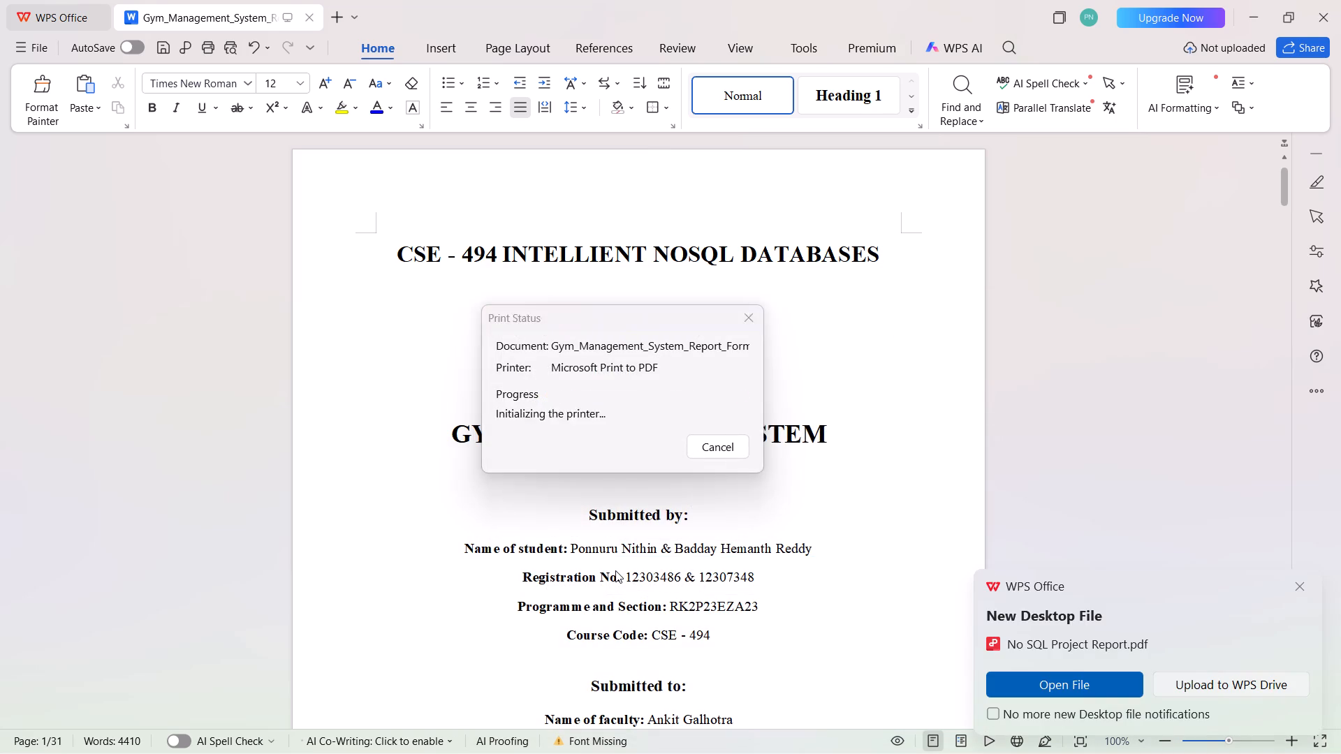
Close WPS Office and dismiss its new desktop file notification, returning to Chrome.
click(1340, 0)
click(1291, 593)
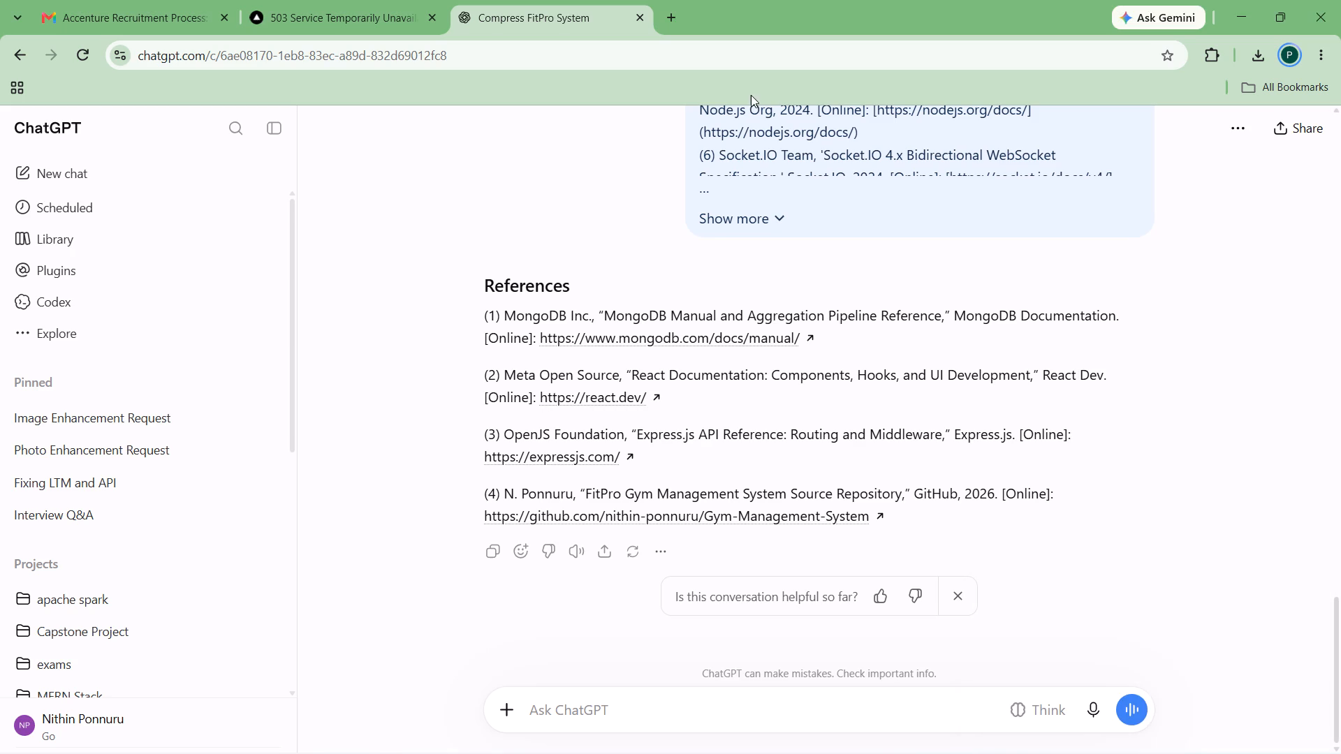
Close the browser tab showing the 503 error and open a new tab.
click(406, 0)
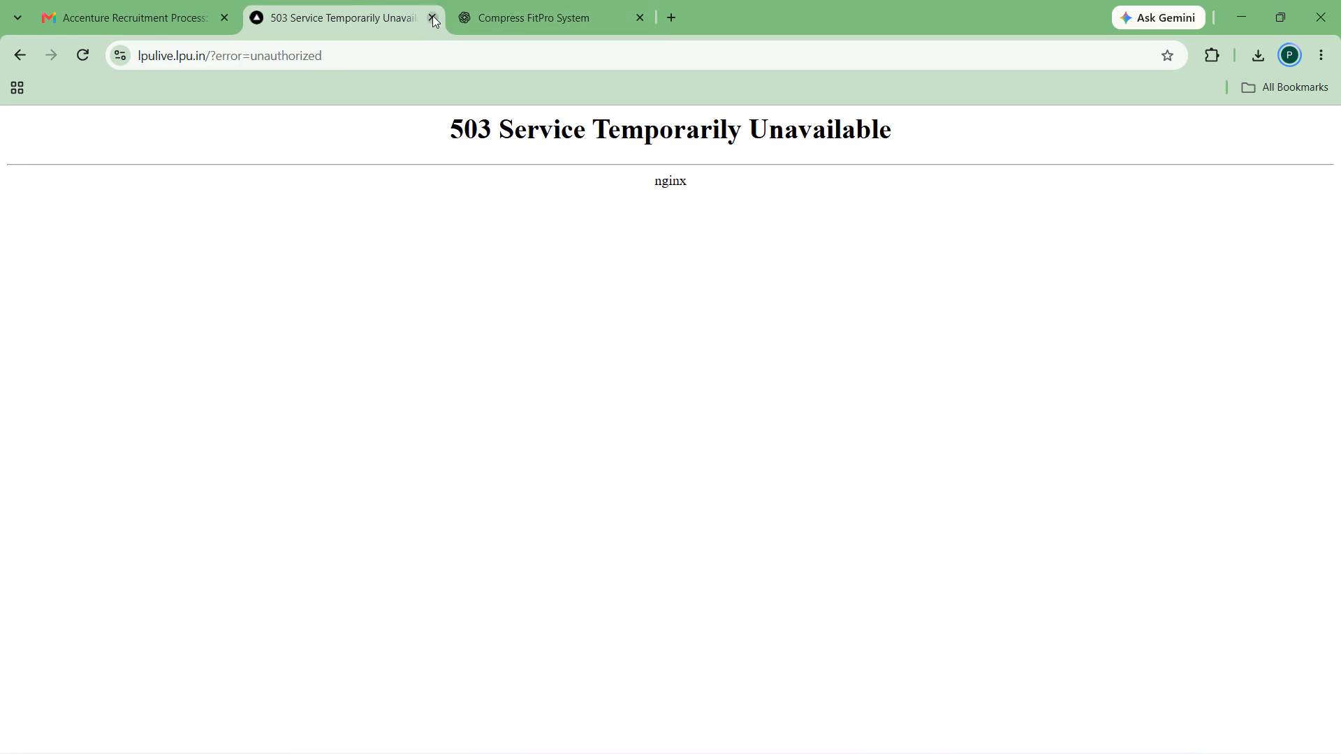
click(432, 15)
click(470, 17)
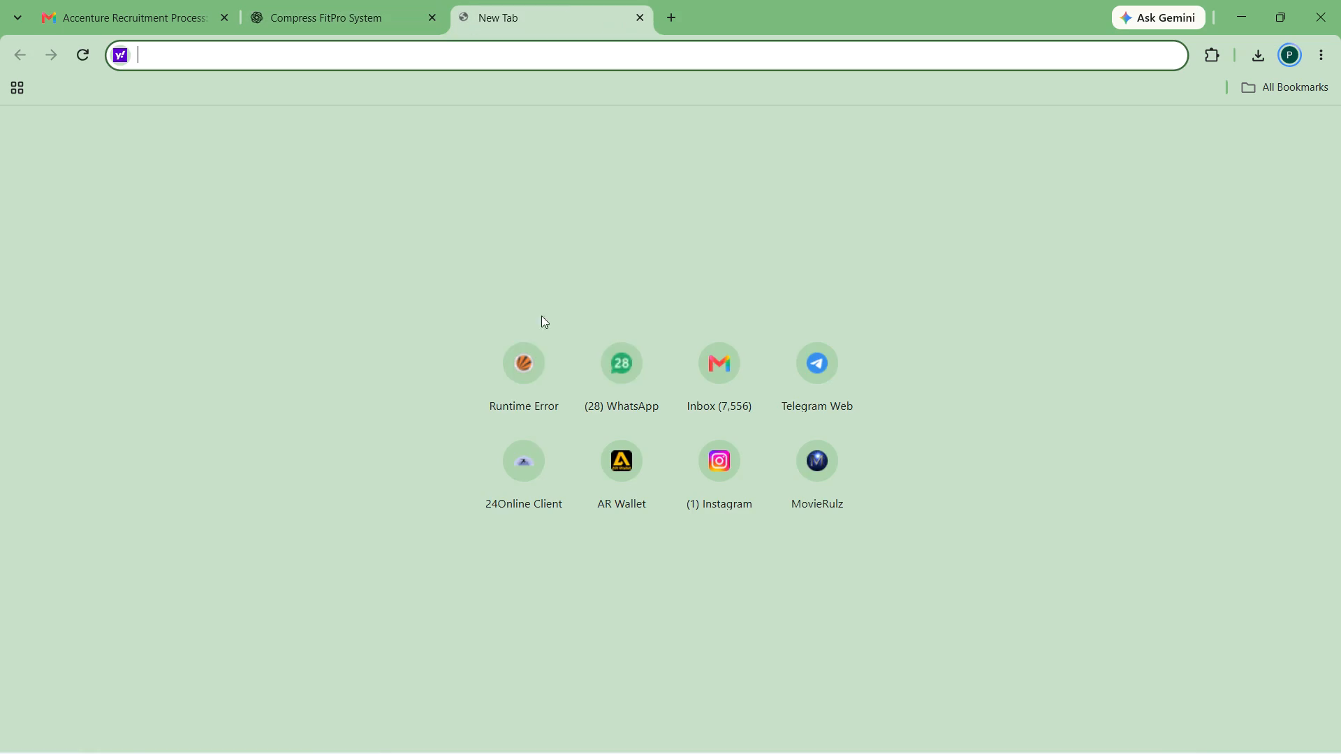
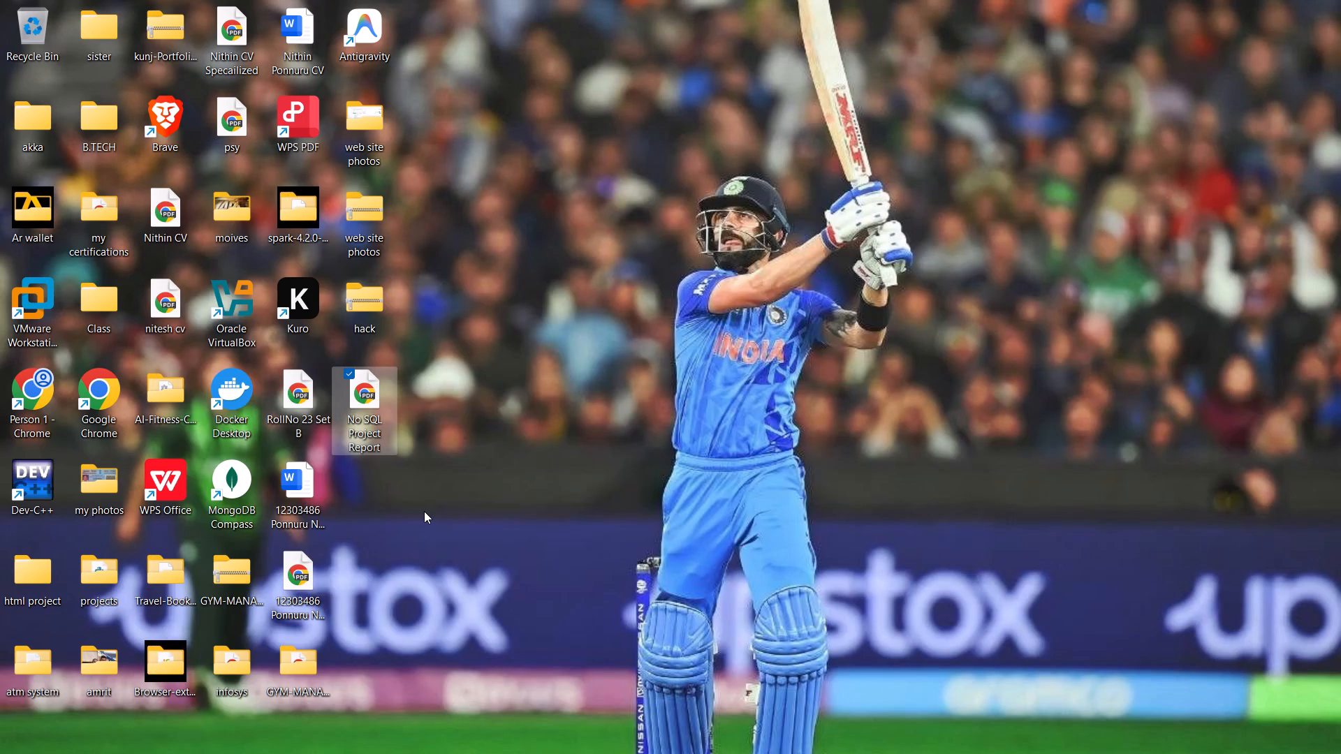
Paste the copied "Mongo DB GMS ppt" presentation onto the desktop.
key(ctrl+v)
click(629, 419)
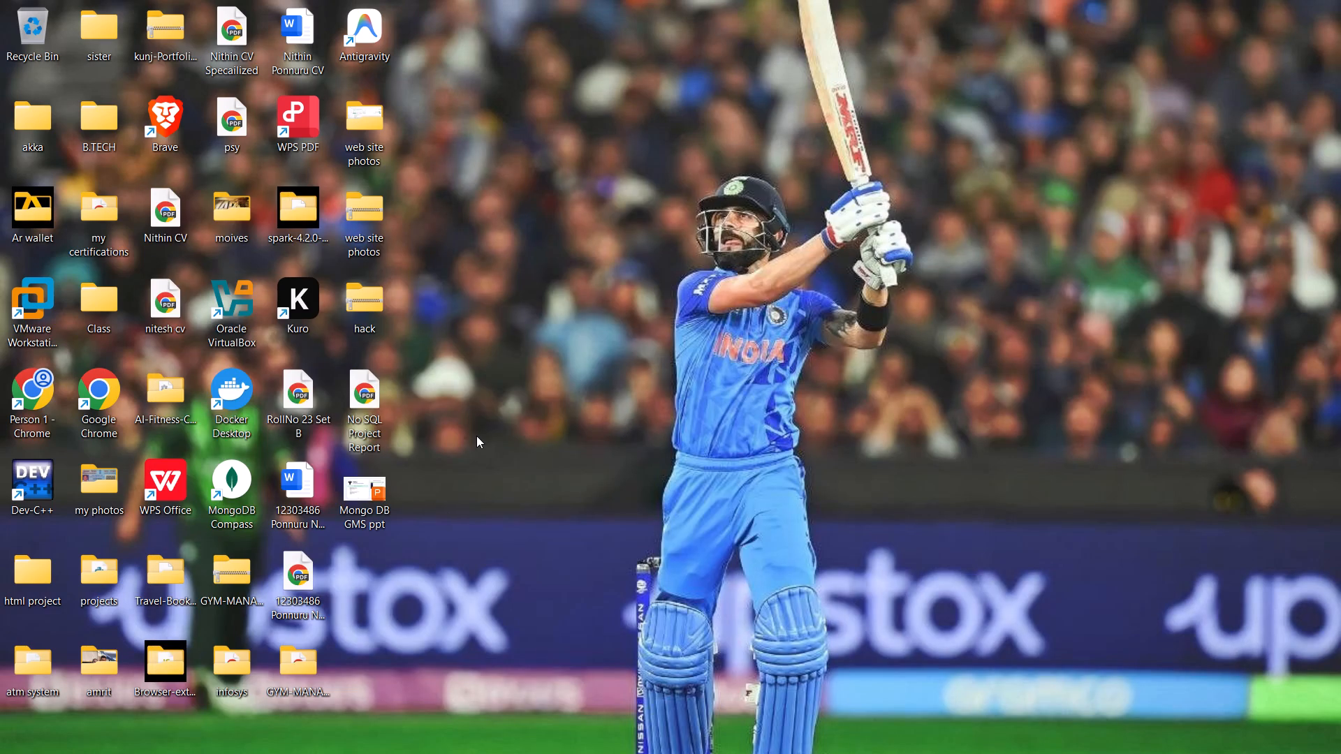
Copy the "No SQL Project Report" PDF and the "Mongo DB GMS ppt" presentation together from the desktop.
click(374, 415)
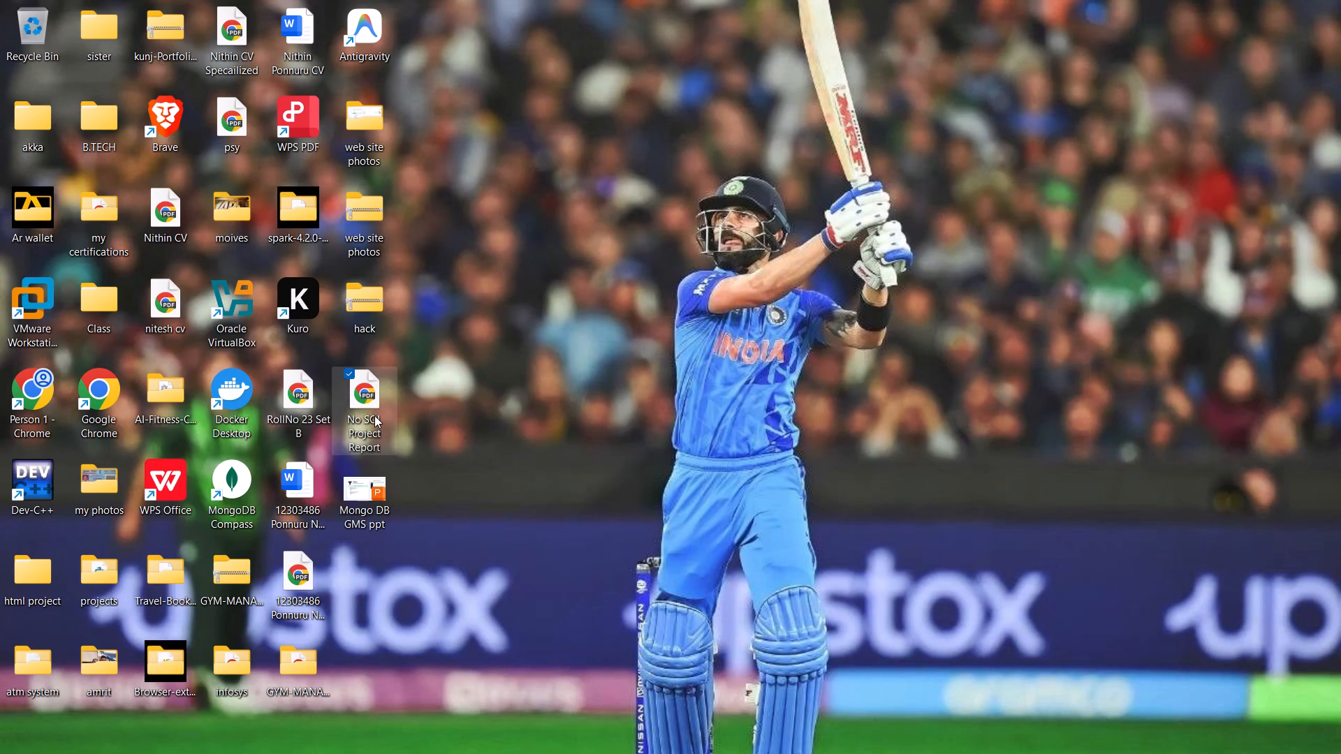
ctrl+click(374, 471)
key(ctrl+c)
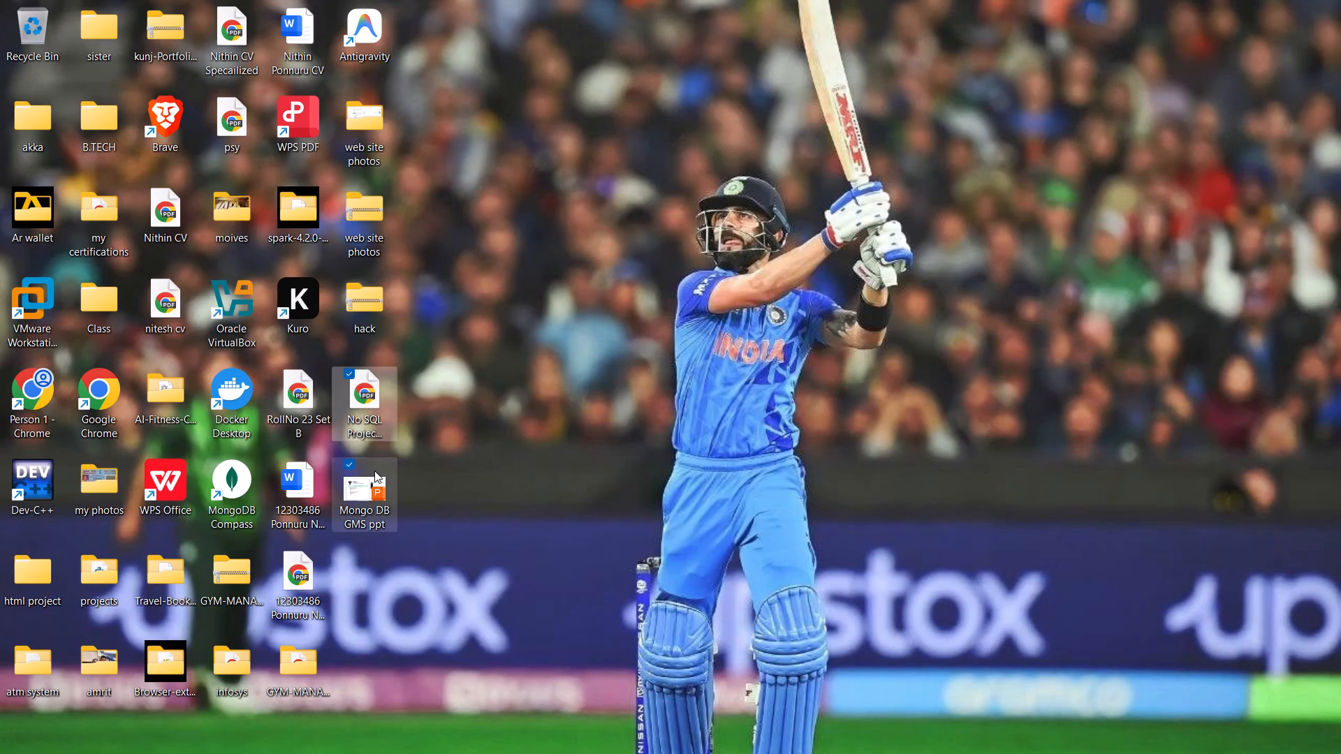
Delete the MongoDB_Mini_Project_Report_Template document and the AdmissionCard PDF from the Downloads folder.
key(alt+Tab)
key(alt+Tab)
key(alt+Tab)
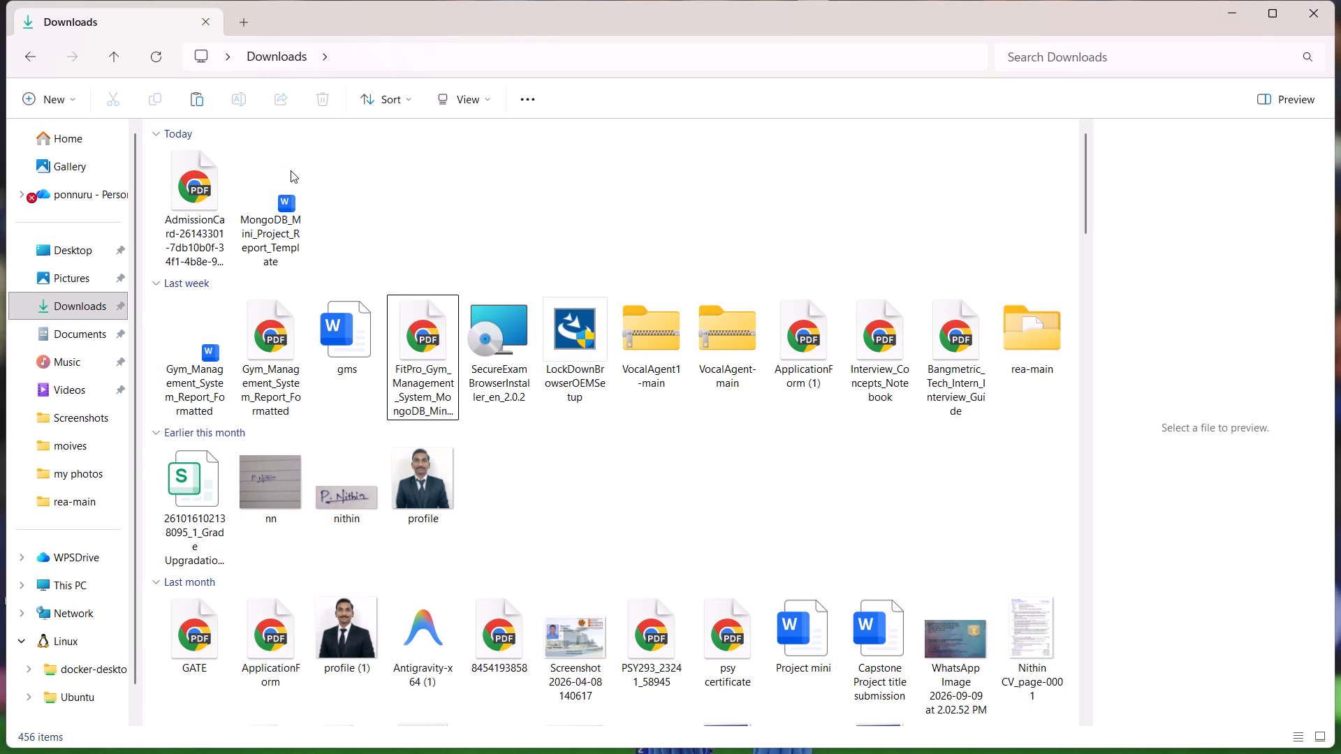
click(291, 170)
key(Delete)
scroll(310, 166, right, 3)
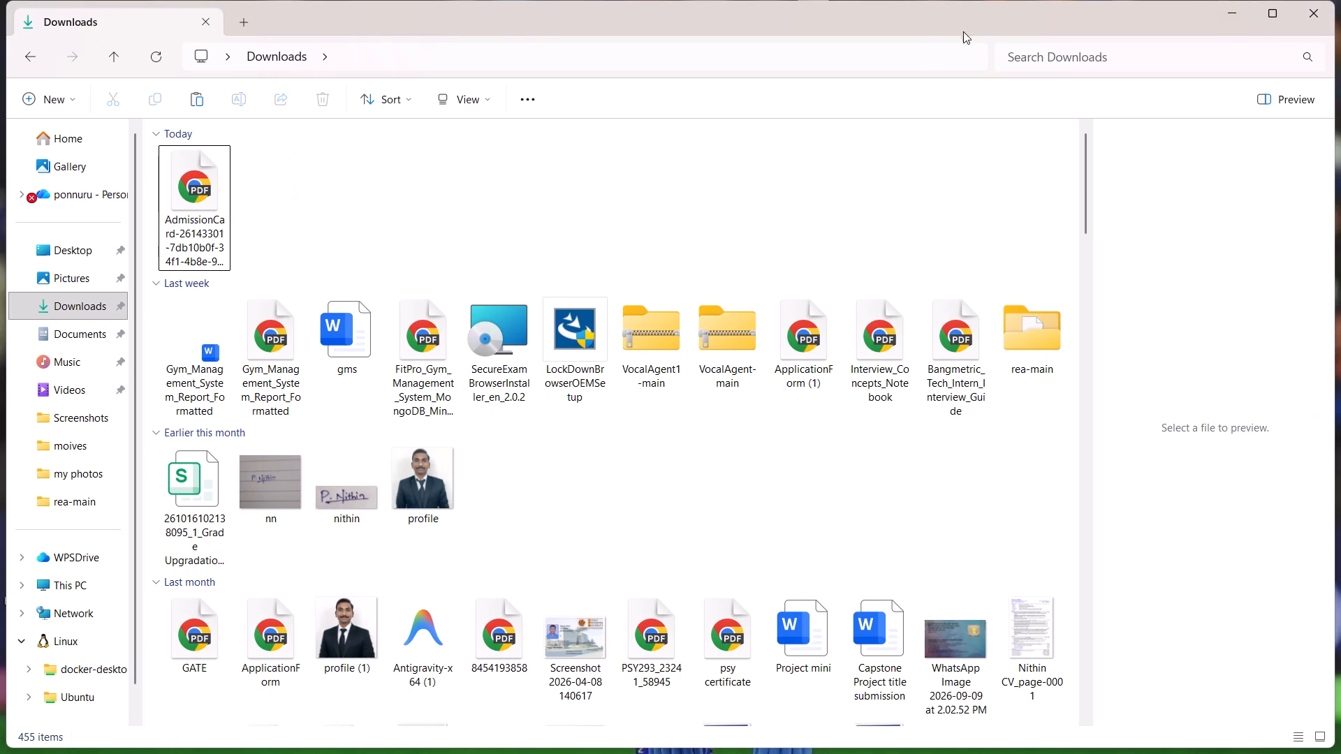
click(189, 191)
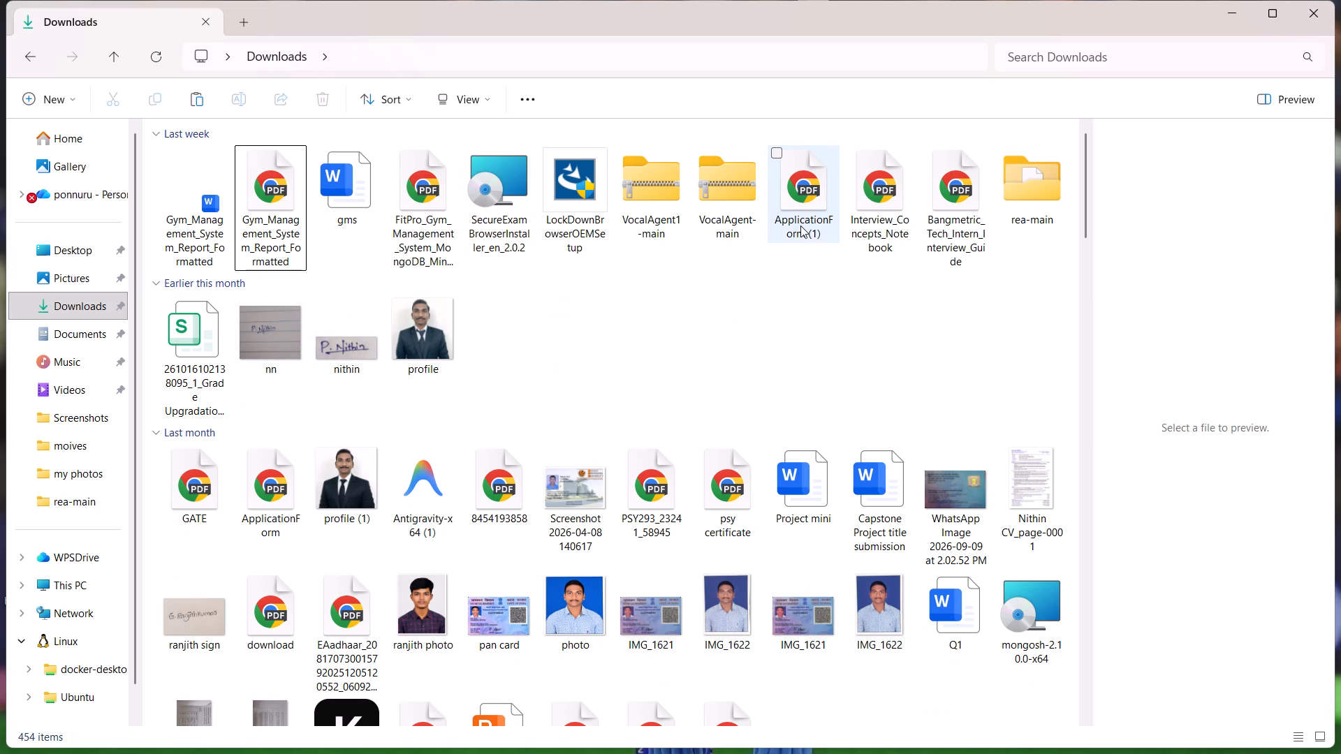
click(798, 311)
scroll(798, 311, up, 3)
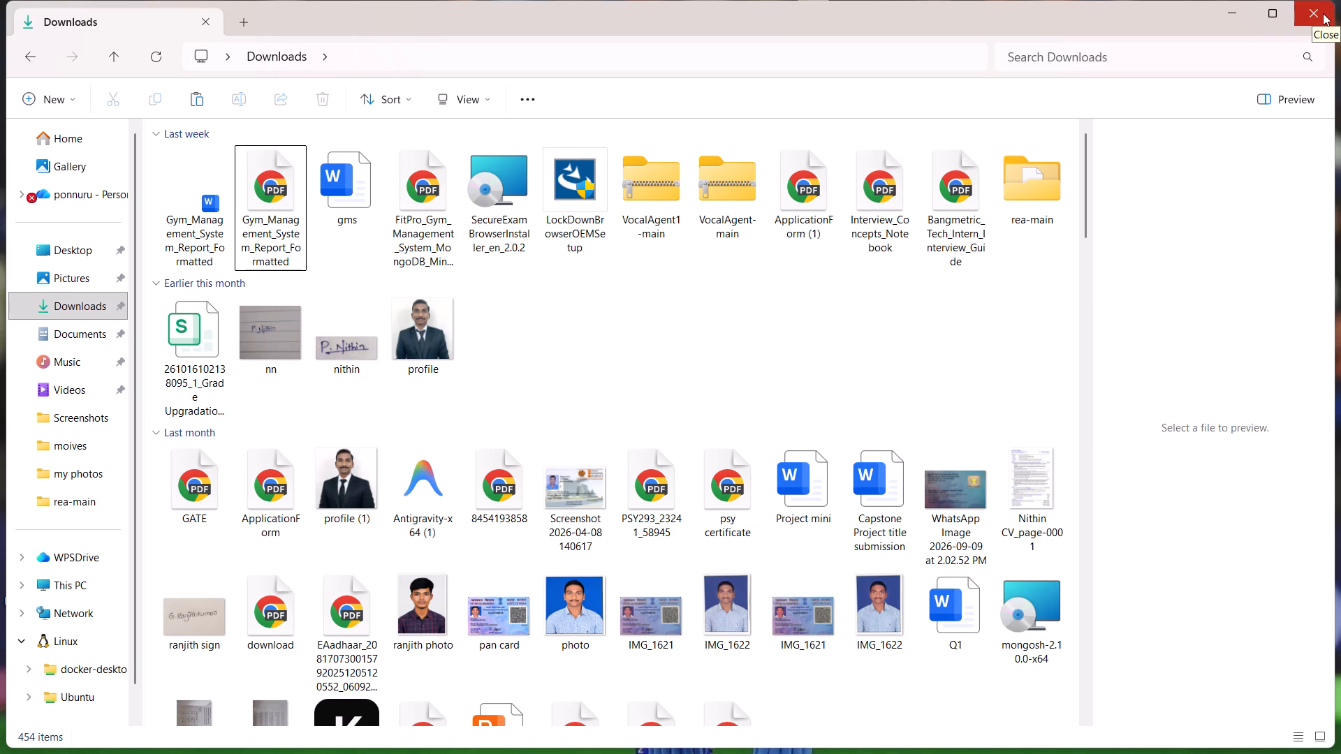
Delete the LockDownBrowserOEMSetup and SecureExamBrowserInstaller files from Downloads, and close the folder window.
click(596, 185)
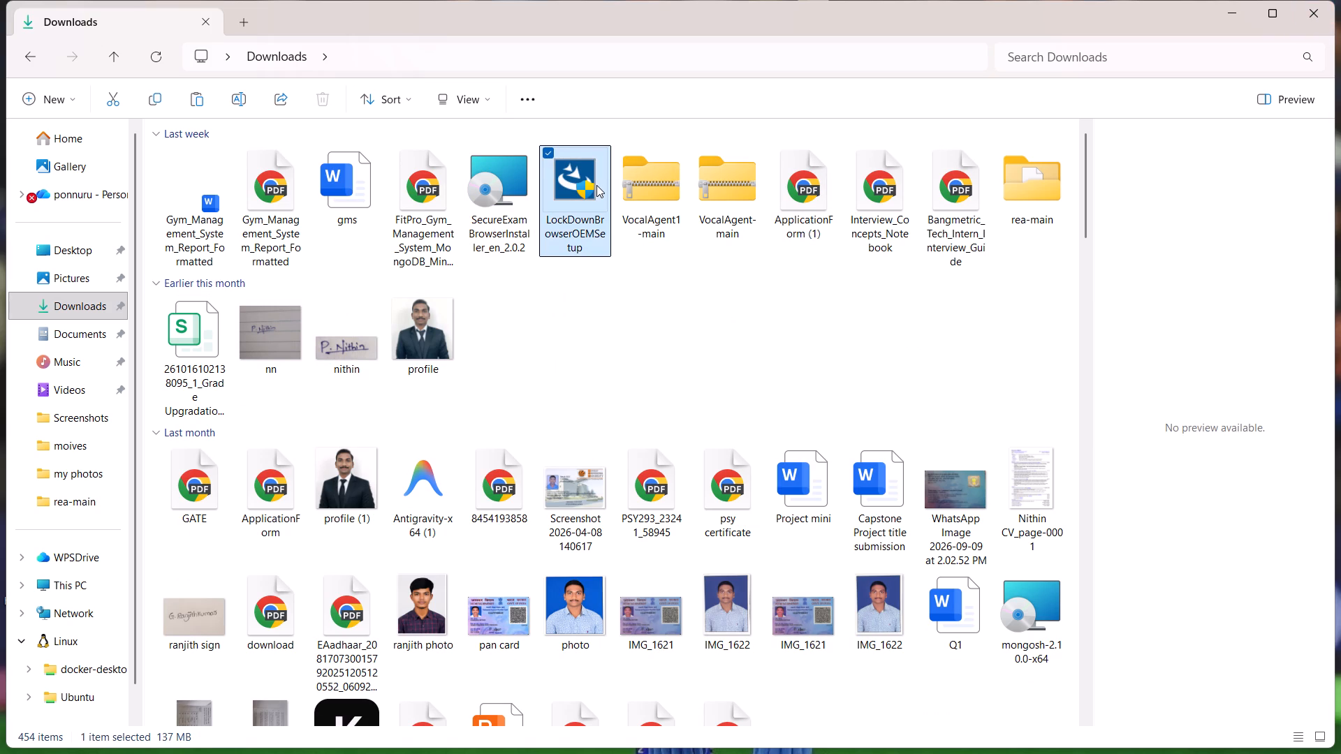
click(526, 184)
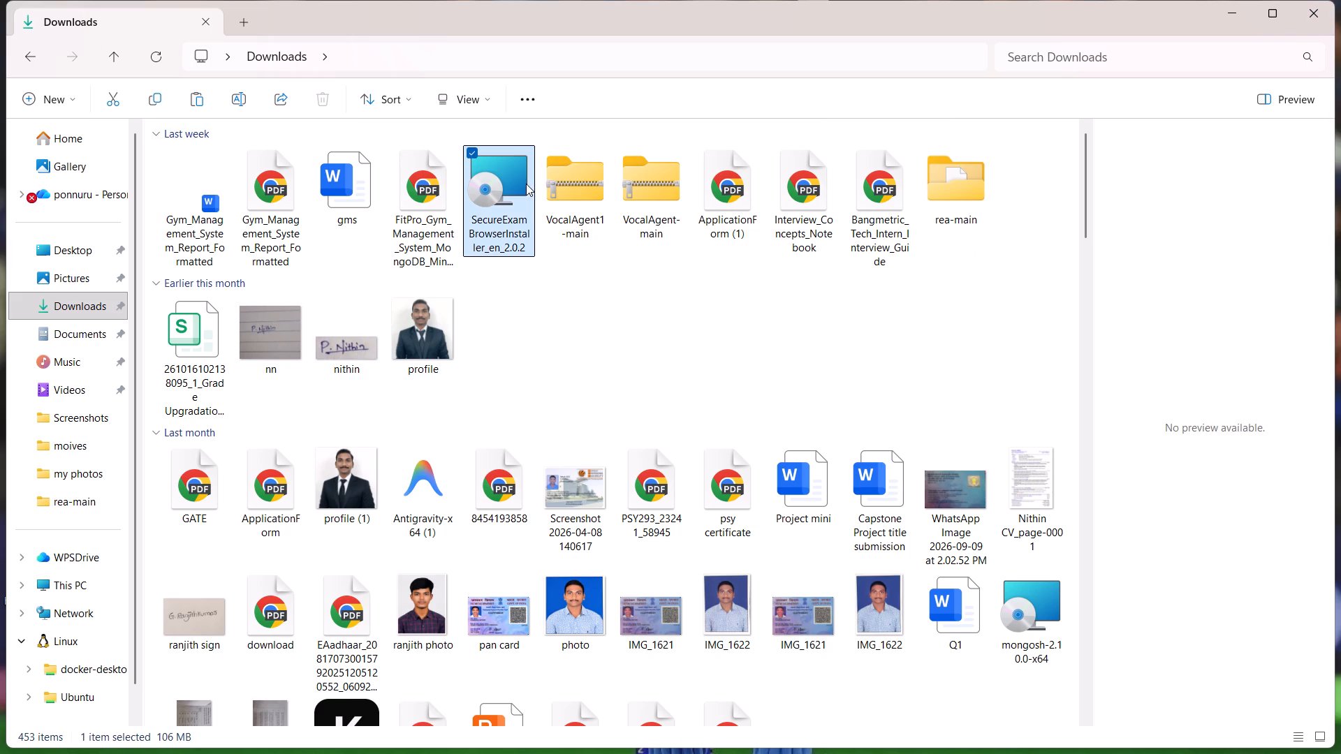
key(Delete)
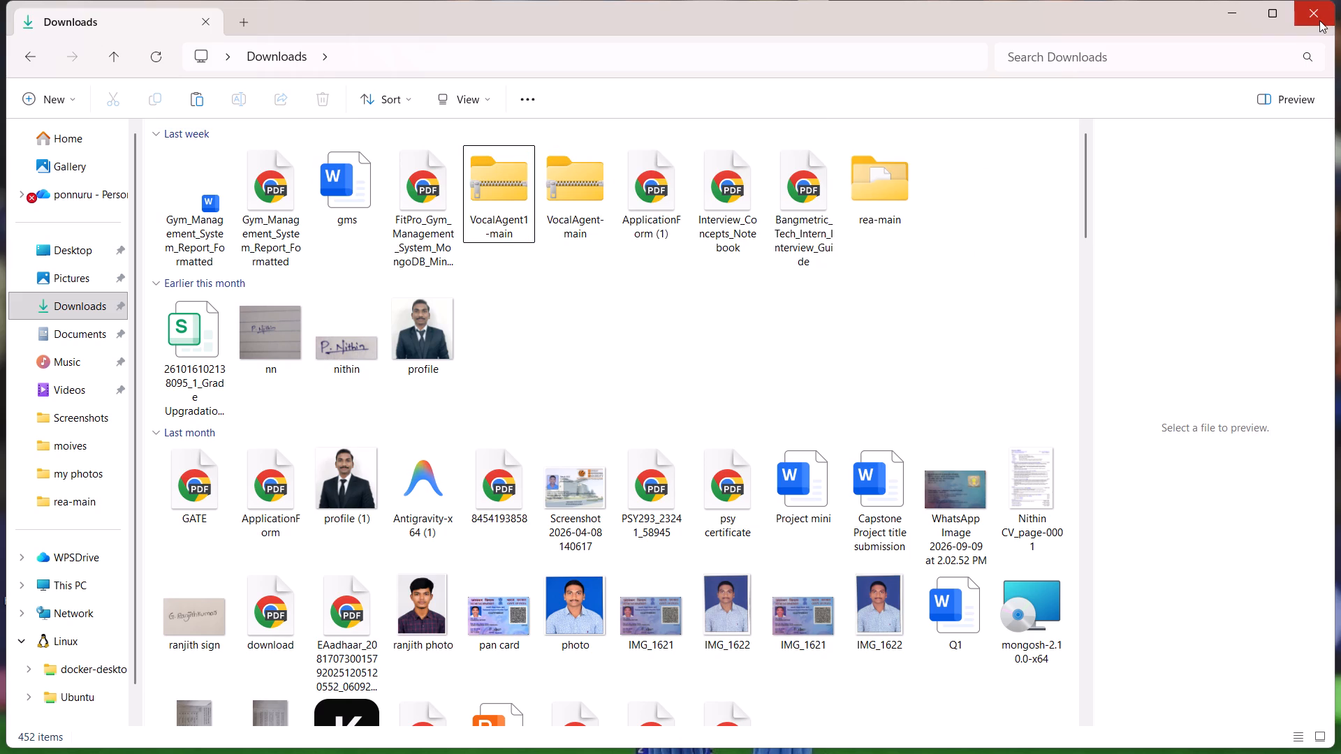
click(1319, 20)
Permanently delete all items in the Recycle Bin and close its window.
double_click(9, 21)
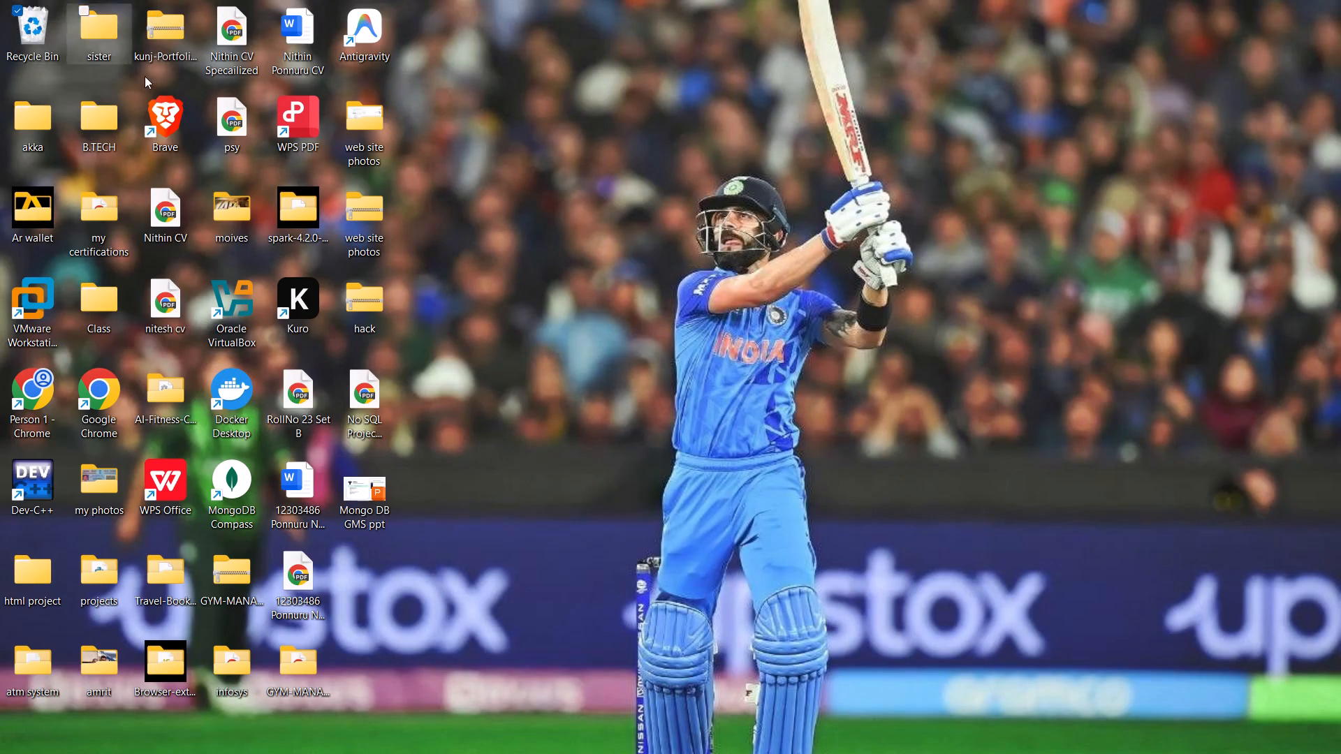
key(ctrl+a)
key(Delete)
key(Return)
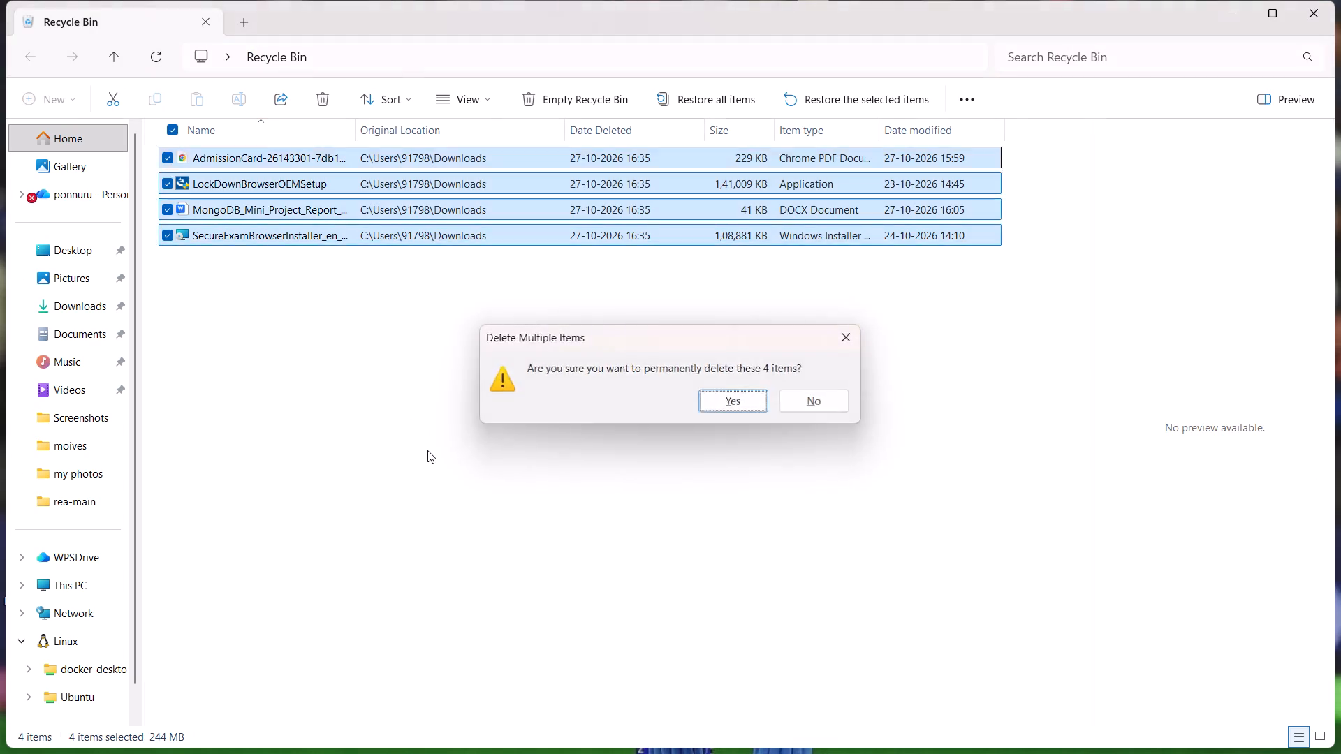
click(1313, 15)
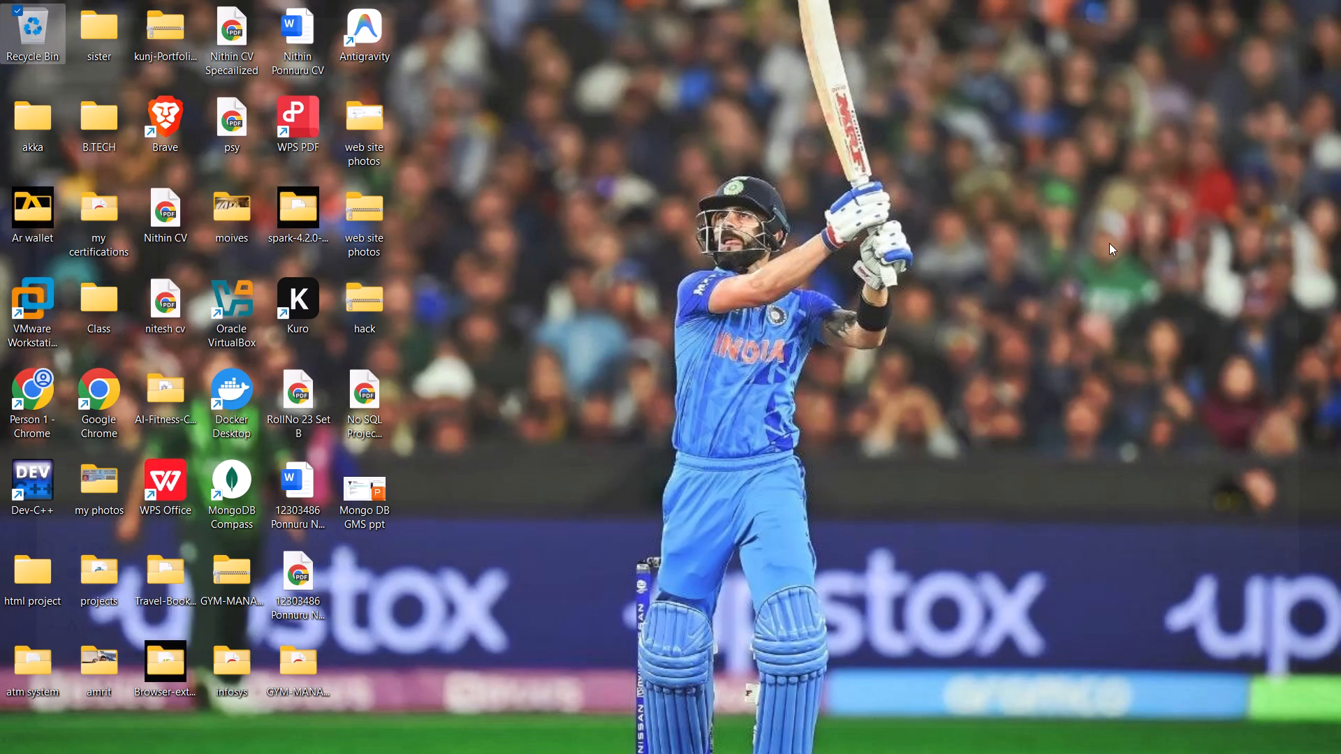
Search Windows for "control" and open the best match.
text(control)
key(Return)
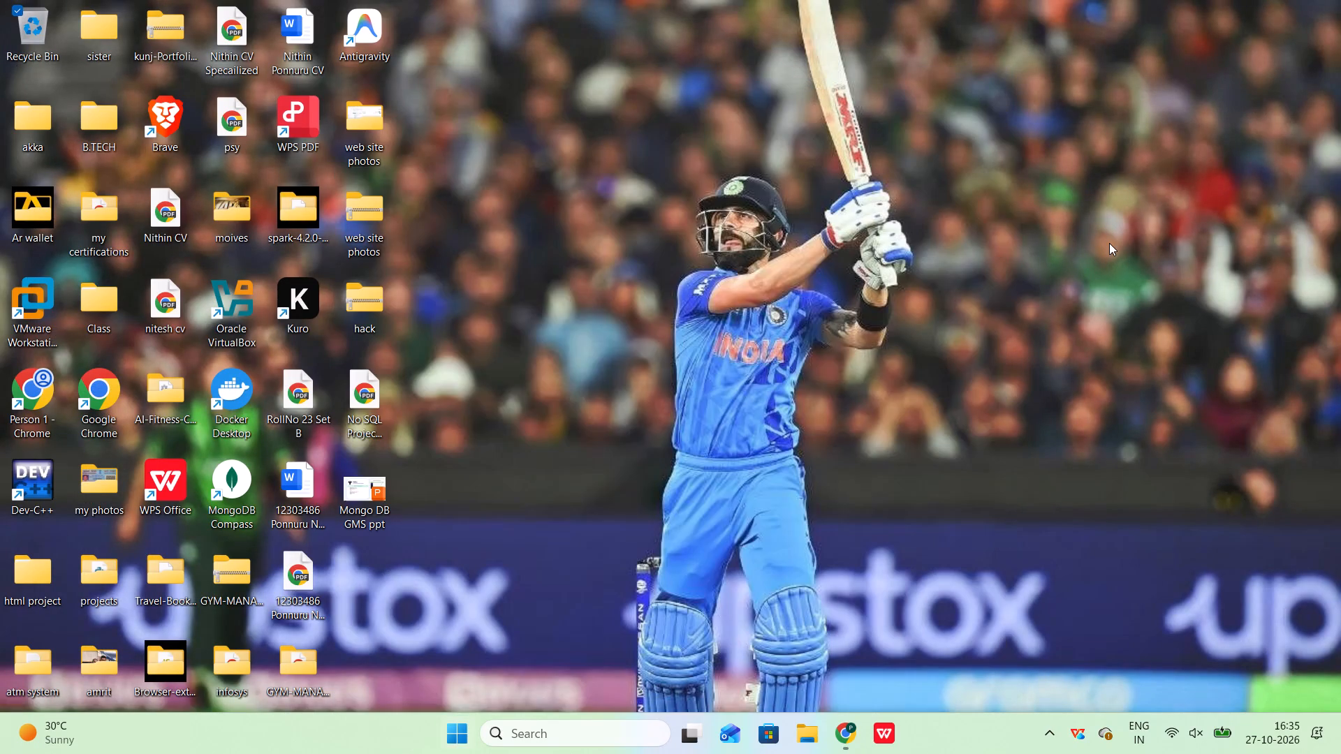